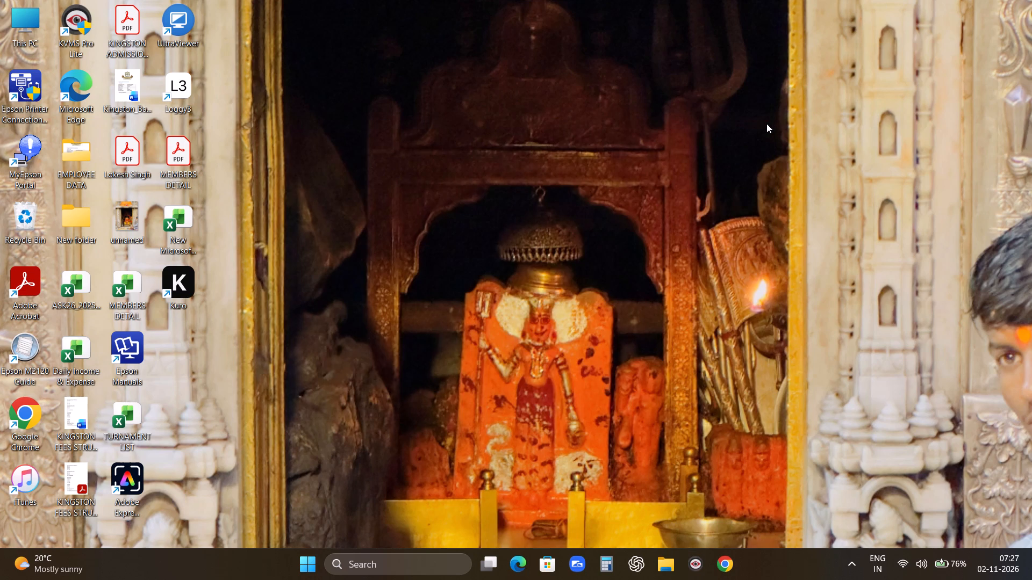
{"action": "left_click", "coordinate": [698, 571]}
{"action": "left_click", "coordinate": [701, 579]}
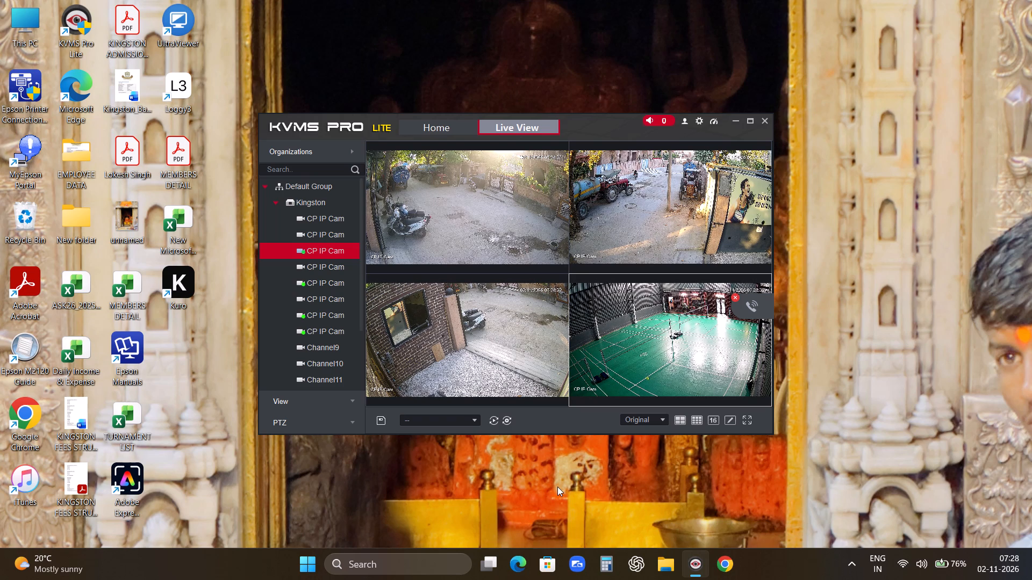
Open the Instagram app from the Windows search.
{"action": "left_click", "coordinate": [366, 568]}
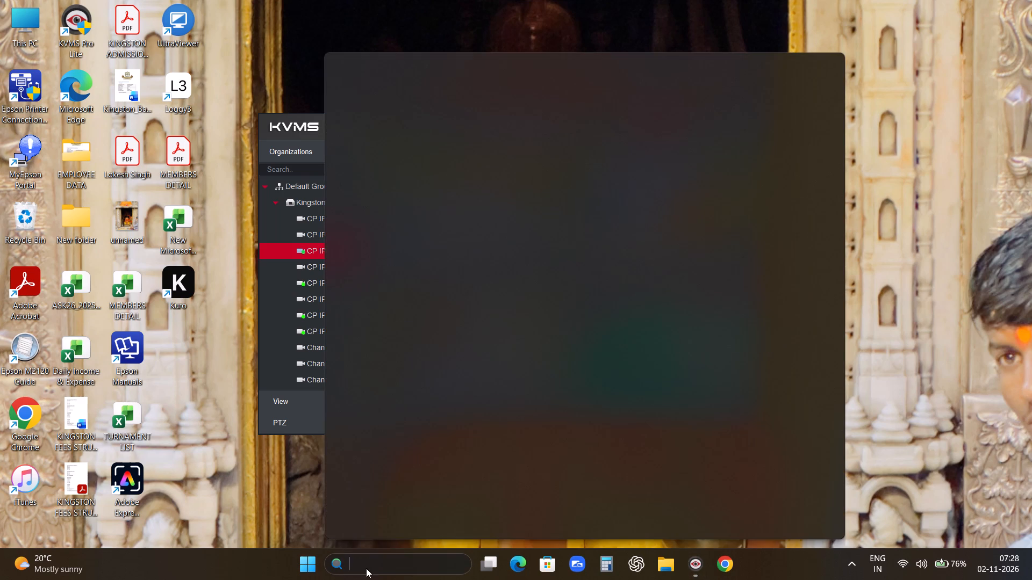
{"action": "left_click", "coordinate": [462, 111]}
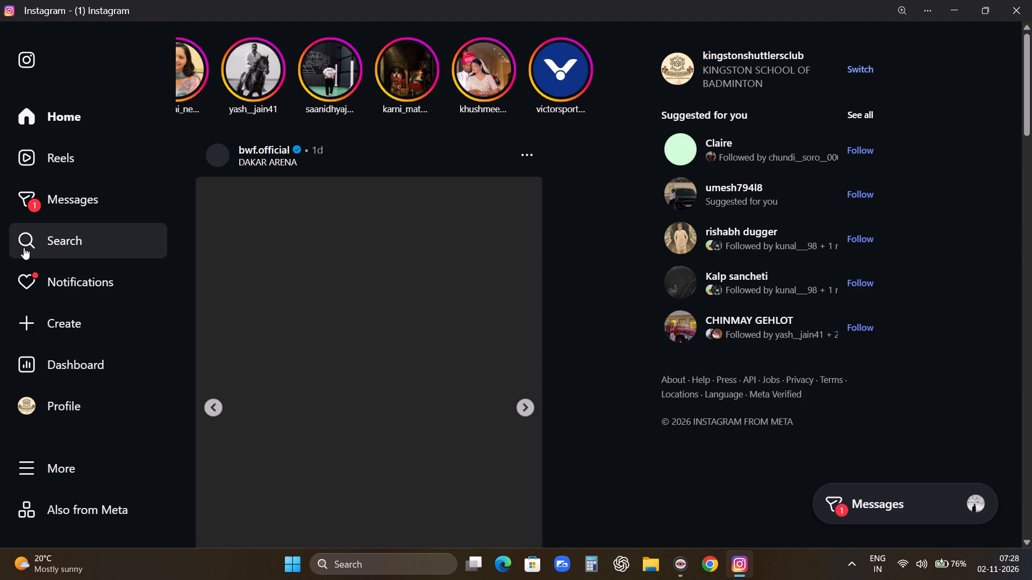
Search Instagram for the person by first name and start of surname, and open the first matching profile.
{"action": "left_click", "coordinate": [24, 248]}
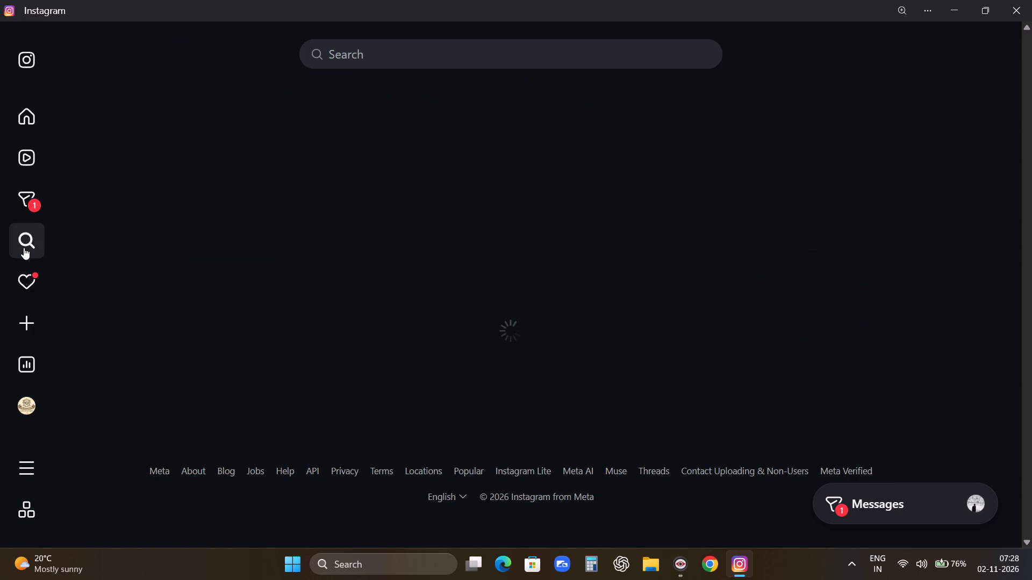
{"action": "left_click", "coordinate": [353, 57]}
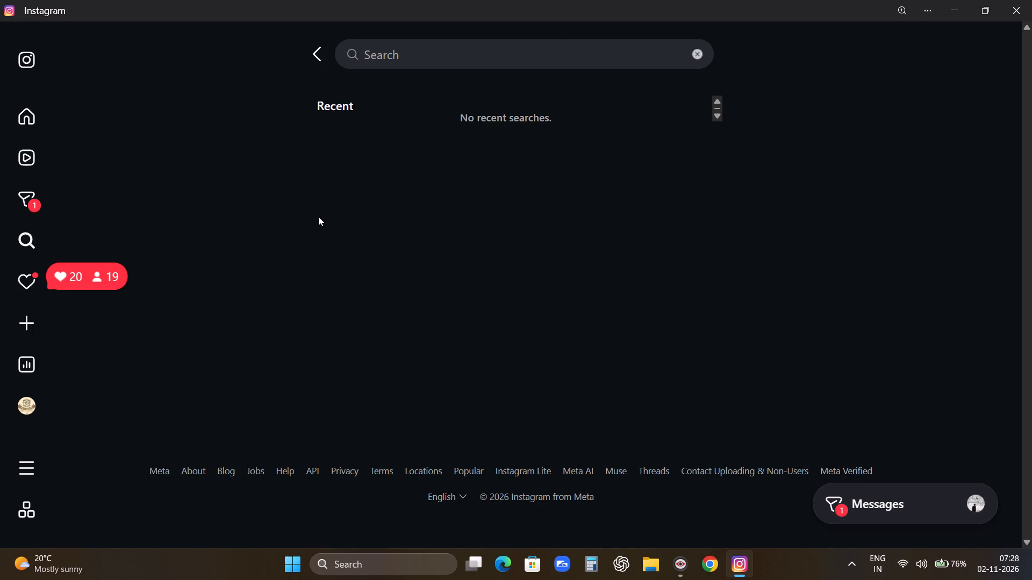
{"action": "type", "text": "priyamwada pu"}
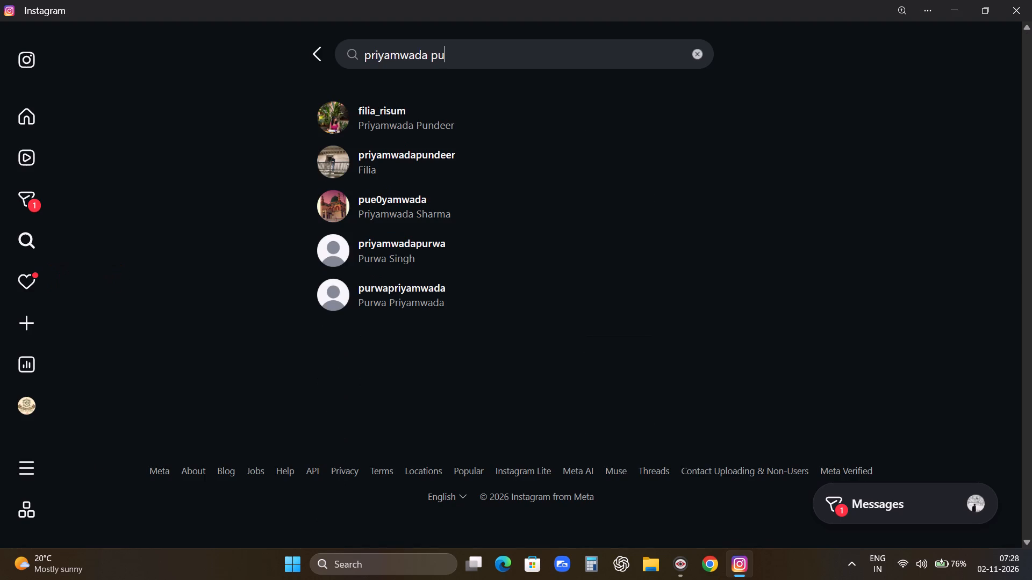
{"action": "left_click", "coordinate": [518, 103]}
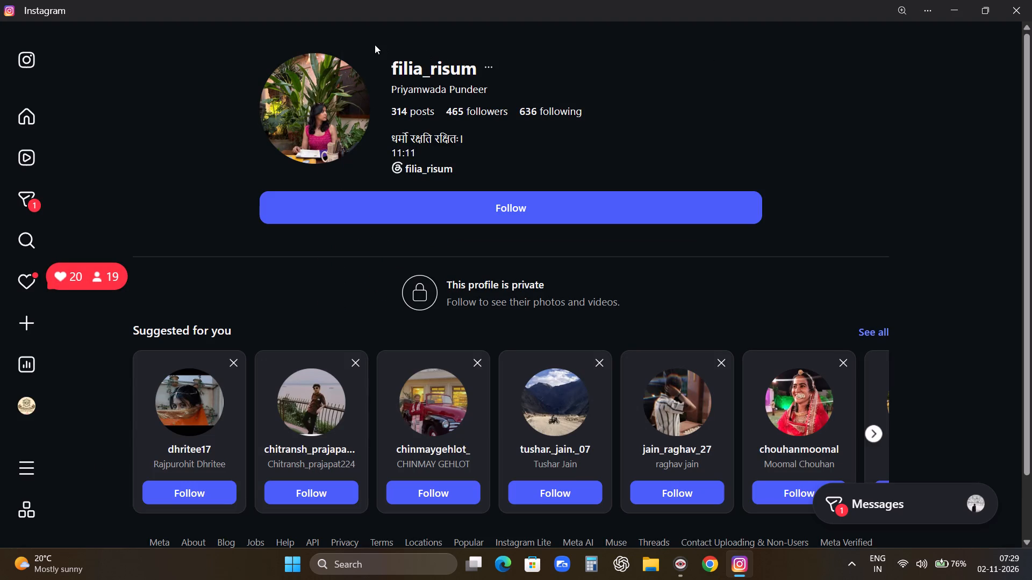
Examine the opened profile's picture and details up close.
{"action": "scroll", "coordinate": [375, 45], "scroll_direction": "left", "scroll_amount": 1}
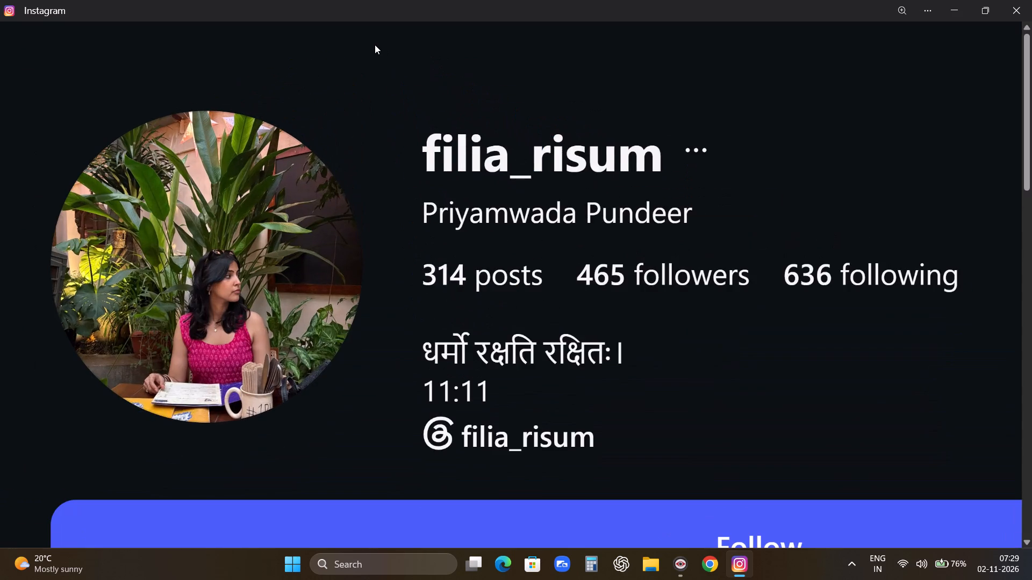
{"action": "scroll", "coordinate": [375, 45], "scroll_direction": "right", "scroll_amount": 1}
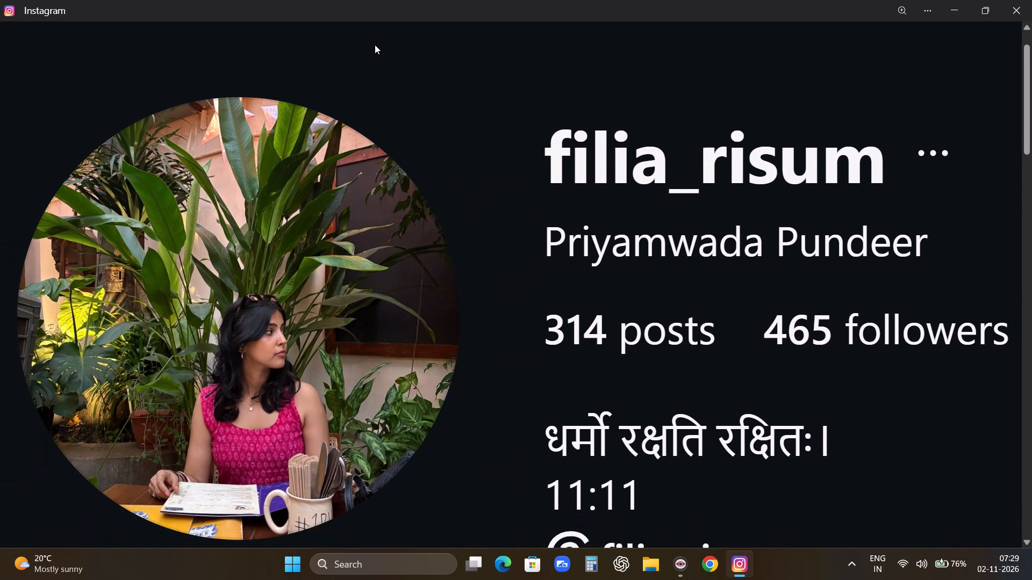
{"action": "scroll", "coordinate": [375, 45], "scroll_direction": "right", "scroll_amount": 1}
{"action": "scroll", "coordinate": [375, 45], "scroll_direction": "down", "scroll_amount": 2}
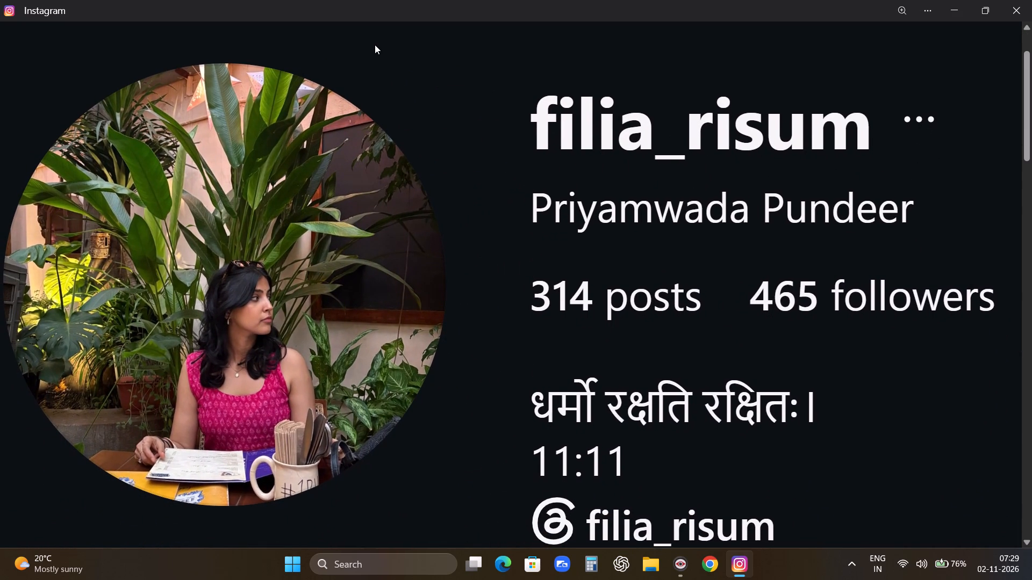
{"action": "scroll", "coordinate": [375, 45], "scroll_direction": "down", "scroll_amount": 2}
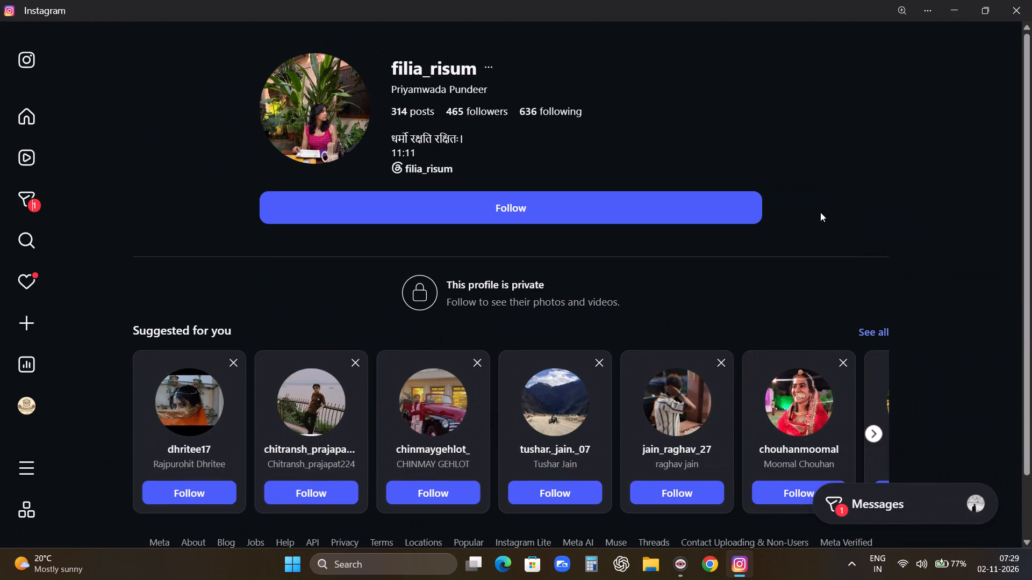
Browse through the suggested accounts shown on the profile page.
{"action": "left_click", "coordinate": [883, 432]}
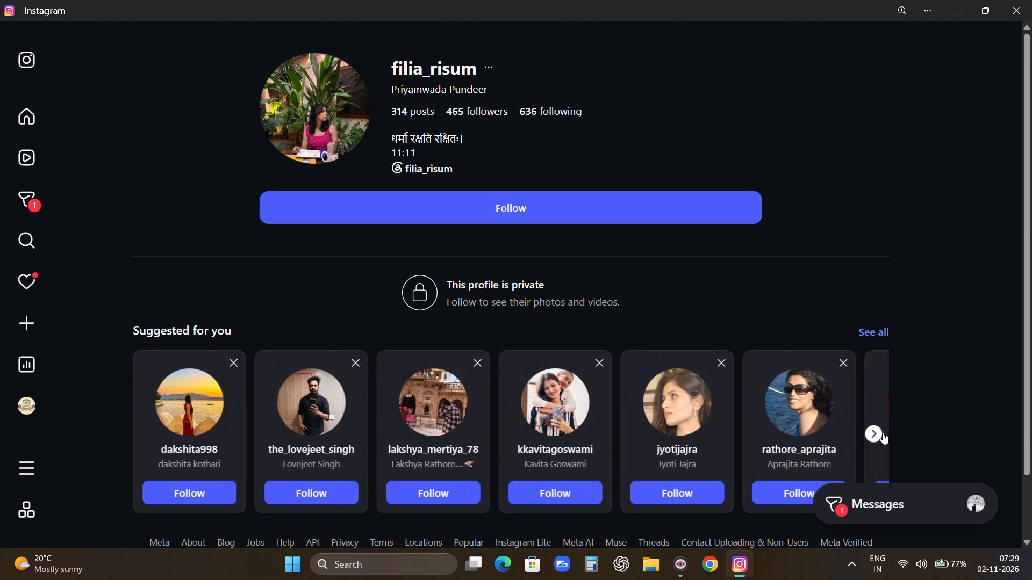
{"action": "left_click", "coordinate": [883, 432]}
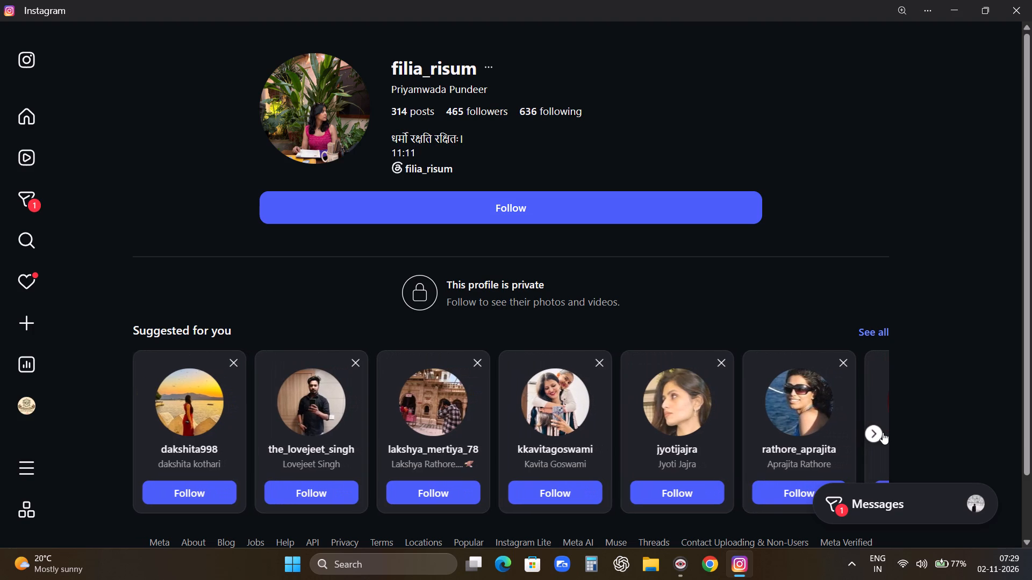
{"action": "left_click", "coordinate": [883, 432]}
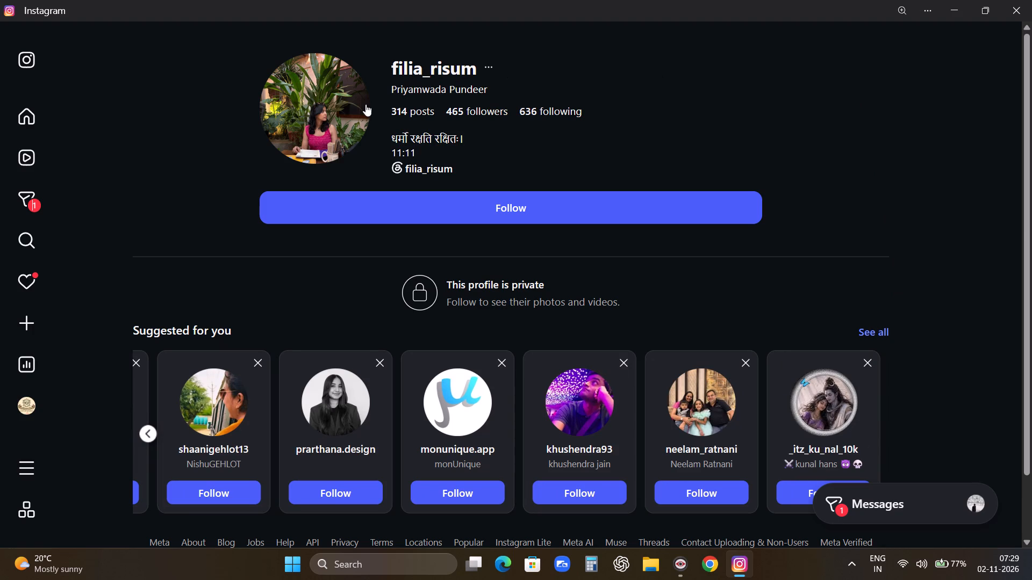
View the Threads page linked in the profile's bio and close its browser window.
{"action": "left_click", "coordinate": [436, 163]}
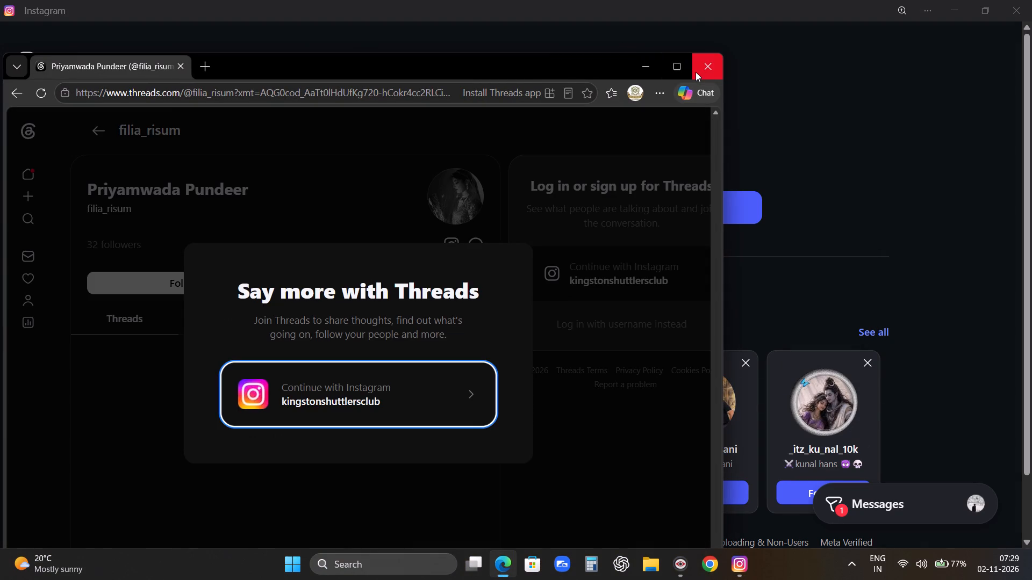
{"action": "left_click", "coordinate": [708, 73]}
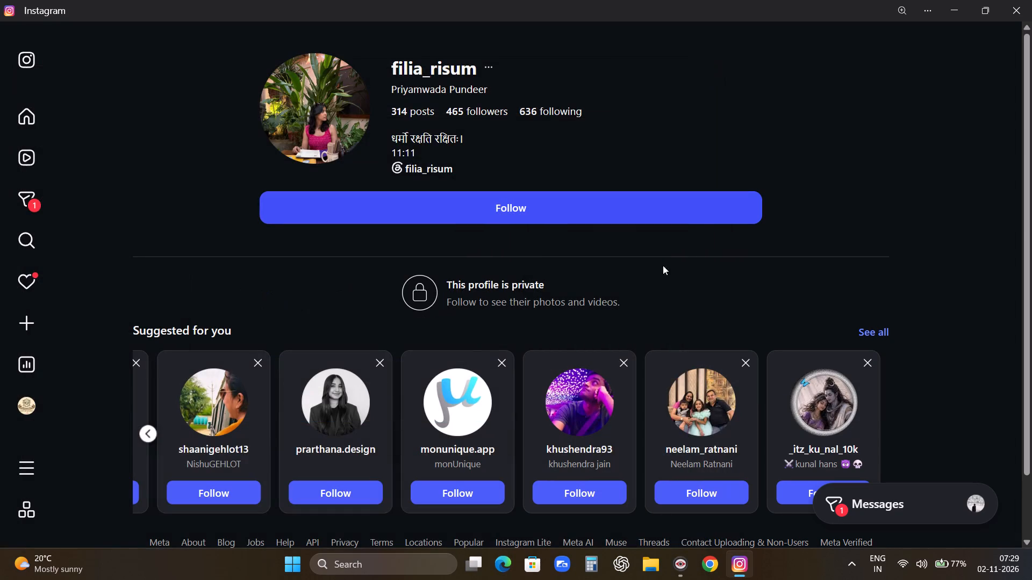
Check the live camera feeds in KVMS Pro Lite and return to Instagram.
{"action": "left_click", "coordinate": [684, 572]}
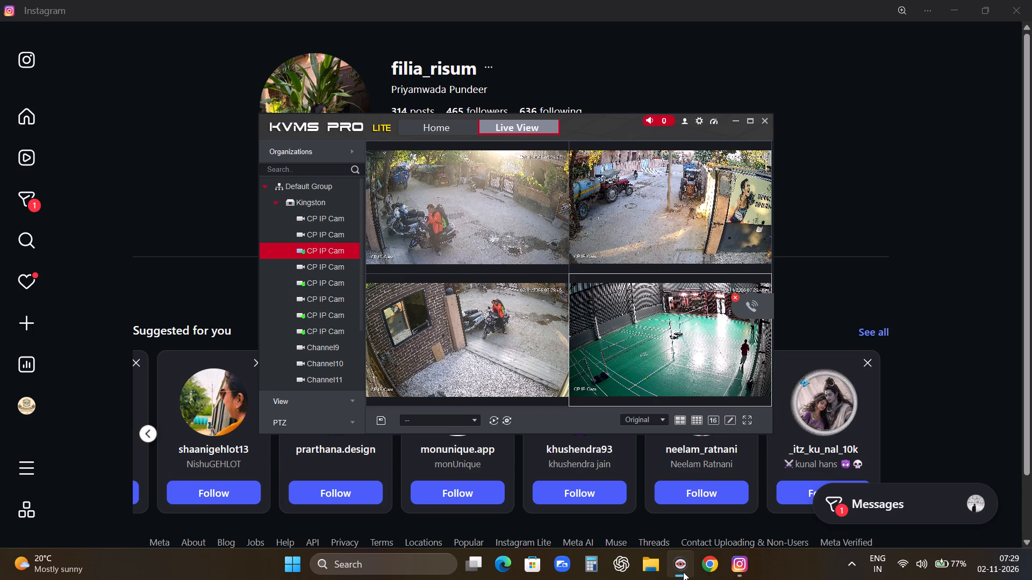
{"action": "left_click", "coordinate": [683, 572]}
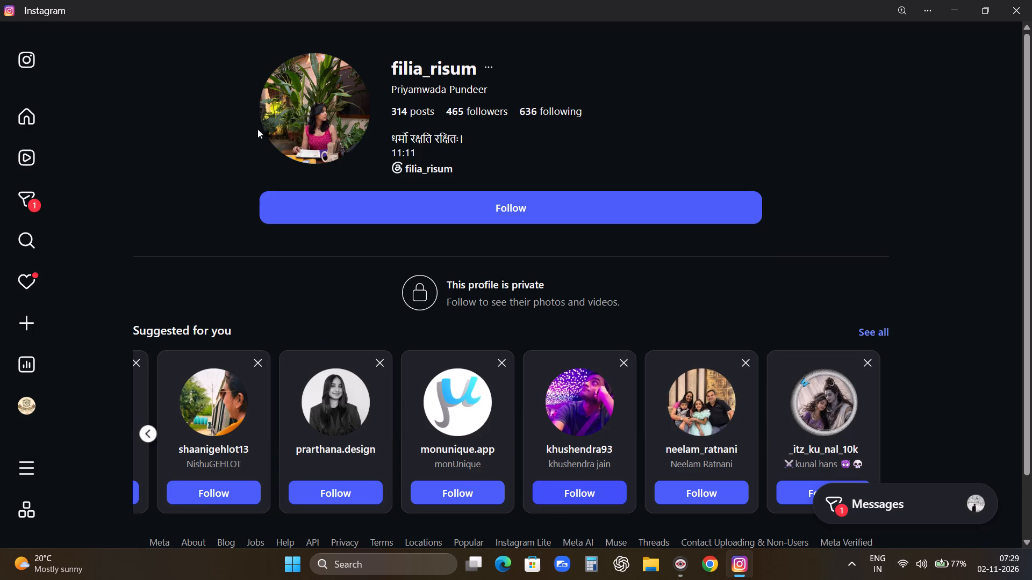
Remove the visited profile from Instagram's recent searches.
{"action": "left_click", "coordinate": [29, 121]}
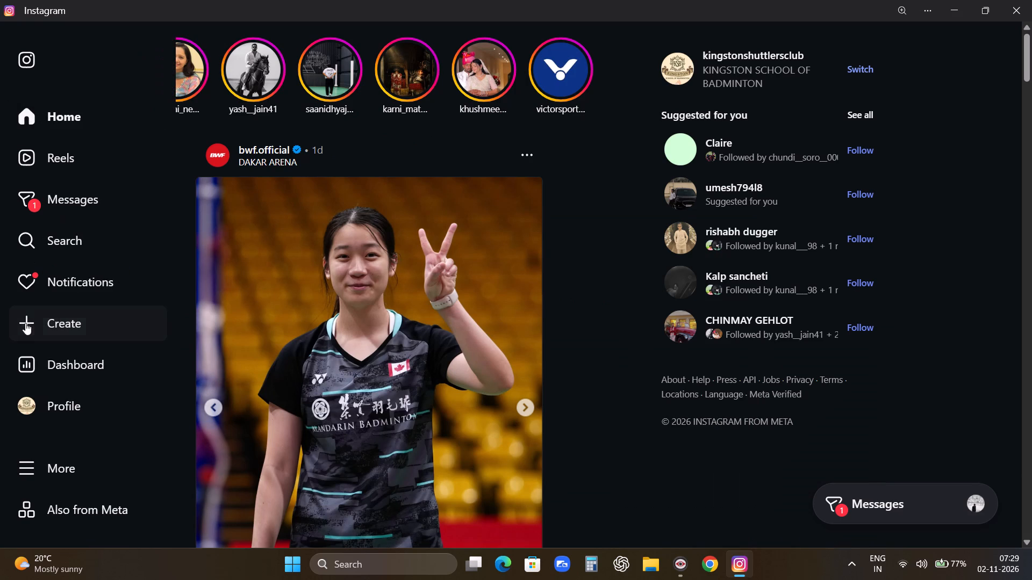
{"action": "left_click", "coordinate": [38, 252]}
{"action": "left_click", "coordinate": [434, 58]}
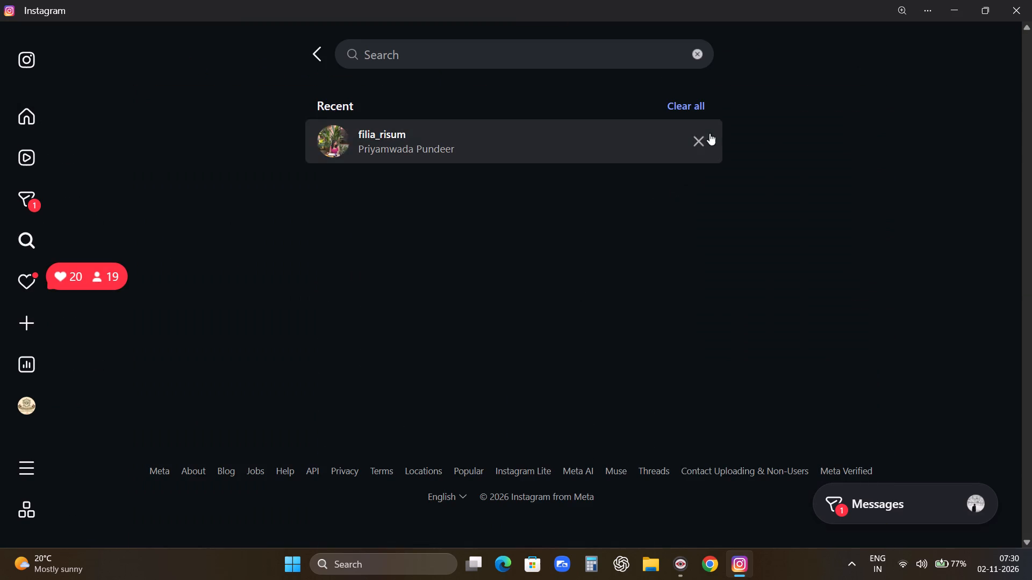
{"action": "left_click", "coordinate": [696, 144]}
Examine the posts in the Instagram home feed.
{"action": "left_click", "coordinate": [45, 117]}
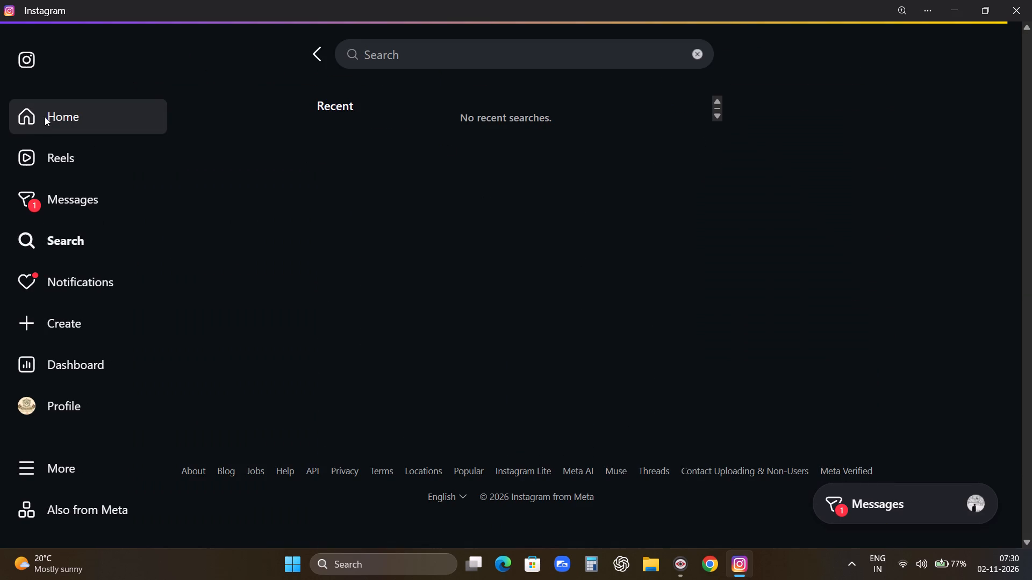
{"action": "scroll", "coordinate": [161, 247], "scroll_direction": "down", "scroll_amount": 10}
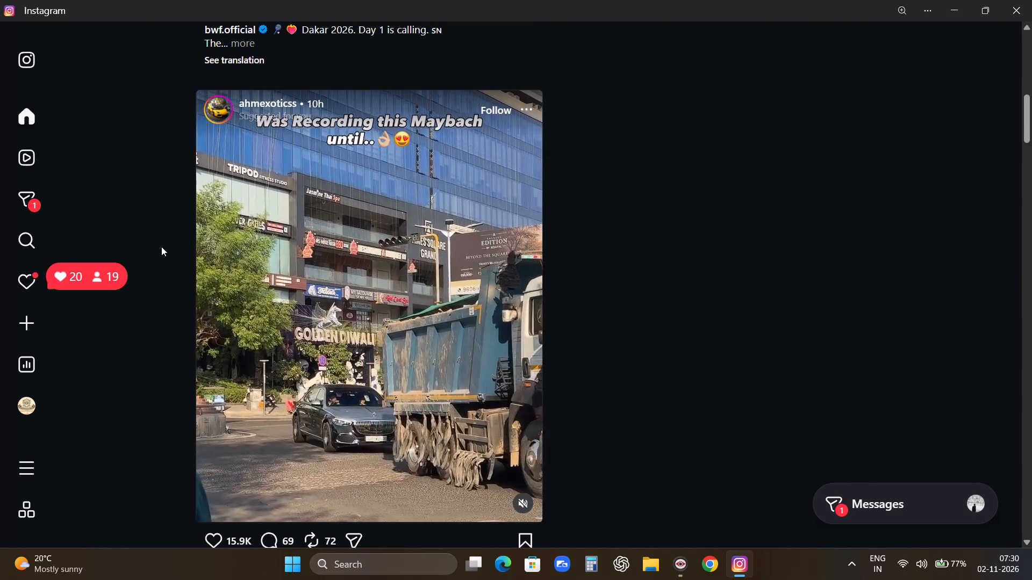
{"action": "scroll", "coordinate": [161, 247], "scroll_direction": "down", "scroll_amount": 1}
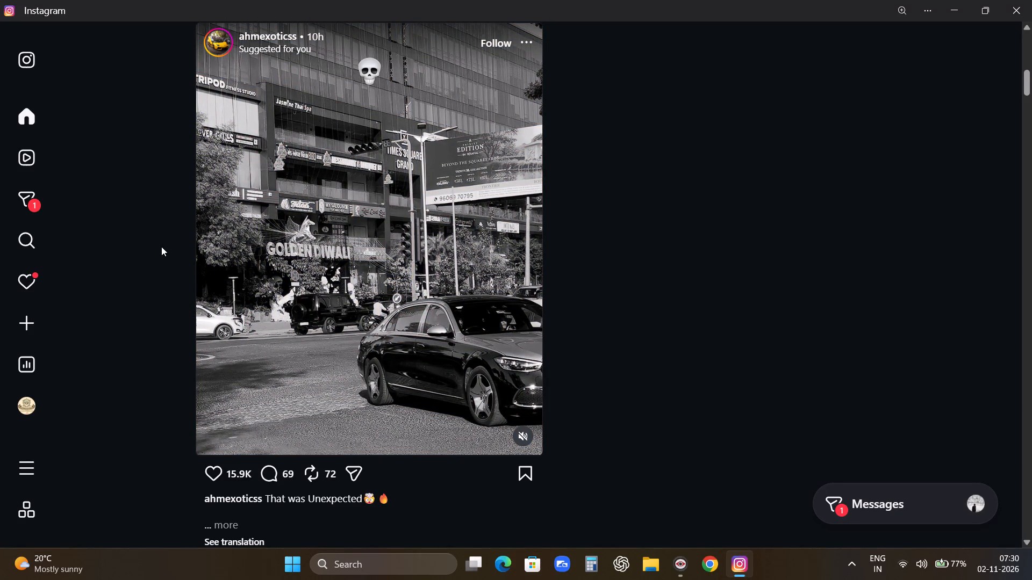
{"action": "scroll", "coordinate": [161, 247], "scroll_direction": "down", "scroll_amount": 14}
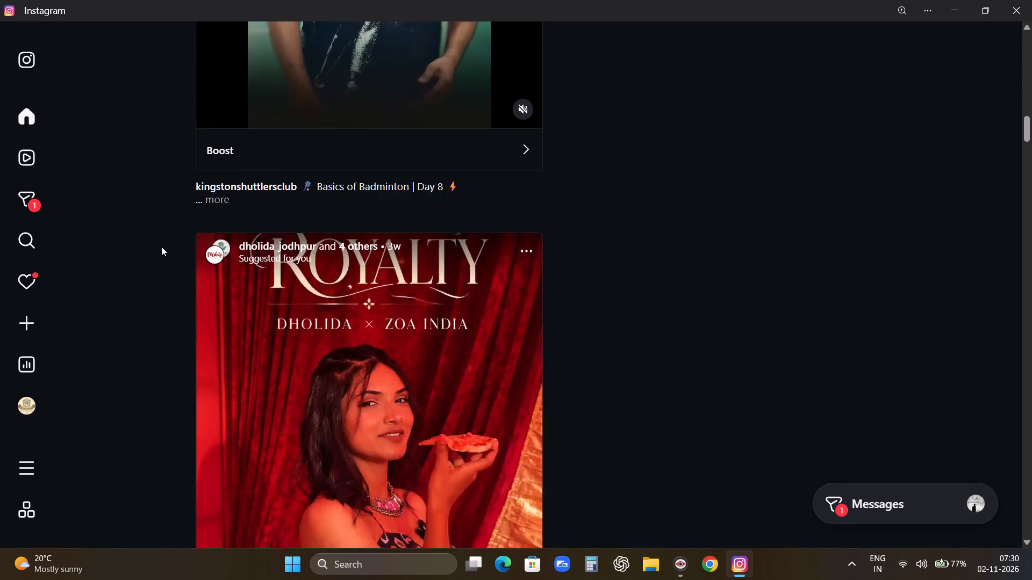
{"action": "scroll", "coordinate": [161, 247], "scroll_direction": "down", "scroll_amount": 3}
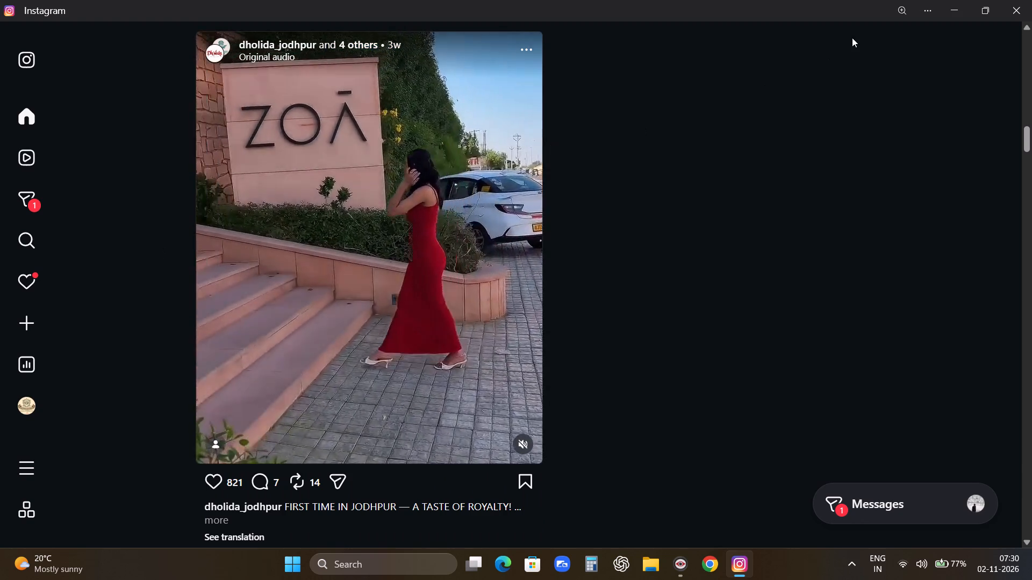
Close the Instagram window.
{"action": "left_click", "coordinate": [1031, 0]}
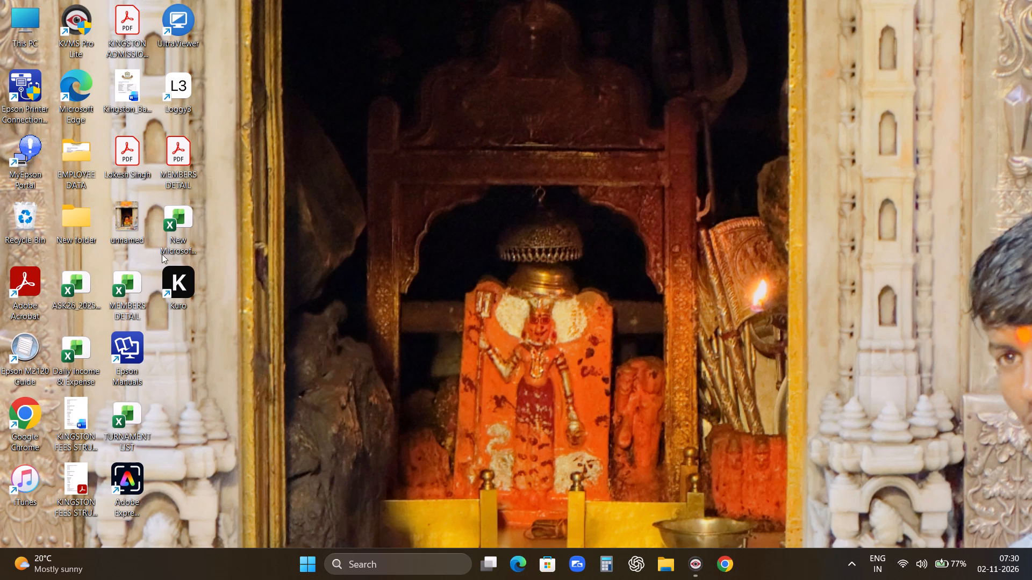
Open the New Microsoft Excel Worksheet and the MEMBERS DETAIL PDF from the desktop and arrange their windows side by side.
{"action": "double_click", "coordinate": [173, 230]}
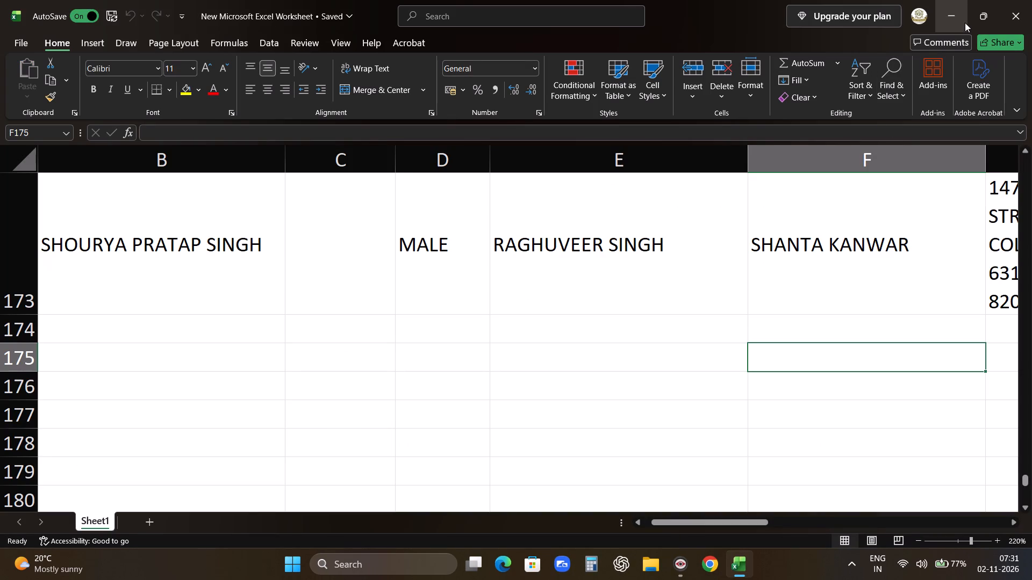
{"action": "left_click", "coordinate": [985, 17]}
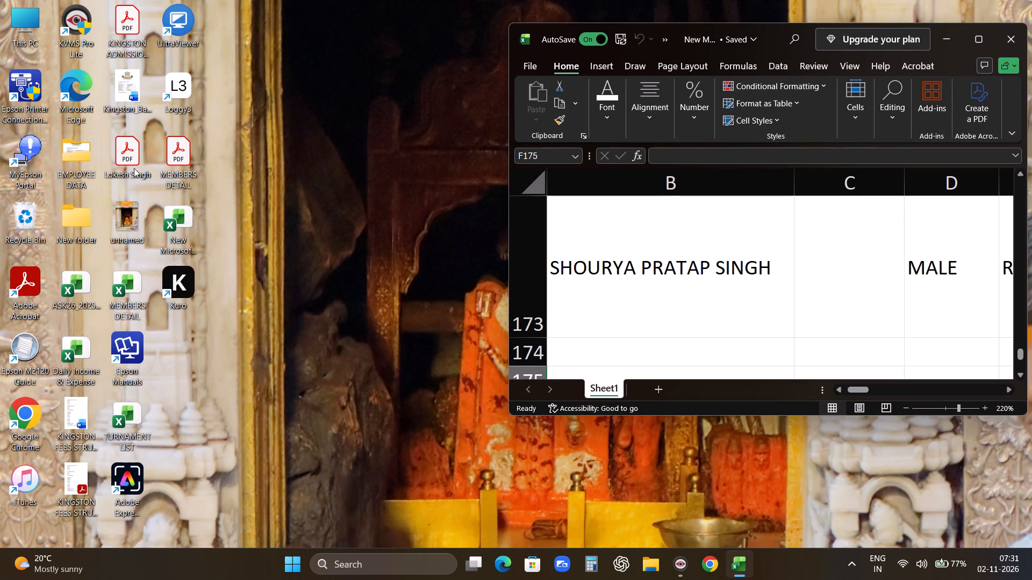
{"action": "double_click", "coordinate": [182, 157]}
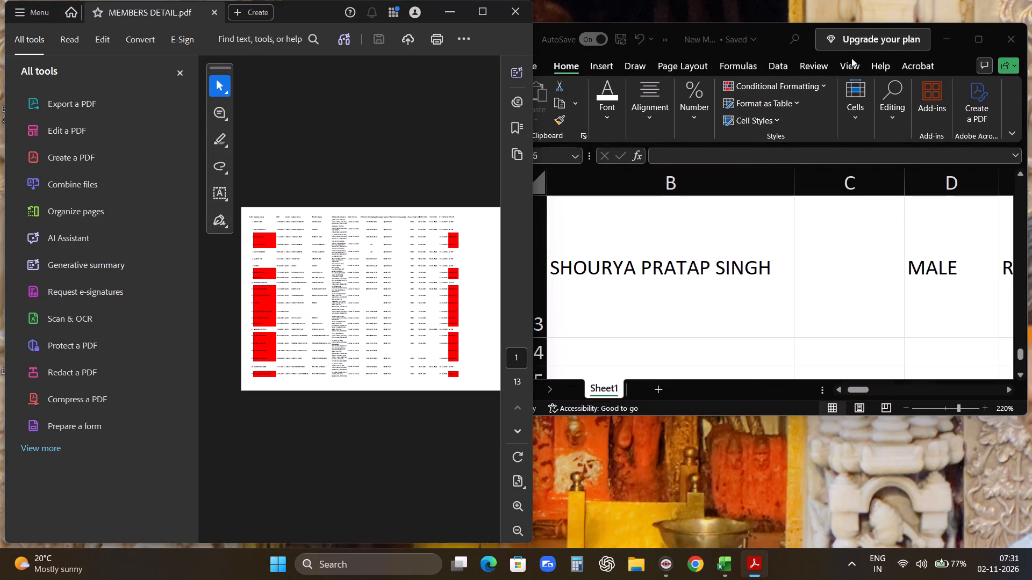
{"action": "left_click_drag", "start_coordinate": [789, 24], "coordinate": [808, 0]}
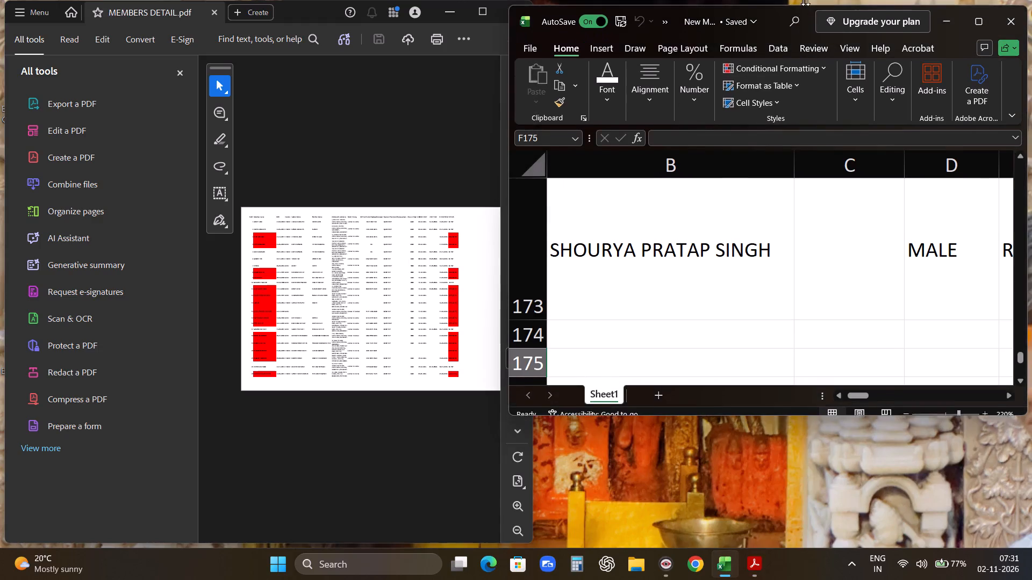
{"action": "left_click_drag", "start_coordinate": [808, 0], "coordinate": [812, 0]}
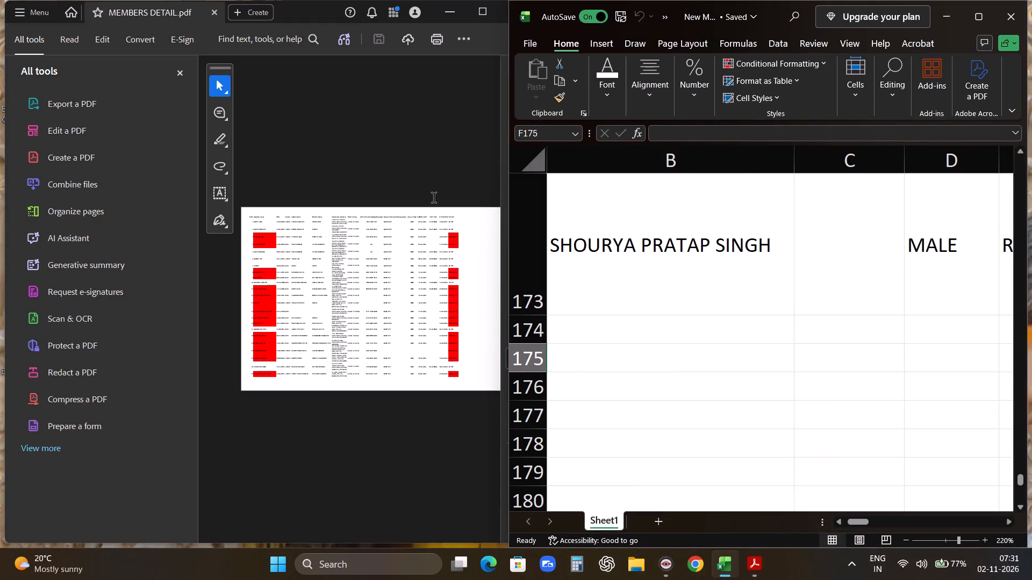
{"action": "left_click", "coordinate": [426, 158]}
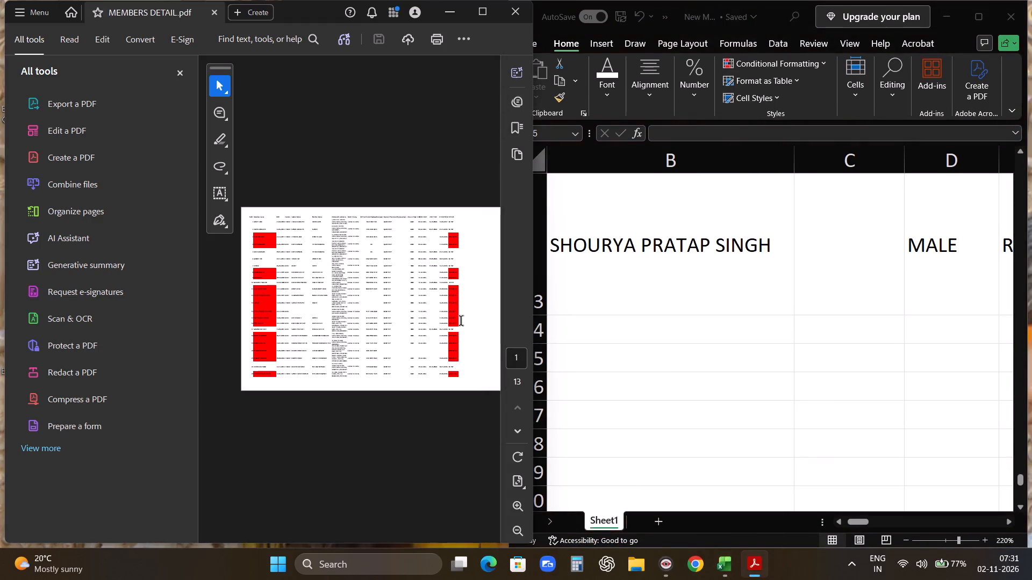
Hide the PDF's All tools pane and enlarge the members table to 200%, with the Member name and DOB columns in view.
{"action": "left_click", "coordinate": [517, 506]}
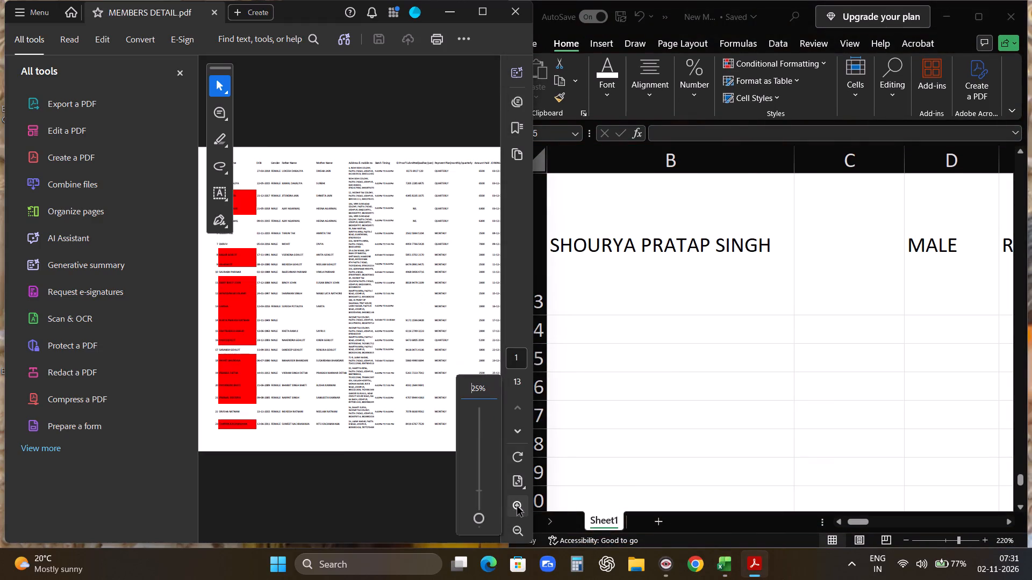
{"action": "left_click", "coordinate": [517, 506]}
{"action": "left_click", "coordinate": [517, 506]}
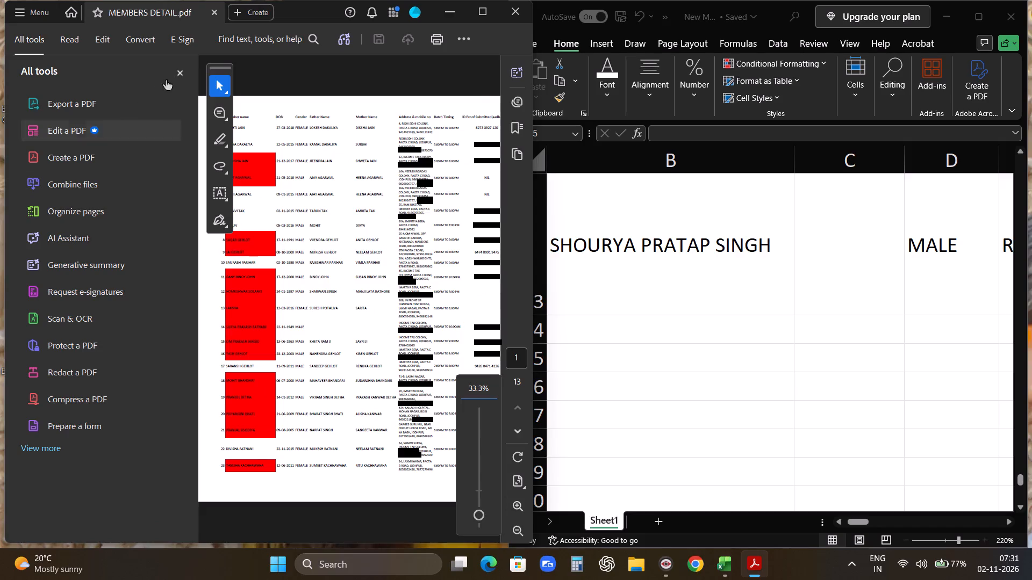
{"action": "left_click", "coordinate": [184, 72]}
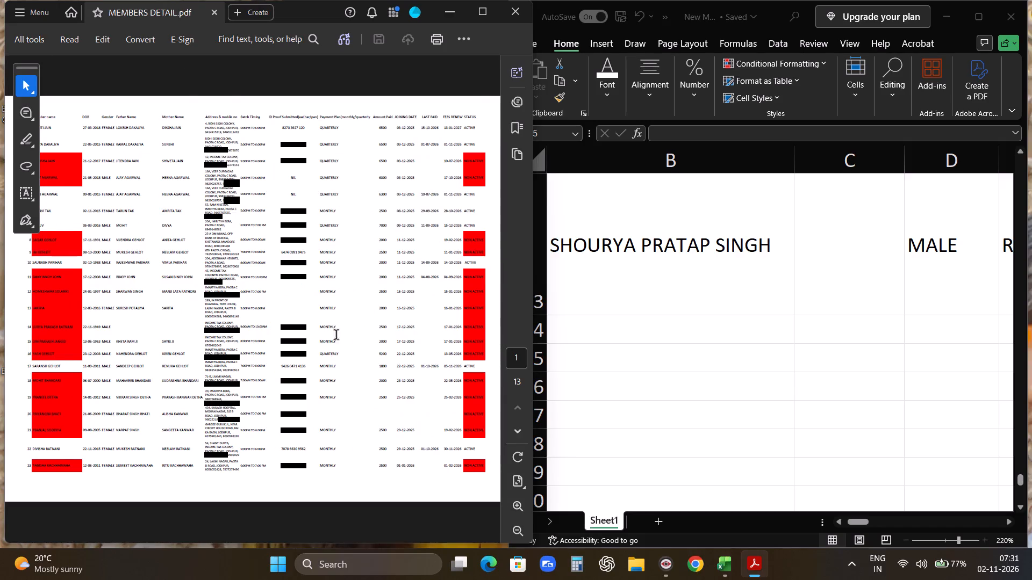
{"action": "left_click", "coordinate": [510, 503]}
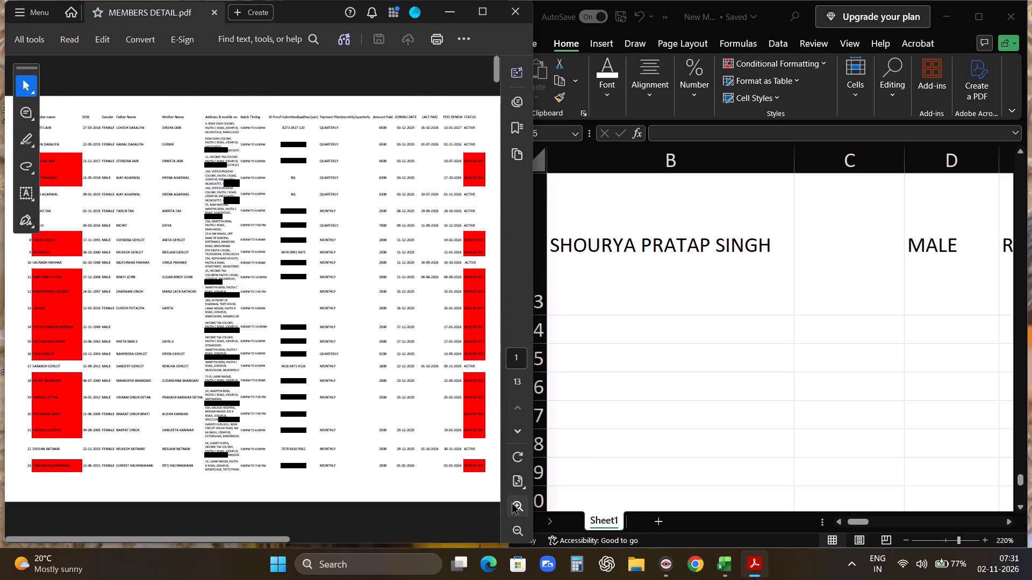
{"action": "left_click", "coordinate": [517, 506]}
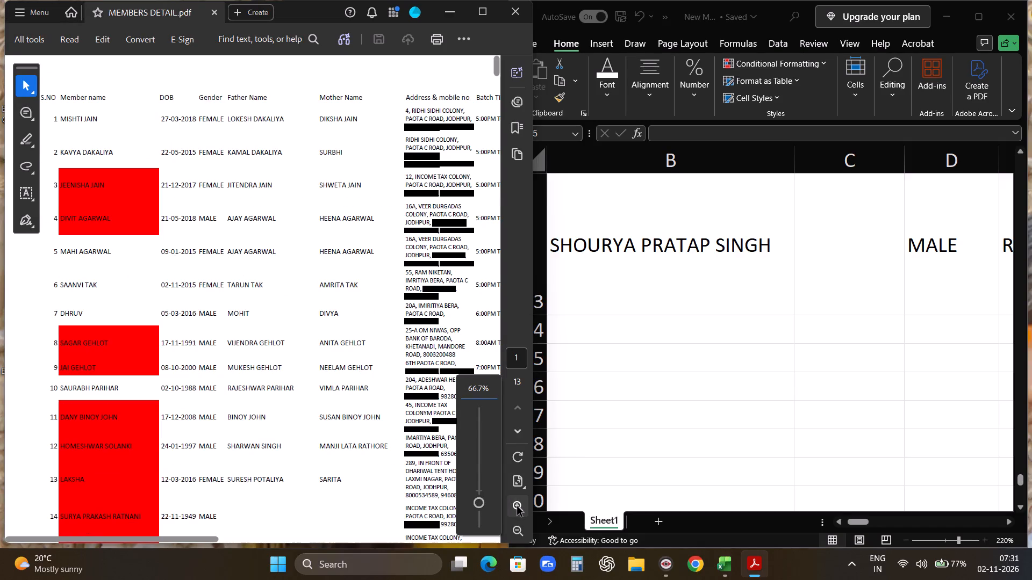
{"action": "left_click", "coordinate": [517, 506]}
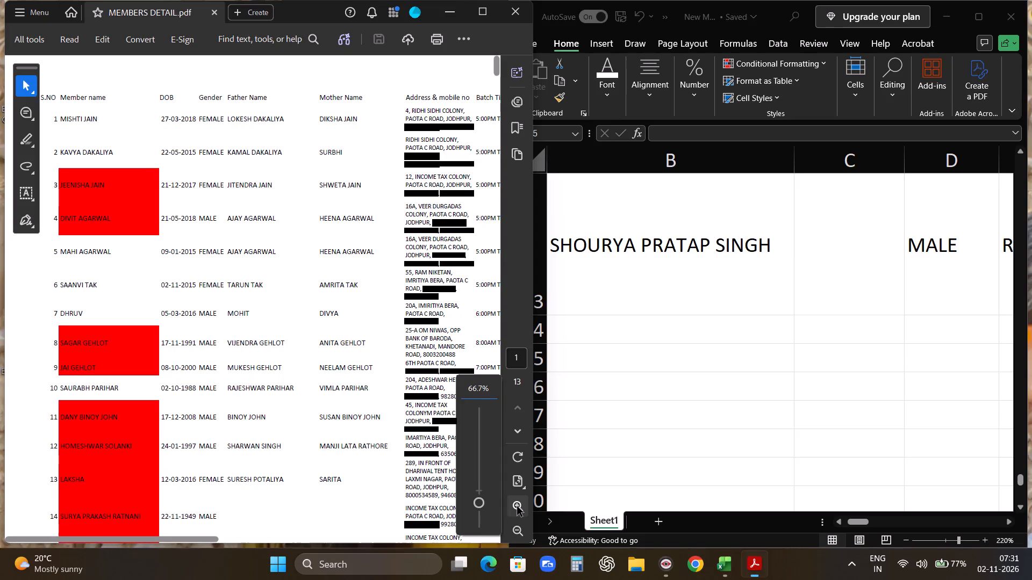
{"action": "left_click", "coordinate": [517, 506]}
{"action": "left_click", "coordinate": [517, 506]}
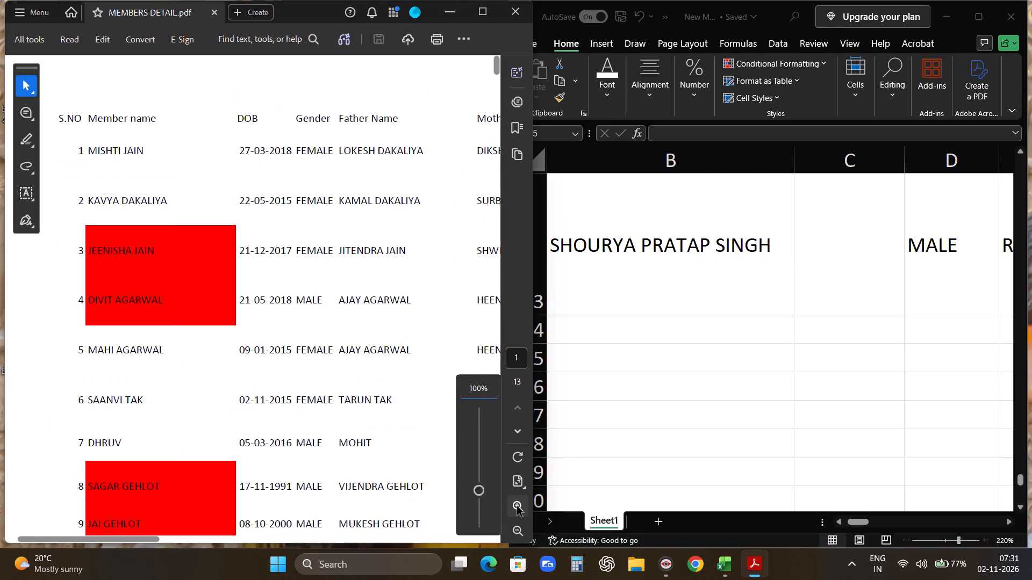
{"action": "left_click", "coordinate": [517, 506]}
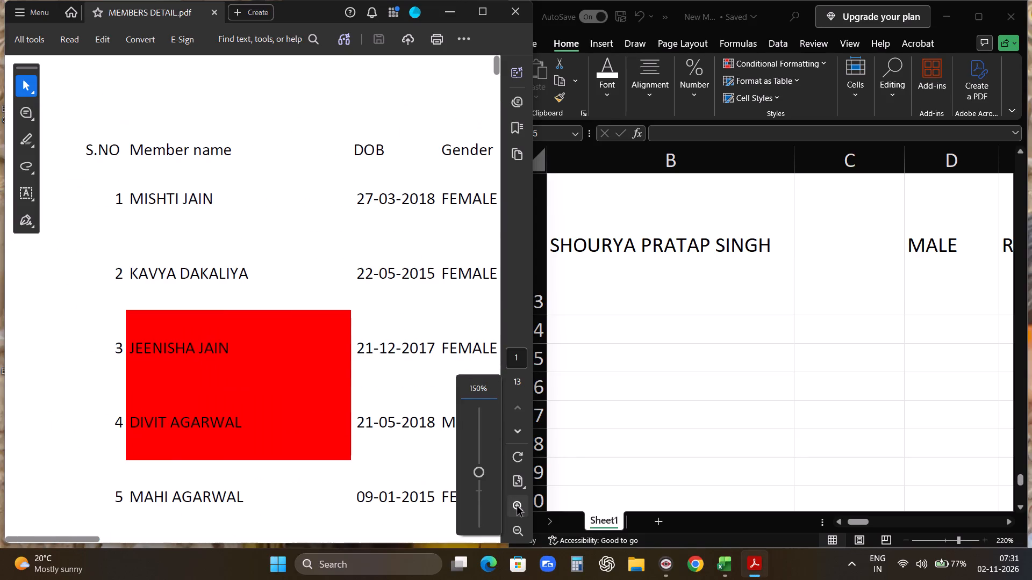
{"action": "left_click", "coordinate": [517, 506]}
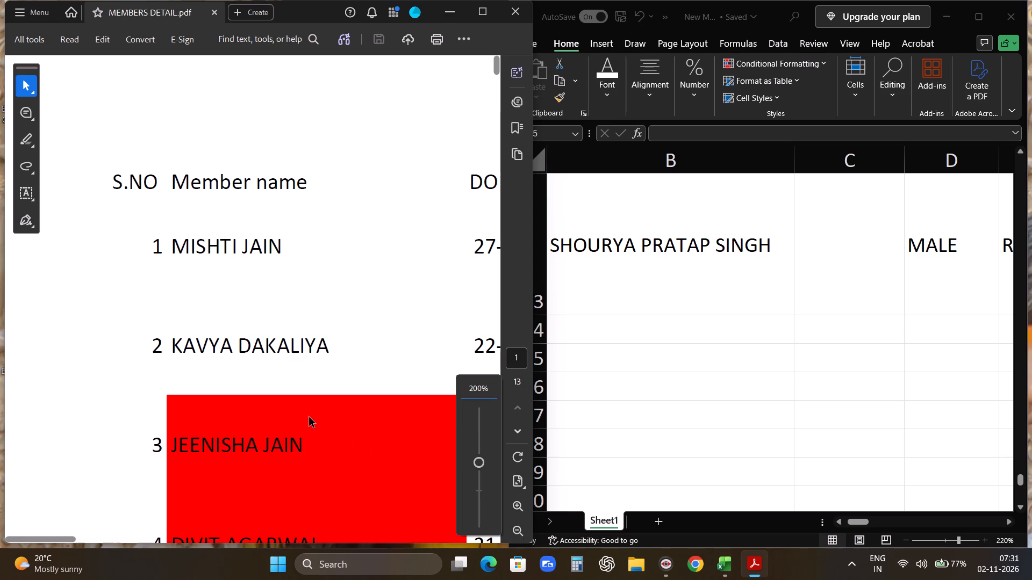
{"action": "scroll", "coordinate": [309, 417], "scroll_direction": "left", "scroll_amount": 2}
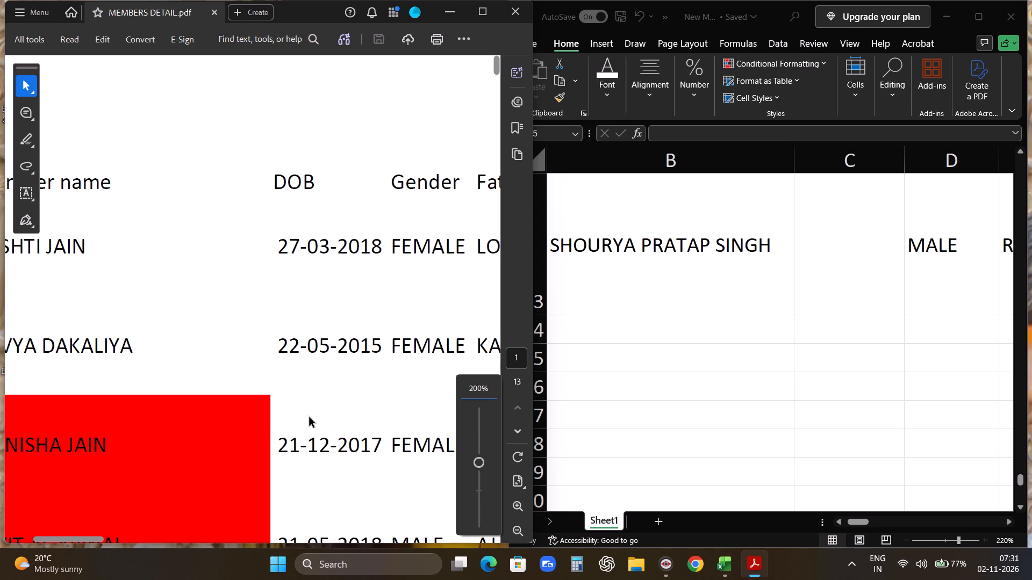
{"action": "scroll", "coordinate": [309, 417], "scroll_direction": "right", "scroll_amount": 1}
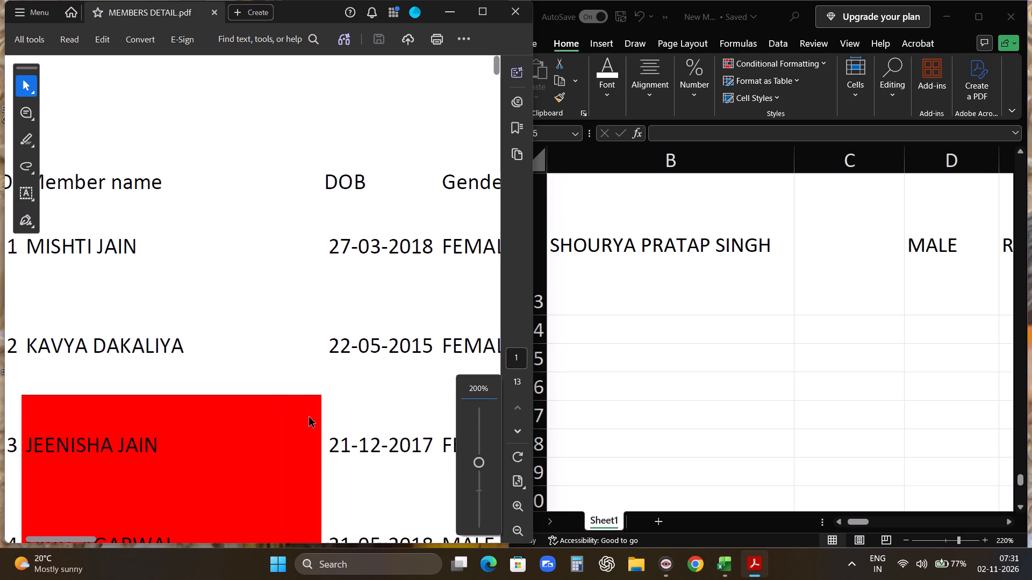
{"action": "scroll", "coordinate": [309, 417], "scroll_direction": "right", "scroll_amount": 1}
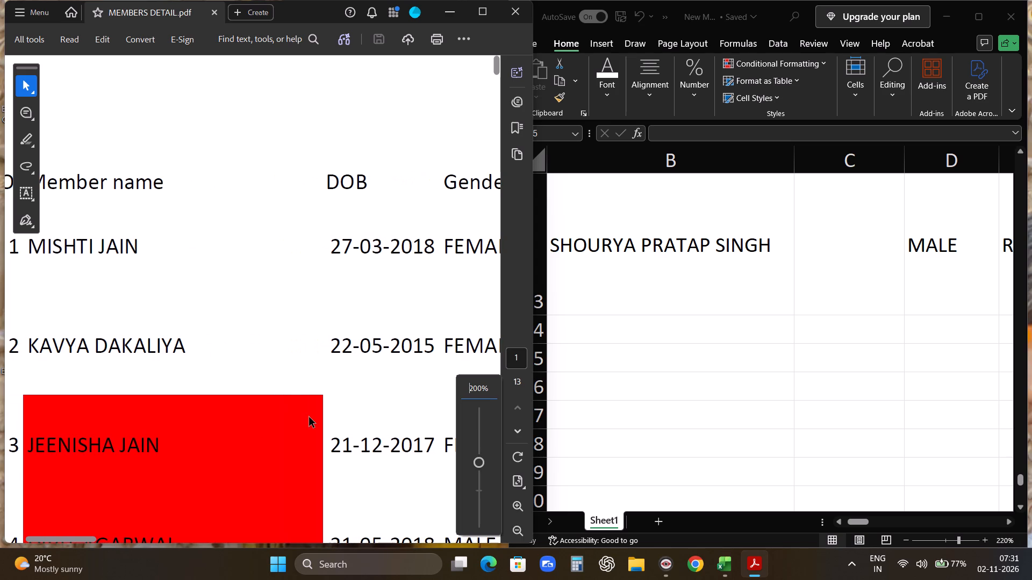
{"action": "scroll", "coordinate": [309, 417], "scroll_direction": "right", "scroll_amount": 1}
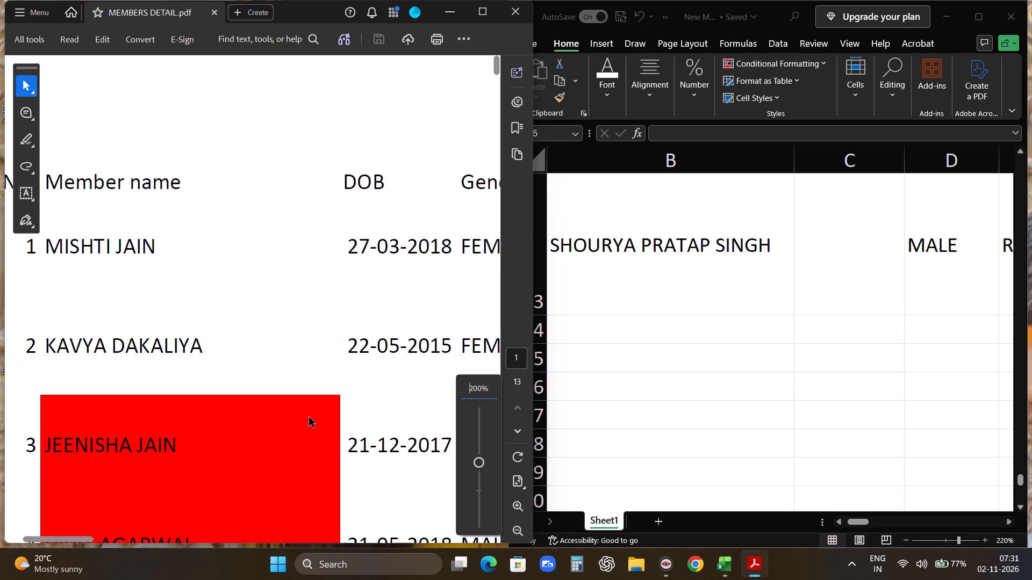
{"action": "scroll", "coordinate": [309, 417], "scroll_direction": "right", "scroll_amount": 1}
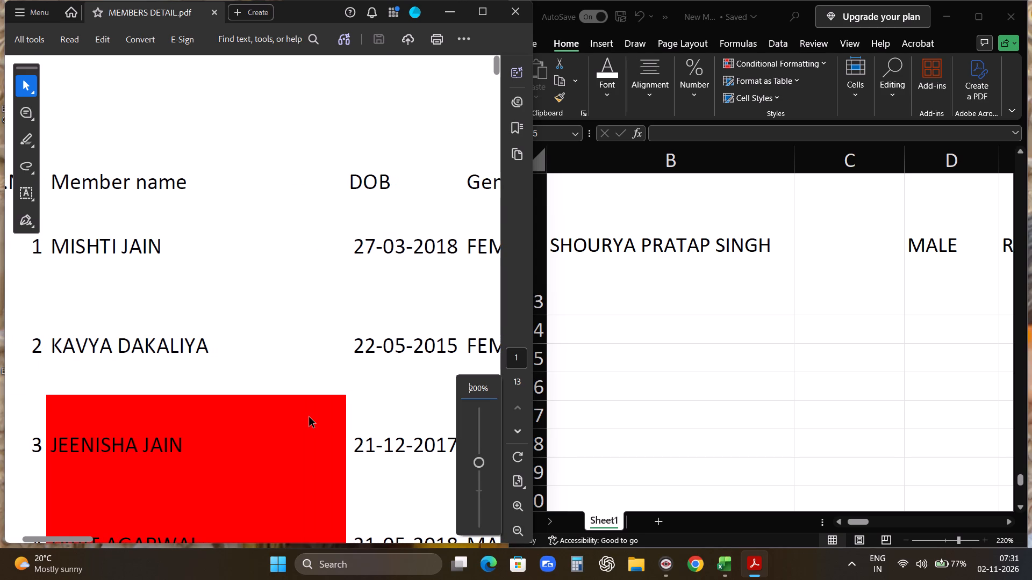
{"action": "scroll", "coordinate": [309, 417], "scroll_direction": "down", "scroll_amount": 1}
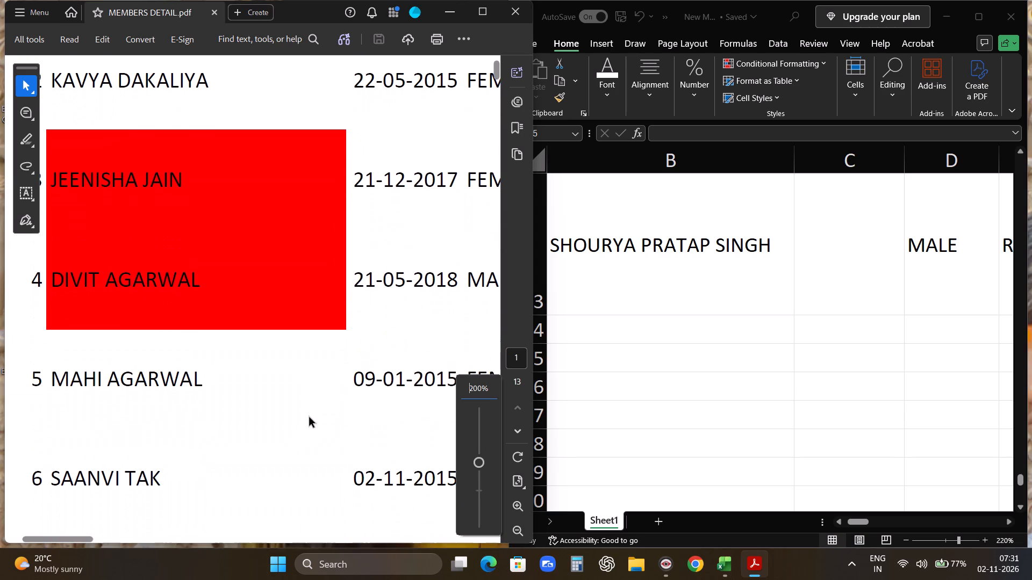
Check the worksheet's last filled serial number, 172, and locate the following record, 173, on page 8 of the members PDF.
{"action": "left_click", "coordinate": [517, 434]}
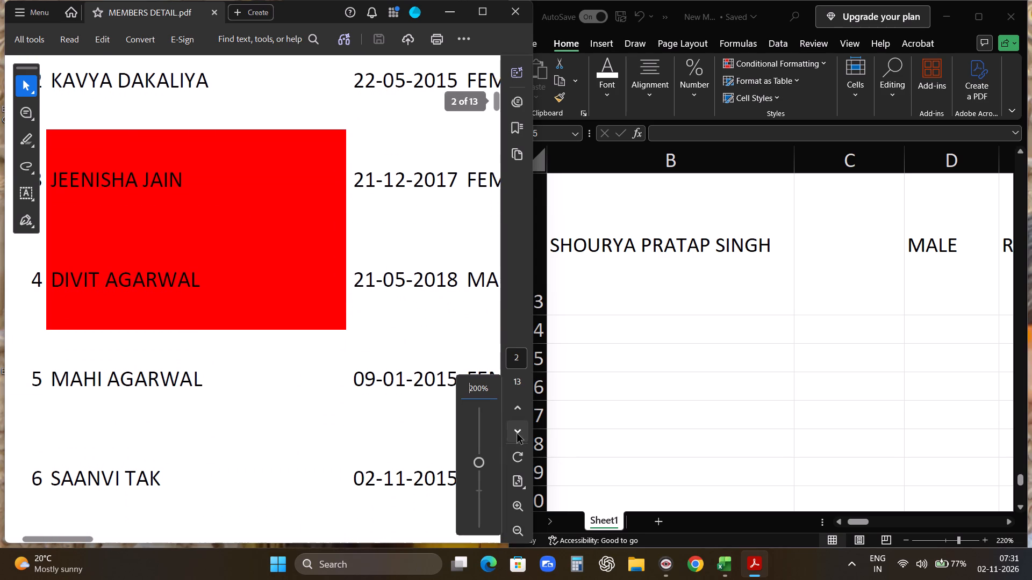
{"action": "left_click", "coordinate": [517, 434]}
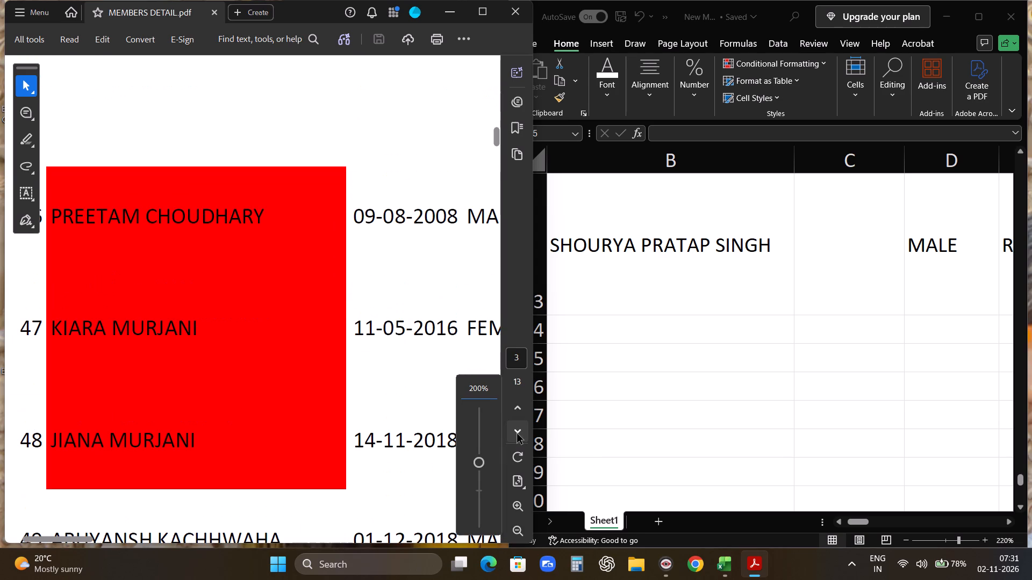
{"action": "left_click", "coordinate": [517, 434]}
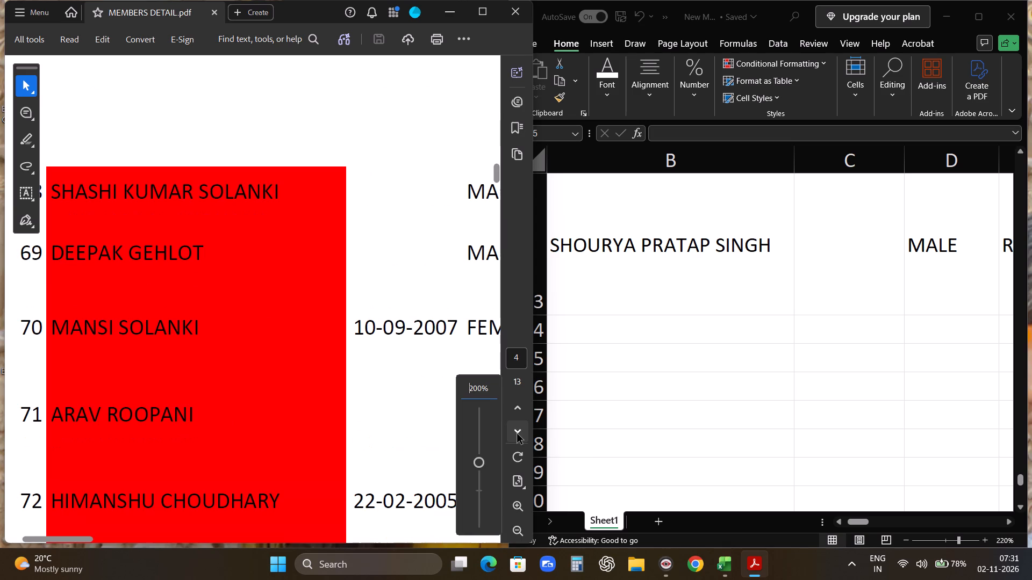
{"action": "left_click", "coordinate": [517, 434]}
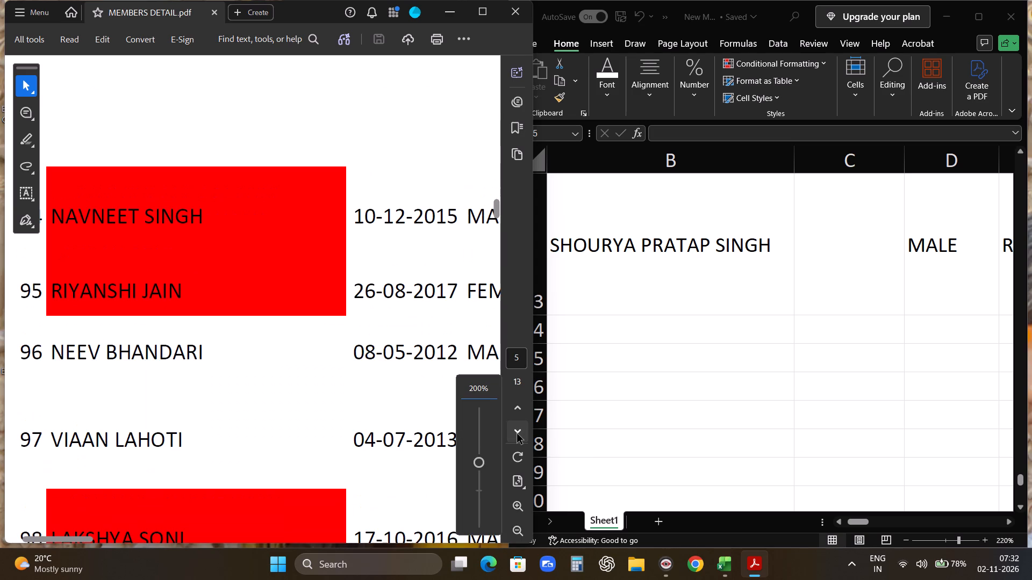
{"action": "left_click", "coordinate": [517, 434]}
{"action": "left_click", "coordinate": [517, 434]}
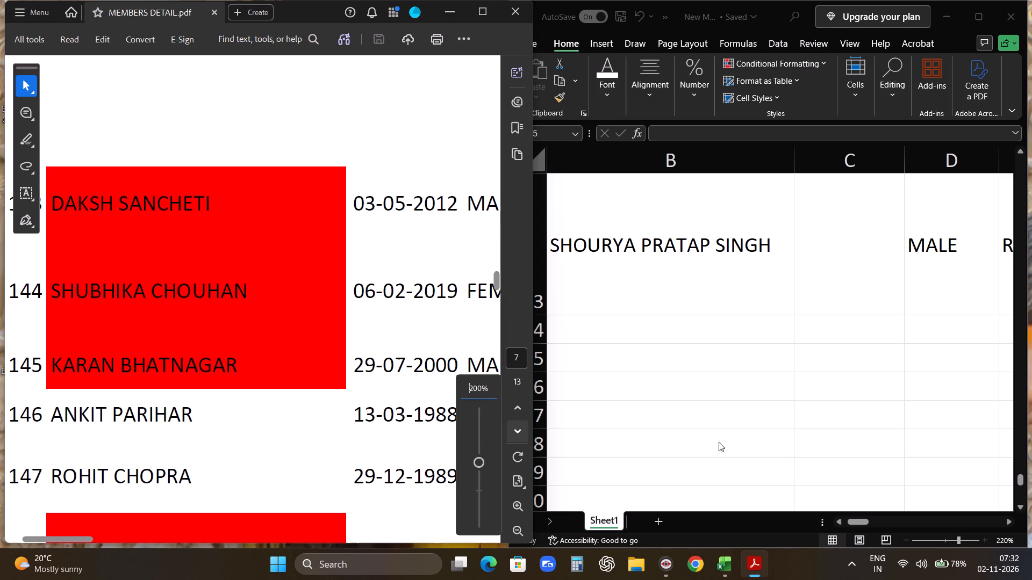
{"action": "left_click", "coordinate": [836, 526]}
{"action": "left_click", "coordinate": [840, 519]}
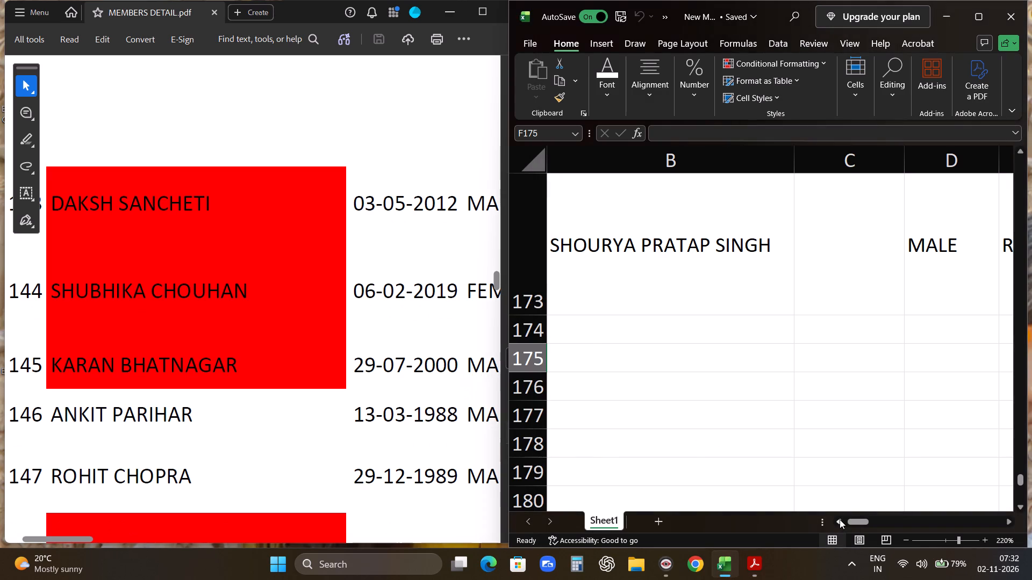
{"action": "left_click", "coordinate": [429, 423]}
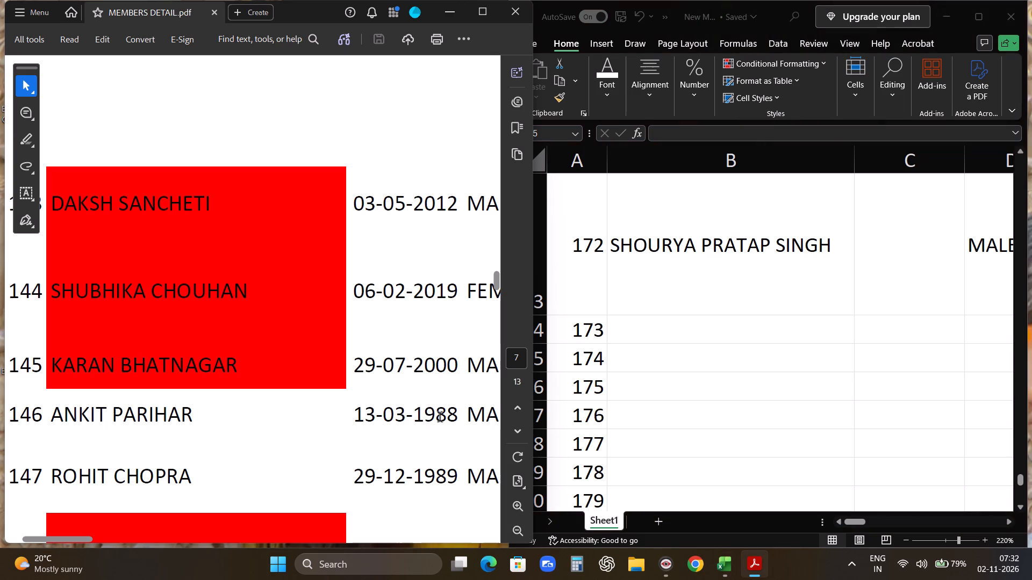
{"action": "left_click", "coordinate": [513, 434]}
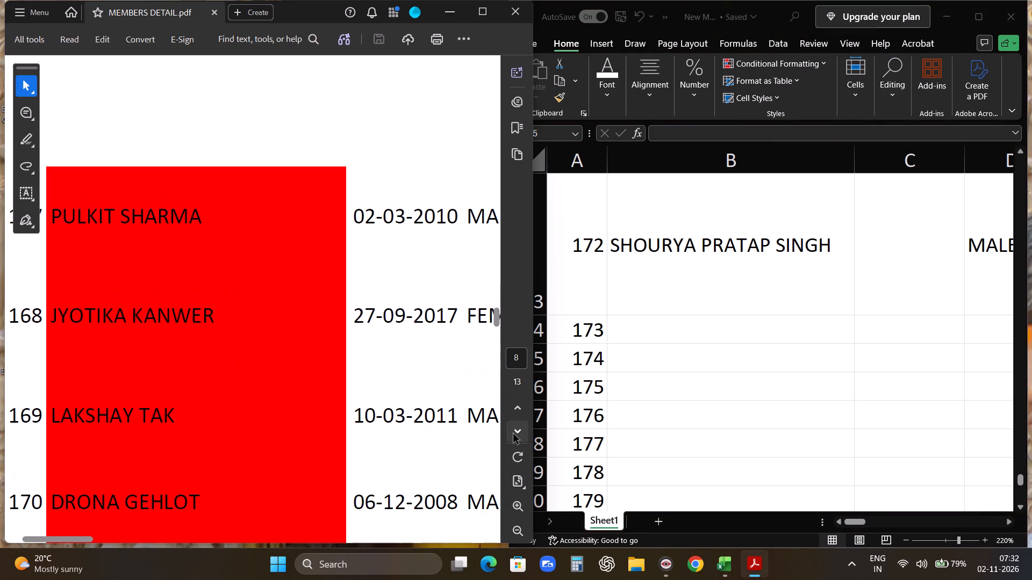
{"action": "left_click", "coordinate": [513, 434]}
{"action": "left_click", "coordinate": [515, 416]}
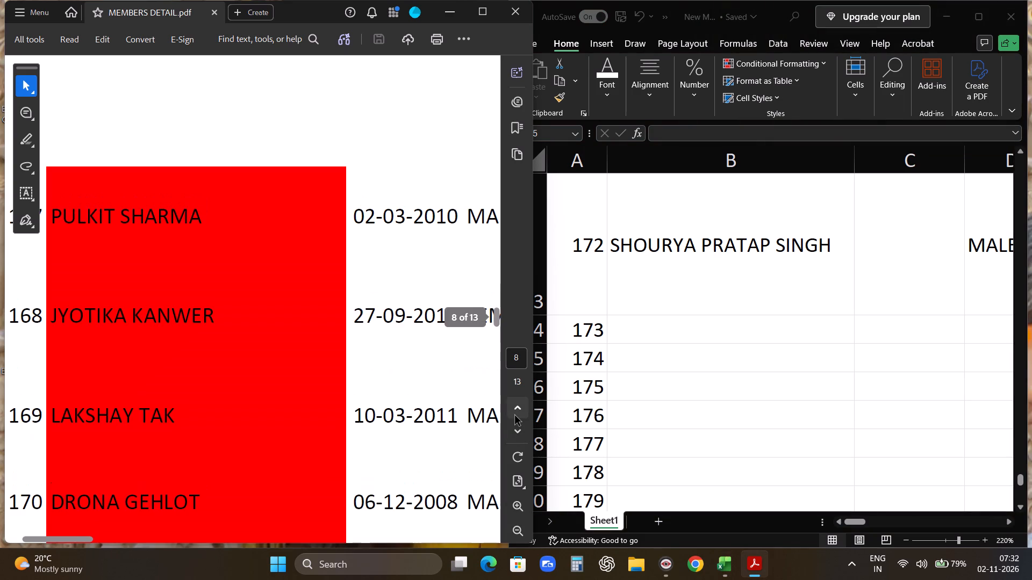
{"action": "scroll", "coordinate": [342, 411], "scroll_direction": "down", "scroll_amount": 11}
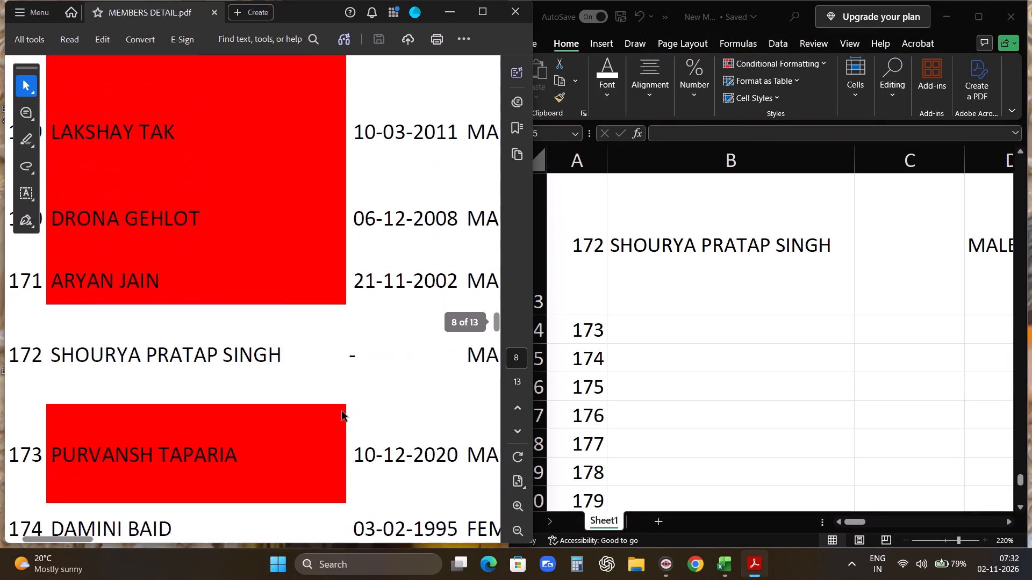
{"action": "scroll", "coordinate": [342, 411], "scroll_direction": "down", "scroll_amount": 2}
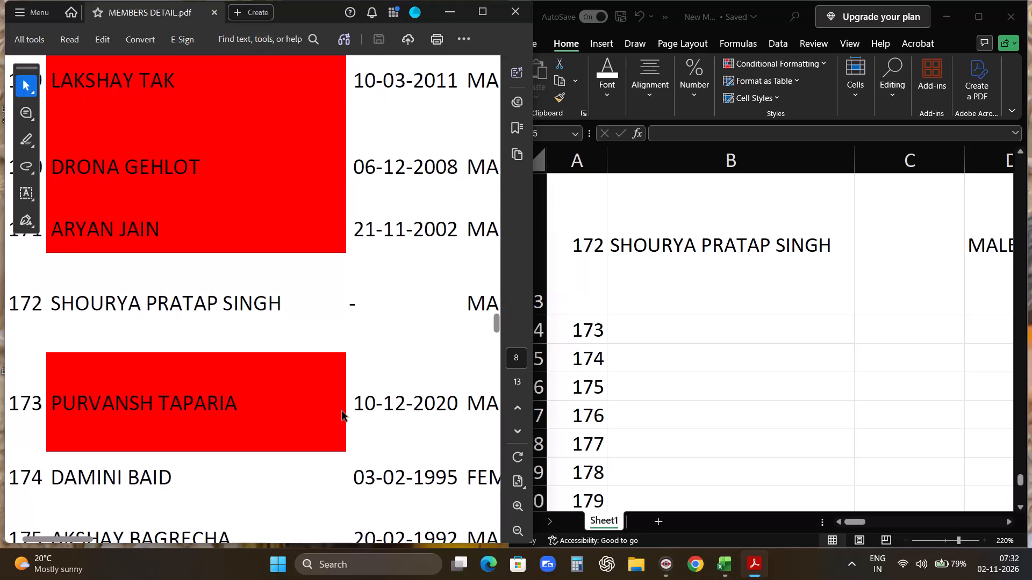
{"action": "scroll", "coordinate": [342, 411], "scroll_direction": "down", "scroll_amount": 1}
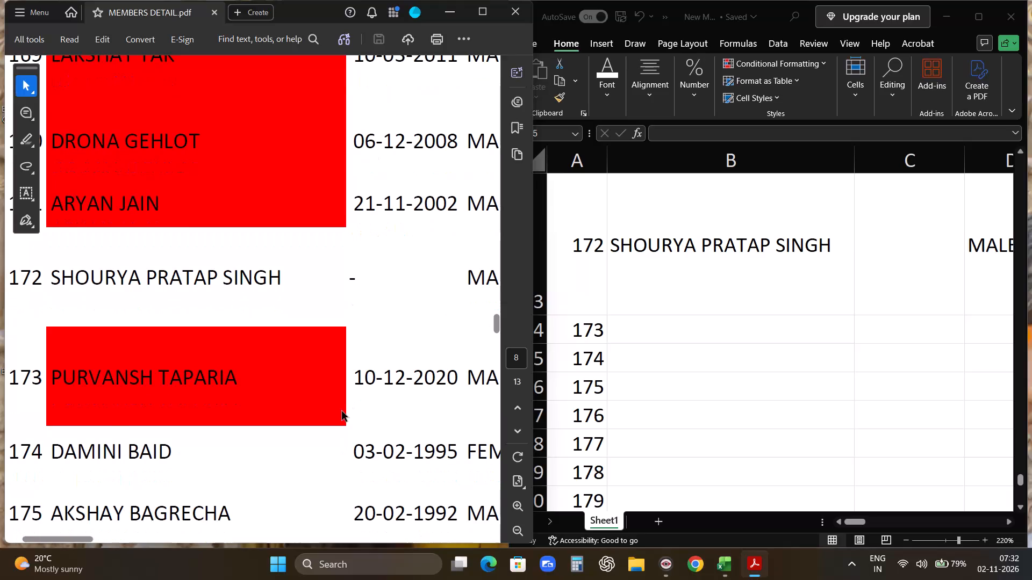
Examine records 173 to 178 in the members PDF and the columns filled for record 172 in the worksheet.
{"action": "scroll", "coordinate": [342, 411], "scroll_direction": "up", "scroll_amount": 1}
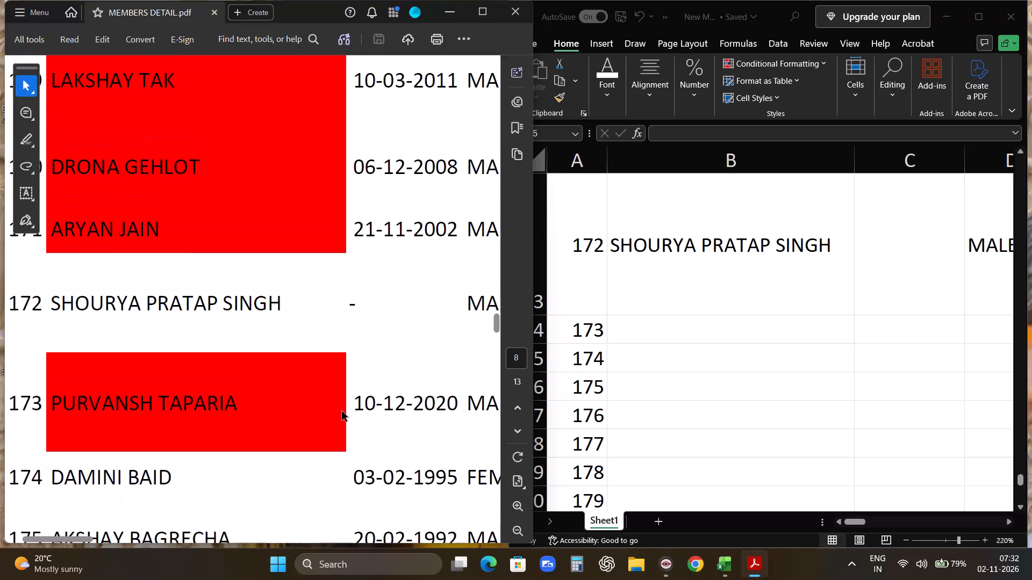
{"action": "scroll", "coordinate": [342, 411], "scroll_direction": "down", "scroll_amount": 7}
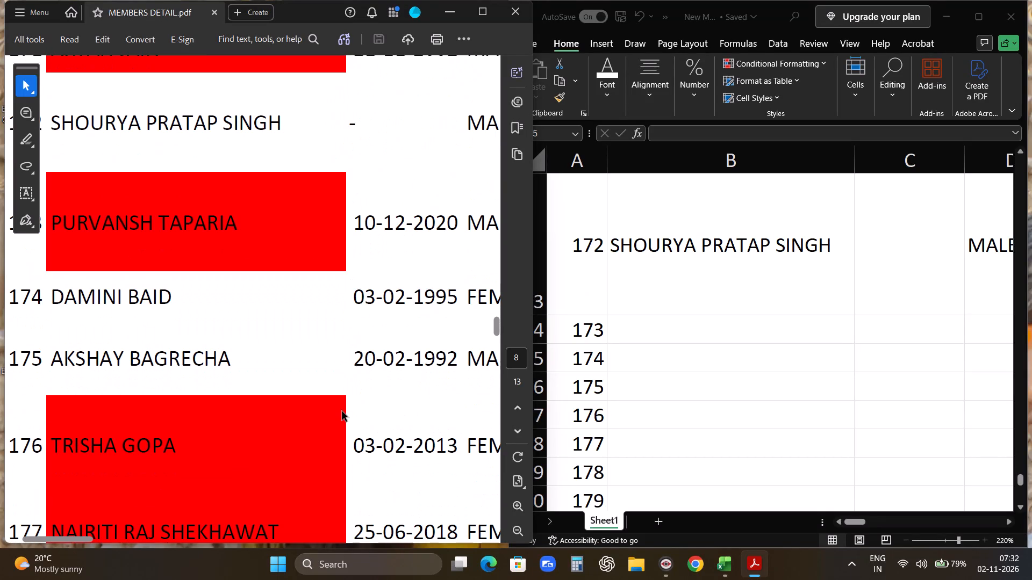
{"action": "scroll", "coordinate": [342, 411], "scroll_direction": "down", "scroll_amount": 3}
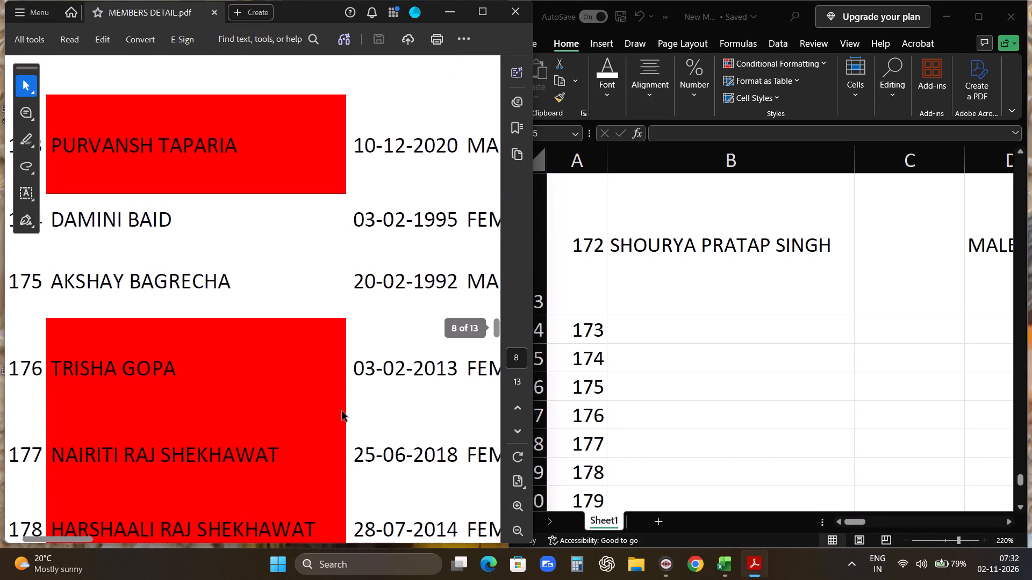
{"action": "scroll", "coordinate": [342, 411], "scroll_direction": "down", "scroll_amount": 2}
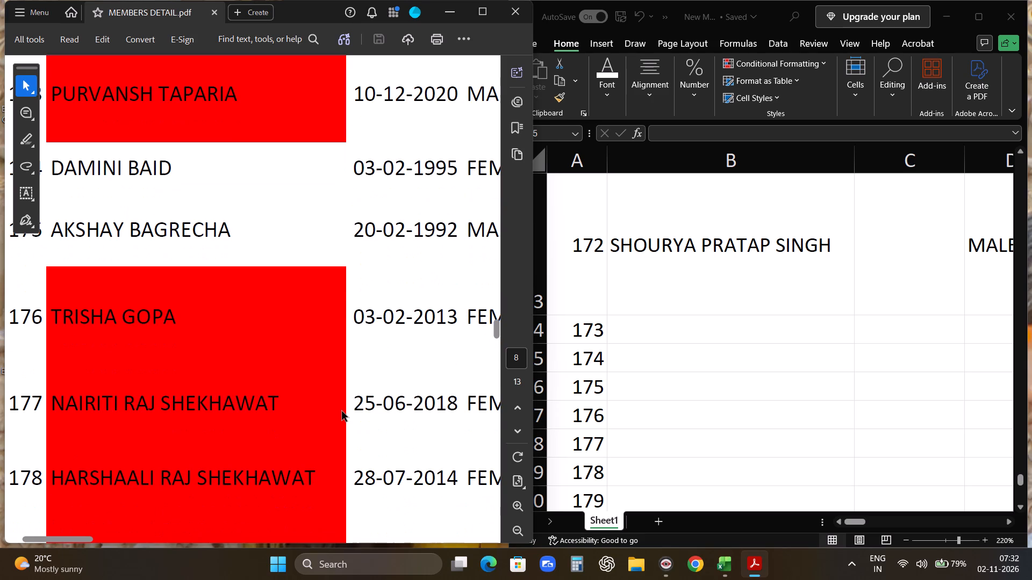
{"action": "scroll", "coordinate": [342, 411], "scroll_direction": "up", "scroll_amount": 1}
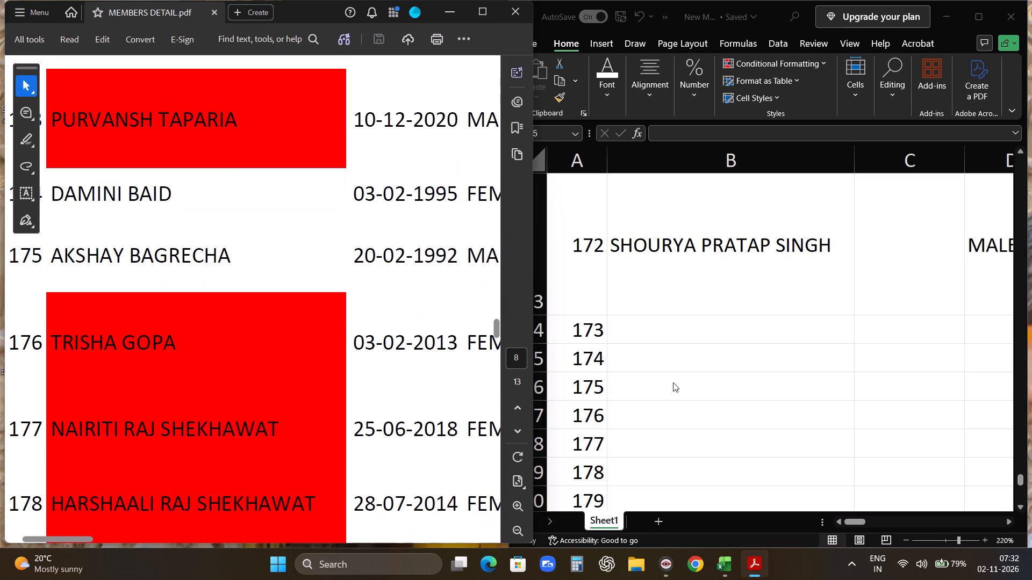
{"action": "left_click", "coordinate": [1008, 522]}
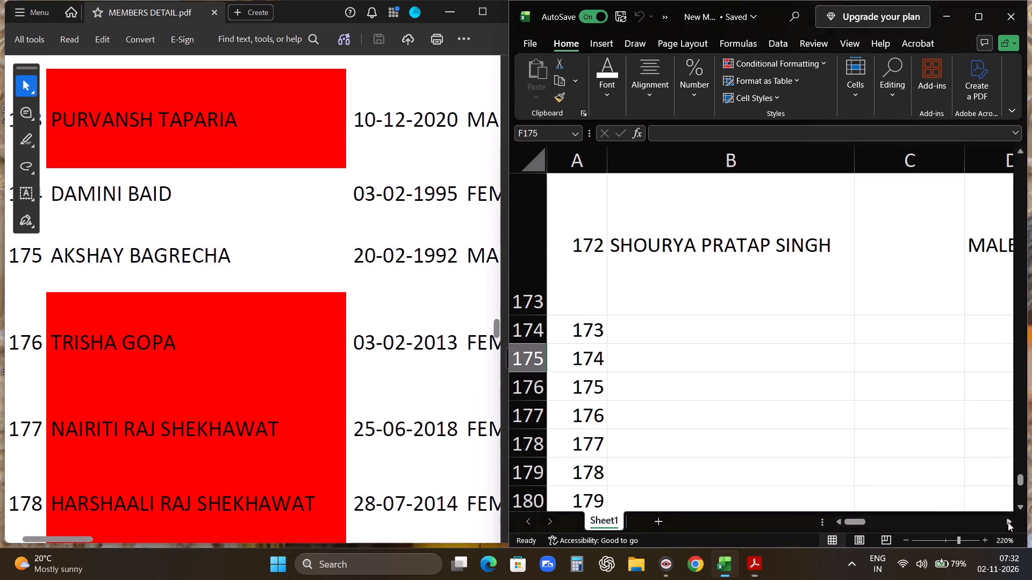
{"action": "left_click", "coordinate": [1008, 522]}
{"action": "left_click", "coordinate": [1008, 522]}
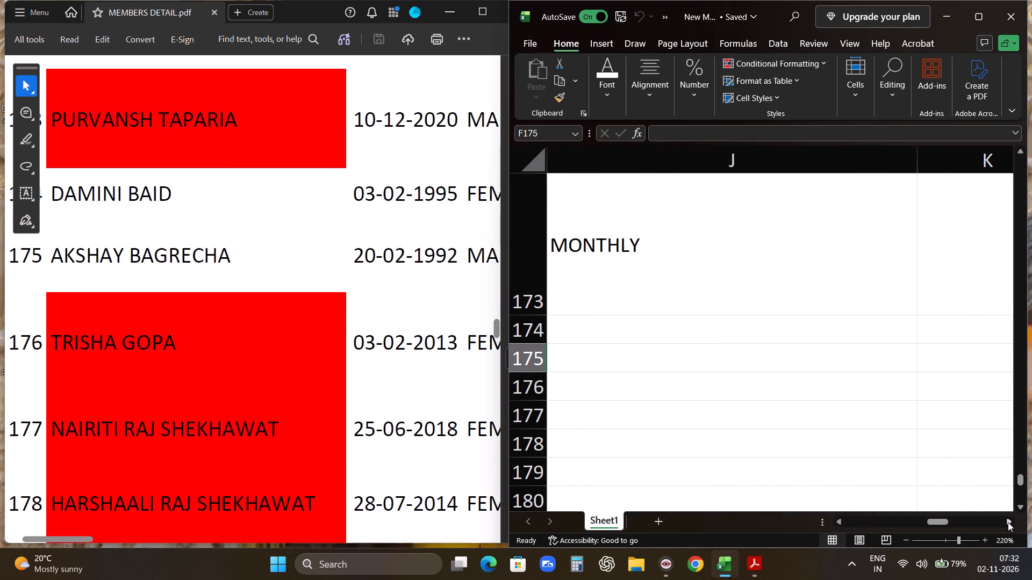
{"action": "left_click", "coordinate": [1008, 522]}
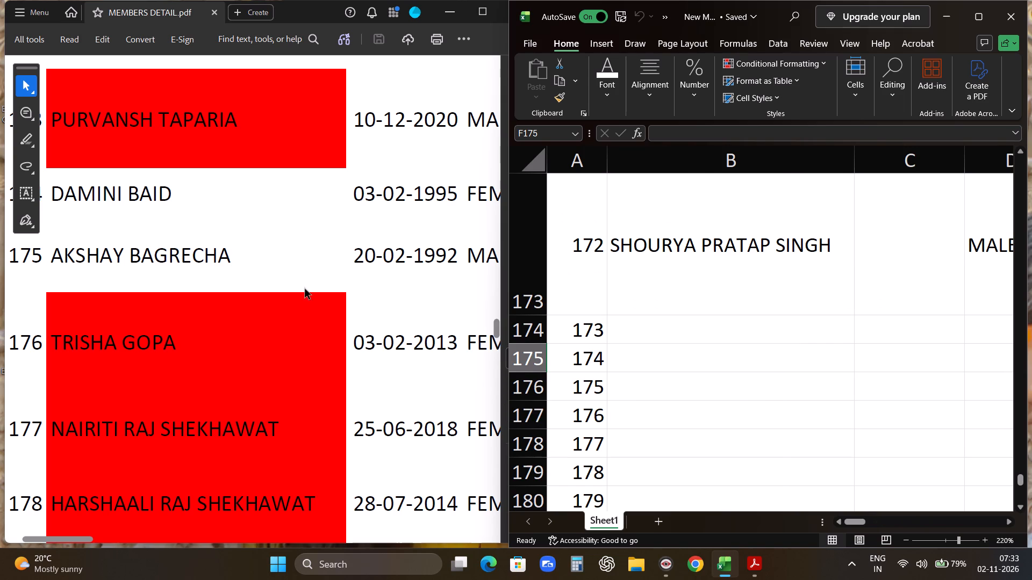
Select the empty member name cell B174 for serial number 173 in the worksheet.
{"action": "left_click", "coordinate": [740, 333]}
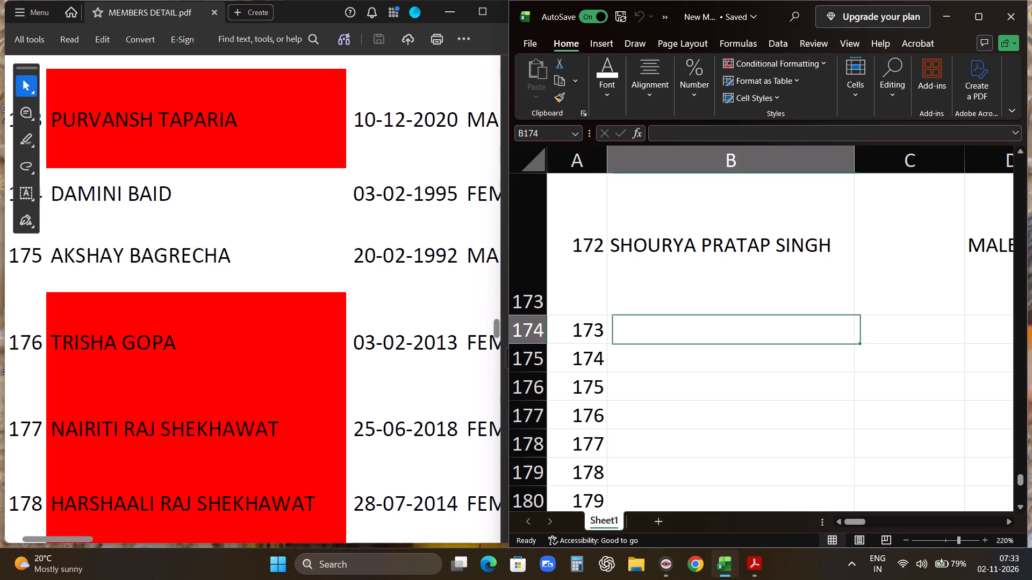
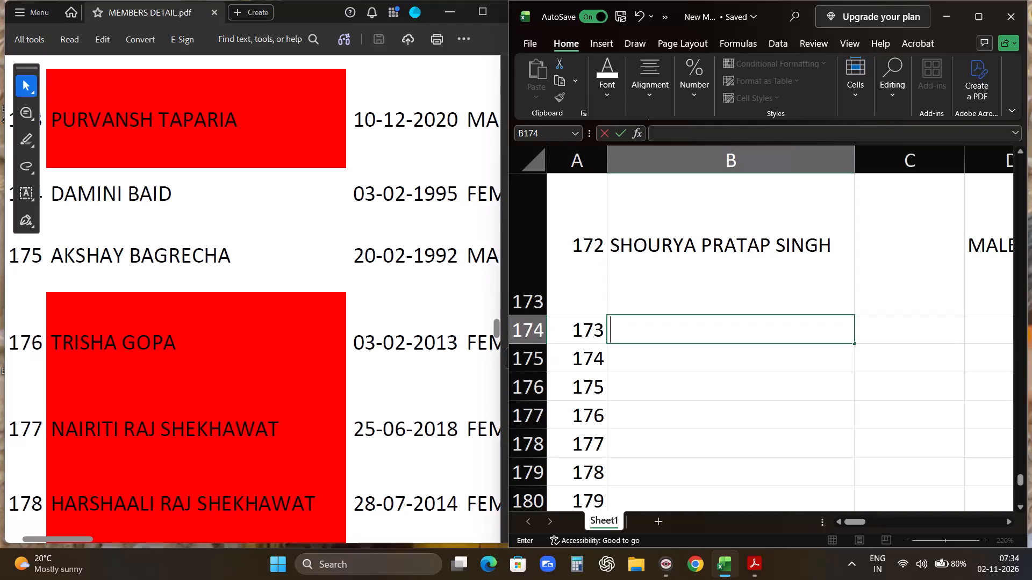
Enter the member name for serial number 173 in cell B174, copied from the members PDF.
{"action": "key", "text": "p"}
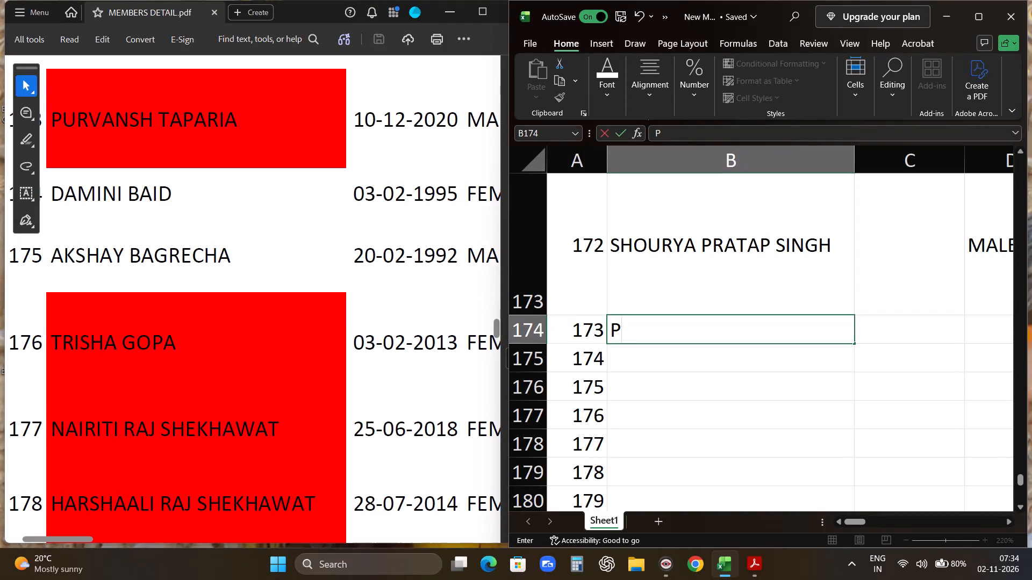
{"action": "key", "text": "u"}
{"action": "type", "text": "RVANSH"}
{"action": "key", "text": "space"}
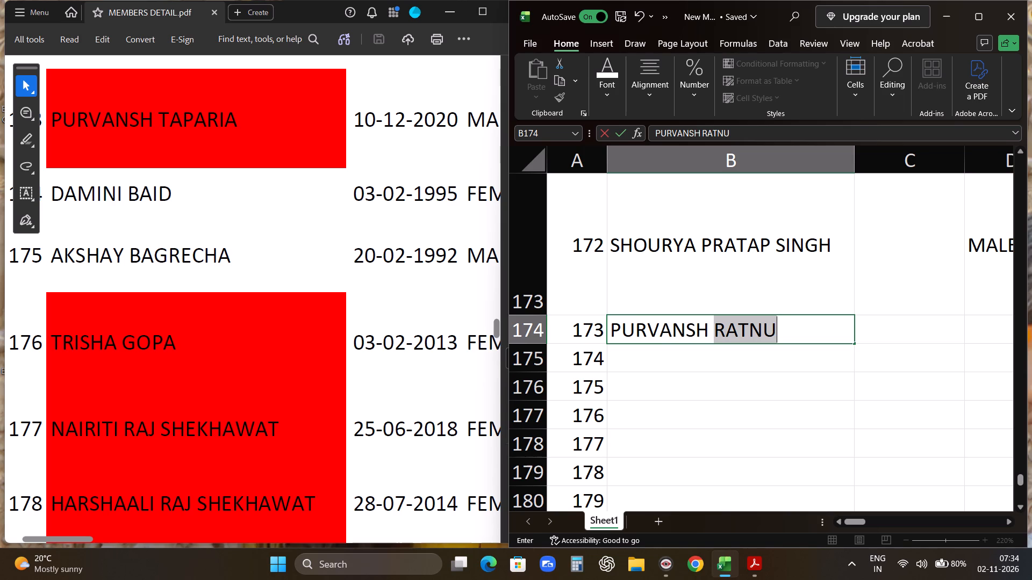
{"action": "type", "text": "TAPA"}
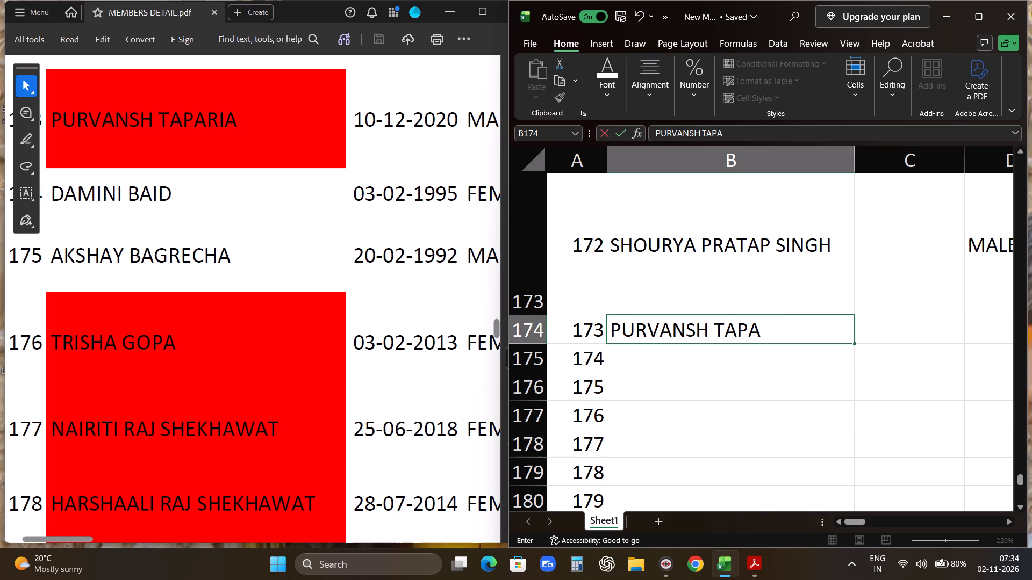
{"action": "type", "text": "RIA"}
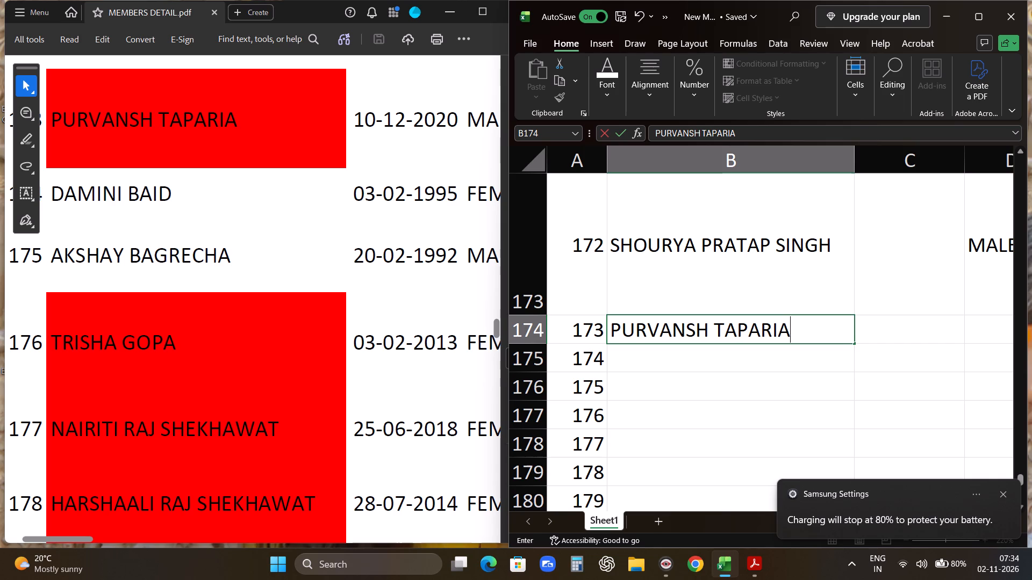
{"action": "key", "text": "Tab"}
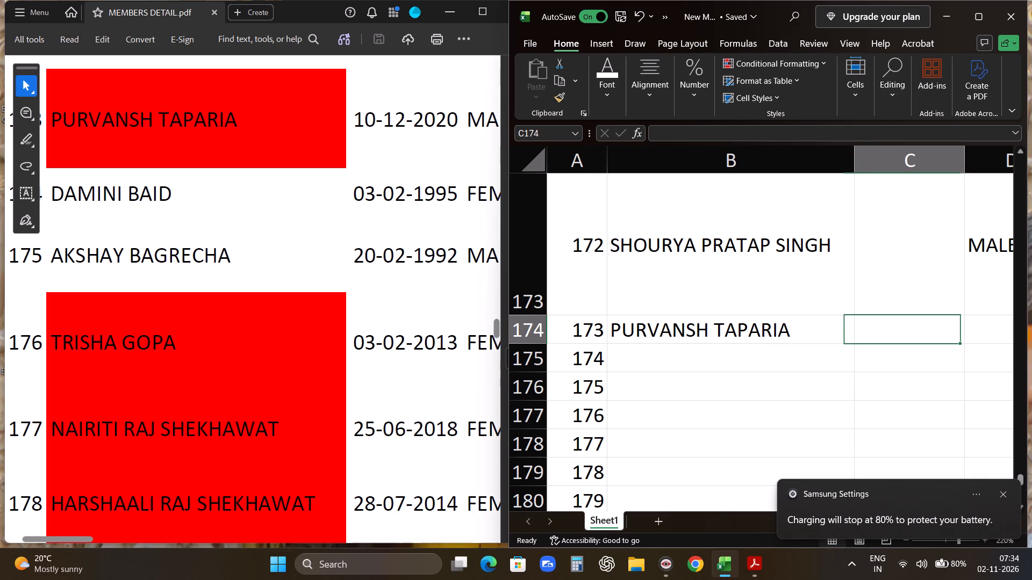
Fill in the date of birth and the gender MALE for serial number 173 in row 174.
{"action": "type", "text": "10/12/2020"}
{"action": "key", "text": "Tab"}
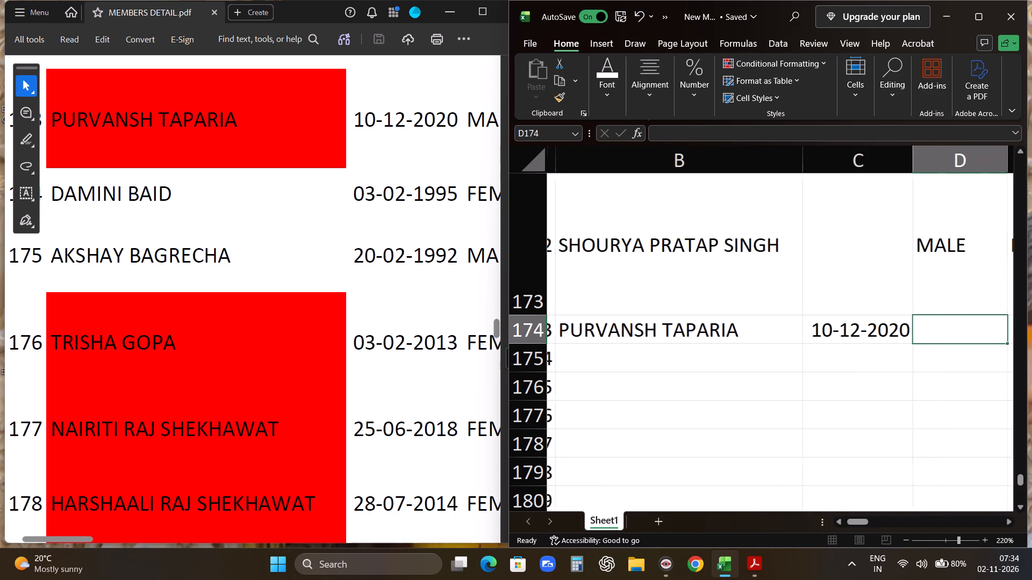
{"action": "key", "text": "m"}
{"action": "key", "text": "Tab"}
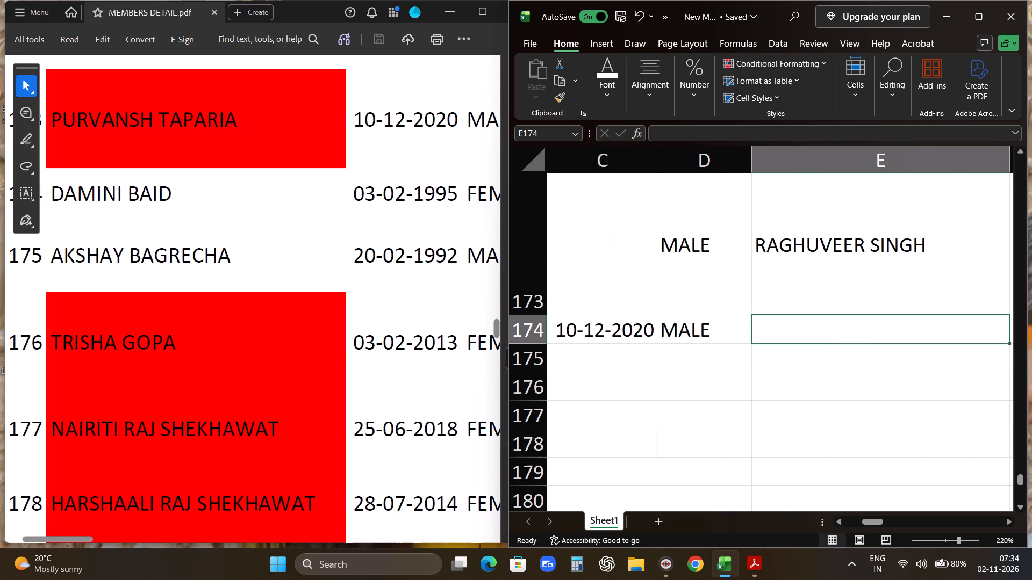
Switch to the members PDF and look through page 7 for the record with serial number 173.
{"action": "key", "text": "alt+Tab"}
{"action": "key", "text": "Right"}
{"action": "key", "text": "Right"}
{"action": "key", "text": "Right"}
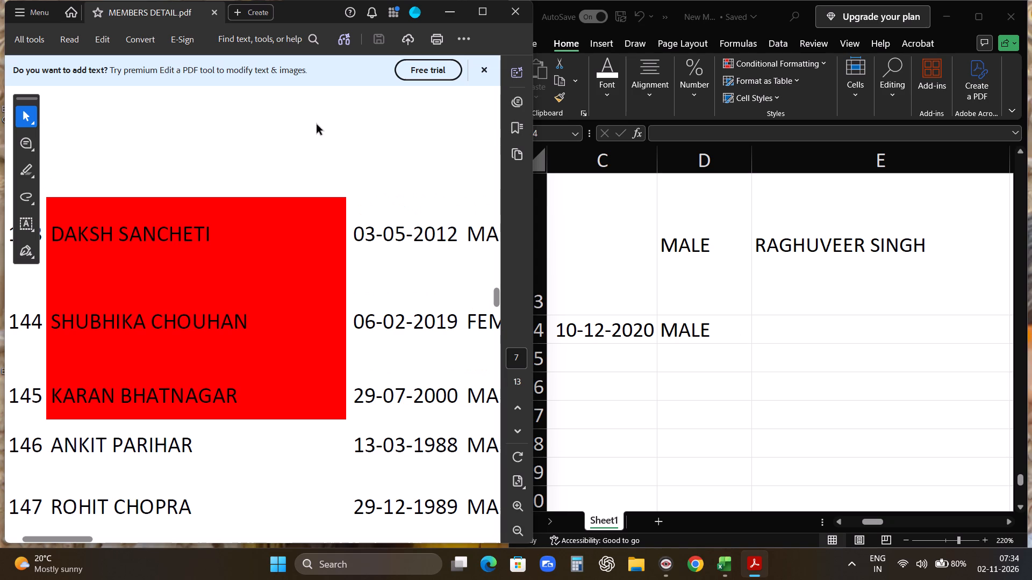
{"action": "left_click", "coordinate": [288, 276]}
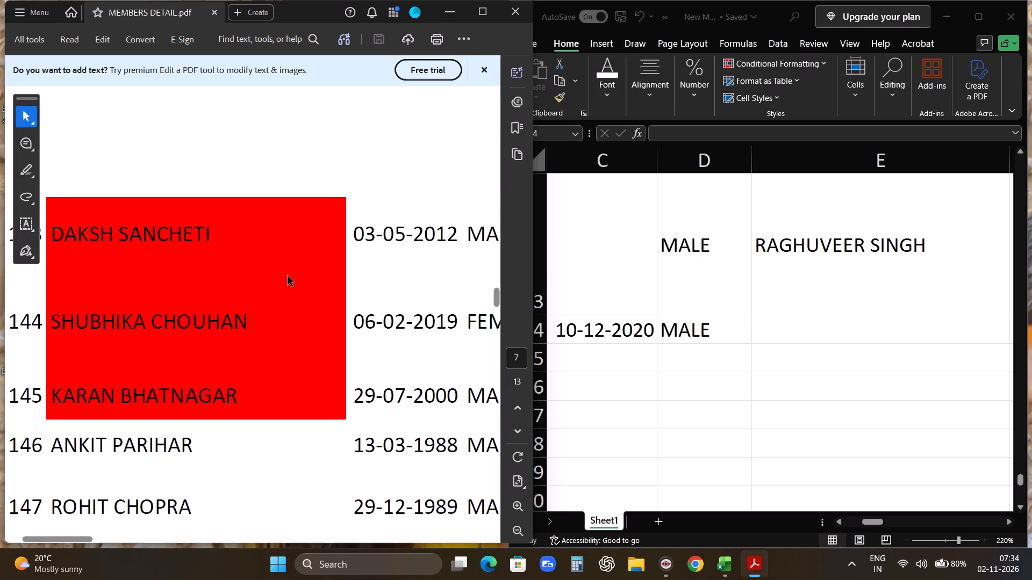
{"action": "key", "text": "Down"}
{"action": "key", "text": "Down"}
{"action": "key", "text": "Down"}
{"action": "key", "text": "Down"}
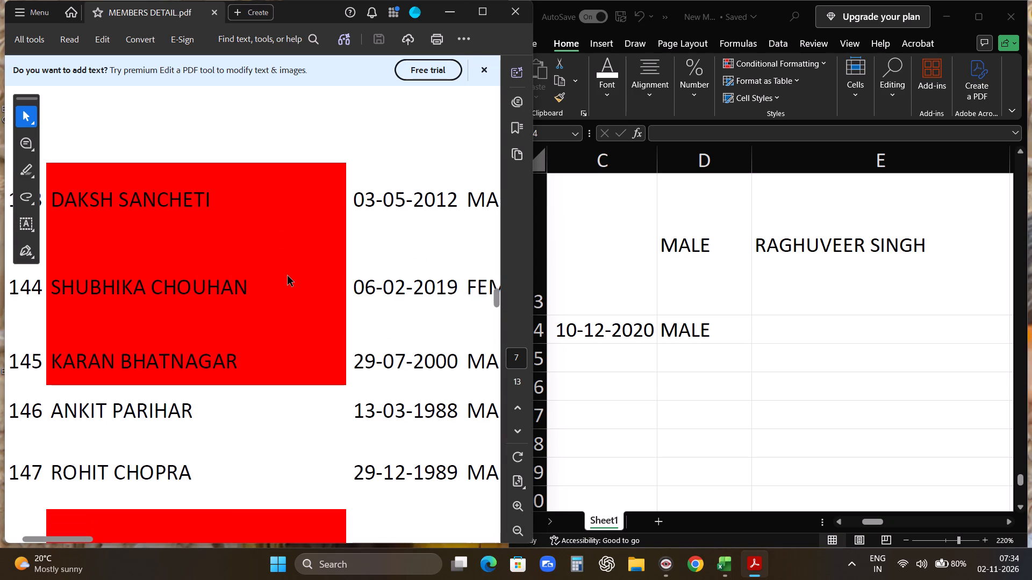
{"action": "key", "text": "Down"}
{"action": "key", "text": "Down"}
{"action": "key", "text": "Down"}
{"action": "key", "text": "Down"}
{"action": "key", "text": "Down"}
{"action": "key", "text": "Down"}
{"action": "key", "text": "Down"}
{"action": "key", "text": "Down"}
{"action": "key", "text": "Down"}
{"action": "key", "text": "Down"}
{"action": "key", "text": "Down"}
{"action": "key", "text": "Down"}
{"action": "key", "text": "Down"}
{"action": "key", "text": "Down"}
{"action": "key", "text": "Down"}
{"action": "key", "text": "Down"}
{"action": "key", "text": "Down"}
{"action": "key", "text": "Down"}
{"action": "key", "text": "Down"}
{"action": "key", "text": "Down"}
{"action": "key", "text": "Down"}
{"action": "key", "text": "Down"}
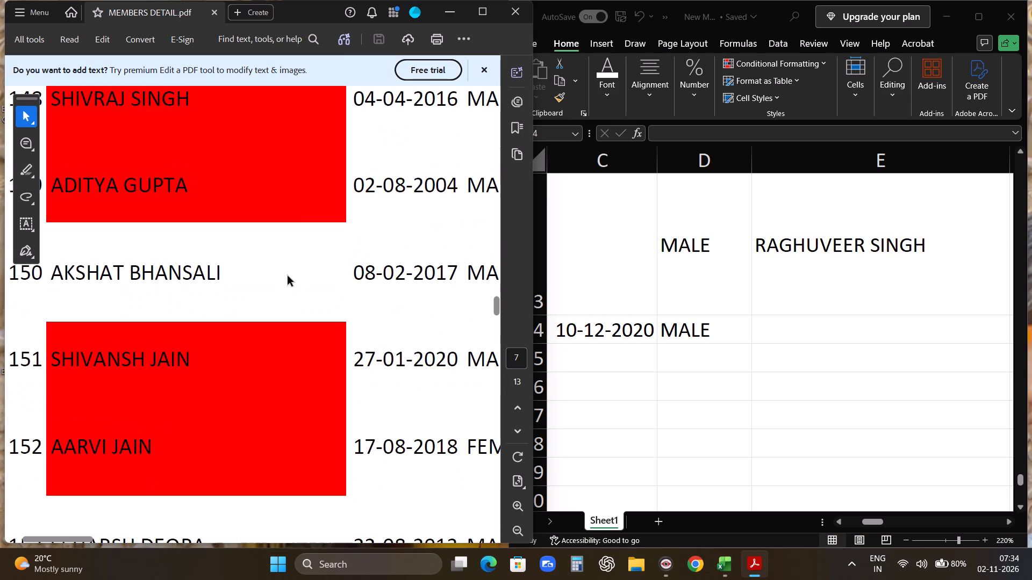
{"action": "key", "text": "Down"}
{"action": "key", "text": "Down"}
{"action": "key", "text": "Down"}
{"action": "key", "text": "Down"}
{"action": "key", "text": "Down"}
{"action": "key", "text": "Down"}
{"action": "key", "text": "Down"}
{"action": "key", "text": "Down"}
{"action": "key", "text": "Down"}
{"action": "key", "text": "Down"}
{"action": "key", "text": "Down"}
{"action": "key", "text": "Down"}
{"action": "key", "text": "Down"}
{"action": "key", "text": "Down"}
{"action": "key", "text": "Down"}
{"action": "key", "text": "Down"}
{"action": "key", "text": "Down"}
{"action": "key", "text": "Down"}
{"action": "key", "text": "Down"}
{"action": "key", "text": "Down"}
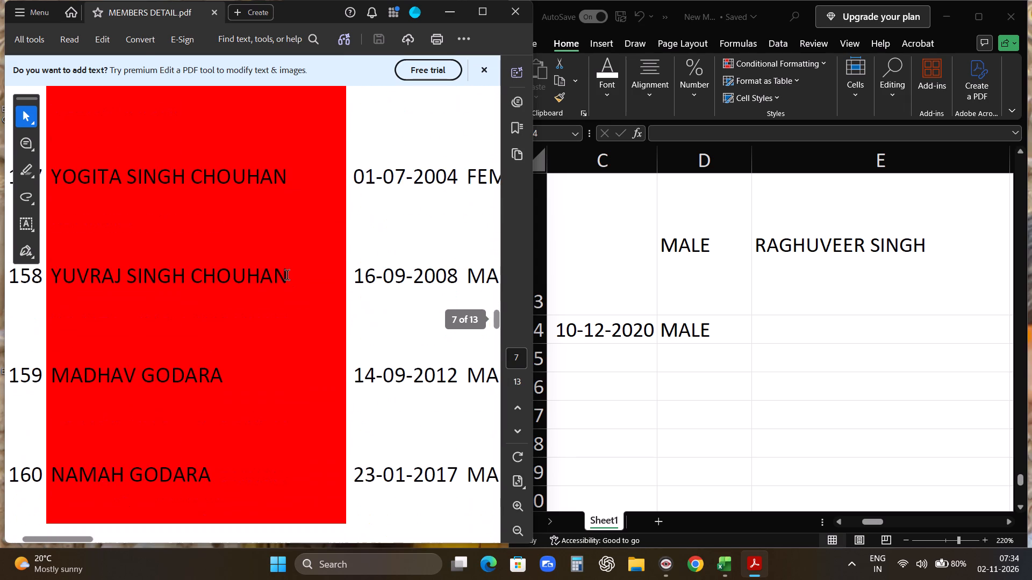
{"action": "key", "text": "Down"}
{"action": "key", "text": "Down"}
{"action": "key", "text": "Down"}
{"action": "key", "text": "Down"}
{"action": "key", "text": "Down"}
{"action": "key", "text": "Down"}
{"action": "key", "text": "Down"}
{"action": "key", "text": "Down"}
{"action": "key", "text": "Down"}
{"action": "key", "text": "Down"}
{"action": "key", "text": "Down"}
{"action": "key", "text": "Down"}
{"action": "key", "text": "Down"}
{"action": "key", "text": "Down"}
{"action": "key", "text": "Down"}
{"action": "key", "text": "Down"}
{"action": "key", "text": "Down"}
{"action": "key", "text": "Down"}
{"action": "key", "text": "Down"}
{"action": "key", "text": "Down"}
{"action": "key", "text": "Down"}
{"action": "key", "text": "Down"}
{"action": "key", "text": "Down"}
{"action": "key", "text": "Down"}
{"action": "key", "text": "Down"}
{"action": "key", "text": "Down"}
{"action": "key", "text": "Down"}
{"action": "key", "text": "Down"}
{"action": "key", "text": "Down"}
{"action": "key", "text": "Down"}
{"action": "key", "text": "Down"}
{"action": "key", "text": "Down"}
{"action": "key", "text": "Down"}
{"action": "key", "text": "Down"}
{"action": "key", "text": "Down"}
{"action": "key", "text": "Down"}
{"action": "key", "text": "Down"}
{"action": "key", "text": "Down"}
{"action": "key", "text": "Down"}
{"action": "key", "text": "Down"}
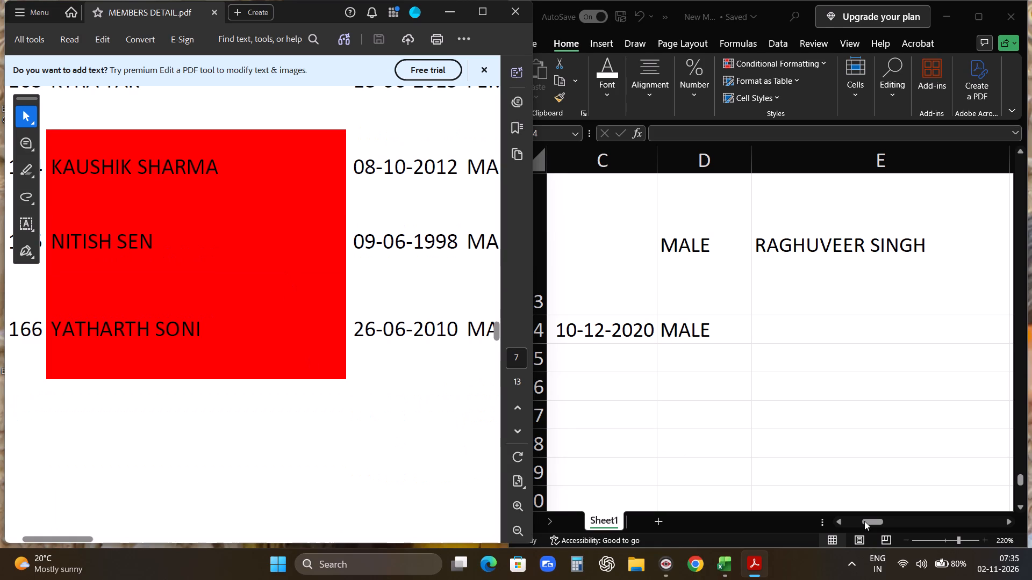
Check the serial number being filled in the worksheet and locate record 173 on page 8 of the members PDF.
{"action": "triple_click", "coordinate": [842, 523]}
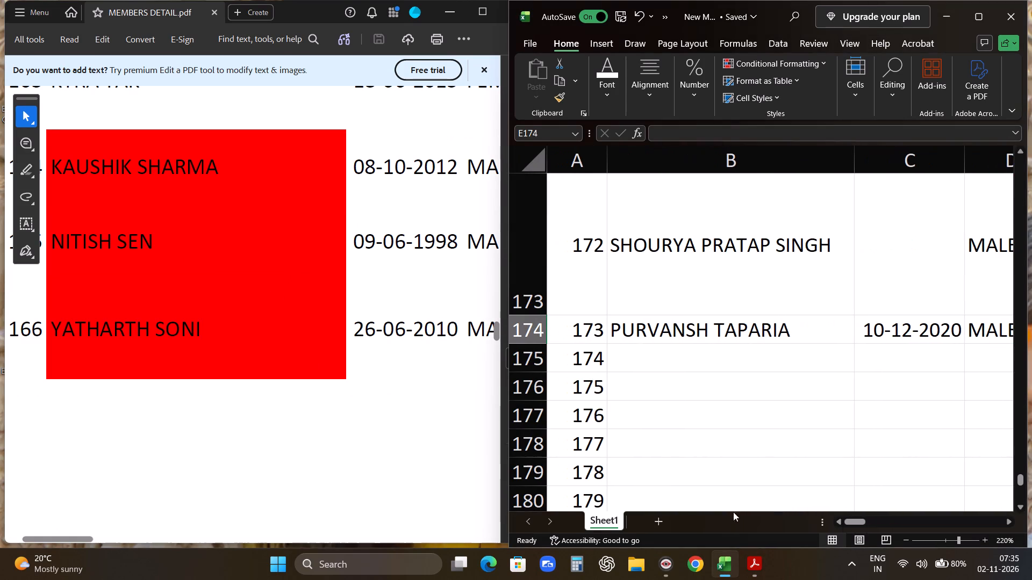
{"action": "left_click", "coordinate": [117, 388]}
{"action": "left_click", "coordinate": [526, 437]}
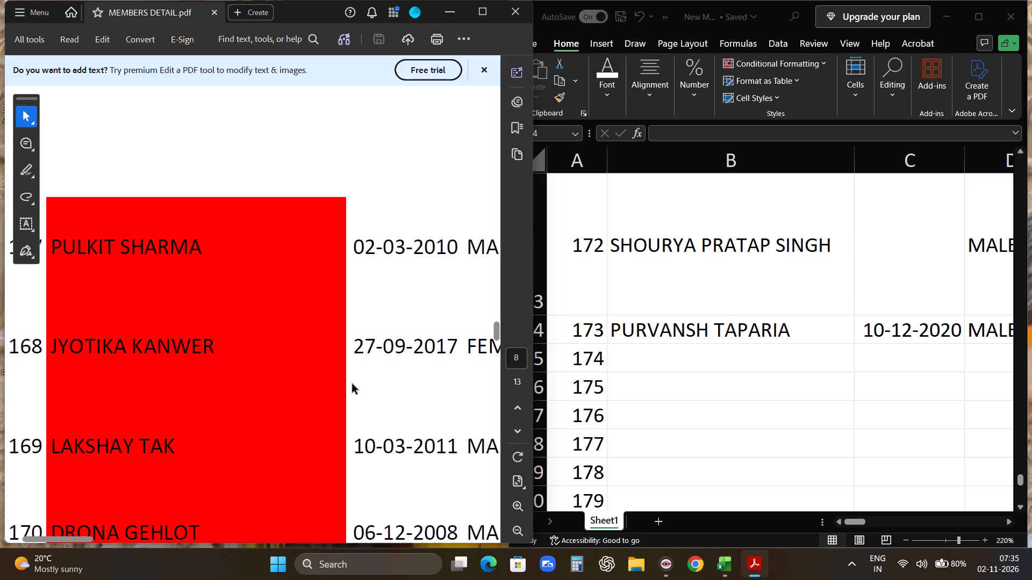
{"action": "scroll", "coordinate": [352, 384], "scroll_direction": "down", "scroll_amount": 9}
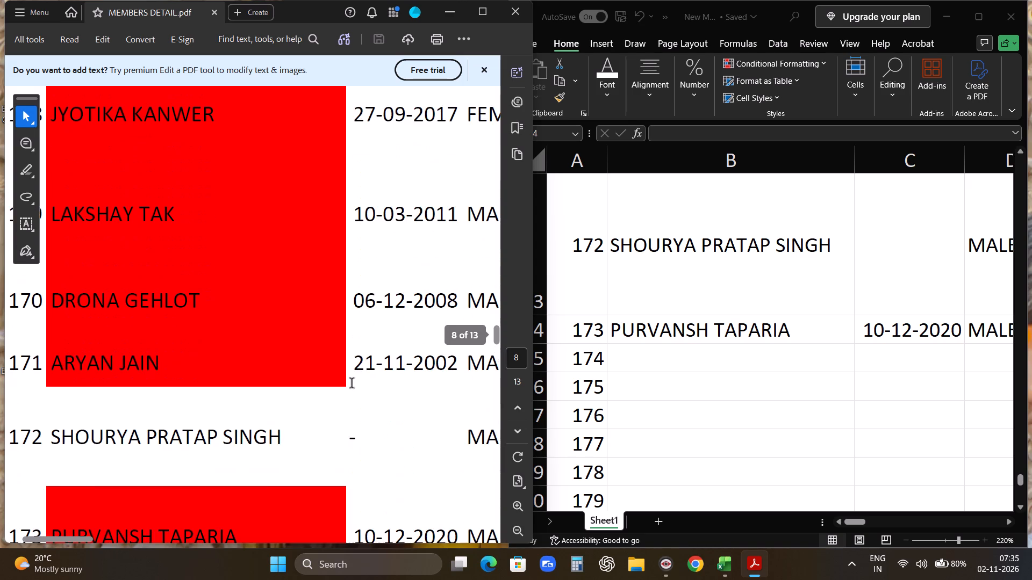
{"action": "scroll", "coordinate": [352, 384], "scroll_direction": "down", "scroll_amount": 7}
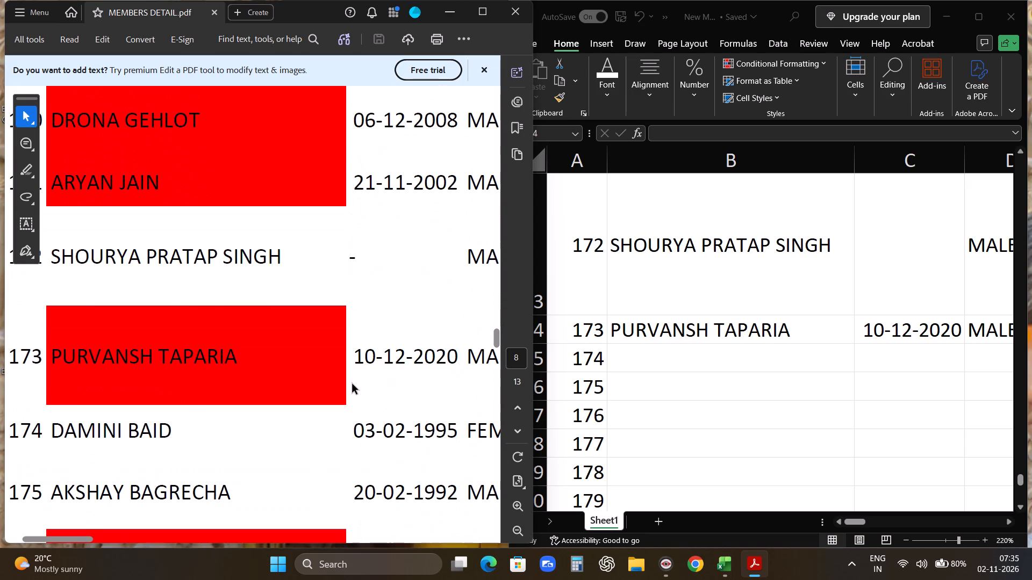
{"action": "scroll", "coordinate": [352, 384], "scroll_direction": "down", "scroll_amount": 5}
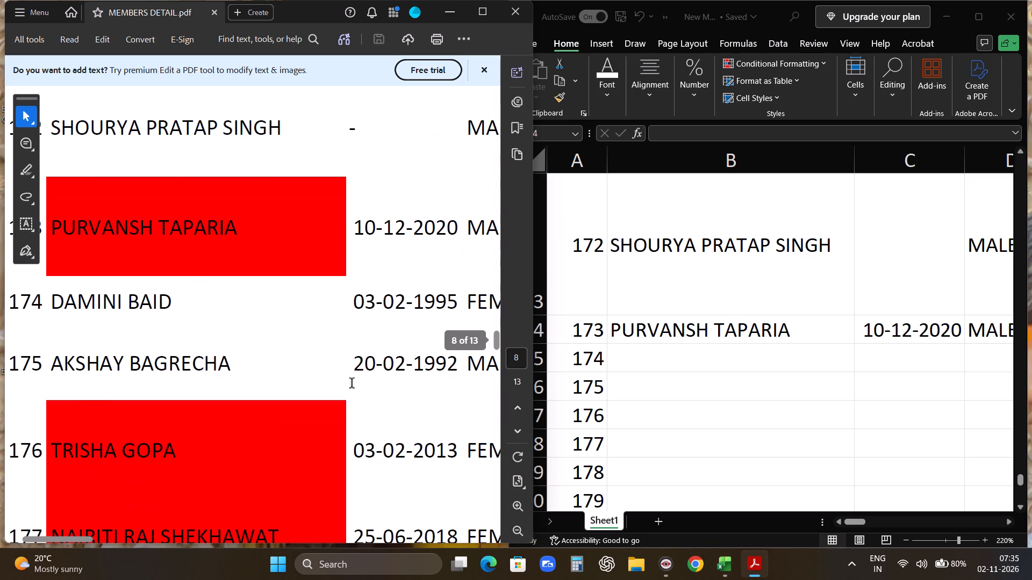
{"action": "scroll", "coordinate": [352, 384], "scroll_direction": "down", "scroll_amount": 4}
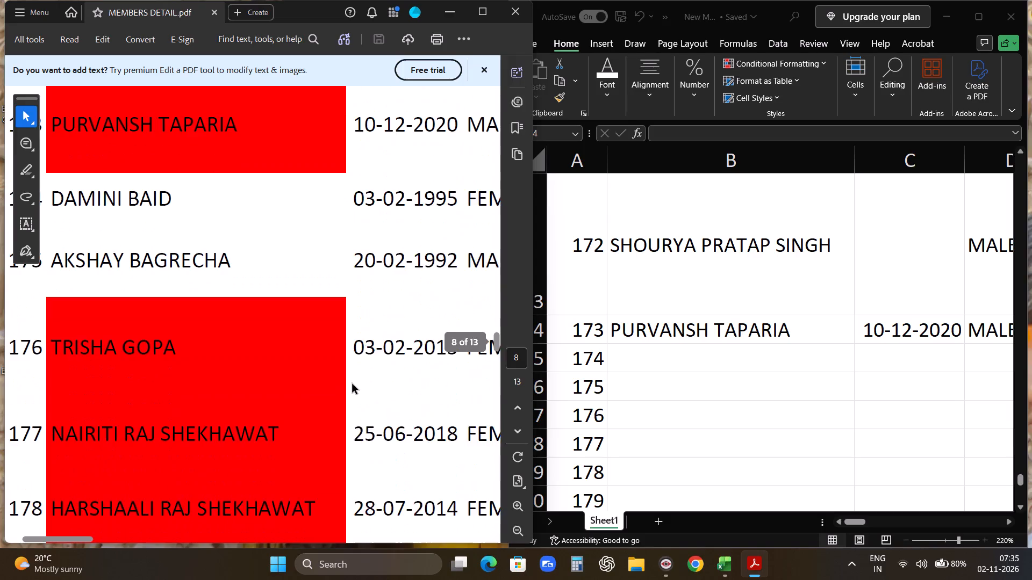
{"action": "scroll", "coordinate": [352, 384], "scroll_direction": "down", "scroll_amount": 3}
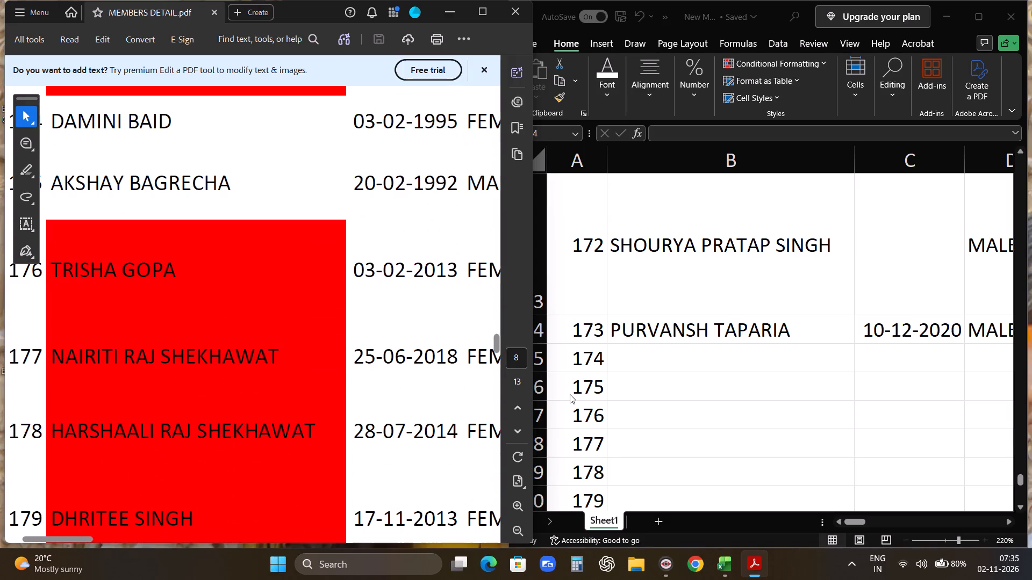
{"action": "left_click", "coordinate": [641, 367]}
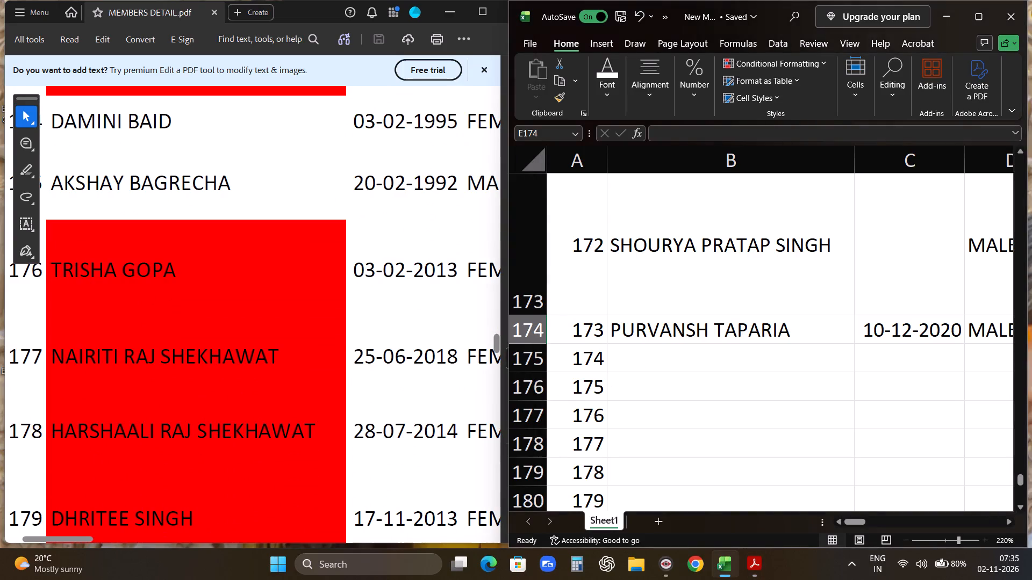
{"action": "scroll", "coordinate": [398, 381], "scroll_direction": "up", "scroll_amount": 3}
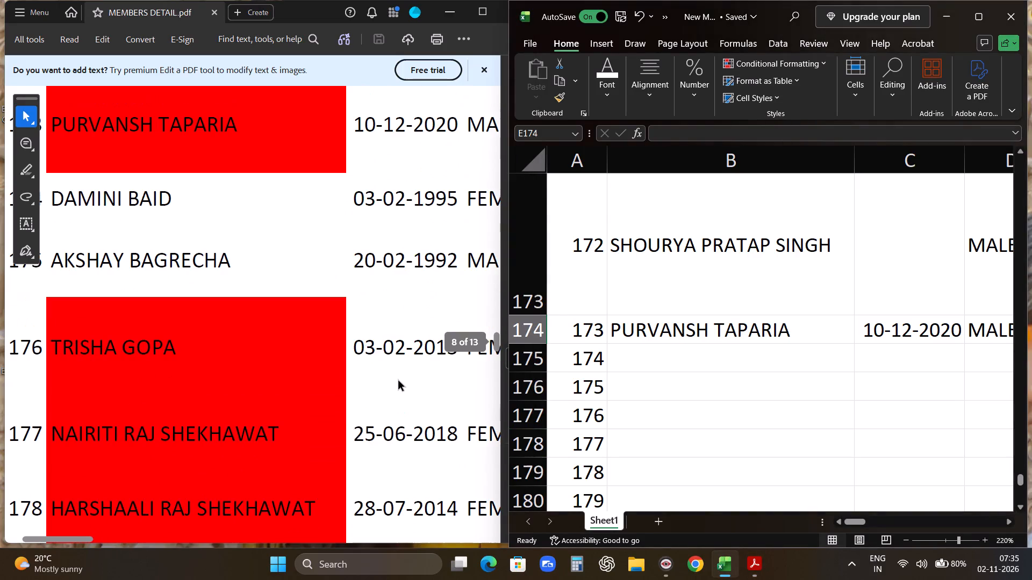
{"action": "scroll", "coordinate": [398, 381], "scroll_direction": "up", "scroll_amount": 1}
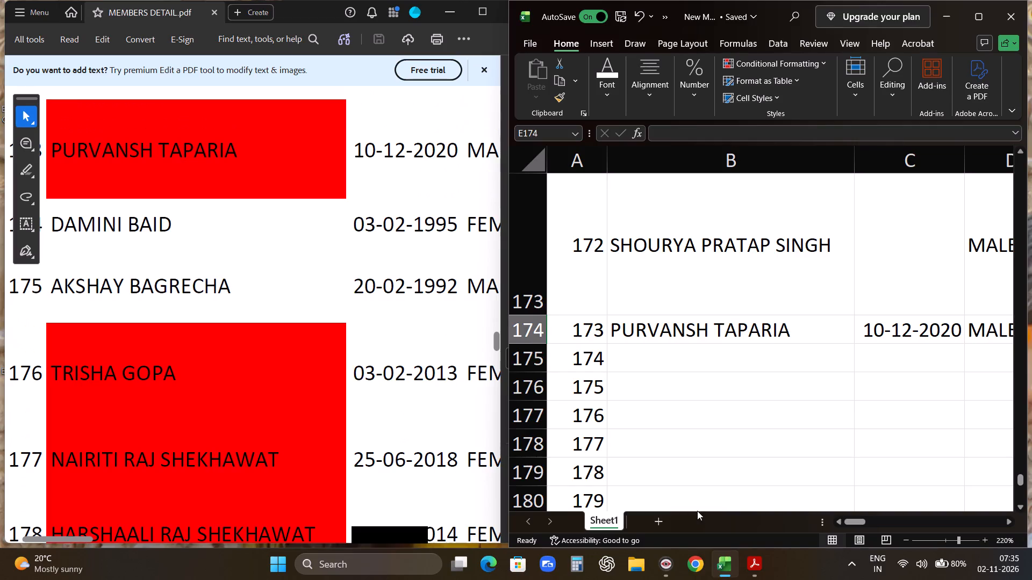
Check the parent name columns E and F in the worksheet and return to the empty cell E174.
{"action": "key", "text": "Right"}
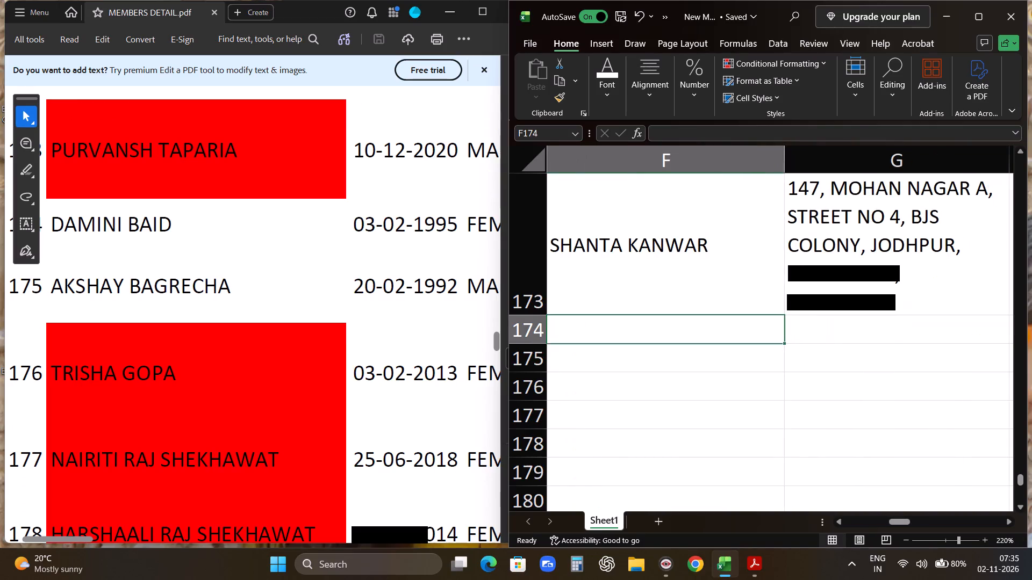
{"action": "key", "text": "Left"}
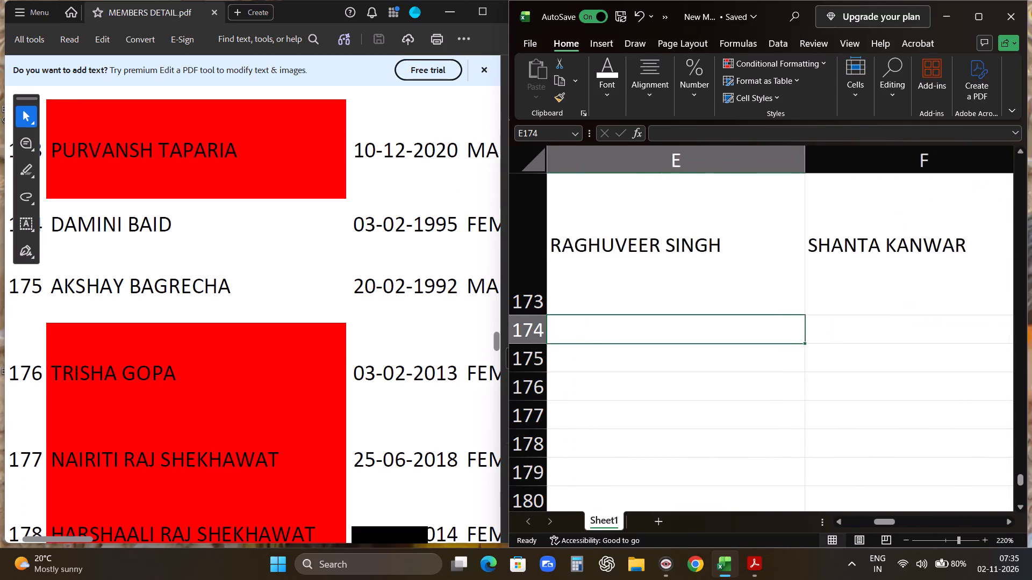
{"action": "key", "text": "Left"}
{"action": "key", "text": "Right"}
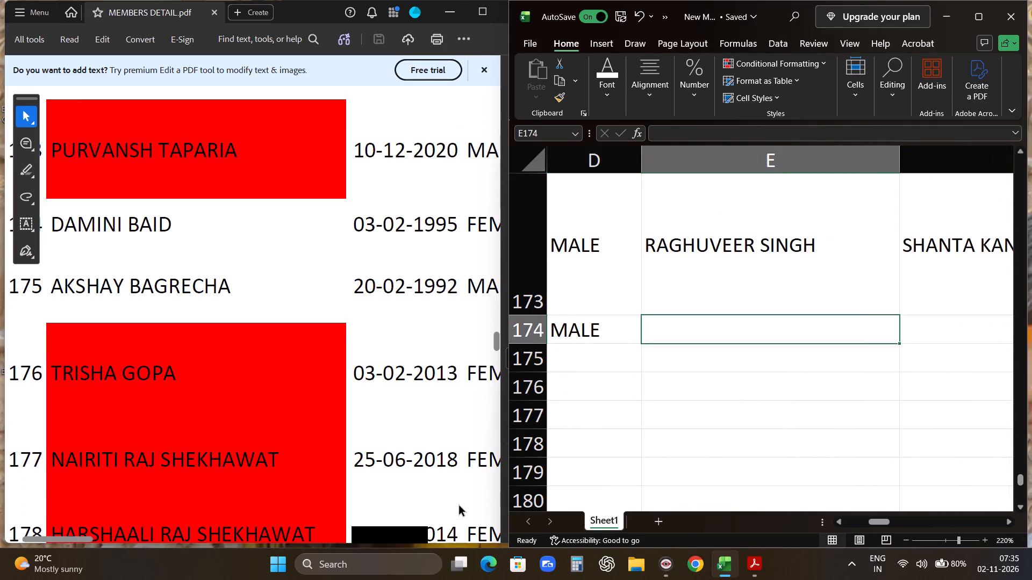
Find the parents' names for record 173 in the columns following gender in the members PDF.
{"action": "left_click", "coordinate": [438, 498]}
{"action": "key", "text": "Right"}
{"action": "key", "text": "Right"}
{"action": "key", "text": "Right"}
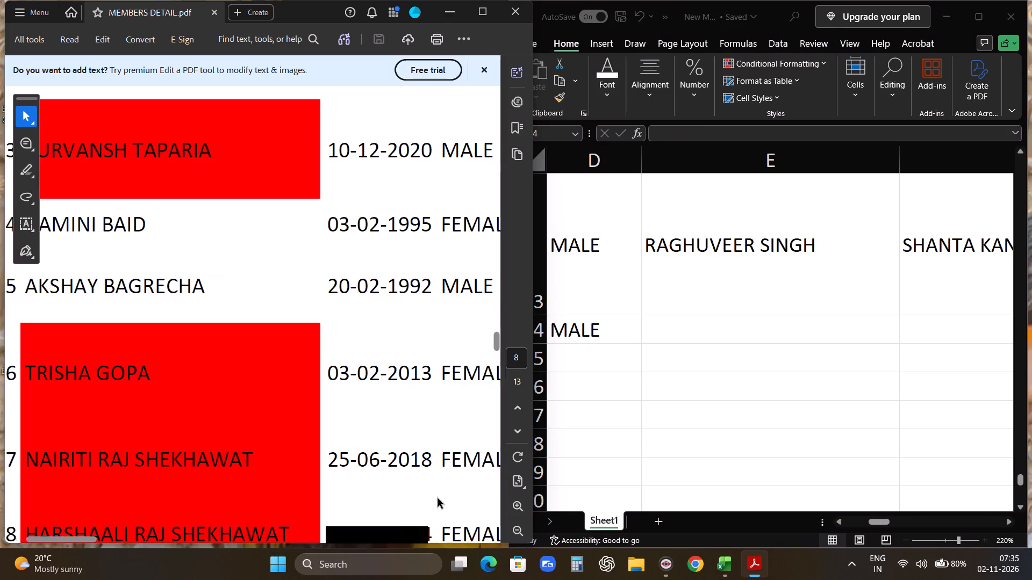
{"action": "key", "text": "Right"}
{"action": "key", "text": "Right"}
{"action": "key", "text": "Right"}
{"action": "key", "text": "Right"}
{"action": "key", "text": "Right"}
{"action": "key", "text": "Right"}
{"action": "key", "text": "Right"}
{"action": "key", "text": "Right"}
{"action": "key", "text": "Right"}
{"action": "key", "text": "Right"}
{"action": "key", "text": "Right"}
{"action": "key", "text": "Right"}
{"action": "key", "text": "Right"}
{"action": "key", "text": "Right"}
{"action": "key", "text": "Right"}
{"action": "key", "text": "Right"}
{"action": "key", "text": "Right"}
{"action": "key", "text": "Right"}
{"action": "key", "text": "Right"}
{"action": "key", "text": "Right"}
{"action": "key", "text": "Right"}
{"action": "key", "text": "Right"}
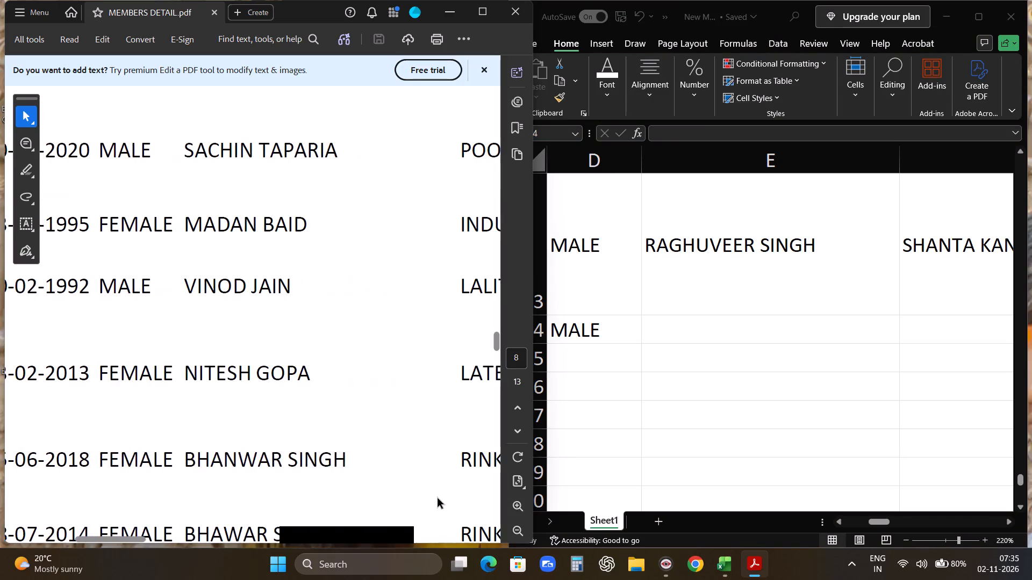
{"action": "key", "text": "Right"}
{"action": "key", "text": "Right"}
{"action": "key", "text": "Right"}
{"action": "key", "text": "Right"}
{"action": "key", "text": "Right"}
{"action": "key", "text": "Right"}
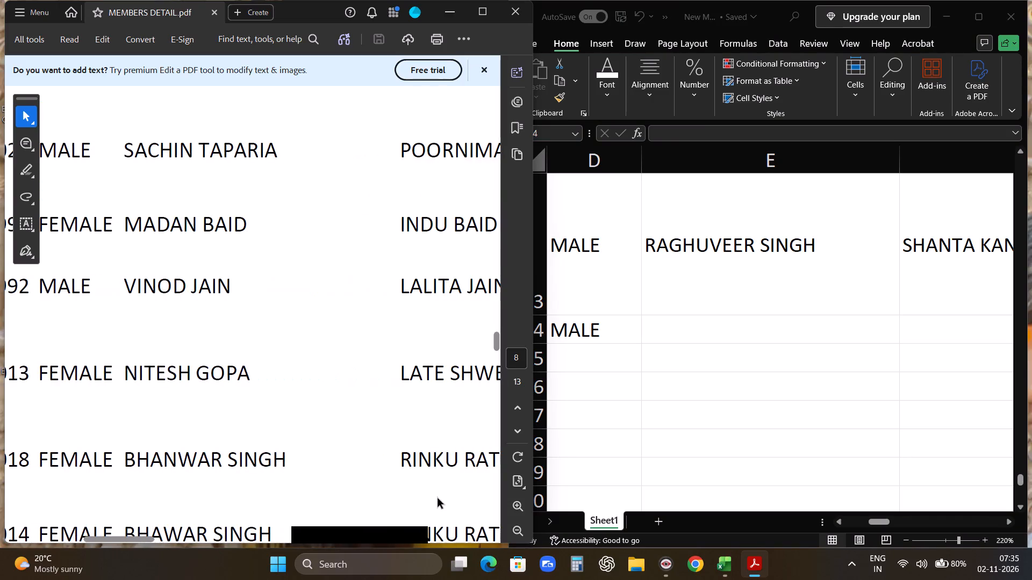
Enter the father's name for record 173 from the members PDF in cell E174 of the Excel worksheet.
{"action": "key", "text": "Right"}
{"action": "key", "text": "Right"}
{"action": "key", "text": "Right"}
{"action": "key", "text": "Right"}
{"action": "key", "text": "Right"}
{"action": "key", "text": "Right"}
{"action": "key", "text": "Right"}
{"action": "key", "text": "Right"}
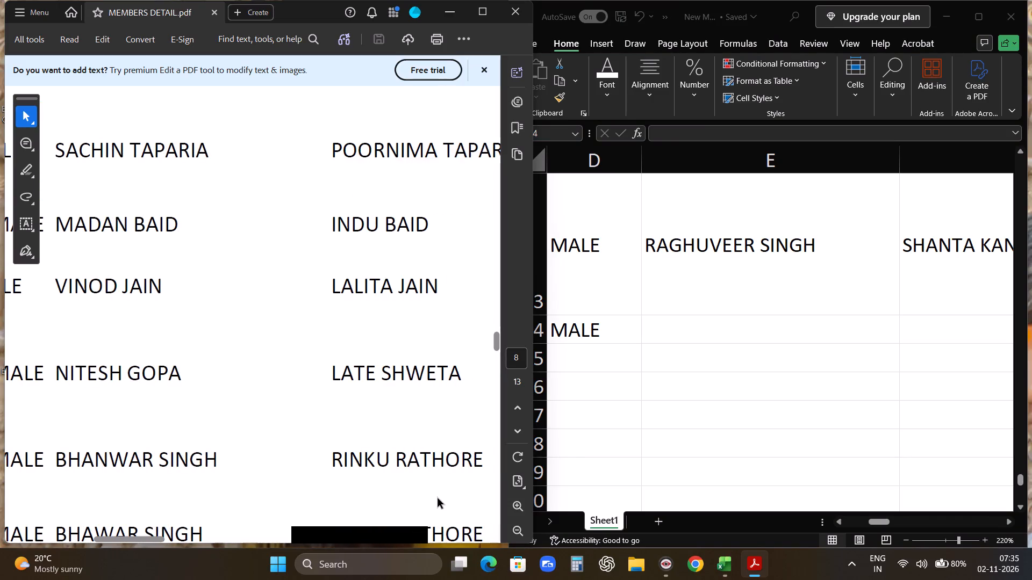
{"action": "key", "text": "alt+Tab"}
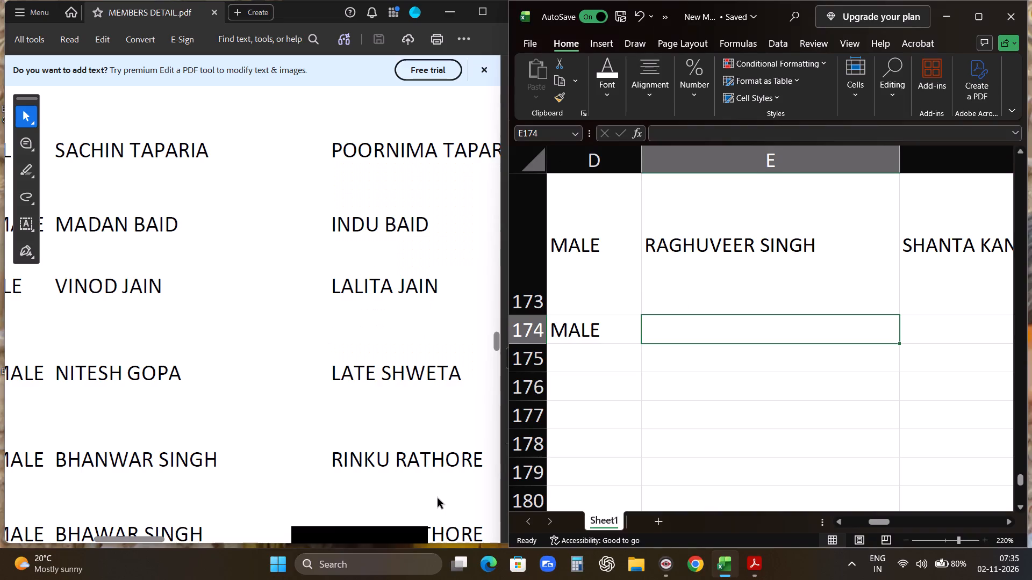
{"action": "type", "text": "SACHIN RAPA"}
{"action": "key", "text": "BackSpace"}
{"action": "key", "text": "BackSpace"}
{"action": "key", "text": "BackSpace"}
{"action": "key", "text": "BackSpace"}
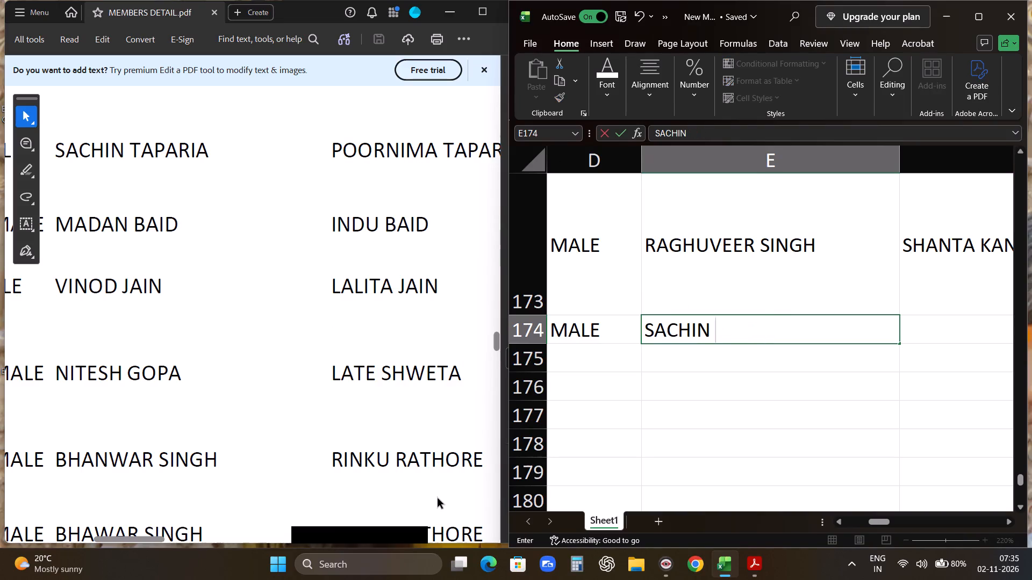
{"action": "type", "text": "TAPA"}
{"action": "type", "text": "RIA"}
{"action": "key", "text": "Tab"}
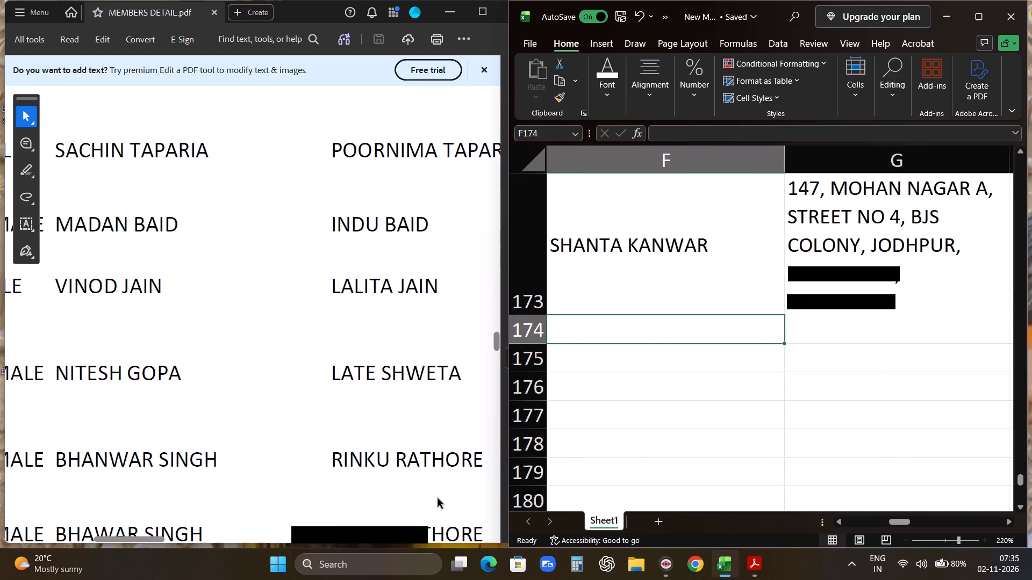
Enter the mother's name for record 173 from the members PDF in cell F174.
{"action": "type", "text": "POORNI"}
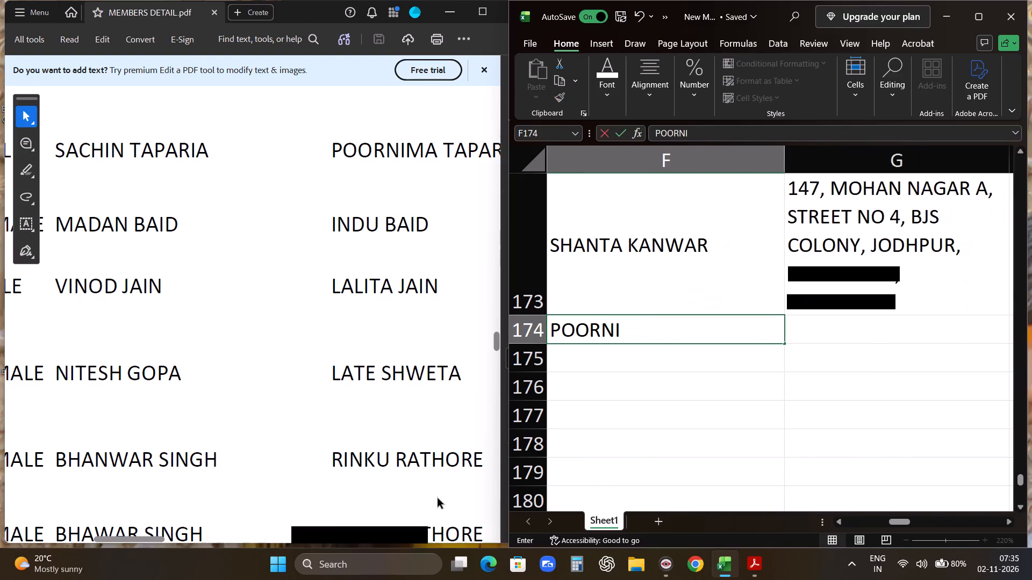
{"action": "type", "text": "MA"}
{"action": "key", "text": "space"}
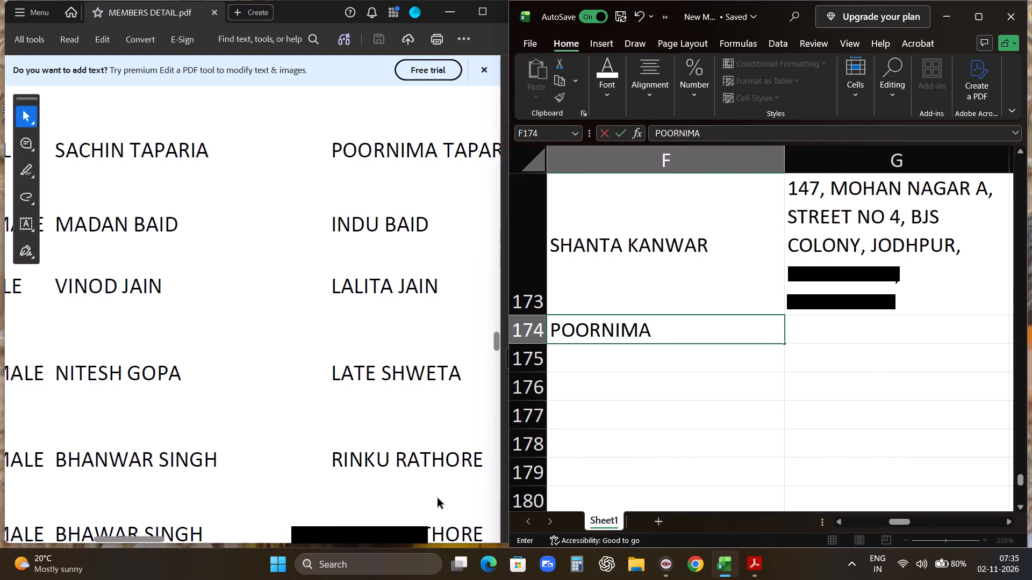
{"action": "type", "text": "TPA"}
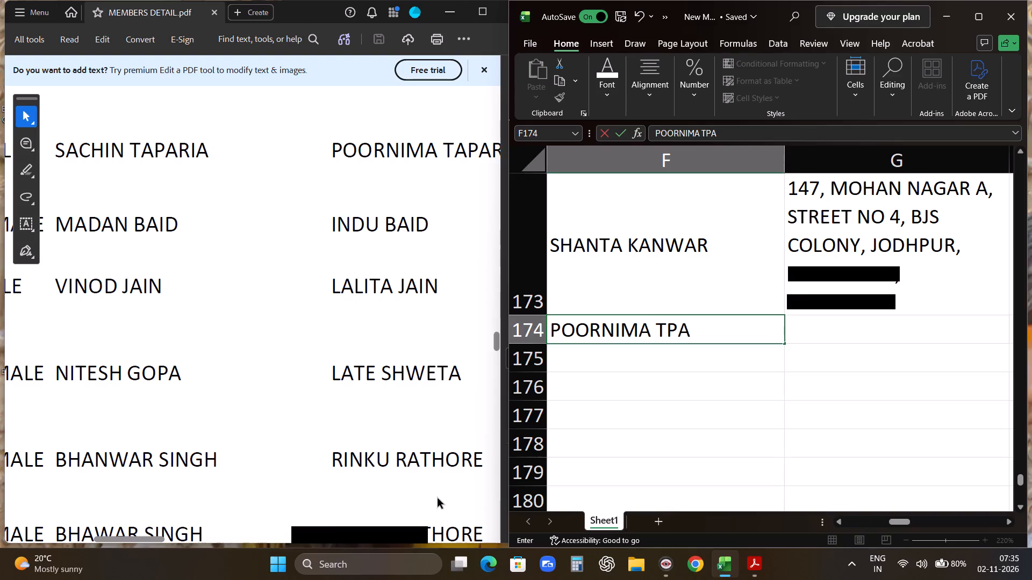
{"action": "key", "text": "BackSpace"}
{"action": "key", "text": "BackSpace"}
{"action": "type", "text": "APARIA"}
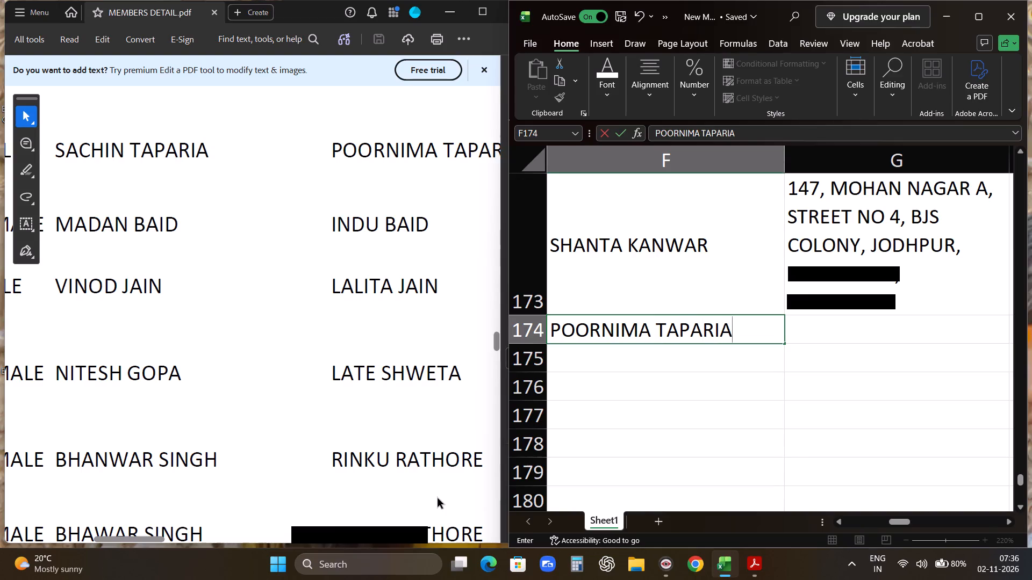
Find record 173's address and time slot in the members PDF, then return to the Excel worksheet.
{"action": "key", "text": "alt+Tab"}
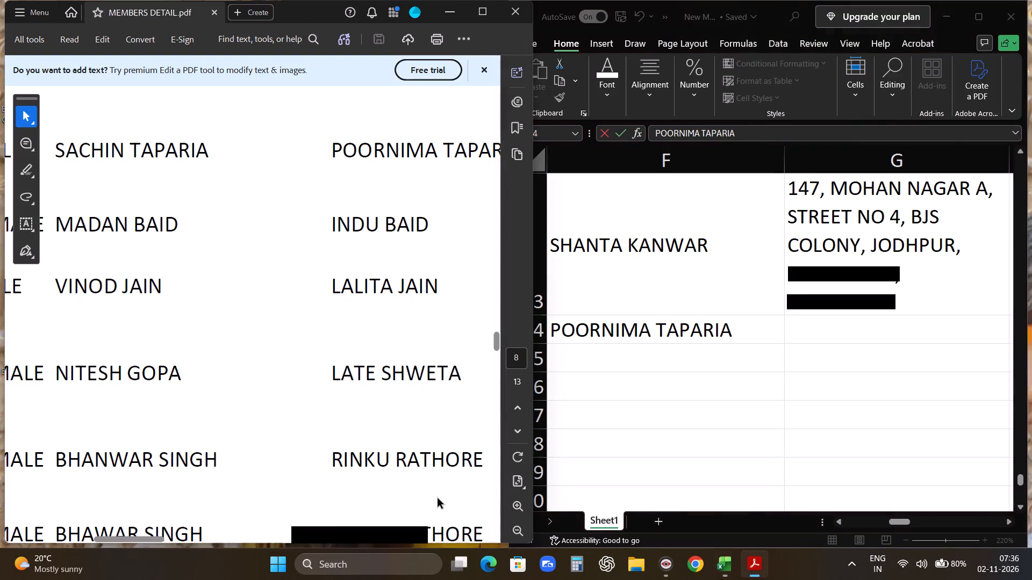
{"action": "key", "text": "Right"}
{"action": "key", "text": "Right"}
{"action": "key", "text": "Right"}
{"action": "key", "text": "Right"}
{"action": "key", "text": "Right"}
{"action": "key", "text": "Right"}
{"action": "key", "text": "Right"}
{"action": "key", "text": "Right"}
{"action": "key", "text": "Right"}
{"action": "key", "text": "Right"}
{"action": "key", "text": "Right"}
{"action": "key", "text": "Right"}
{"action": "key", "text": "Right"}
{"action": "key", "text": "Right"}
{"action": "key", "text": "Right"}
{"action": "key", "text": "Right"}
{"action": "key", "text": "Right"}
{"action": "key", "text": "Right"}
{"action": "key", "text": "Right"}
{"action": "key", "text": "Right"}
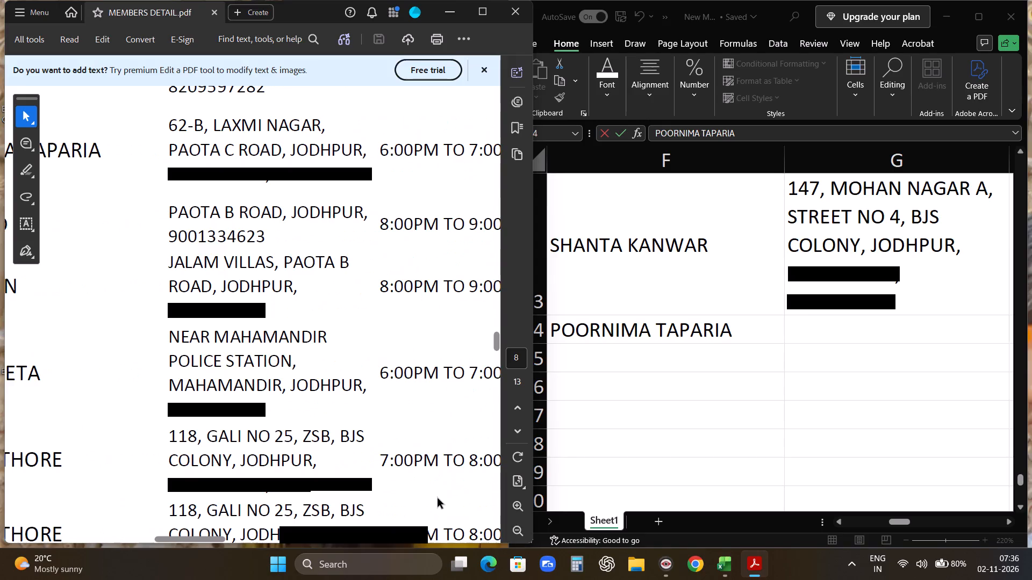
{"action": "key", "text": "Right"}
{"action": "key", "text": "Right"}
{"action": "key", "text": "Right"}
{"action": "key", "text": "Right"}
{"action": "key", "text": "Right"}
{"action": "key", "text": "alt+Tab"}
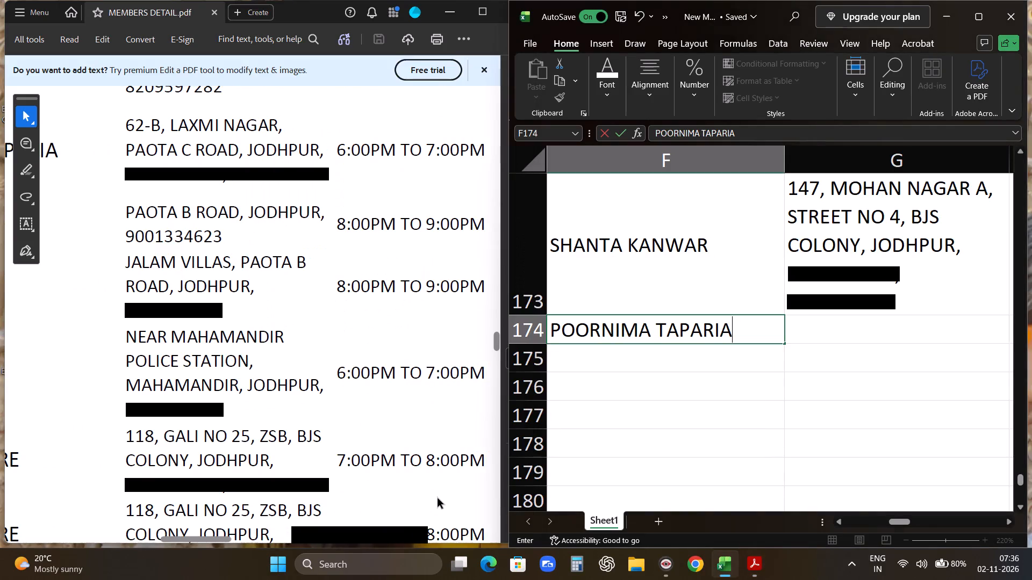
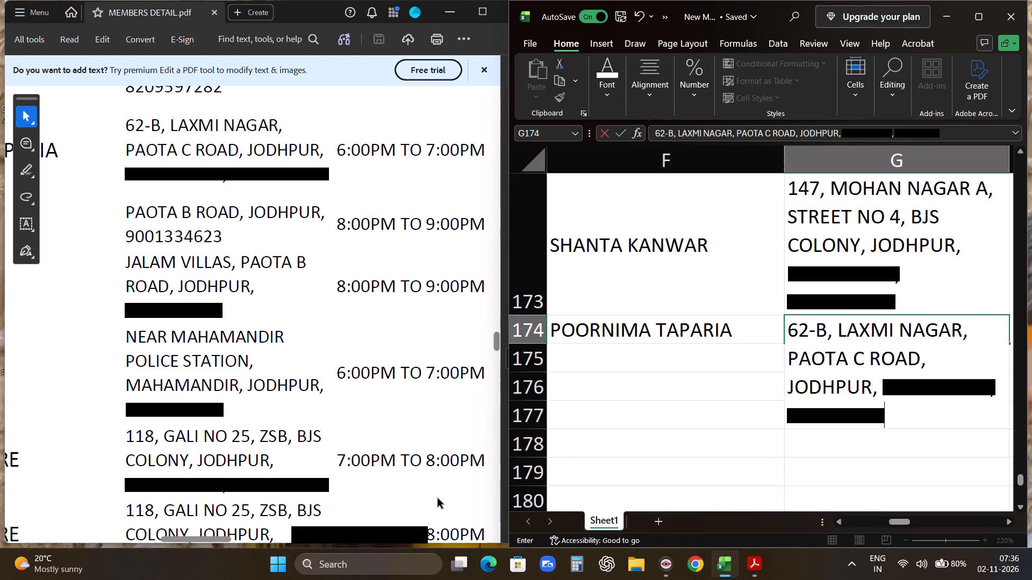
Complete record 173's address and phone entry in cell G174, matching the members PDF.
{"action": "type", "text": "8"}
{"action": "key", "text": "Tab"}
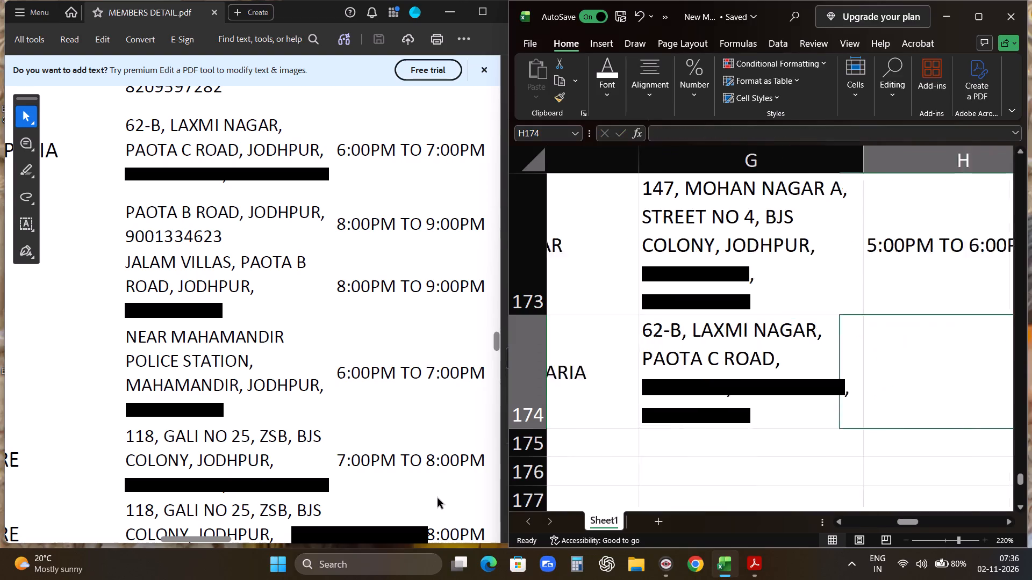
Enter the time slot 6:00PM TO 7:00PM for record 173 in cell H174.
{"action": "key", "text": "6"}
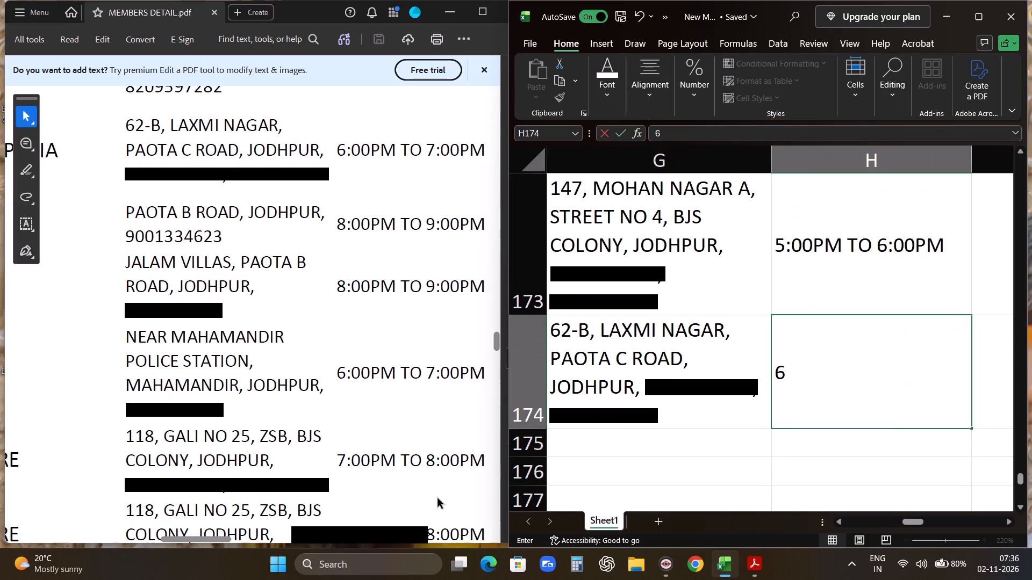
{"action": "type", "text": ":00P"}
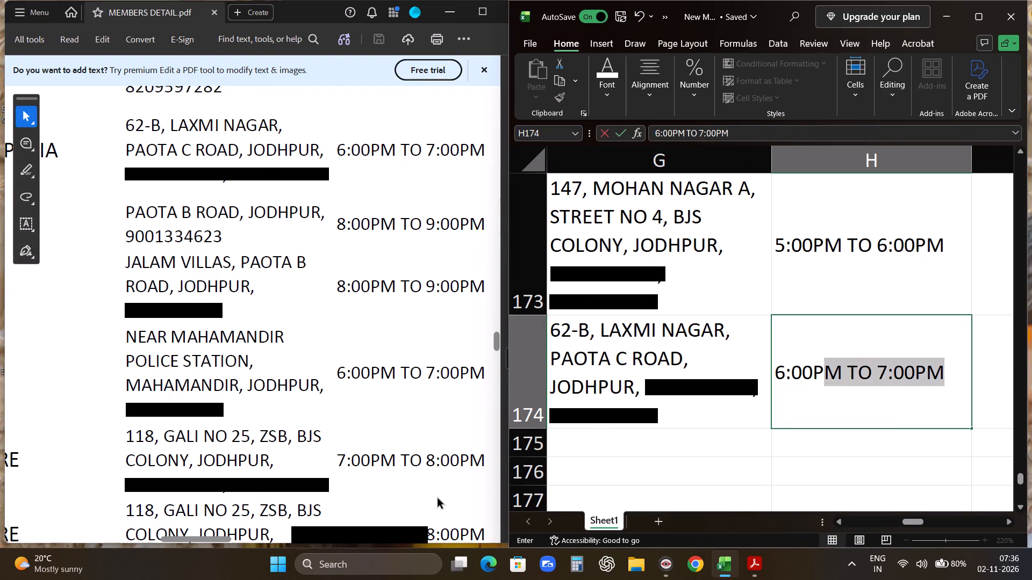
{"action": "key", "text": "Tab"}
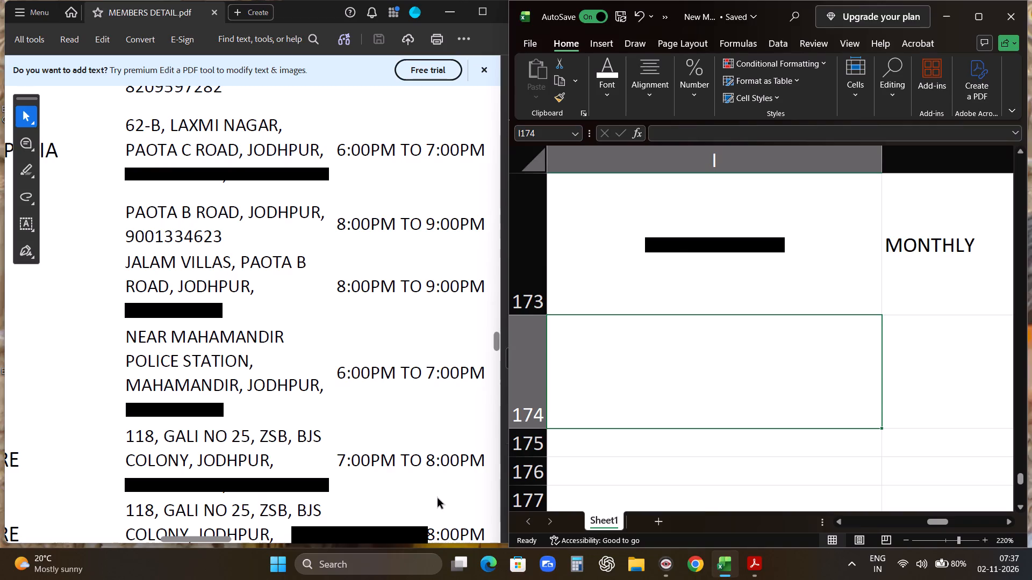
Switch to the members PDF and find record 173's details in the columns following the time slot.
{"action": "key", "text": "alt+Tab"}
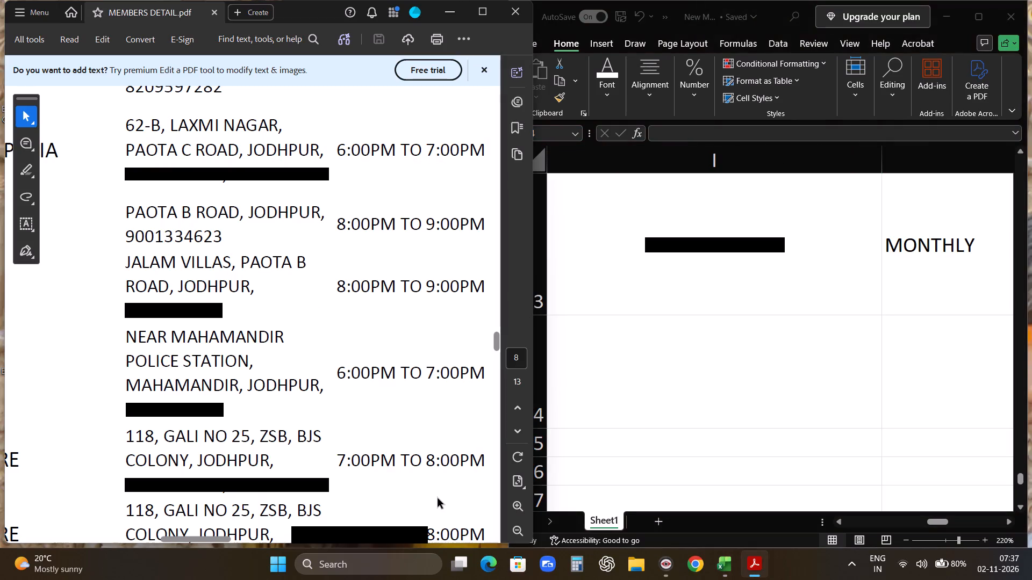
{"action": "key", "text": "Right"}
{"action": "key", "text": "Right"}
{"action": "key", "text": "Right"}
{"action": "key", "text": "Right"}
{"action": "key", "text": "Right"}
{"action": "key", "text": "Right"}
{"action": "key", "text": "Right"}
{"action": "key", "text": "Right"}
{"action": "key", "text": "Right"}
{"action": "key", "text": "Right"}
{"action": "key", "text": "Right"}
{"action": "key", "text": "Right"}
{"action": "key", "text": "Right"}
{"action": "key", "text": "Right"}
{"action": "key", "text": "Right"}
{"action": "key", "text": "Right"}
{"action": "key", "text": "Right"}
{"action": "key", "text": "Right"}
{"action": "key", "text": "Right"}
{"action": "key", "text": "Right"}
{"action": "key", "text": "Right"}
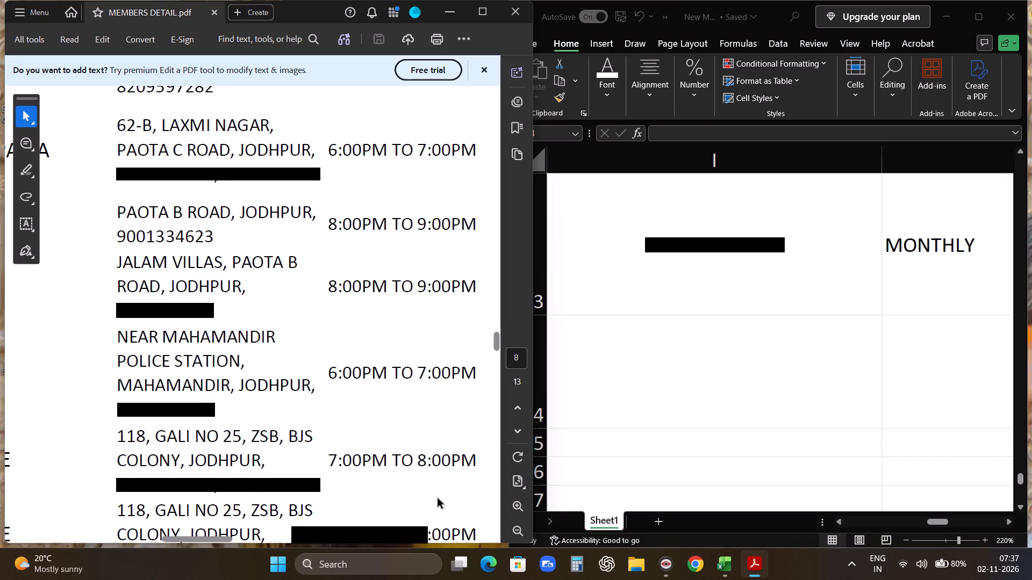
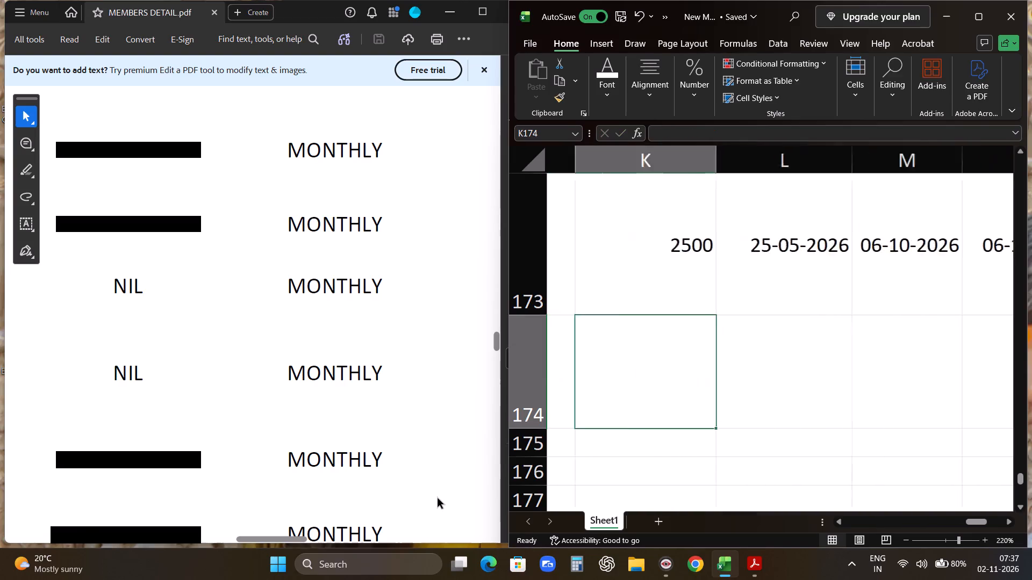
Look up record 173's amount in the members PDF and enter 2500 in cell K174 of the Excel worksheet.
{"action": "key", "text": "alt+Tab"}
{"action": "key", "text": "Right"}
{"action": "key", "text": "Right"}
{"action": "key", "text": "Right"}
{"action": "key", "text": "Right"}
{"action": "key", "text": "Right"}
{"action": "key", "text": "Right"}
{"action": "key", "text": "Right"}
{"action": "key", "text": "Right"}
{"action": "key", "text": "Right"}
{"action": "key", "text": "Right"}
{"action": "key", "text": "Right"}
{"action": "key", "text": "Right"}
{"action": "key", "text": "Right"}
{"action": "key", "text": "Right"}
{"action": "key", "text": "Right"}
{"action": "key", "text": "Right"}
{"action": "key", "text": "Right"}
{"action": "key", "text": "Right"}
{"action": "key", "text": "Right"}
{"action": "key", "text": "Right"}
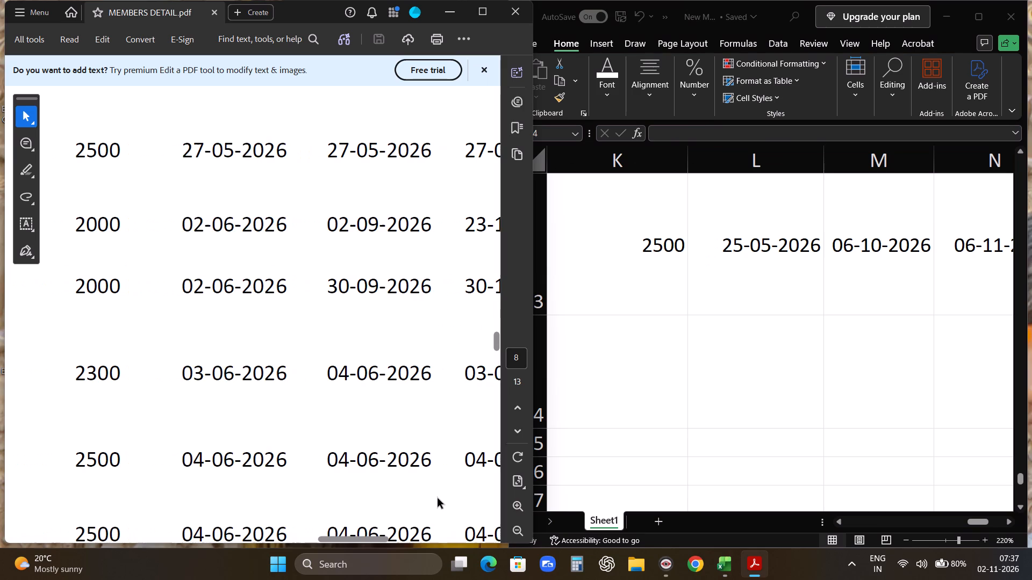
{"action": "key", "text": "Left"}
{"action": "key", "text": "Left"}
{"action": "key", "text": "Left"}
{"action": "key", "text": "Left"}
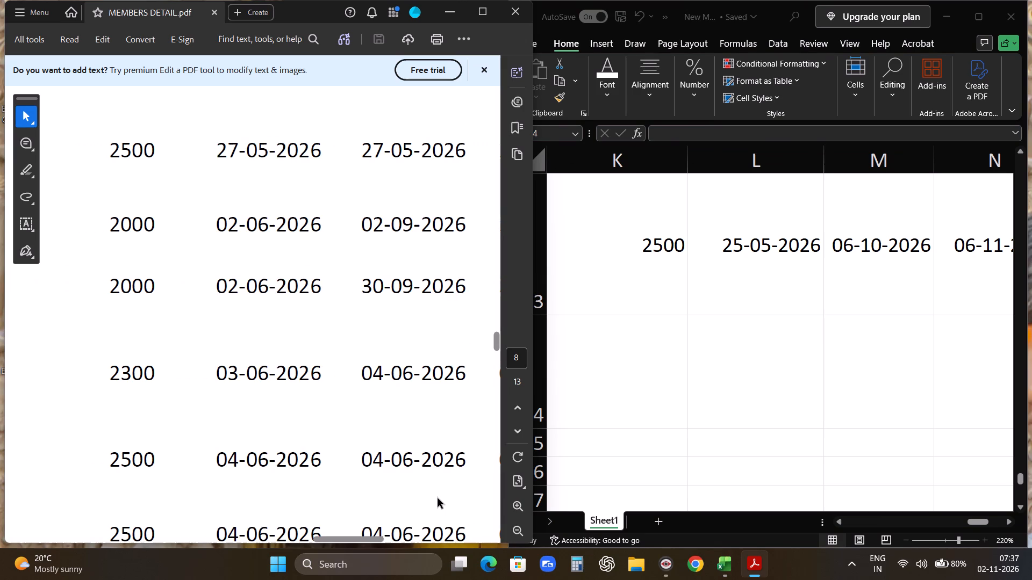
{"action": "key", "text": "alt+Tab"}
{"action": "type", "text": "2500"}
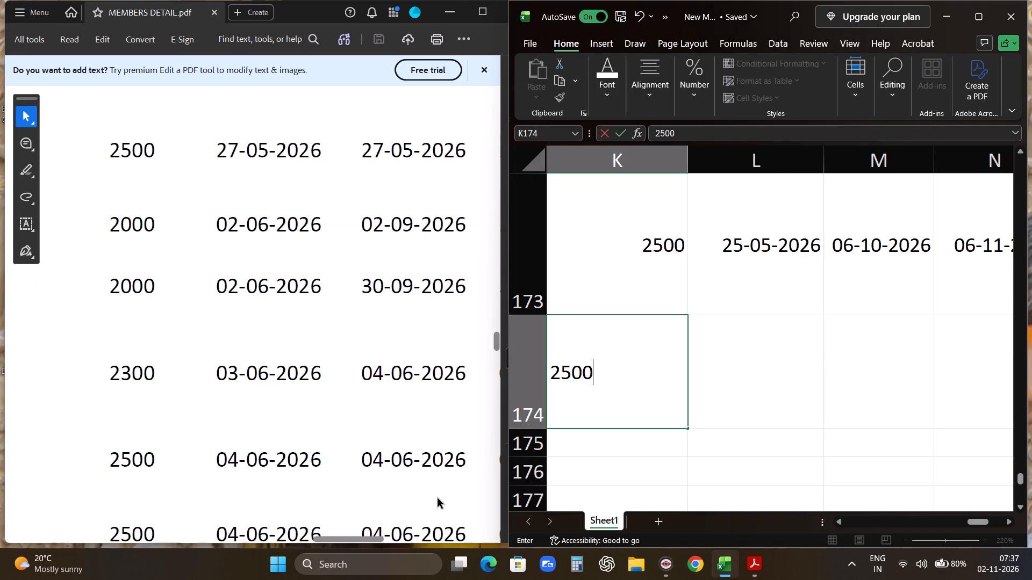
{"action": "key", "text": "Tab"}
Enter the date 27/05/2026 for record 173 in both cells L174 and M174.
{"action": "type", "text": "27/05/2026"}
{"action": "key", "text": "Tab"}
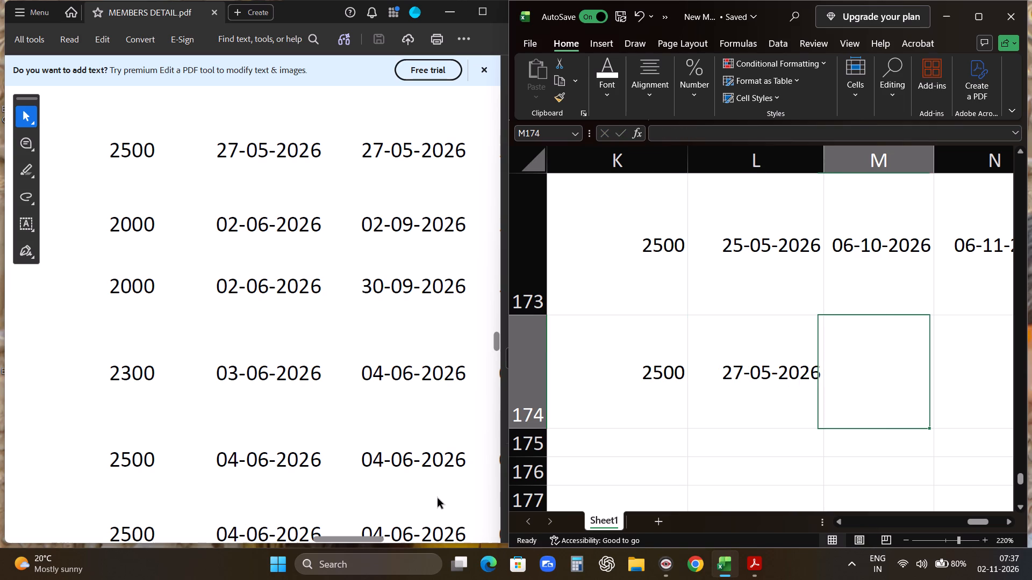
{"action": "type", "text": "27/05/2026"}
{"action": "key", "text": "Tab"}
Look up record 173's last date in the members PDF and enter 27/06/2026 in cell N174 of the Excel worksheet.
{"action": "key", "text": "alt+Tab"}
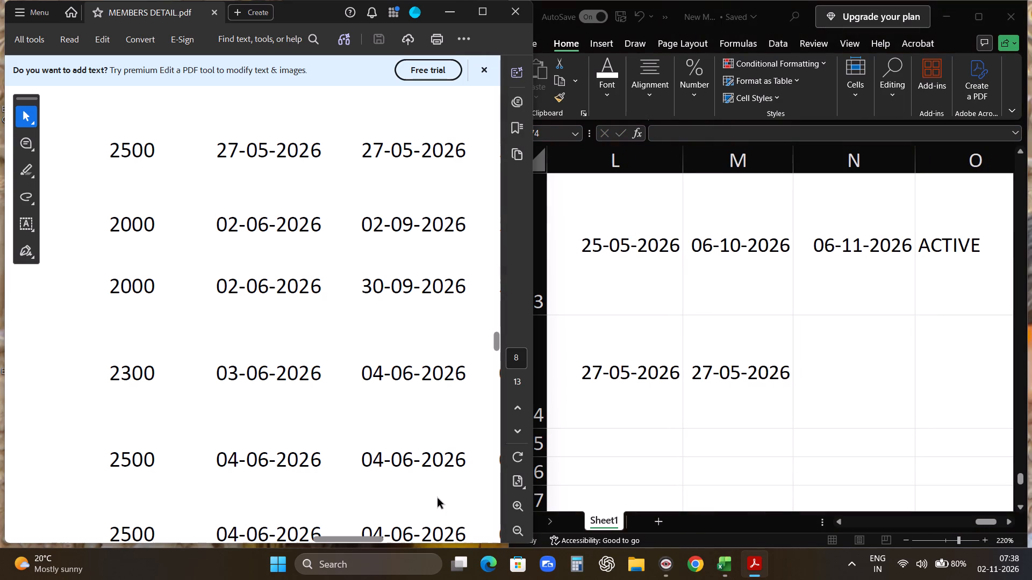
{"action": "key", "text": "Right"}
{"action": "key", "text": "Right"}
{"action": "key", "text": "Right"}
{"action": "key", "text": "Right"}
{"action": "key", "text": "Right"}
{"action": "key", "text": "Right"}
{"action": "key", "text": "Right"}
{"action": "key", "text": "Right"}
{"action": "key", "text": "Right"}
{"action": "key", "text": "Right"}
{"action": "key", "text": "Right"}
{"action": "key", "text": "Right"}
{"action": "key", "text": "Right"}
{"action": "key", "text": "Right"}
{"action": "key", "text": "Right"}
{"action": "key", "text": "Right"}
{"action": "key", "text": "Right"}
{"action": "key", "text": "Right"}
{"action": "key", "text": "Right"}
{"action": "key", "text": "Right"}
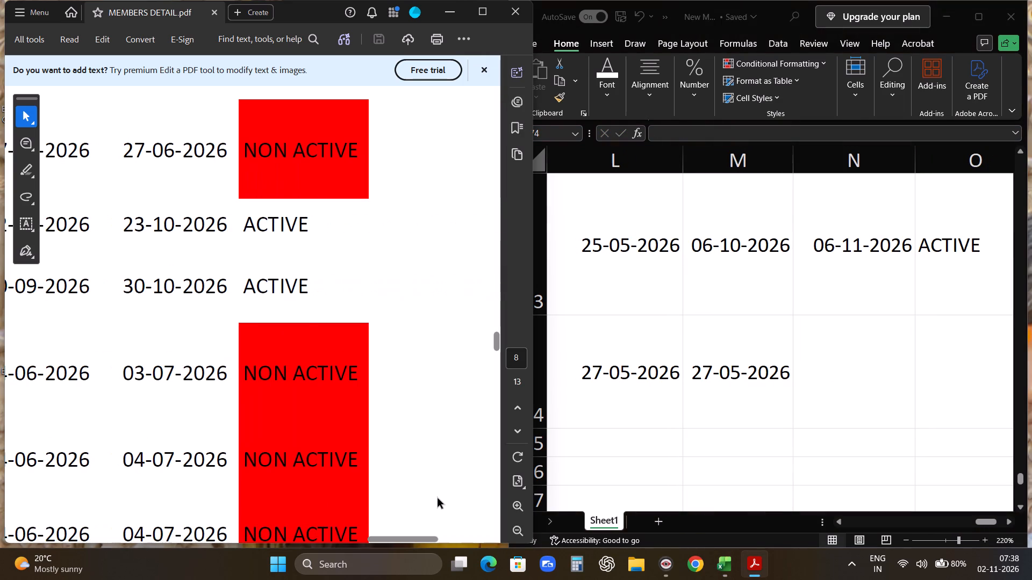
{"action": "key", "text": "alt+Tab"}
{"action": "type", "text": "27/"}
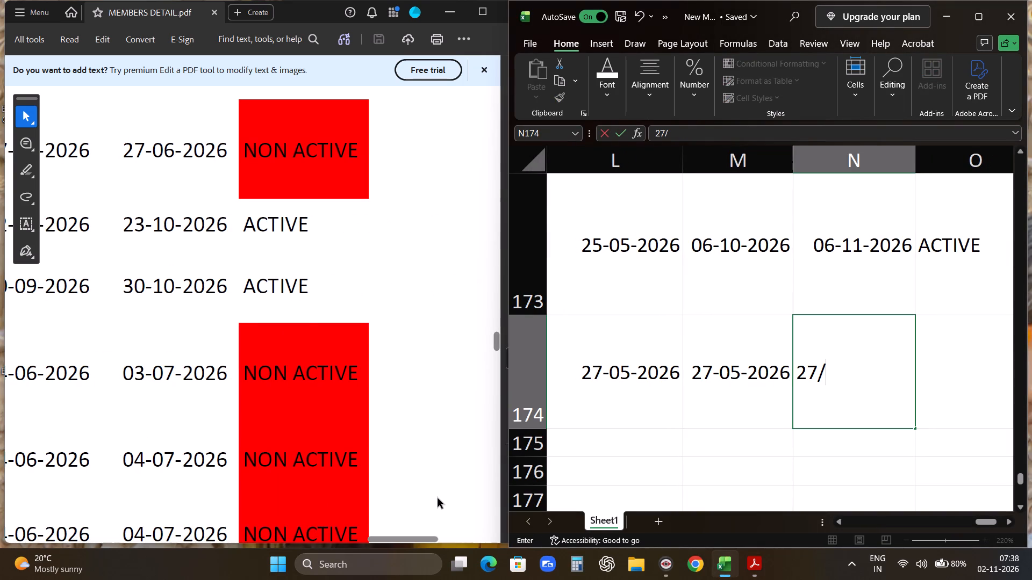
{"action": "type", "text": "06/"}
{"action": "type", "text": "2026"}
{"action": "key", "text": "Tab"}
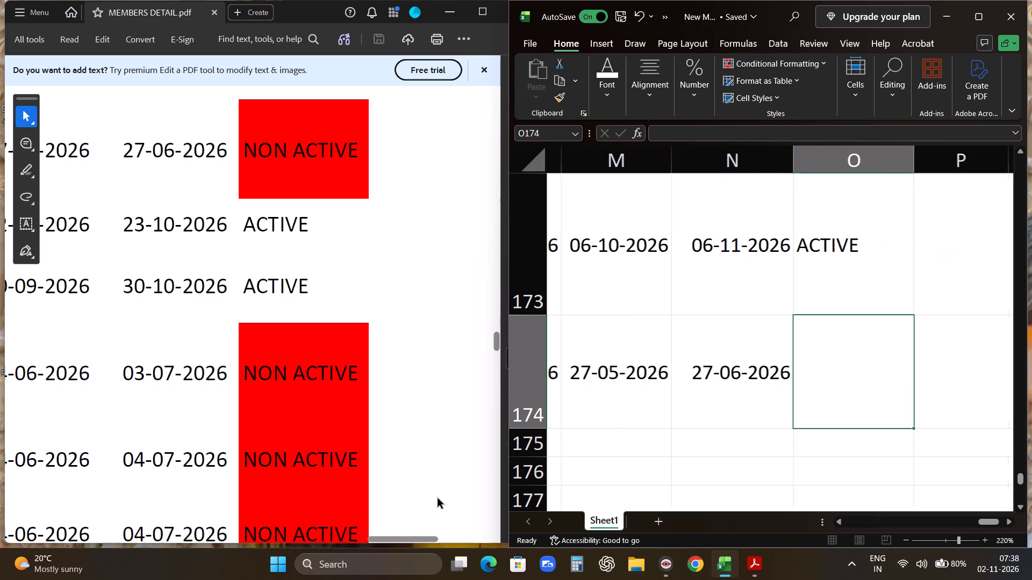
Enter record 173's membership status in cell O174.
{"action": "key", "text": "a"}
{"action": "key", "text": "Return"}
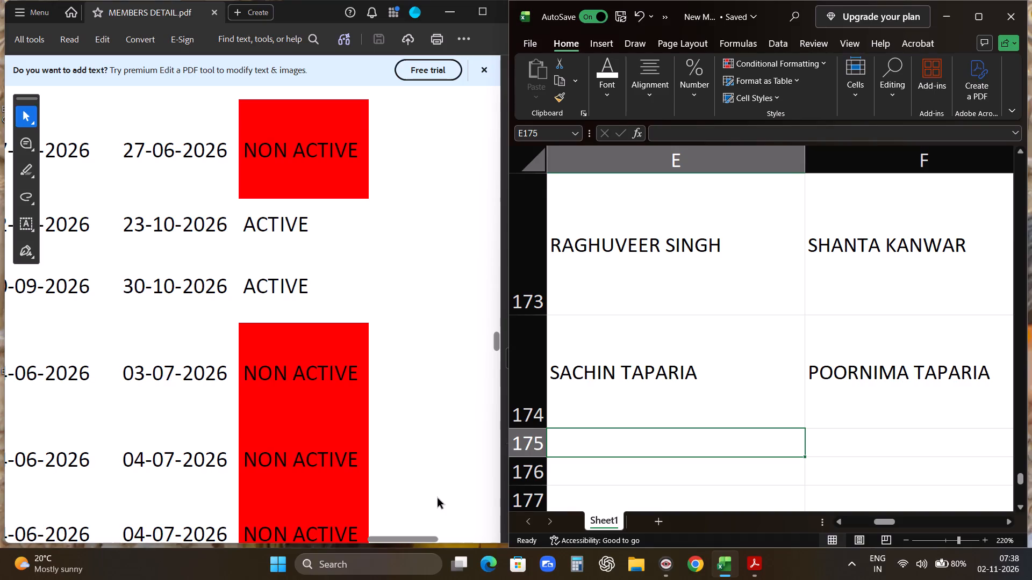
Select cell B175 for record 174, find that record's name and opening details in the members PDF, and return to Excel.
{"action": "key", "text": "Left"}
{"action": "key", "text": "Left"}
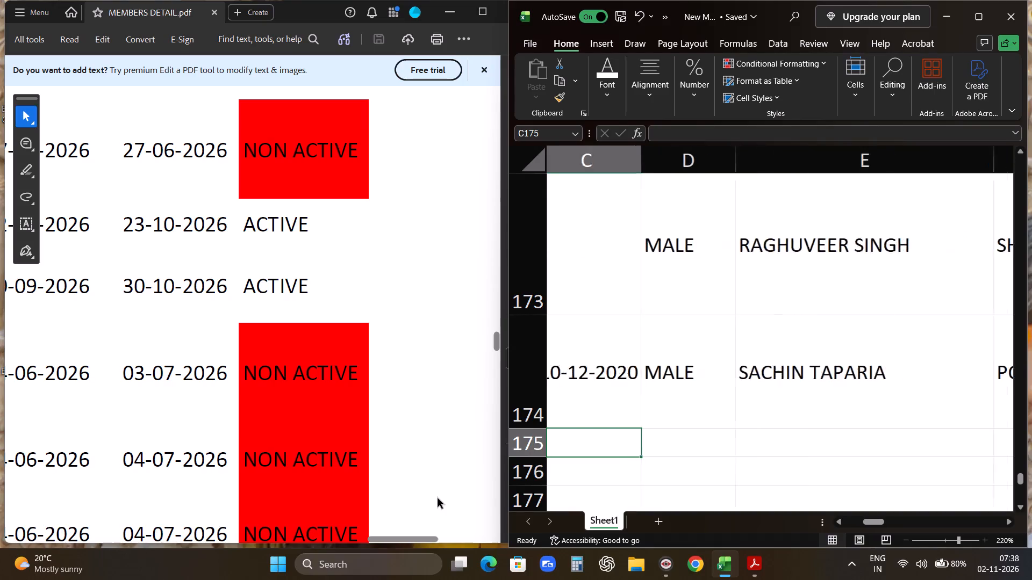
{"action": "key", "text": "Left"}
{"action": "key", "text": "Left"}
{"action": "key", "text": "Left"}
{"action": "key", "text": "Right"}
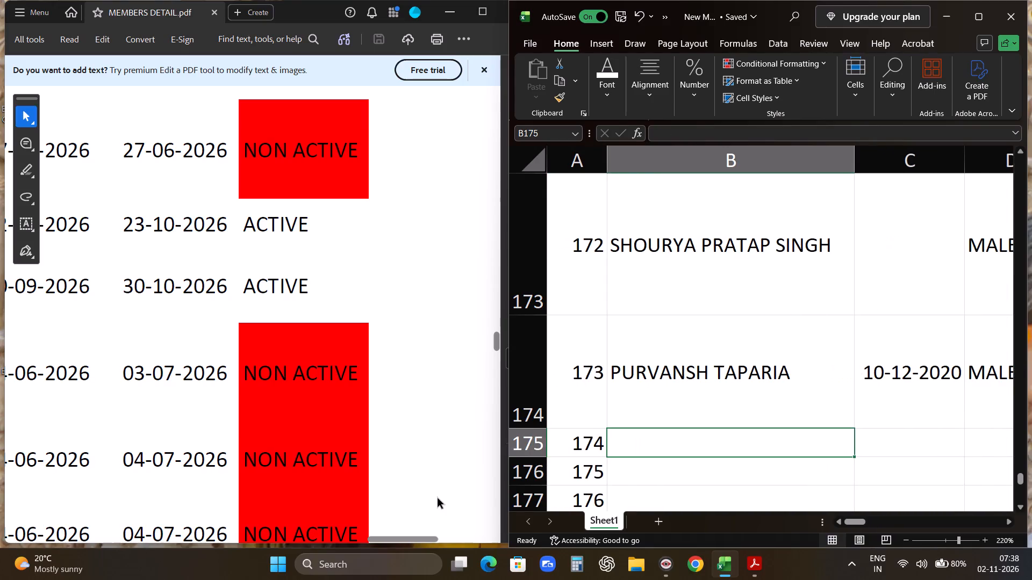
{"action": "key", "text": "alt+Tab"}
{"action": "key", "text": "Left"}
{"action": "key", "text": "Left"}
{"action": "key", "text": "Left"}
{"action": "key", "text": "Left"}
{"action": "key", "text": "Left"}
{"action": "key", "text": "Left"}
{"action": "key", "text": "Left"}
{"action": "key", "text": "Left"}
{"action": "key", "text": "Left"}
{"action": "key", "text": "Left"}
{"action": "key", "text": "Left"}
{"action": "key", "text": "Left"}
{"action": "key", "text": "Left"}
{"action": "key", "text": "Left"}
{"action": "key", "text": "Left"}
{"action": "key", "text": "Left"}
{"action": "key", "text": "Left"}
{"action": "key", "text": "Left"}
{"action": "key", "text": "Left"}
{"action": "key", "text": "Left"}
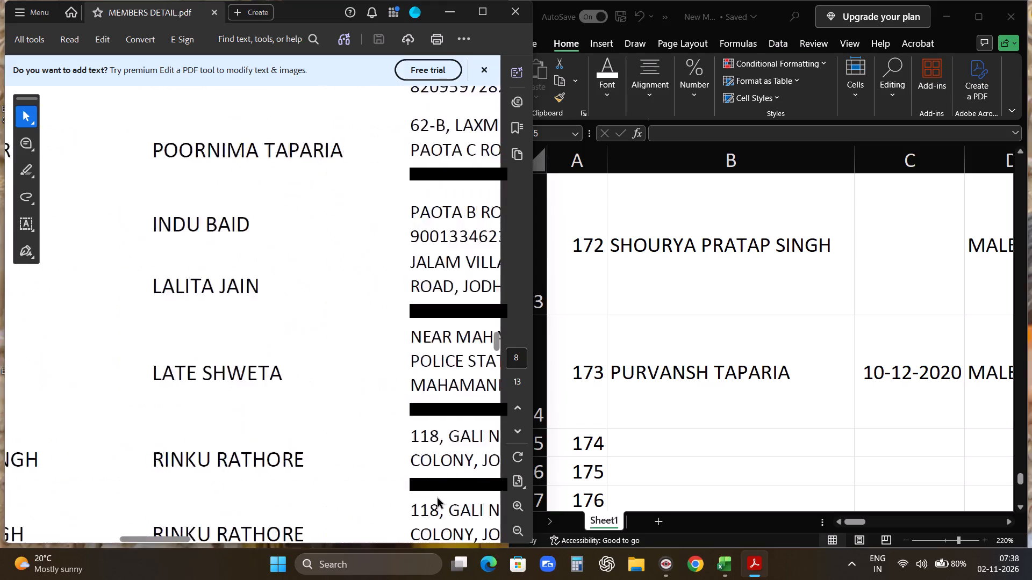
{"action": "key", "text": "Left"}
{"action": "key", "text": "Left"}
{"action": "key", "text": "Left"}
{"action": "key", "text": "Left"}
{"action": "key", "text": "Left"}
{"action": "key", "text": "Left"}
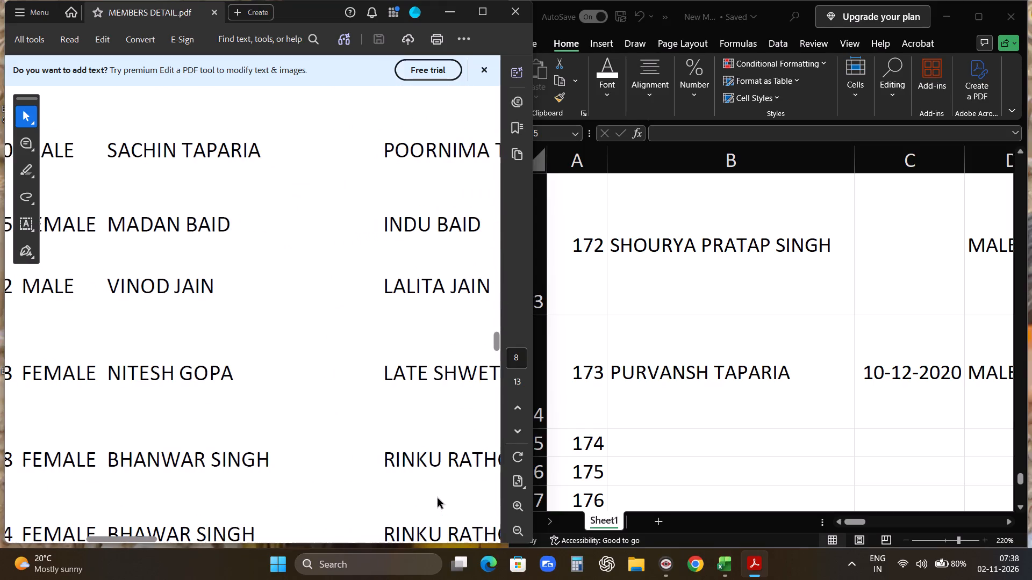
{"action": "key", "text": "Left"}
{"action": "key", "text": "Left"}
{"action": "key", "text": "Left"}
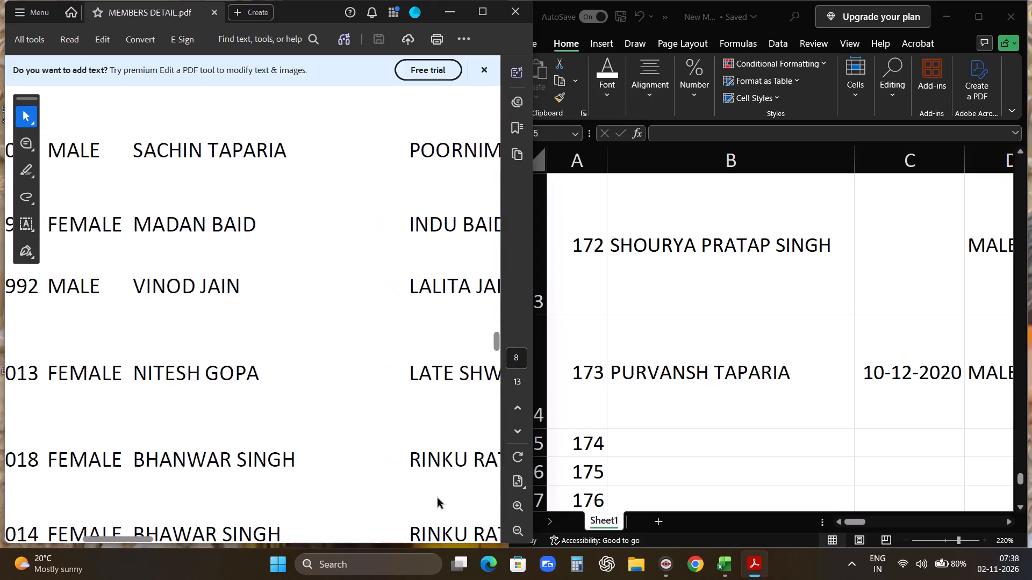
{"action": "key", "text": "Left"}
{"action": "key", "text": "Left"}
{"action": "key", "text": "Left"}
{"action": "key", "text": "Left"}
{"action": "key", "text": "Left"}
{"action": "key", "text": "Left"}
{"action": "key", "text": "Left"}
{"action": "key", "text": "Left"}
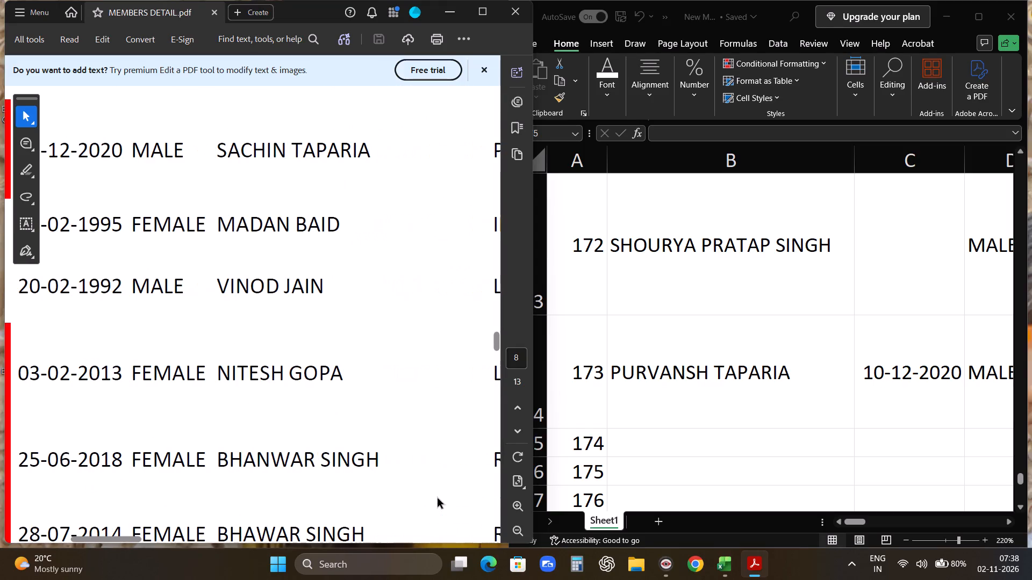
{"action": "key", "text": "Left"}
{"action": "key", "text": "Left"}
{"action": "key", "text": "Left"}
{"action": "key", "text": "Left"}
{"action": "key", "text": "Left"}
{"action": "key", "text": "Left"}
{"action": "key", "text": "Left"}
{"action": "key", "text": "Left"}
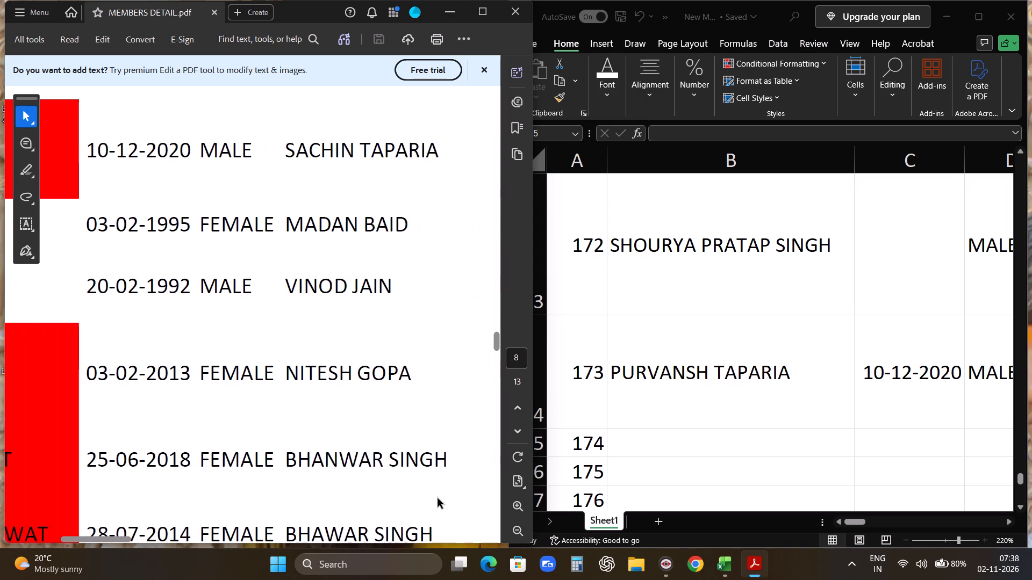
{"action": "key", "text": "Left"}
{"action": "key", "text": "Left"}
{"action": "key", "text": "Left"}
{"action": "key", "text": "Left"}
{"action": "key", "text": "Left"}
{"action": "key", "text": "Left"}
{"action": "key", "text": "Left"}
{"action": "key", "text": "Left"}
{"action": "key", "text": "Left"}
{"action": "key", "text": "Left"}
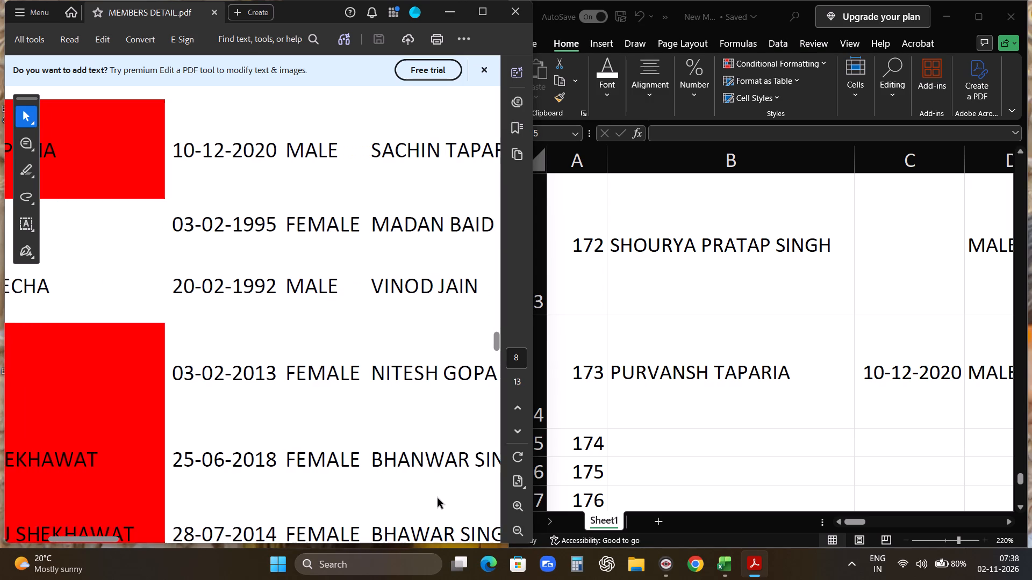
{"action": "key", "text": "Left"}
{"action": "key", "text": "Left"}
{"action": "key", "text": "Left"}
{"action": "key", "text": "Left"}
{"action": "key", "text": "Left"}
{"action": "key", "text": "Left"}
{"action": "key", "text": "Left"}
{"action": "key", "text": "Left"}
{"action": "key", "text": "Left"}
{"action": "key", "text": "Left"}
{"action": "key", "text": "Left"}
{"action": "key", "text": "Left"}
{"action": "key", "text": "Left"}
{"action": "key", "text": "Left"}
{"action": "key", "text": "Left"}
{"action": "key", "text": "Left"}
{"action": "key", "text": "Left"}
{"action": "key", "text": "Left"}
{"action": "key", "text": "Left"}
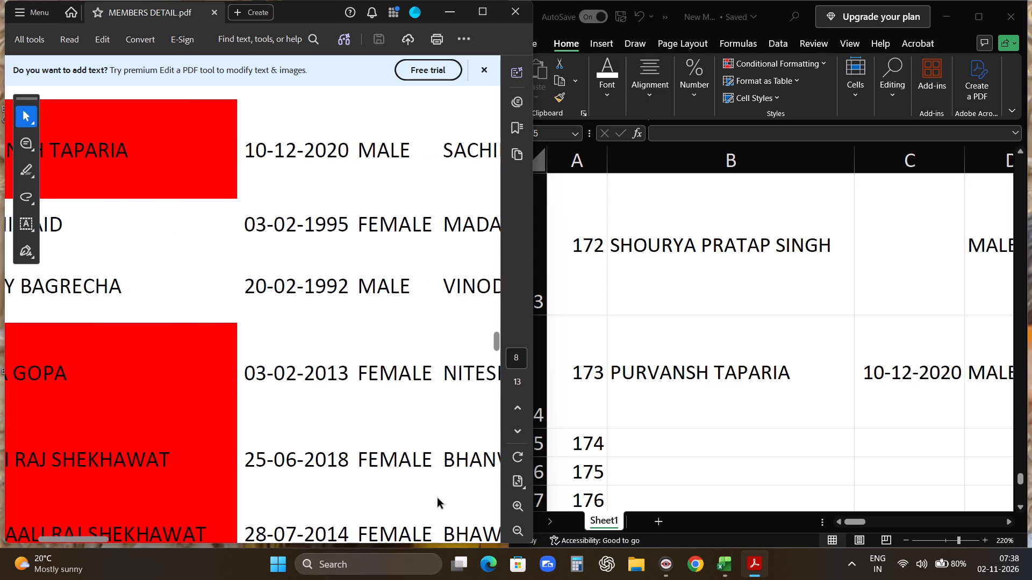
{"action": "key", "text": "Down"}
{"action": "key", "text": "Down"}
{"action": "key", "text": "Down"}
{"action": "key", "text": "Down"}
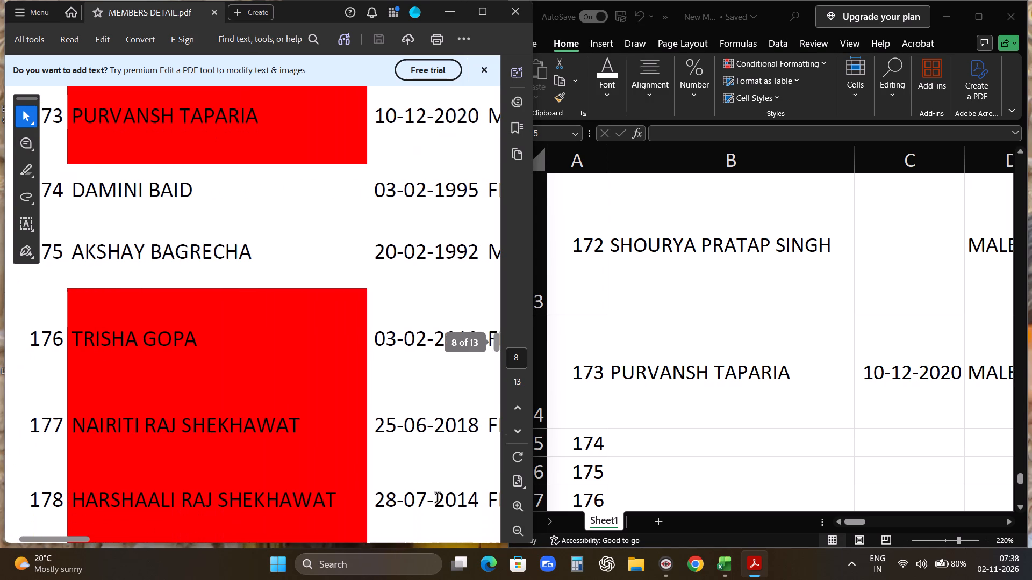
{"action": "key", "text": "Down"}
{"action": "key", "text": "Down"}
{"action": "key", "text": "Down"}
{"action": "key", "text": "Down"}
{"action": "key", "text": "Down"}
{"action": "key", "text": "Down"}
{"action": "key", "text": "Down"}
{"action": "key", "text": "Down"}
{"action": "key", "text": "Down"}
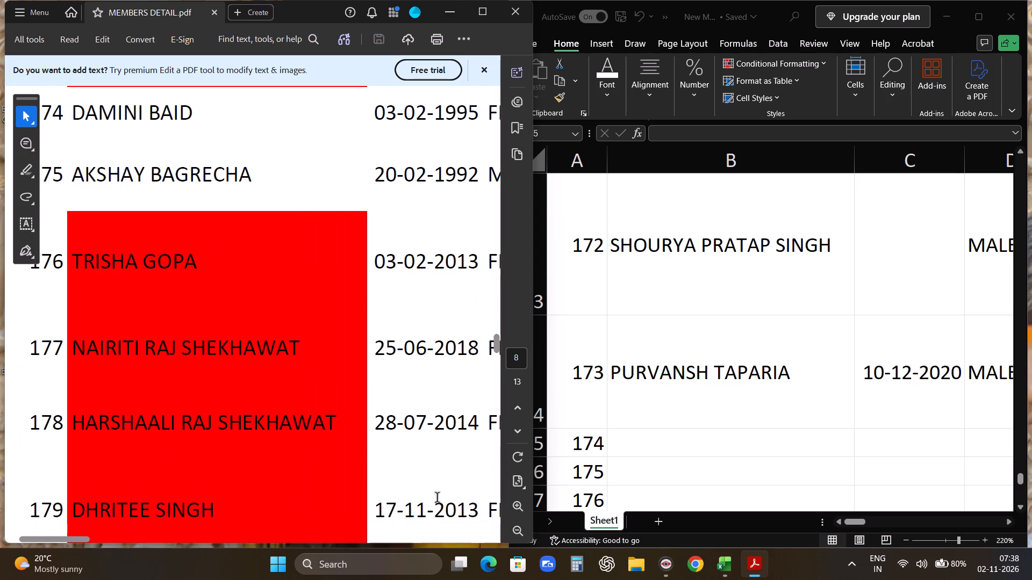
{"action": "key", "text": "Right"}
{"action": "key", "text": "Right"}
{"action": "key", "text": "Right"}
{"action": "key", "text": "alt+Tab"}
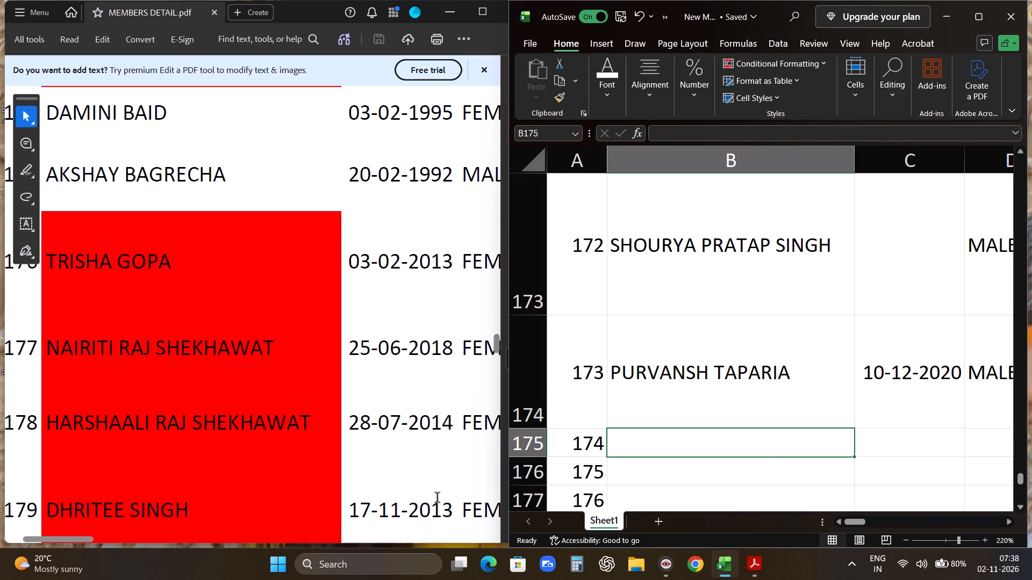
Enter record 174's name, date of birth and gender FEMALE in cells B175, C175 and D175.
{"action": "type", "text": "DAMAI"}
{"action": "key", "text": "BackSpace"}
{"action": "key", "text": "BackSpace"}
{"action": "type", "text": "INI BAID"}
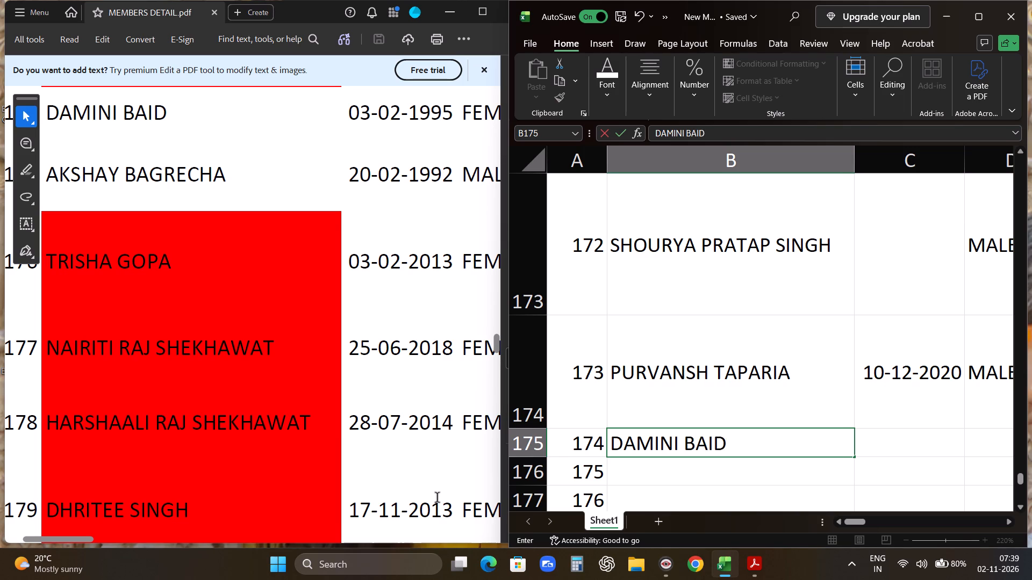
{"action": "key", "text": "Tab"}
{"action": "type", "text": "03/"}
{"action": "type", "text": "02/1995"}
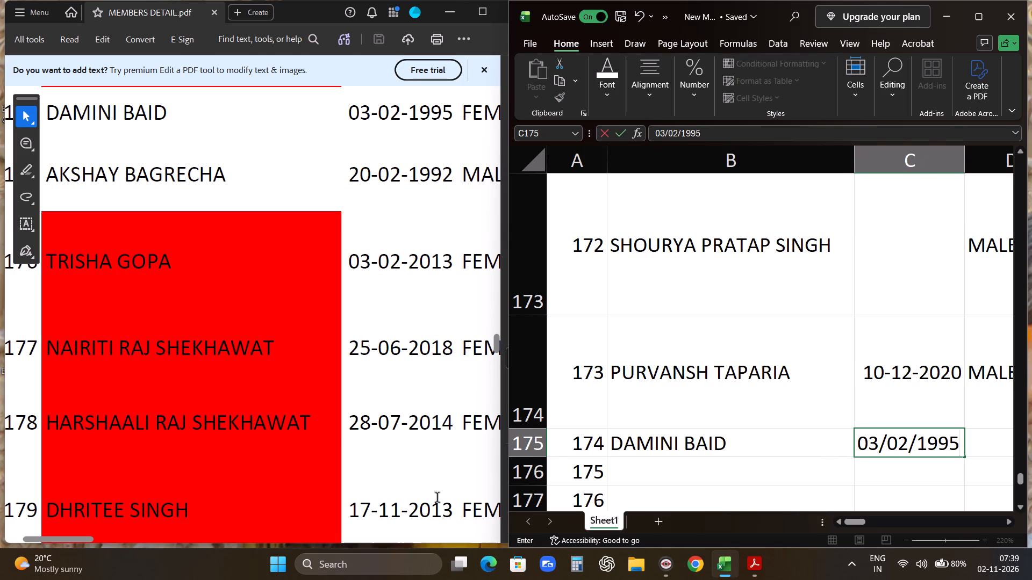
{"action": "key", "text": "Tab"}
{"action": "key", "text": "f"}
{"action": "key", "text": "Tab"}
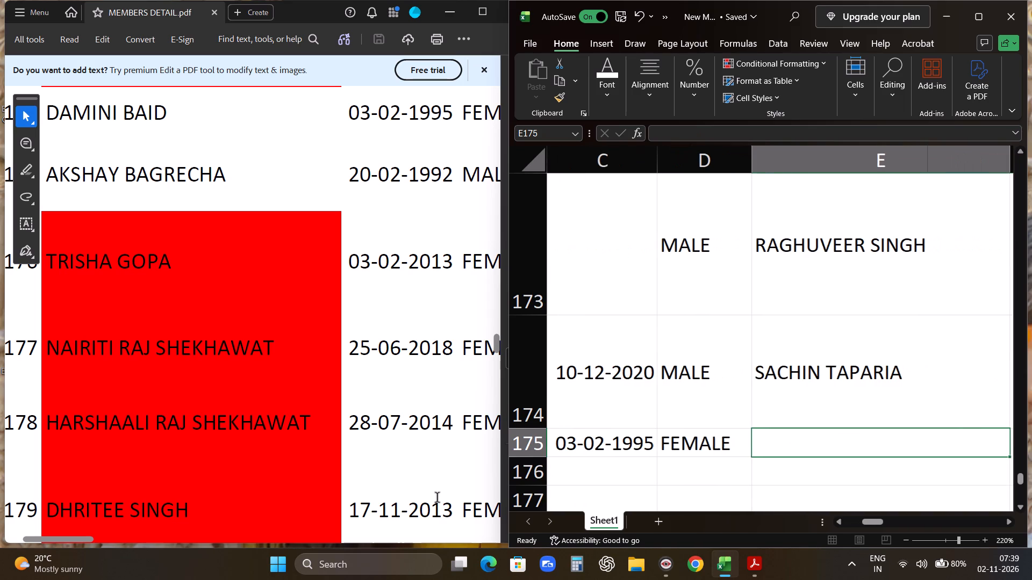
Look up record 174's two parent names in the members PDF and enter them in cells E175 and F175 of the Excel worksheet.
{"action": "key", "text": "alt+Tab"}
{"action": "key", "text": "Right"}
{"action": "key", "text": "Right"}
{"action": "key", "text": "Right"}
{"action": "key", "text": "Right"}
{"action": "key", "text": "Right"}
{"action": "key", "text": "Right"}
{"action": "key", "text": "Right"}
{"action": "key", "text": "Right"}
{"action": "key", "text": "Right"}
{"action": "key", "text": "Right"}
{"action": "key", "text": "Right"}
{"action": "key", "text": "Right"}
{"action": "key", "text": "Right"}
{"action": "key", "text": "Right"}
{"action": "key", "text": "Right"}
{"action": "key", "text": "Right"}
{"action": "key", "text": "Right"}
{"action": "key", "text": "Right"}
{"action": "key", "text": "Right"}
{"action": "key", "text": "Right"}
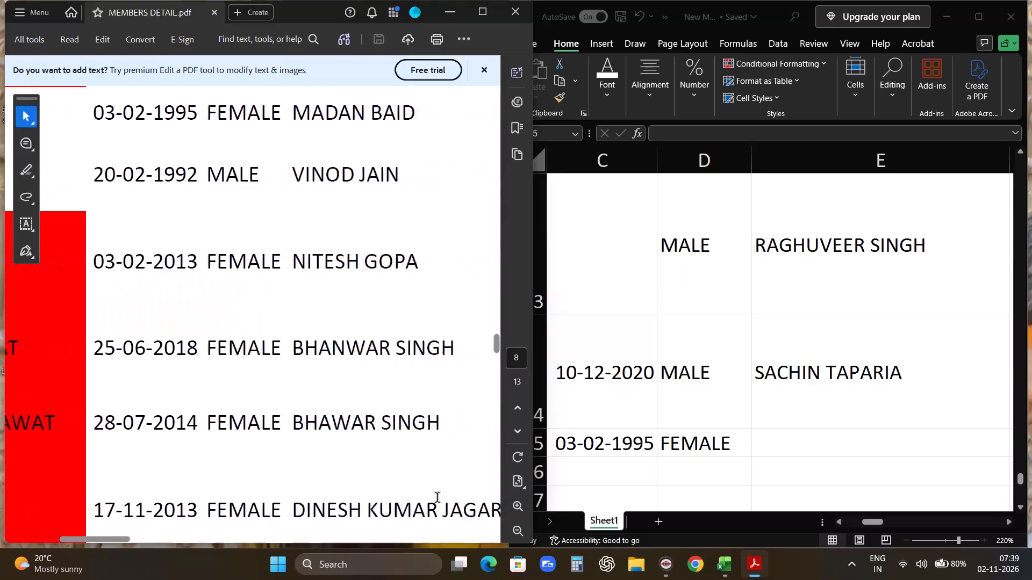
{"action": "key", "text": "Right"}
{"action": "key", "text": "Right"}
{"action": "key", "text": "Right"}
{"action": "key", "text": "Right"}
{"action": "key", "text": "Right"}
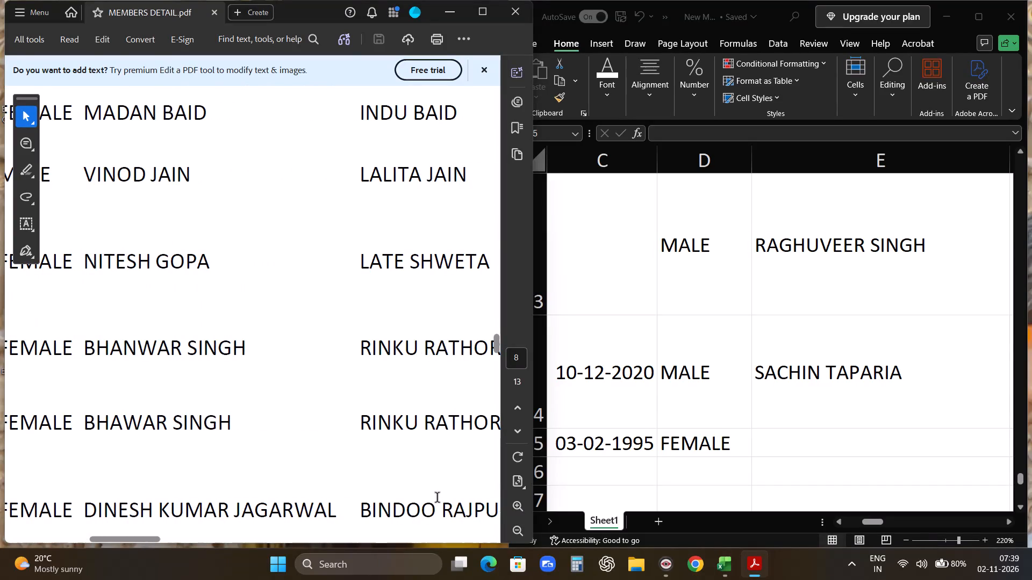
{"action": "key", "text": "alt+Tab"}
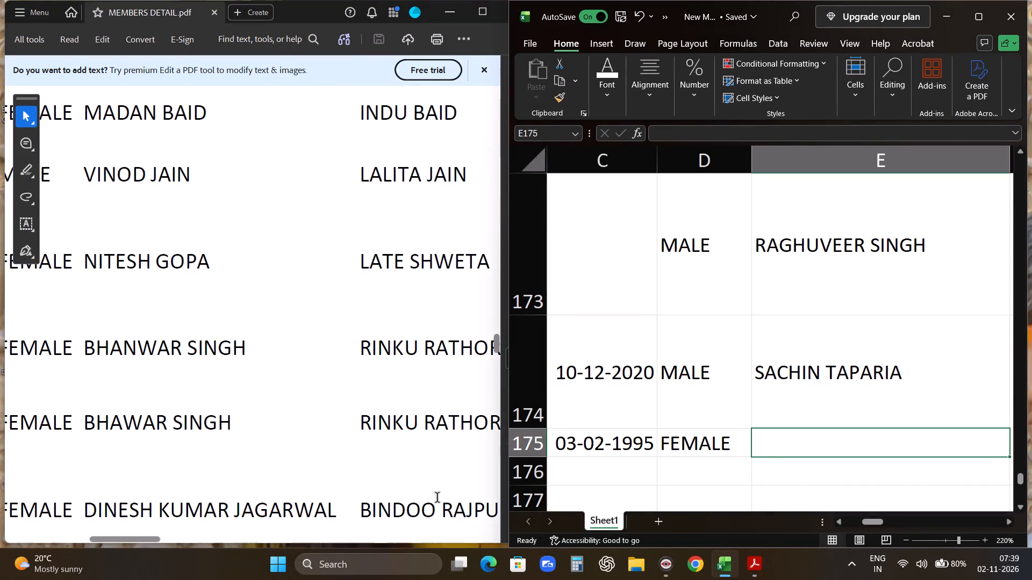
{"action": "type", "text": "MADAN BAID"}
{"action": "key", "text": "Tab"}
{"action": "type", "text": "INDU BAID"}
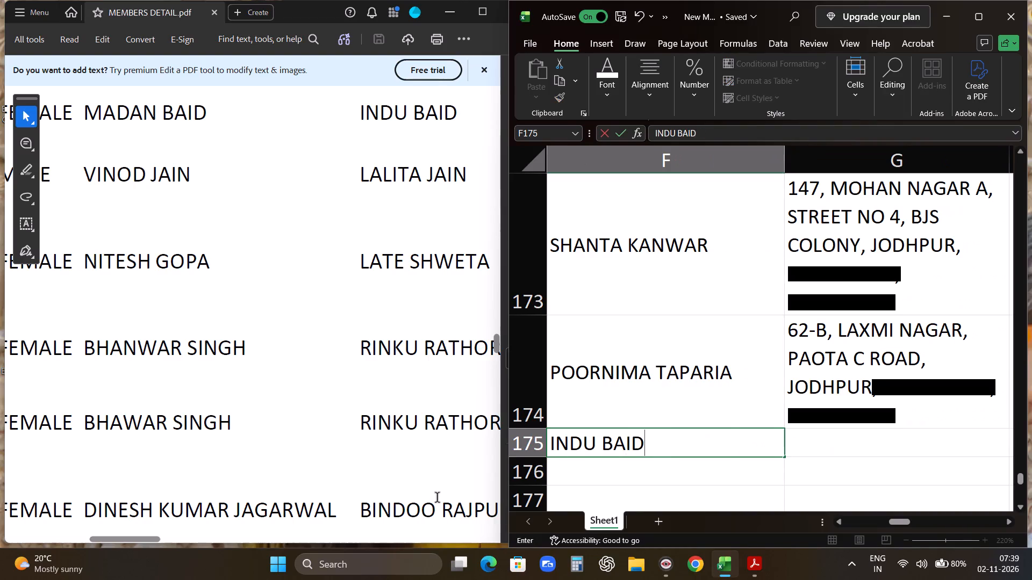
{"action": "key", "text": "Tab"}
Look up record 174's address and phone number in the members PDF and enter them in cell G175 of the Excel worksheet.
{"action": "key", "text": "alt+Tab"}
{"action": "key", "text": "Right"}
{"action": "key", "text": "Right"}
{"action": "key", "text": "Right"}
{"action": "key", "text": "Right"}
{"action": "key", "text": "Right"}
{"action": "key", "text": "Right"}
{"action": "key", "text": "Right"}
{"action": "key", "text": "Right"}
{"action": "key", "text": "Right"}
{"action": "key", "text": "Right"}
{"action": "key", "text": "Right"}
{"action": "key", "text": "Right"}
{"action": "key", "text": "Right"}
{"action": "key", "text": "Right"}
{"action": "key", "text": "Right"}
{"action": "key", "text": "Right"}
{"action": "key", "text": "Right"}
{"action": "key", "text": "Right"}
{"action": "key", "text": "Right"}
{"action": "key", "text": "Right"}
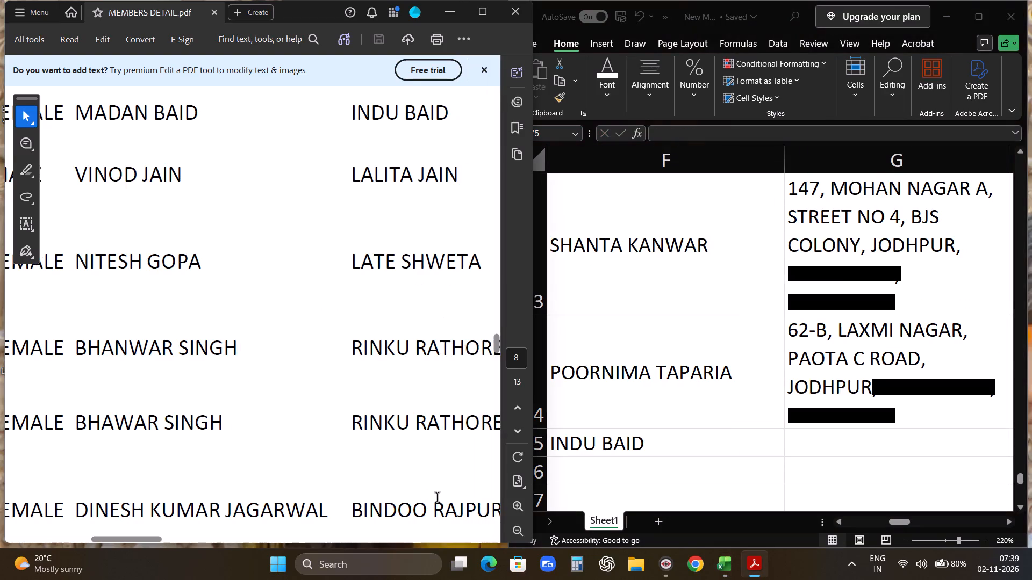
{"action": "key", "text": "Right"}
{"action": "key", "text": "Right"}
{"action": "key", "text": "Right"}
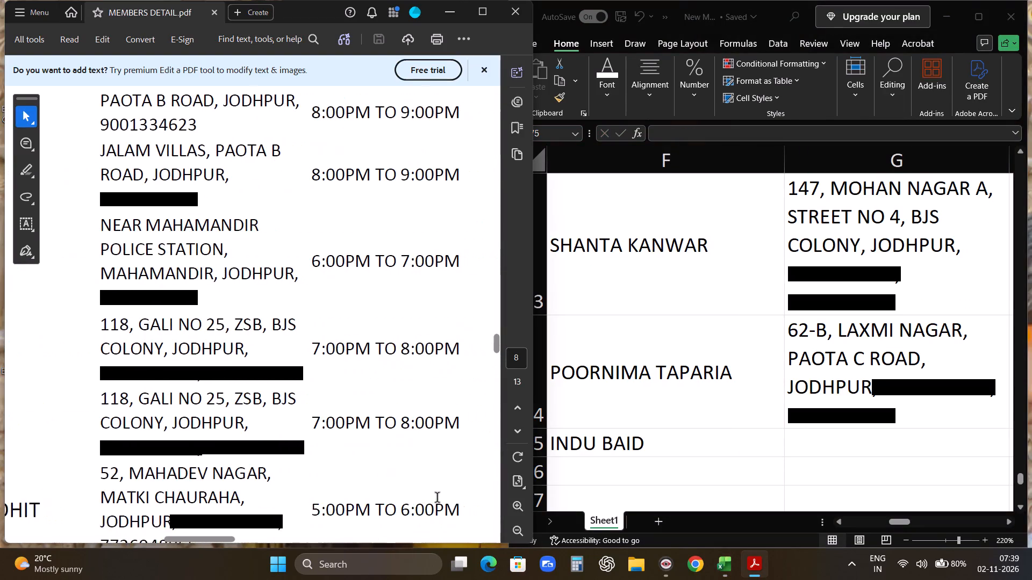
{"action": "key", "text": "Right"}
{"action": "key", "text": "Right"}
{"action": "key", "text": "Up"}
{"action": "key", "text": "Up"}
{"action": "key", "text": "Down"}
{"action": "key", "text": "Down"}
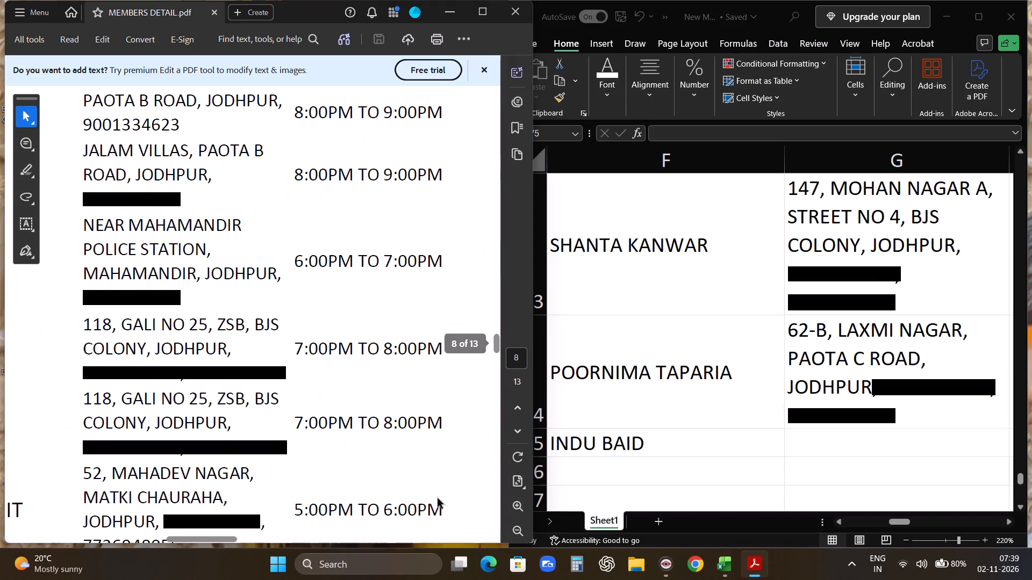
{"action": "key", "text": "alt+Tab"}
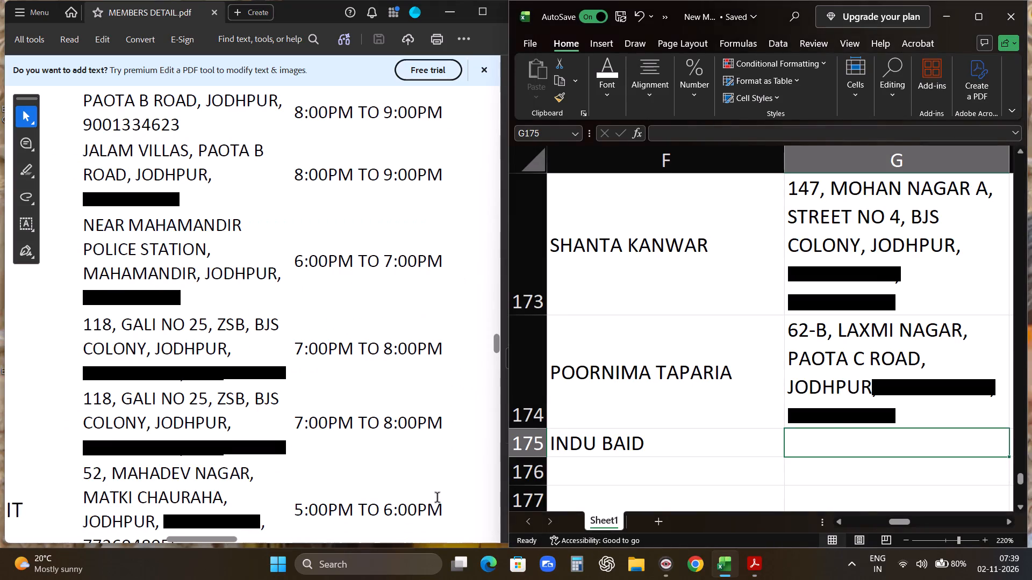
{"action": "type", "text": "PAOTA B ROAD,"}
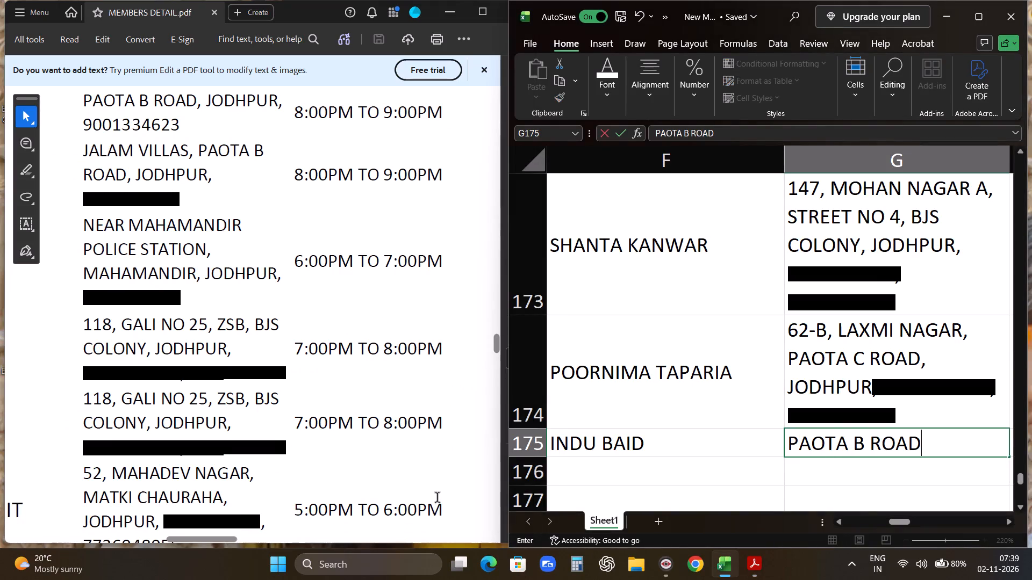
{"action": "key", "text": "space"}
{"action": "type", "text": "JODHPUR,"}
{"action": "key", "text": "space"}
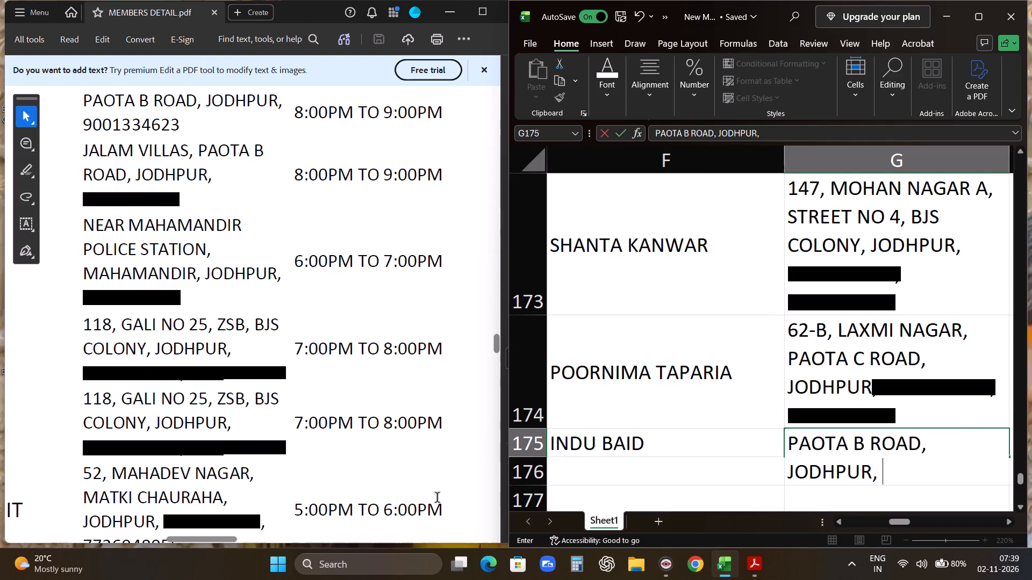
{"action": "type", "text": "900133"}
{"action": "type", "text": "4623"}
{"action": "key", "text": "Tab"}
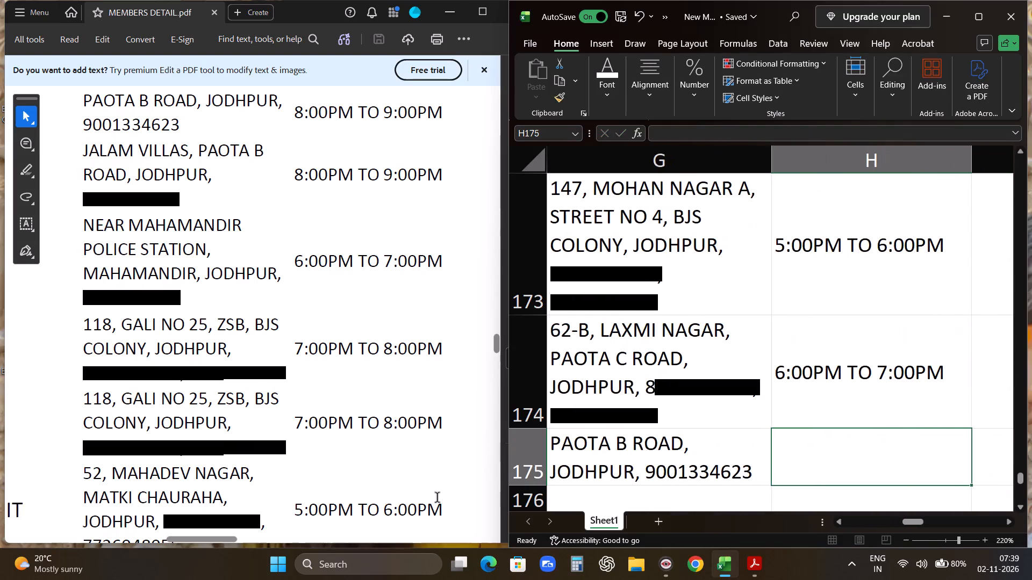
Enter record 174's time slot 8:00PM TO 9:00PM in cell H175.
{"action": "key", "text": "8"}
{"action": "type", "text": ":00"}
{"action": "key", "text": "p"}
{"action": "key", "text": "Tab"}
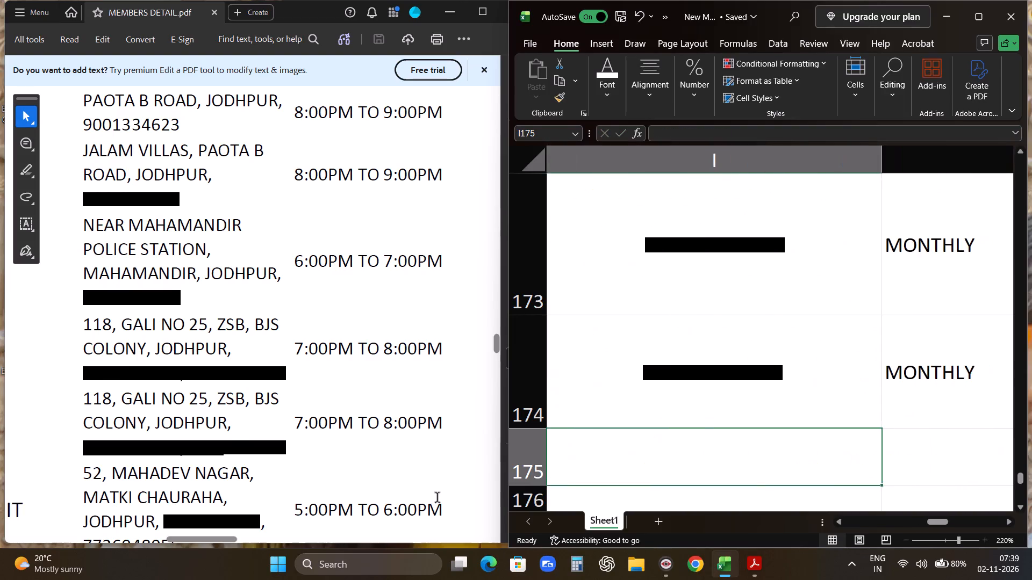
Switch to the members PDF and look up record 174's number and plan details that follow the time slot.
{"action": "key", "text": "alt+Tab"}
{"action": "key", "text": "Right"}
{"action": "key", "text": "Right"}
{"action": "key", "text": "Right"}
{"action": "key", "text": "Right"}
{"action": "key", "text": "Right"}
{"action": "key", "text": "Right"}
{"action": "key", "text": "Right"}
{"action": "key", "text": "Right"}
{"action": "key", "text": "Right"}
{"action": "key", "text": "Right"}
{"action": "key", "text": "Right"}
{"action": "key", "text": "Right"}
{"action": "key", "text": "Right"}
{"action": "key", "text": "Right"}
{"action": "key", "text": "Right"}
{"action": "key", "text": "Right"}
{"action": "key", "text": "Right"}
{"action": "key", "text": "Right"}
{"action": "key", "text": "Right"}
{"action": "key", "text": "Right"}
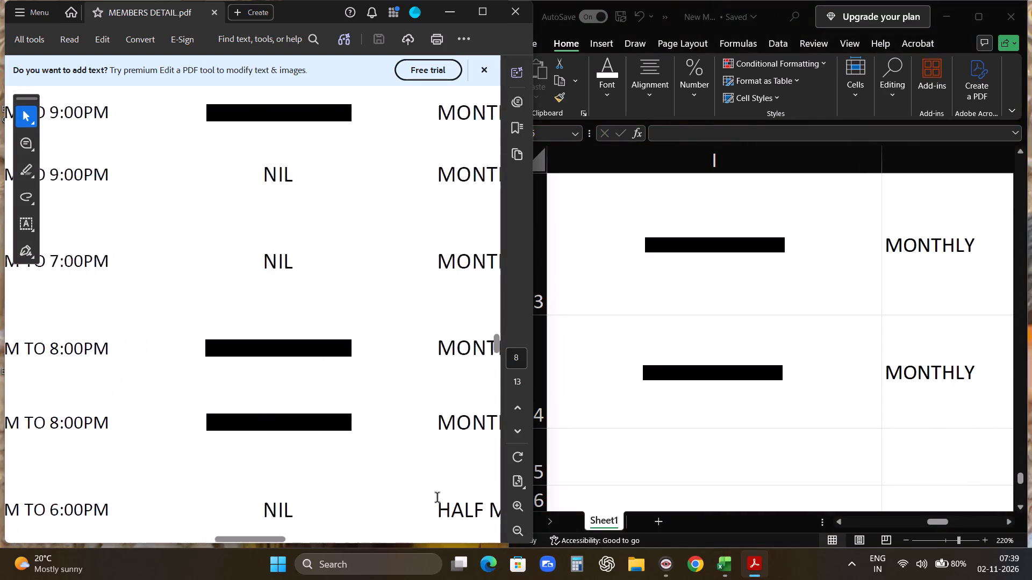
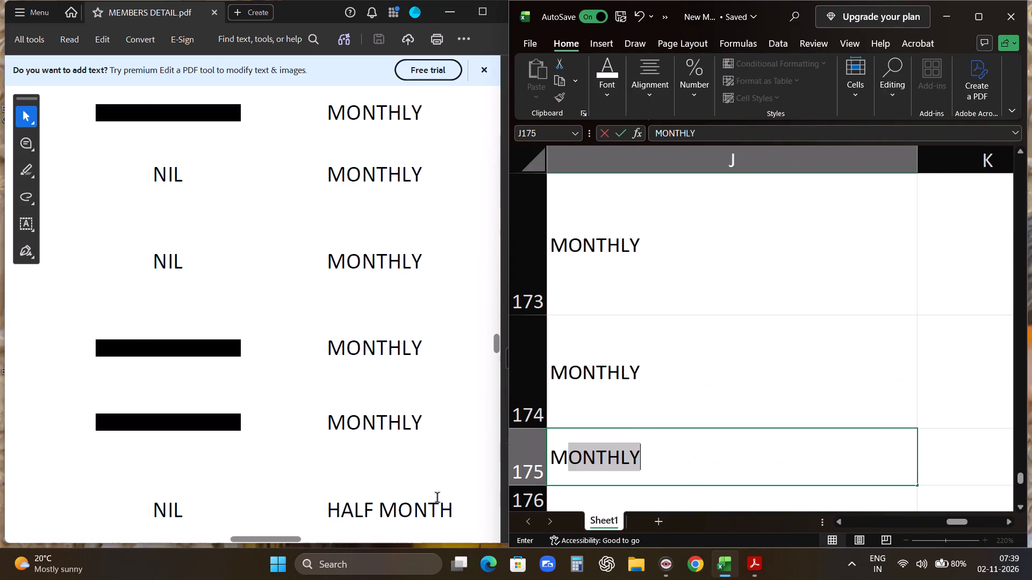
Enter record 174's plan MONTHLY in cell J175.
{"action": "key", "text": "Tab"}
Look up record 174's fee in the members PDF and enter 2000 in cell K175 of the Excel worksheet.
{"action": "key", "text": "alt+Tab"}
{"action": "key", "text": "Right"}
{"action": "key", "text": "Right"}
{"action": "key", "text": "Right"}
{"action": "key", "text": "Right"}
{"action": "key", "text": "Right"}
{"action": "key", "text": "Right"}
{"action": "key", "text": "Right"}
{"action": "key", "text": "Right"}
{"action": "key", "text": "Right"}
{"action": "key", "text": "Right"}
{"action": "key", "text": "Right"}
{"action": "key", "text": "Right"}
{"action": "key", "text": "Right"}
{"action": "key", "text": "Right"}
{"action": "key", "text": "Right"}
{"action": "key", "text": "Right"}
{"action": "key", "text": "Right"}
{"action": "key", "text": "Right"}
{"action": "key", "text": "Right"}
{"action": "key", "text": "Right"}
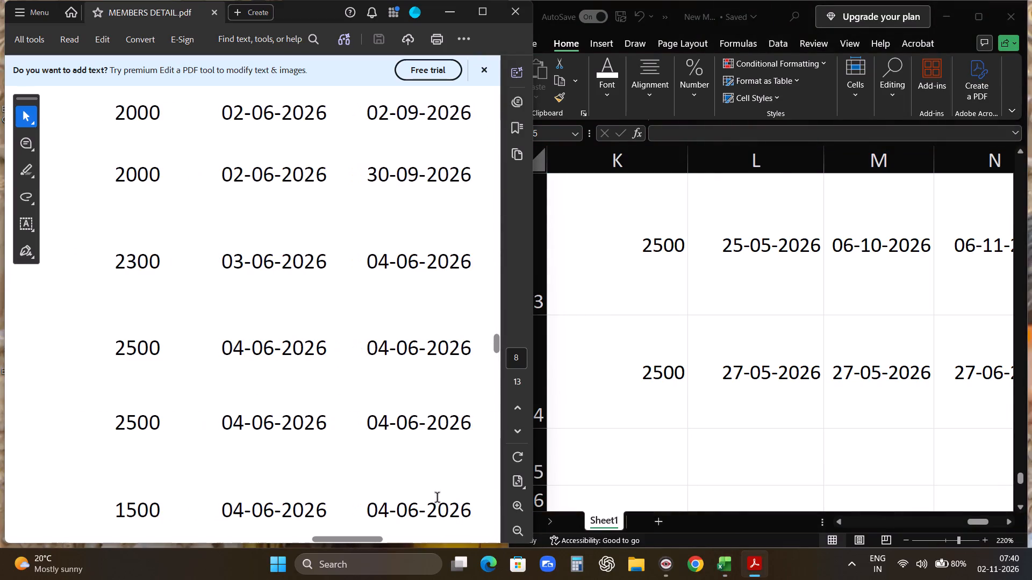
{"action": "key", "text": "alt+Tab"}
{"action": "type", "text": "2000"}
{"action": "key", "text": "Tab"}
Enter record 174's first two membership dates, 02/06/2026 in cell L175 and 02/09/2026 in cell M175.
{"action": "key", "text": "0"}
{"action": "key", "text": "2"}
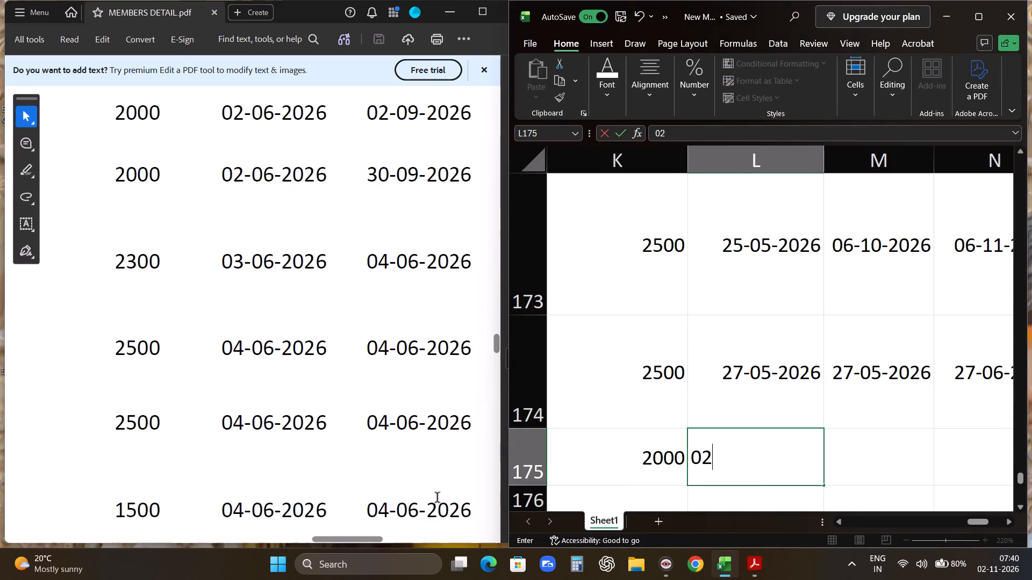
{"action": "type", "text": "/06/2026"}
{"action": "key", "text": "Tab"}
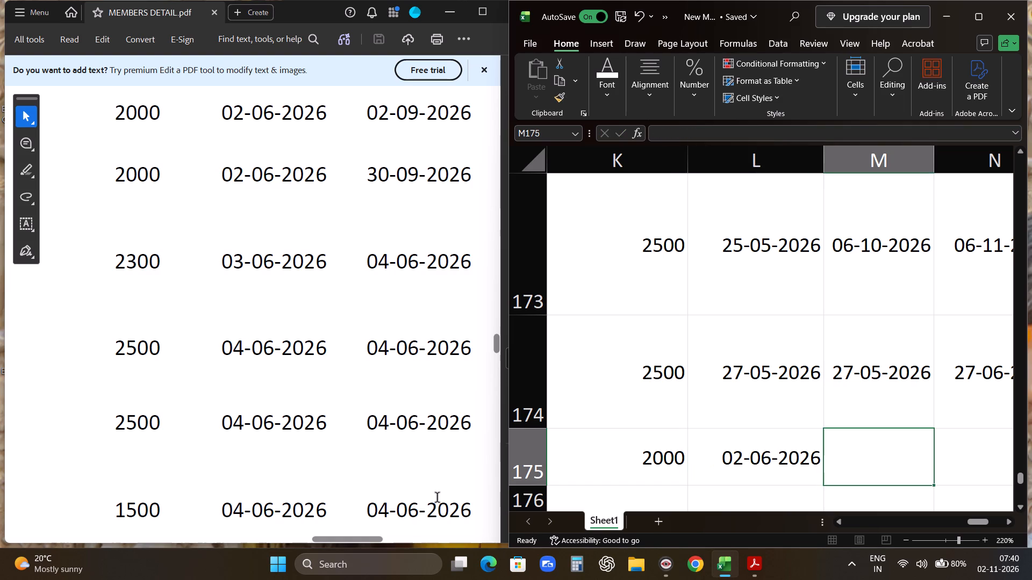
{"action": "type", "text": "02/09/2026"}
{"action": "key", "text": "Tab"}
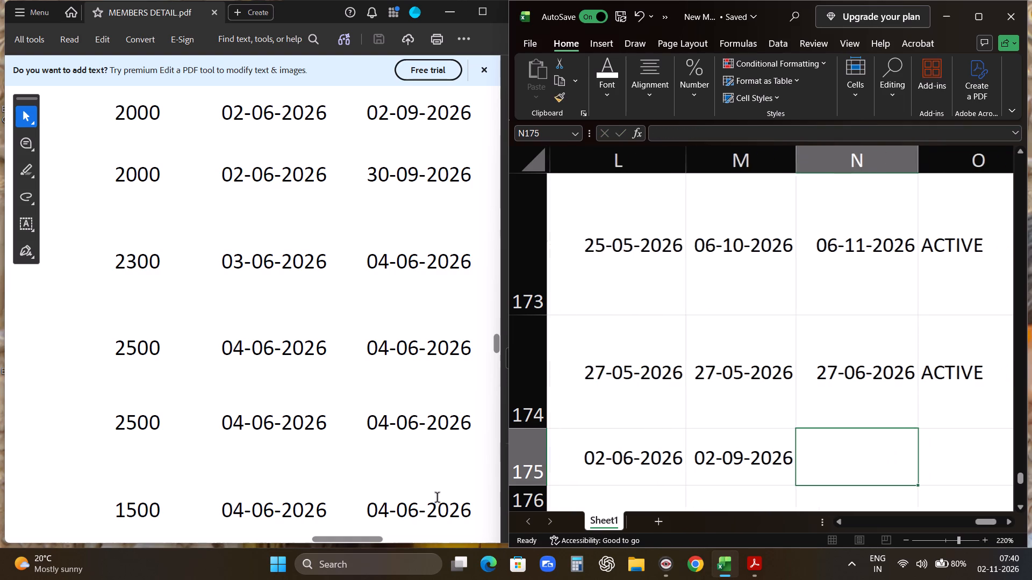
Look up record 174's last date and status in the members PDF and enter 23/10/2026 in N175 and ACTIVE in O175 of the Excel worksheet.
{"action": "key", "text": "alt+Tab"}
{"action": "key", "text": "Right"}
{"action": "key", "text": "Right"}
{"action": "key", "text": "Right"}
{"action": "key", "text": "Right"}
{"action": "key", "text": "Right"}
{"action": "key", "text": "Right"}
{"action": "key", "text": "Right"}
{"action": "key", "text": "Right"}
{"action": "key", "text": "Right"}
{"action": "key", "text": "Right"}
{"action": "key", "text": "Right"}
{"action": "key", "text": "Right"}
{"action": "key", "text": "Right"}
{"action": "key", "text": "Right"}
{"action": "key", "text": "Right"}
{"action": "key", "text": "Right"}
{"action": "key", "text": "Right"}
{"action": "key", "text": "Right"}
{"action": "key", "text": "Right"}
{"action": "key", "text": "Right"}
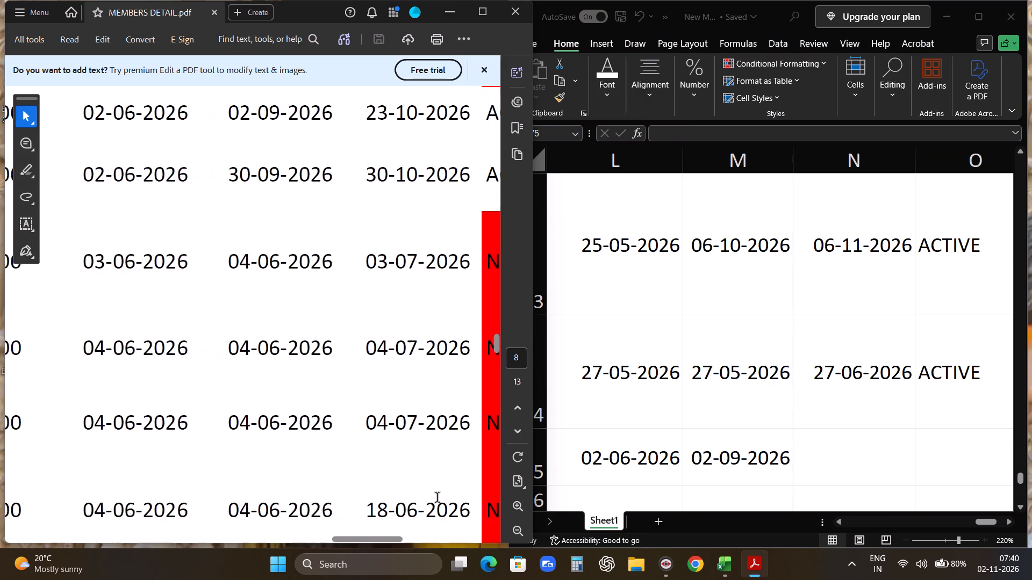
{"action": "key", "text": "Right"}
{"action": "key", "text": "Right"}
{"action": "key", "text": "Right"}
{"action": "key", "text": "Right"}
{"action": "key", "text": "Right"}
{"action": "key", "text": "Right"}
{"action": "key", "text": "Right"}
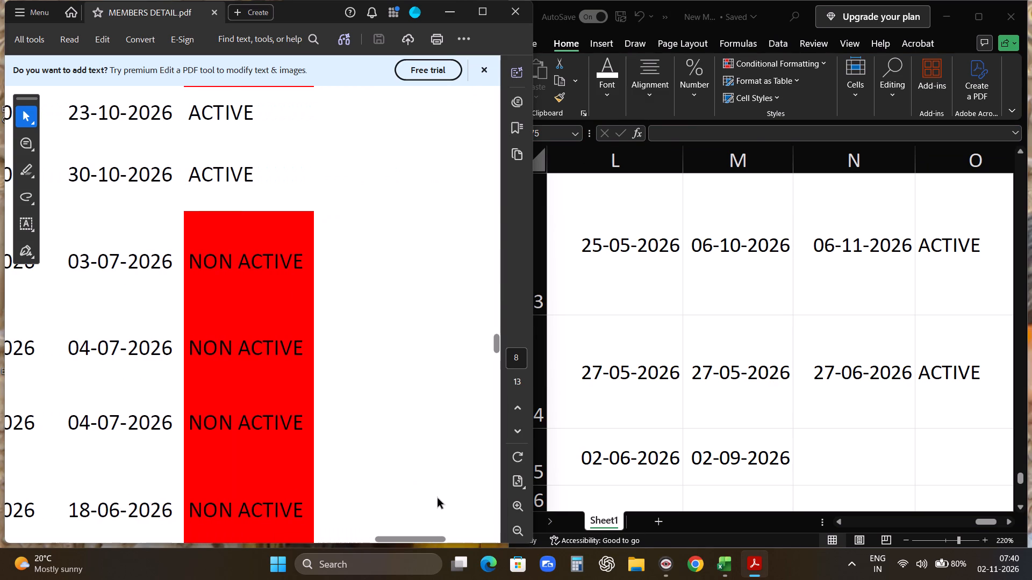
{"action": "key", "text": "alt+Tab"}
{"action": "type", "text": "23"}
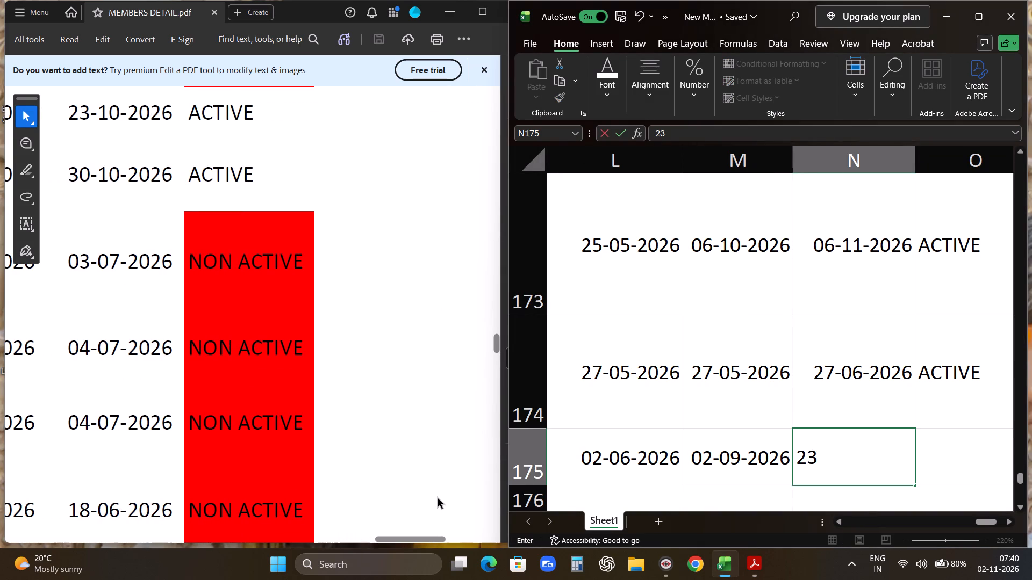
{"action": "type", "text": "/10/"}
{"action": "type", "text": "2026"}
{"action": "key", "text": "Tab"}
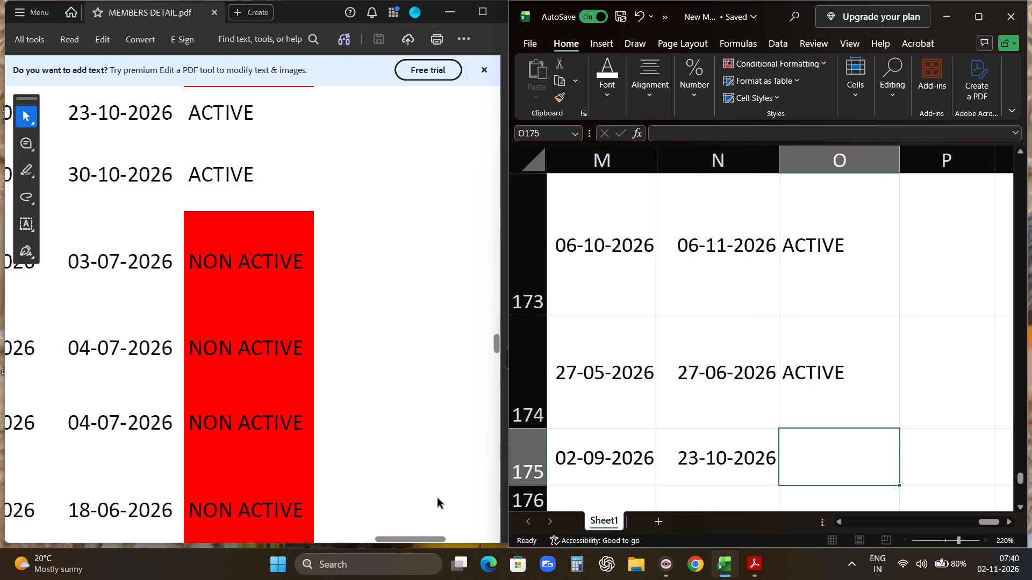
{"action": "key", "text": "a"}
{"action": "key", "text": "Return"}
Look up record 175's member name in the members PDF and enter it in cell B176 of the Excel worksheet.
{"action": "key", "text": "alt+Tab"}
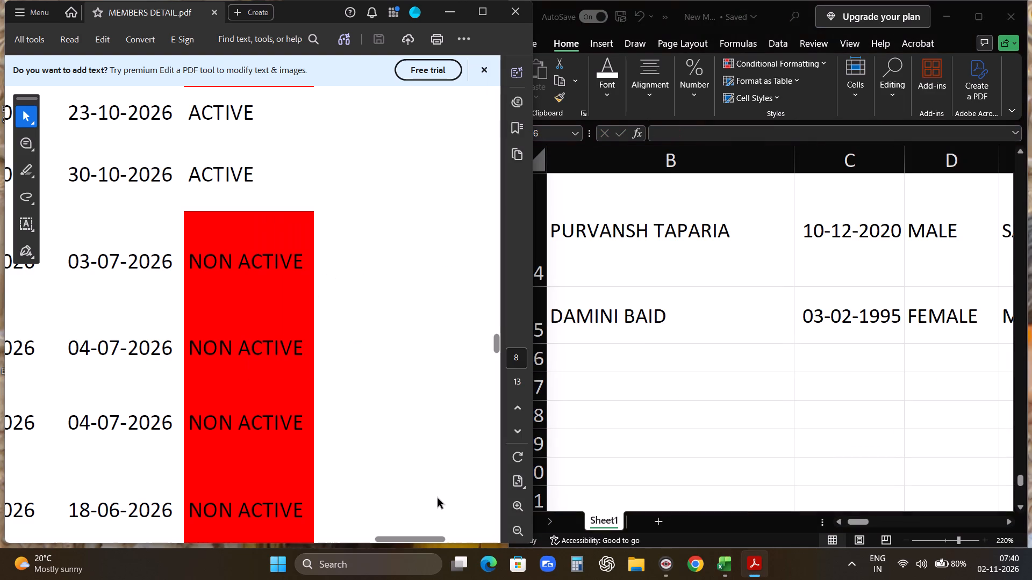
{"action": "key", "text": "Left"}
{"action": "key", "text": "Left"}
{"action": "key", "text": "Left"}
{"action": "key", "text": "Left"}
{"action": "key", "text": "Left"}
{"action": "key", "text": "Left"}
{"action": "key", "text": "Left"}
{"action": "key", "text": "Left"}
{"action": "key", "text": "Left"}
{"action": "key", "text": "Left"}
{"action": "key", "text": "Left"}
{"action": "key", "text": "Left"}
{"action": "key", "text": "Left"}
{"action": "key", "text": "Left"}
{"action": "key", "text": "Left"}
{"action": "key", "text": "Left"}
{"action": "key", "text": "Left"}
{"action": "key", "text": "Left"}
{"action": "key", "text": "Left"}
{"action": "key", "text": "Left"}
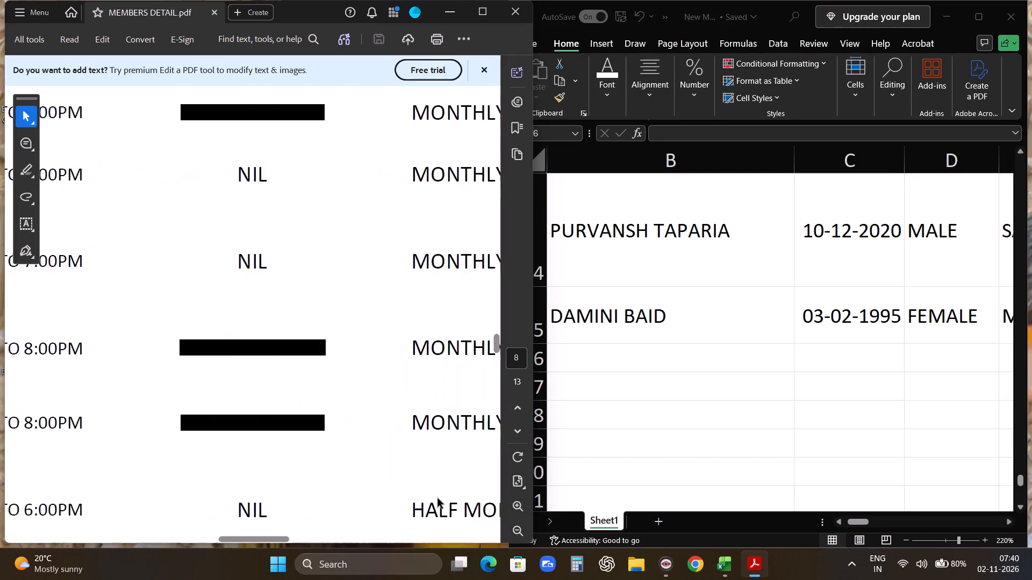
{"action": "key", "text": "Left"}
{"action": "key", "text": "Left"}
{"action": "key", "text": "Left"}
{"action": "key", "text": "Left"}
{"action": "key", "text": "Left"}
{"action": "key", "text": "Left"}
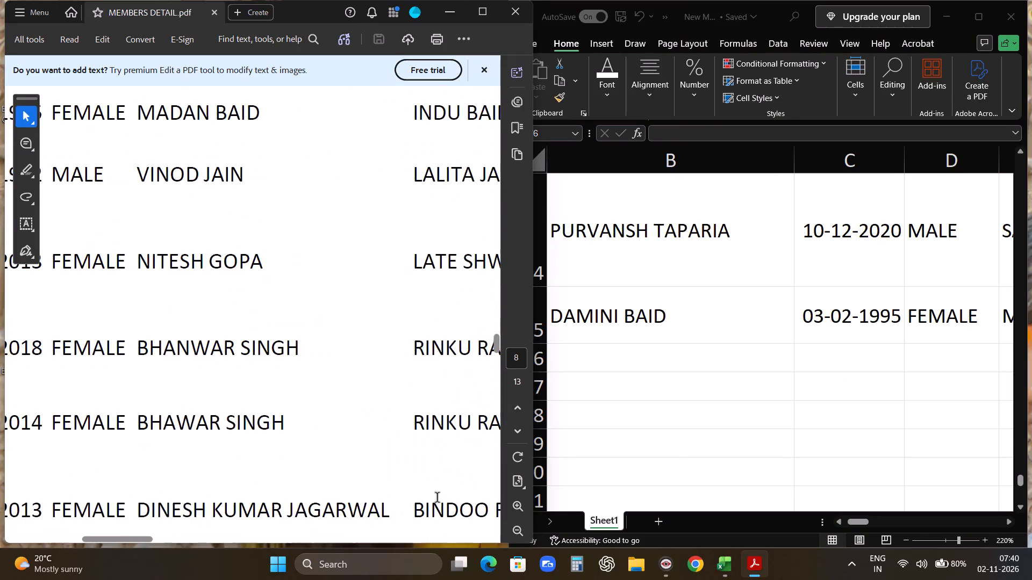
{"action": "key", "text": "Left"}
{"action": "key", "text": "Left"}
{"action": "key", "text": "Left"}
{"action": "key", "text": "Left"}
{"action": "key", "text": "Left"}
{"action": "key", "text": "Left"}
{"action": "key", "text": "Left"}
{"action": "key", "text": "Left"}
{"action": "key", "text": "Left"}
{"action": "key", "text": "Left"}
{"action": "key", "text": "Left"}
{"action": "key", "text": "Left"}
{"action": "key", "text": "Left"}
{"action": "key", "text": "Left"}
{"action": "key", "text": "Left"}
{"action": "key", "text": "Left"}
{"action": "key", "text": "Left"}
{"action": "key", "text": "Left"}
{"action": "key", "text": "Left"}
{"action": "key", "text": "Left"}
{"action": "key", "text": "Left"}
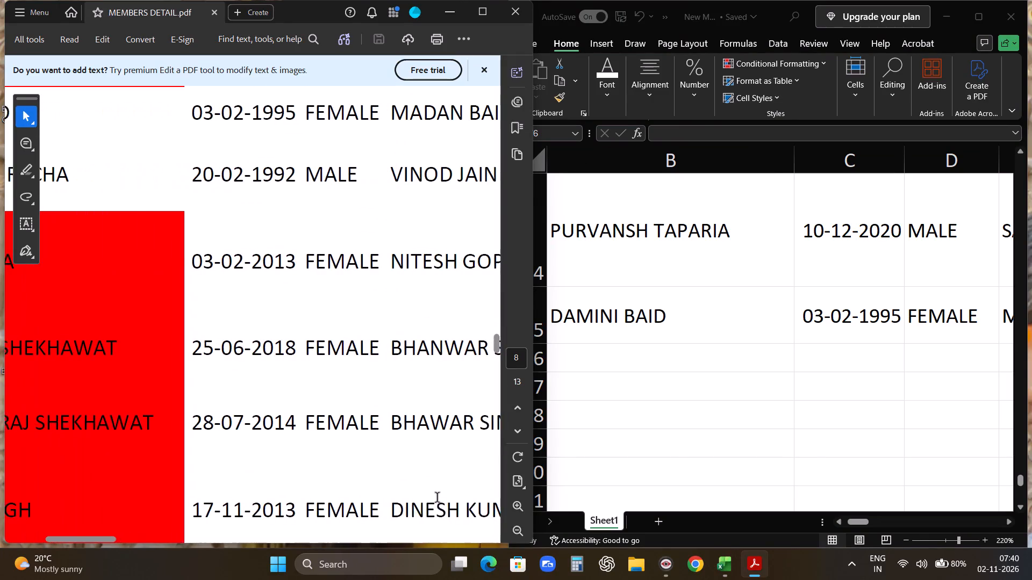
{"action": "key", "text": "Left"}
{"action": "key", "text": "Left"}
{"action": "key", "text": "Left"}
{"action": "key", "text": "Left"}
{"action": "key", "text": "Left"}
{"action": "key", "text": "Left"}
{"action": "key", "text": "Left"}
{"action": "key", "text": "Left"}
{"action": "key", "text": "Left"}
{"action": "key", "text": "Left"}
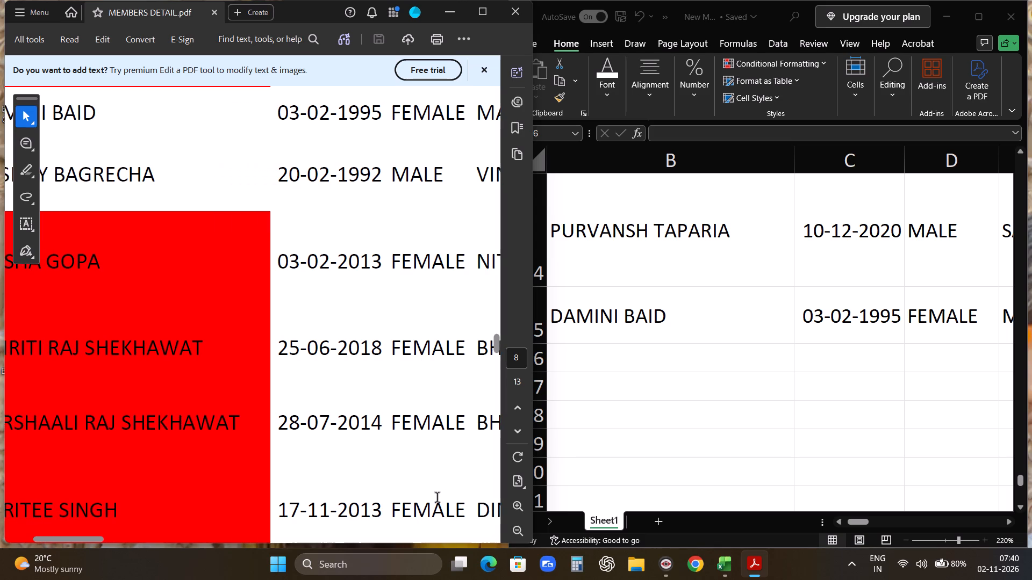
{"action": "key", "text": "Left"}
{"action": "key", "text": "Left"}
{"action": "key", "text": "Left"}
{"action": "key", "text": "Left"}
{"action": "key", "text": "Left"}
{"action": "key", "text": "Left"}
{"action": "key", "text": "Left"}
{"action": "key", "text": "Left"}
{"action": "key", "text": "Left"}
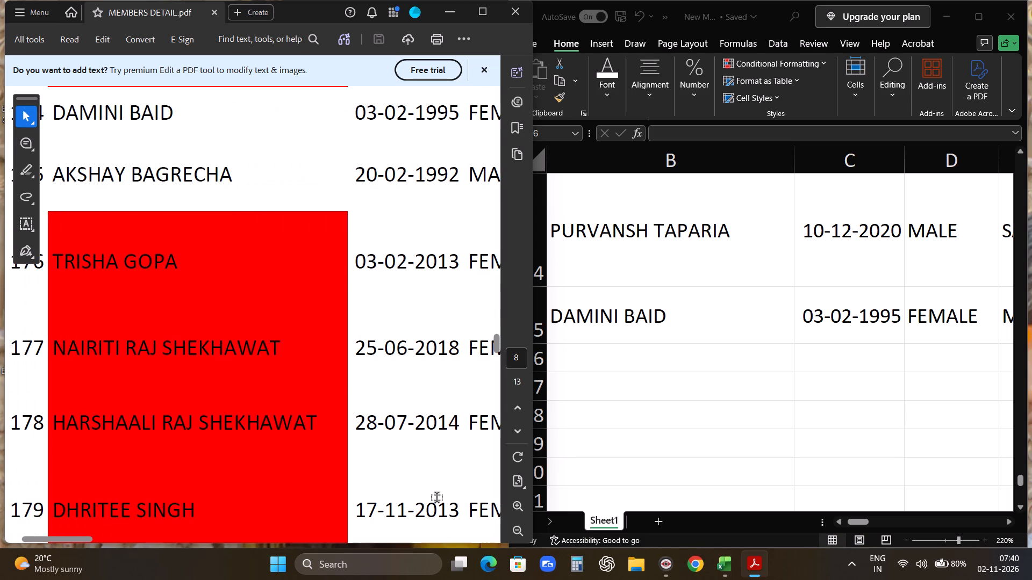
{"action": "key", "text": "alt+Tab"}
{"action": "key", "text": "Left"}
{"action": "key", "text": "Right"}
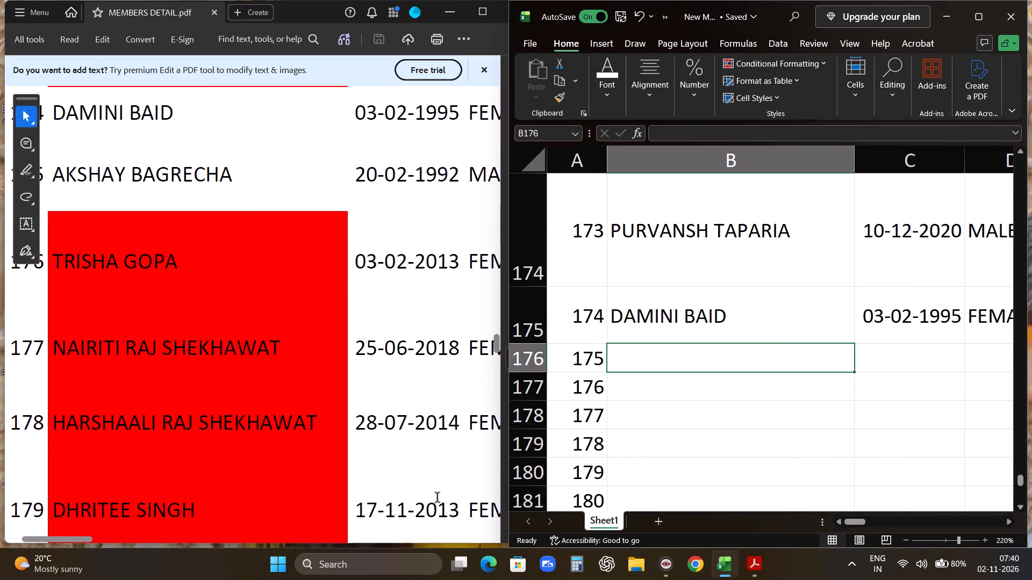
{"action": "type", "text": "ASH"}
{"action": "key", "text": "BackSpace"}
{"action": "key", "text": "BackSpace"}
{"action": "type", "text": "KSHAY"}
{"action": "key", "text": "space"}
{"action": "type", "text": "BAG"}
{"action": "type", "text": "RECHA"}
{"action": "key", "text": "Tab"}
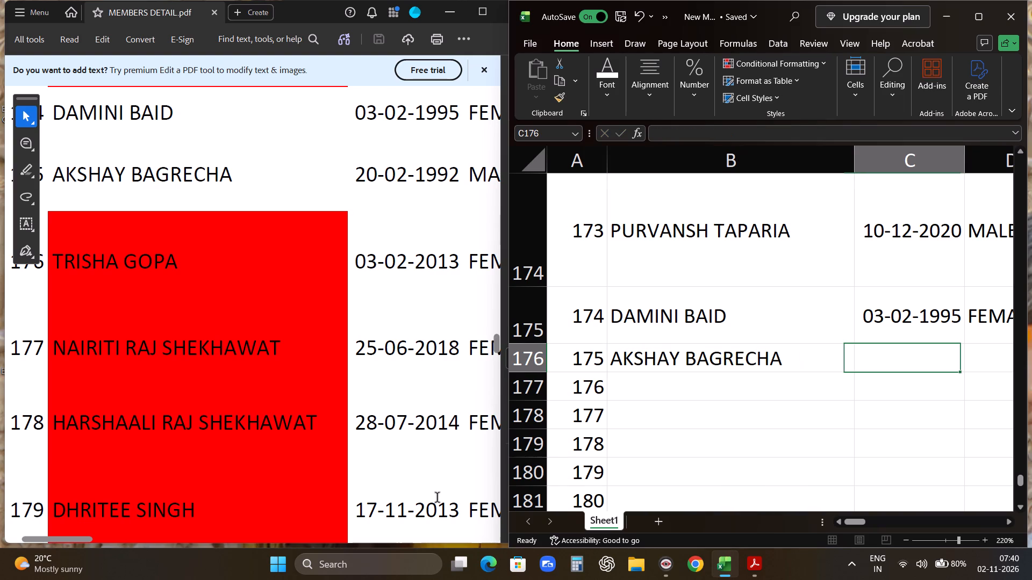
Enter record 175's date of birth in cell C176 and gender MALE in cell D176.
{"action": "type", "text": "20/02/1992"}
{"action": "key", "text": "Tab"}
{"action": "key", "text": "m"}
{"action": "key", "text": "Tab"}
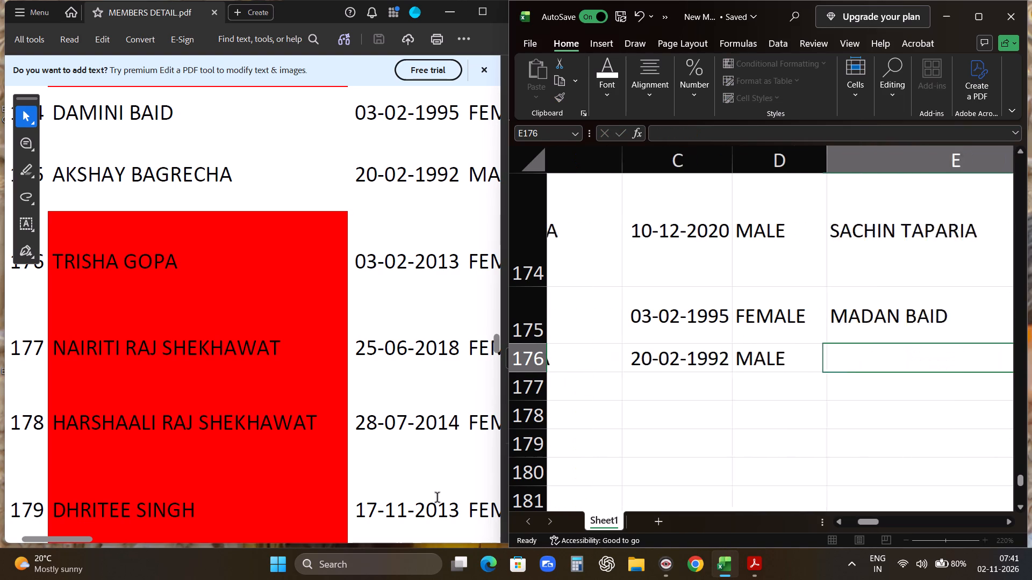
Look up record 175's father's name in the members PDF and enter it in cell E176 of the Excel worksheet.
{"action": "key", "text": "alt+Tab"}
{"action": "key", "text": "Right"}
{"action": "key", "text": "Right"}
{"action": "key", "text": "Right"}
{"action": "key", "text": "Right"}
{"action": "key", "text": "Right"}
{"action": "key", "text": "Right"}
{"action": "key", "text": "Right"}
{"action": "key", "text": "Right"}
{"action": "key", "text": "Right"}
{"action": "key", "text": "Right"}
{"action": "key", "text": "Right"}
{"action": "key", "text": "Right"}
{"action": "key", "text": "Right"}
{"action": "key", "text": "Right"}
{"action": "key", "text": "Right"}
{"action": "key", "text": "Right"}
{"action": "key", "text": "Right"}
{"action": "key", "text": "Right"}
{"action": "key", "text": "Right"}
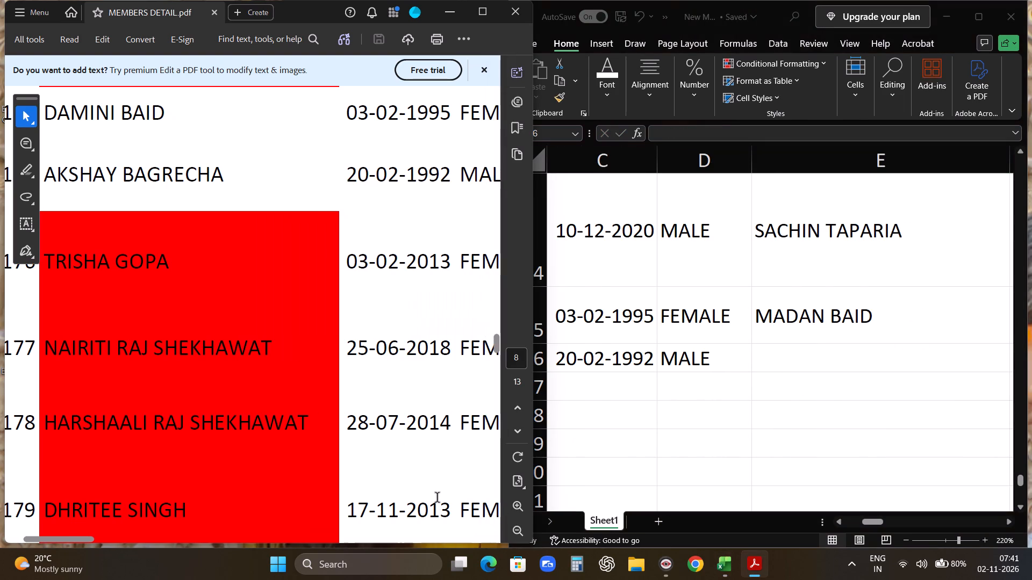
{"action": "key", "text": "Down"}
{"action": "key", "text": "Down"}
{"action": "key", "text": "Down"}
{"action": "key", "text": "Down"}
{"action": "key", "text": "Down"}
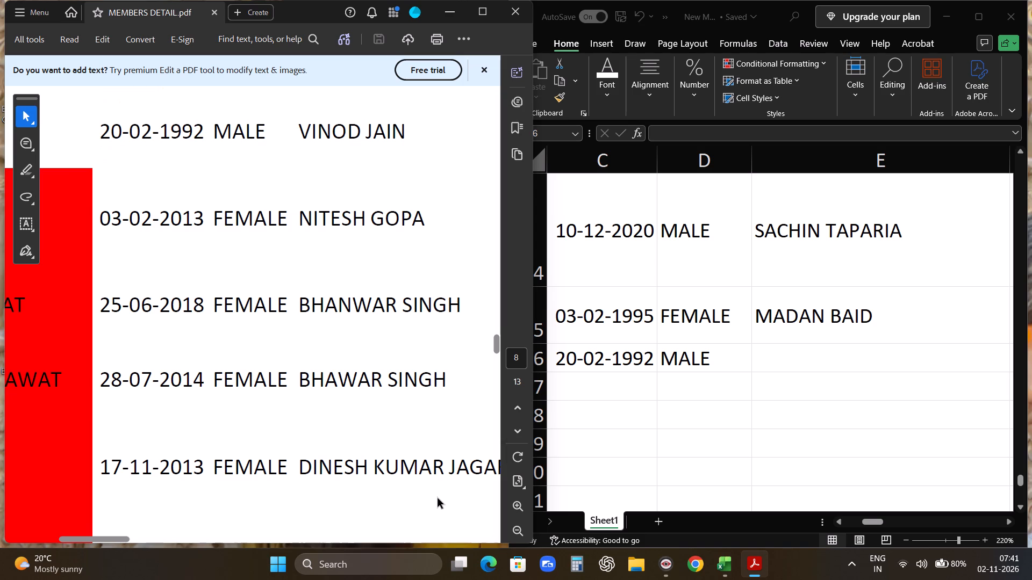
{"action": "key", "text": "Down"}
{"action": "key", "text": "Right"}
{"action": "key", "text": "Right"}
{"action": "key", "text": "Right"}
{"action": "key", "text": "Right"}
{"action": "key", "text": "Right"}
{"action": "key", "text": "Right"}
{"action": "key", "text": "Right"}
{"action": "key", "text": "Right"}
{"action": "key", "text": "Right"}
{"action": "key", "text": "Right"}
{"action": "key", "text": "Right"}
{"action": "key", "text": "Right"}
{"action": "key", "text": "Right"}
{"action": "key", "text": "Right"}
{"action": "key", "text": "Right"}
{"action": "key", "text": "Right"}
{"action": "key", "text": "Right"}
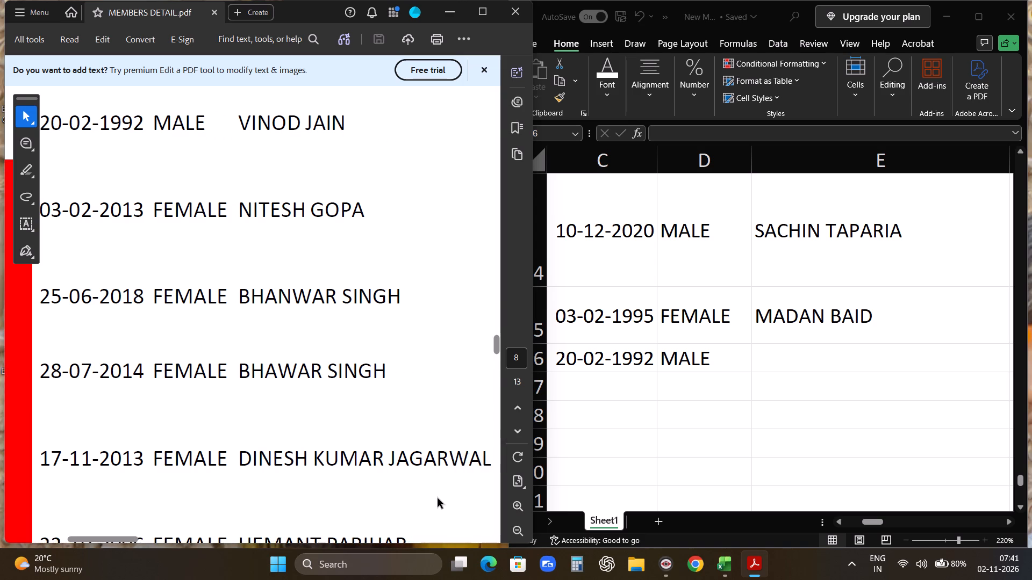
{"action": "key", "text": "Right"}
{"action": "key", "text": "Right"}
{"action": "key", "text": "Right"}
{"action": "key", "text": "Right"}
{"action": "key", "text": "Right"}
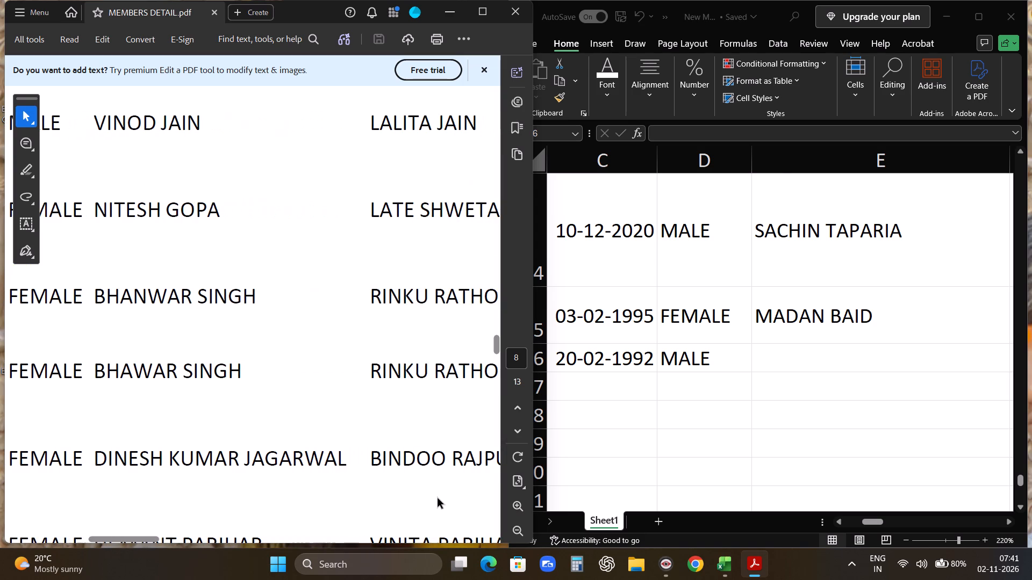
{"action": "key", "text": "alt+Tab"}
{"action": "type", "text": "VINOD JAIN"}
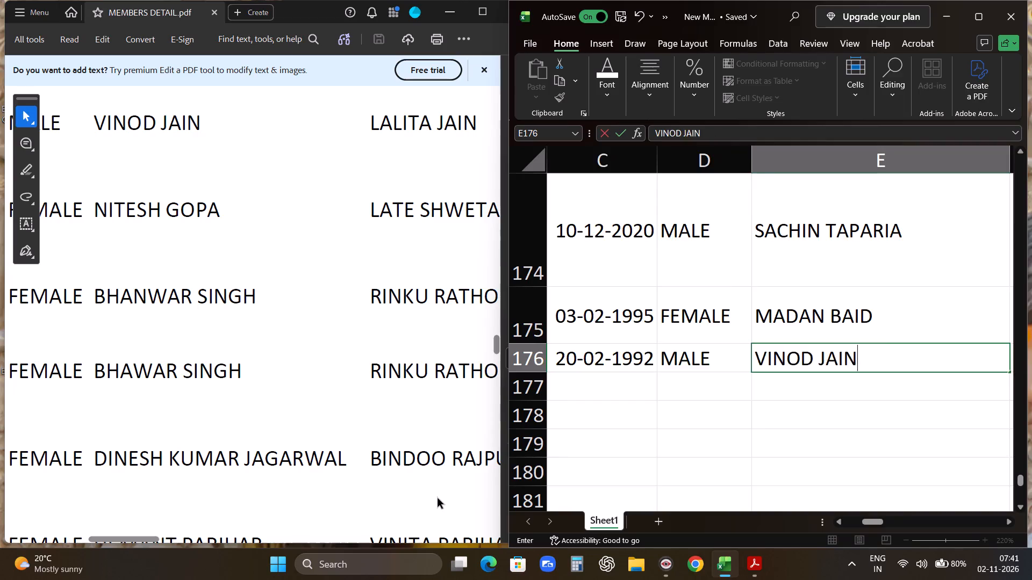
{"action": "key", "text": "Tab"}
Enter record 175's mother's name from the members PDF in cell F176.
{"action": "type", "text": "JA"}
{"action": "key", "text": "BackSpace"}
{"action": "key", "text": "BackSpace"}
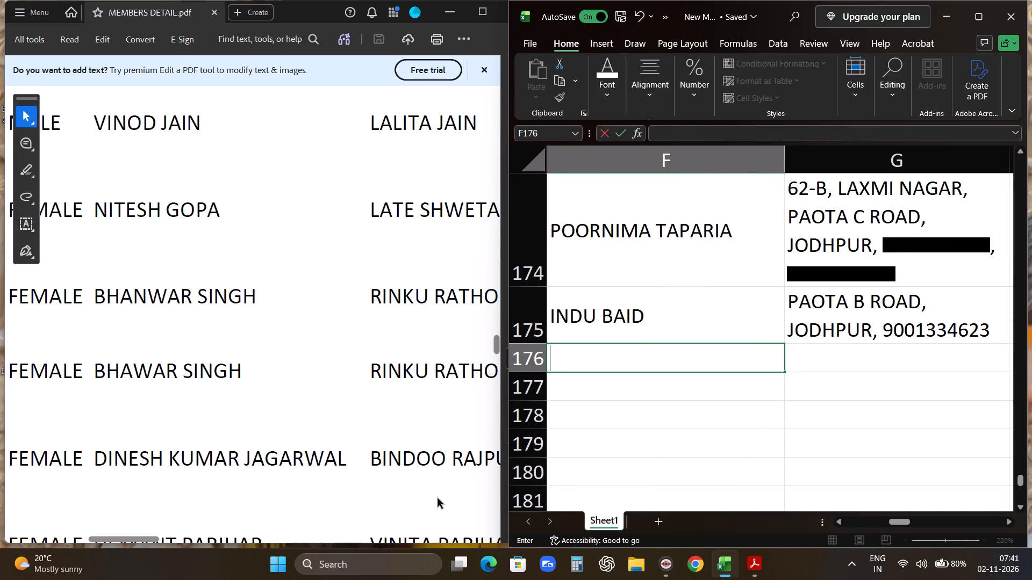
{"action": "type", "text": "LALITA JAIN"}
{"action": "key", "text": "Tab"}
Look up record 175's address and contact details in the members PDF for cell G176.
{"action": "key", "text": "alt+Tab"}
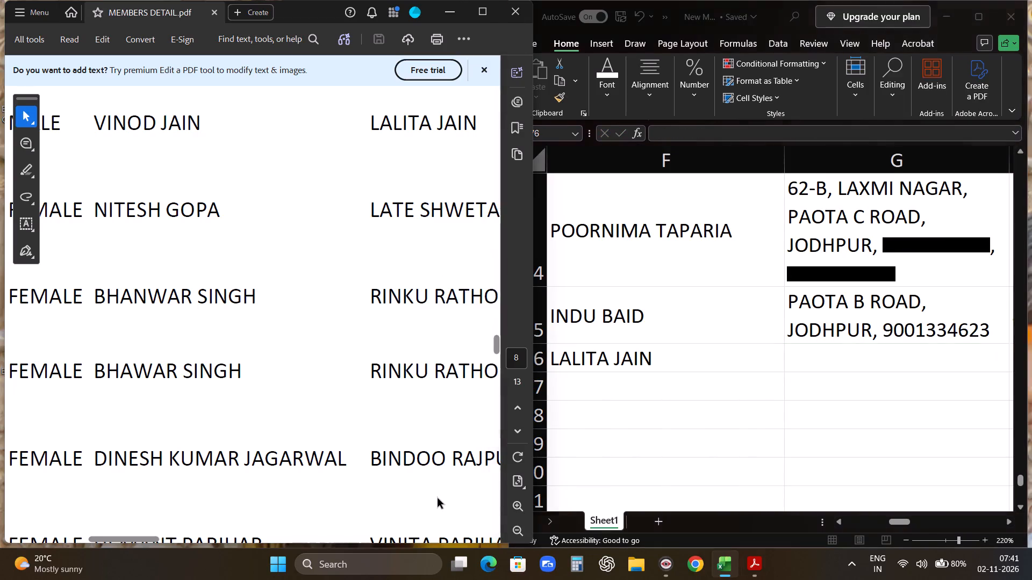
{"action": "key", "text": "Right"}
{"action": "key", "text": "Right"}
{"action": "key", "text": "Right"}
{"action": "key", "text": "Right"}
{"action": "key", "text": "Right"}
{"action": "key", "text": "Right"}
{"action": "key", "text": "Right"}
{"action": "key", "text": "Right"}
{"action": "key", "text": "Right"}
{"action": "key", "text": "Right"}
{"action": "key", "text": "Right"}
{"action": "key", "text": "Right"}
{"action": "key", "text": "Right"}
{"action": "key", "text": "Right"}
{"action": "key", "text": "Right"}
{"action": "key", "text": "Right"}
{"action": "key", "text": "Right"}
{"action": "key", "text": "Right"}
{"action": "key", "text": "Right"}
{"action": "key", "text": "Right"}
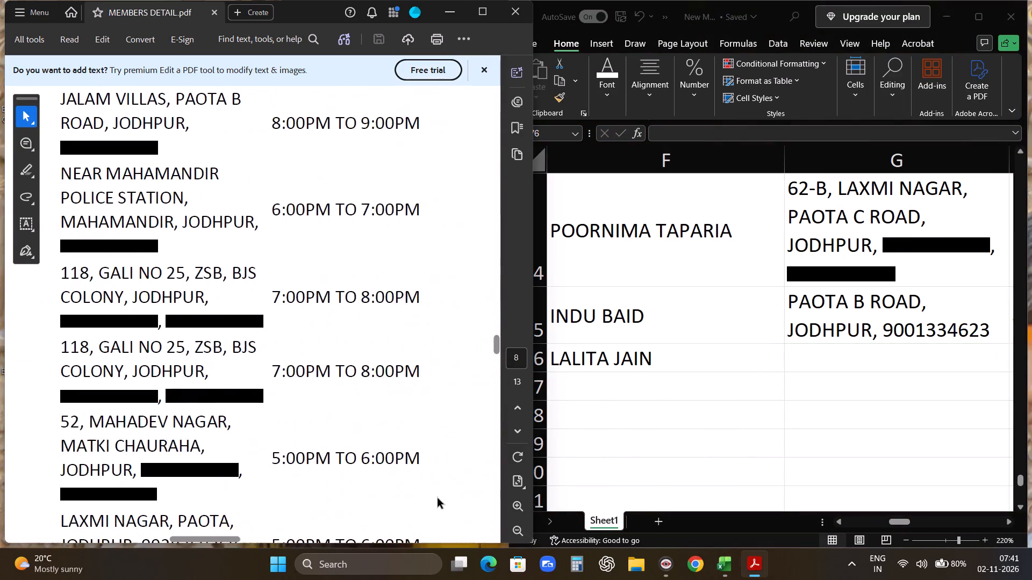
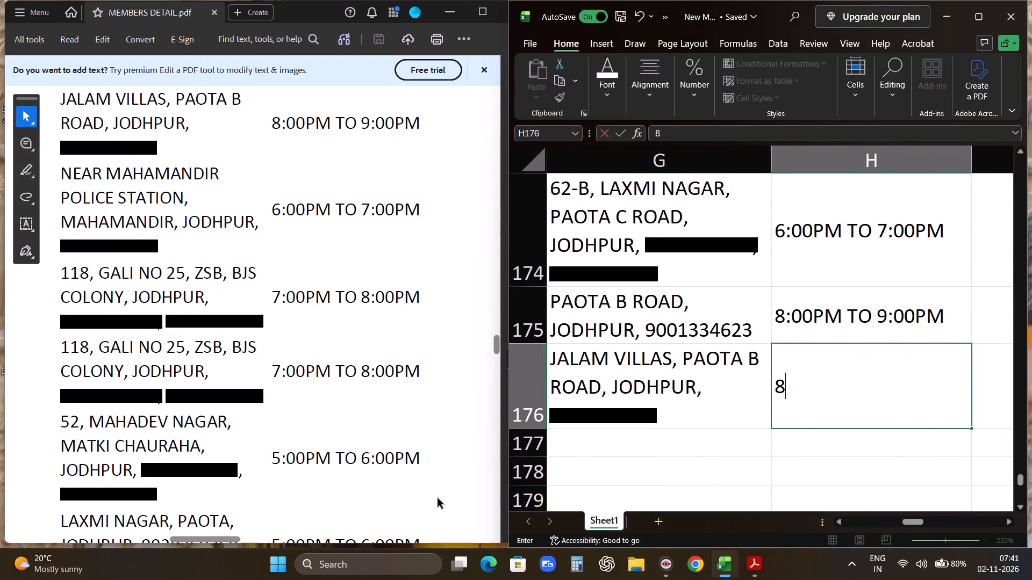
Enter record 175's time slot 8:00PM TO 9:00PM in cell H176.
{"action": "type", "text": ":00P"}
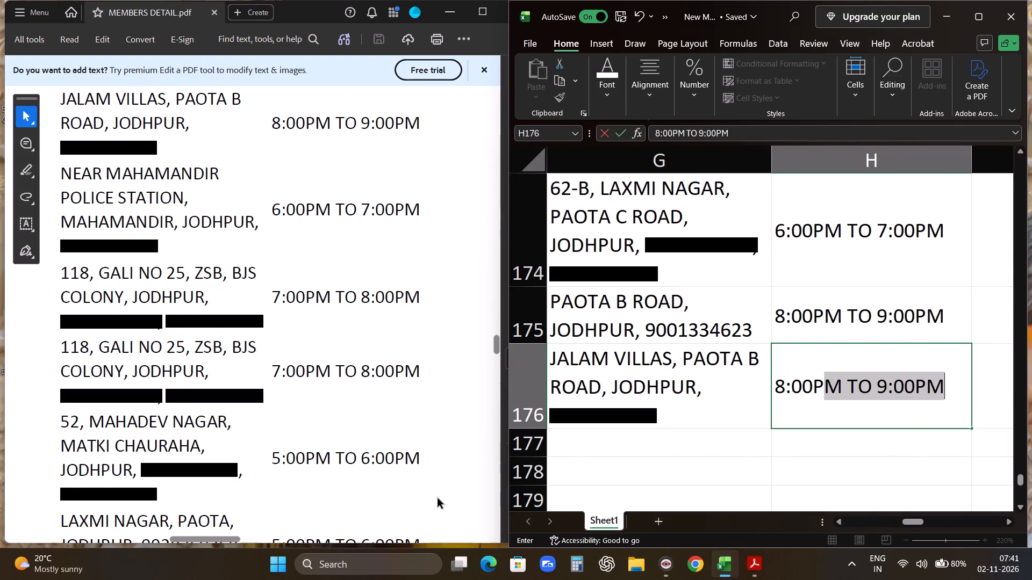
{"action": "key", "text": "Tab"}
Look up the entry after record 175's time slot in the members PDF and enter NIL in cell I176 of the Excel worksheet.
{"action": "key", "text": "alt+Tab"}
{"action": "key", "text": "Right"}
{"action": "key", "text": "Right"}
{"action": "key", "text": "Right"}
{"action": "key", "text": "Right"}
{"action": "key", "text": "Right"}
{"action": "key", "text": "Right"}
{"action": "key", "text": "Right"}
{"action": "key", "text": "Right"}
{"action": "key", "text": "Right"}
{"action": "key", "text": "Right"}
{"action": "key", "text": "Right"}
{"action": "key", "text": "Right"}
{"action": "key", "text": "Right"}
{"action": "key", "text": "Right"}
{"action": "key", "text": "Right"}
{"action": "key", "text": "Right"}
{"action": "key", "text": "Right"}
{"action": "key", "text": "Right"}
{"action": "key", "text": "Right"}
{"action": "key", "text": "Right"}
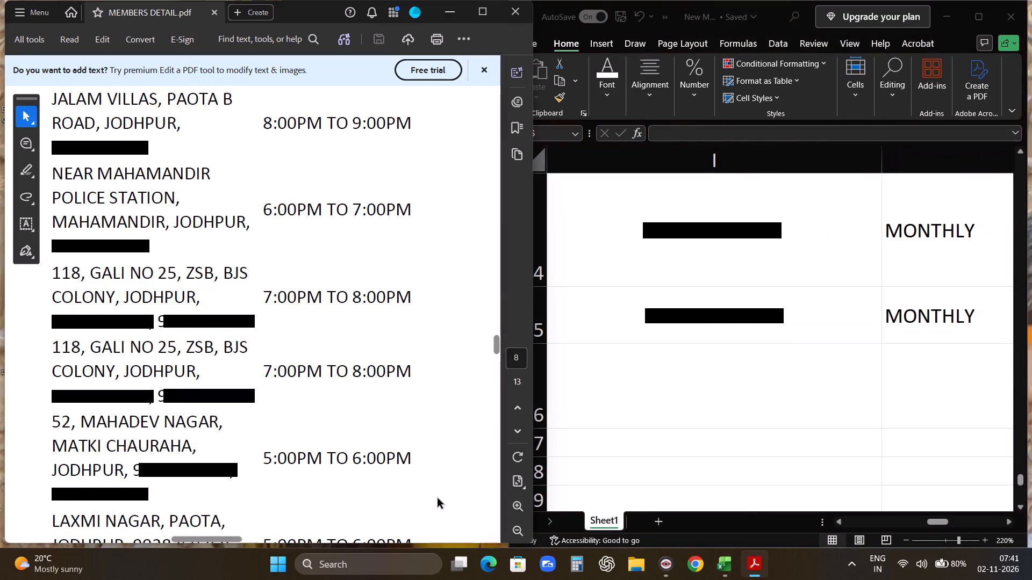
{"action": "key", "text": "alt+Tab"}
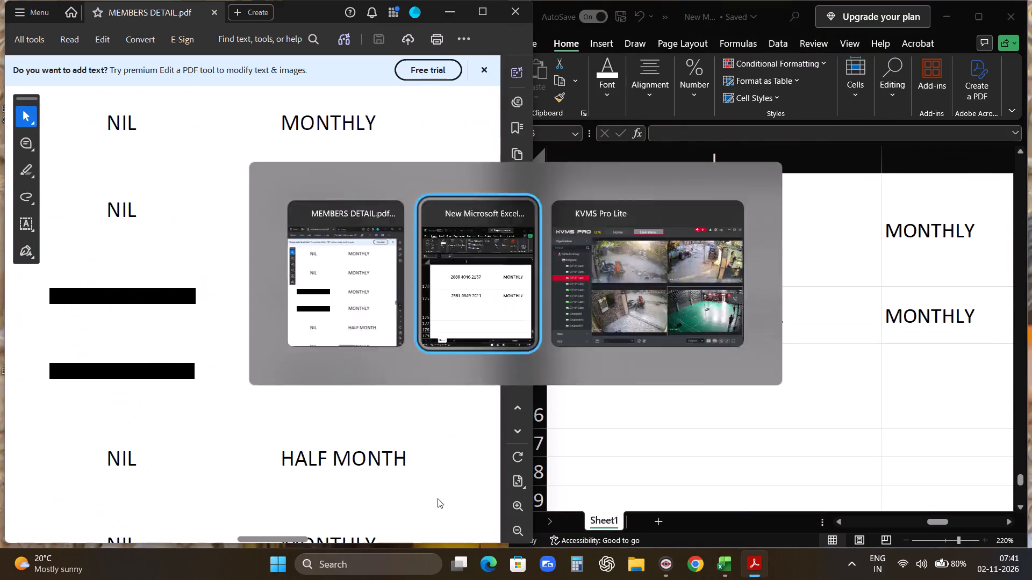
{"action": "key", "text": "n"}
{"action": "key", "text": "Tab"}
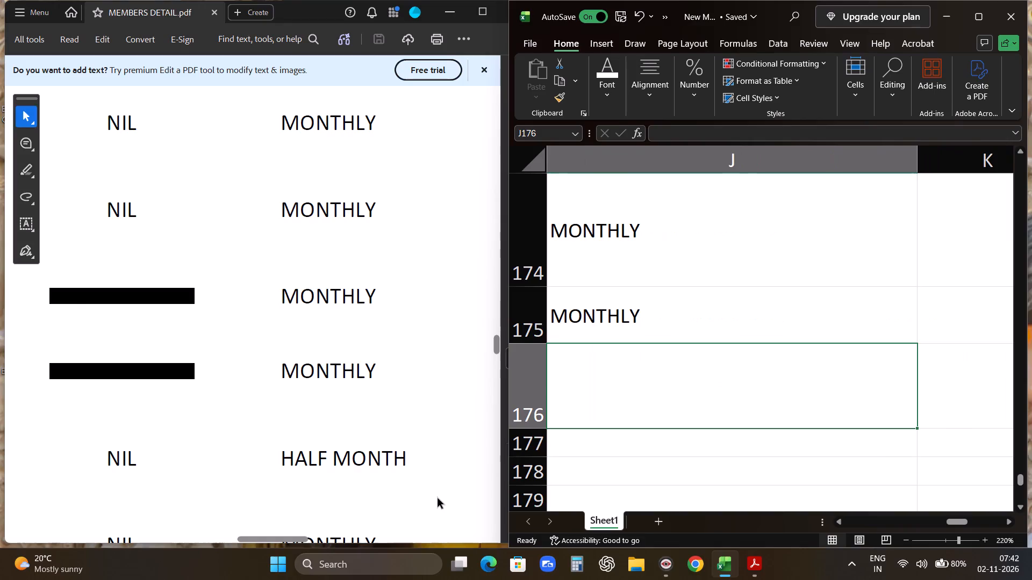
Check record 175's membership type in the members PDF and enter MONTHLY in cell J176 of the worksheet.
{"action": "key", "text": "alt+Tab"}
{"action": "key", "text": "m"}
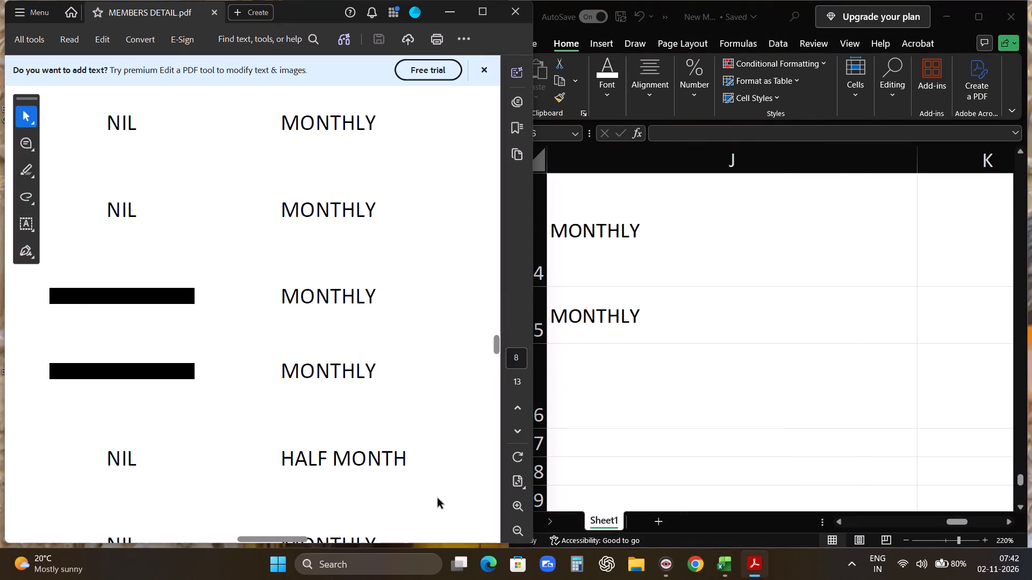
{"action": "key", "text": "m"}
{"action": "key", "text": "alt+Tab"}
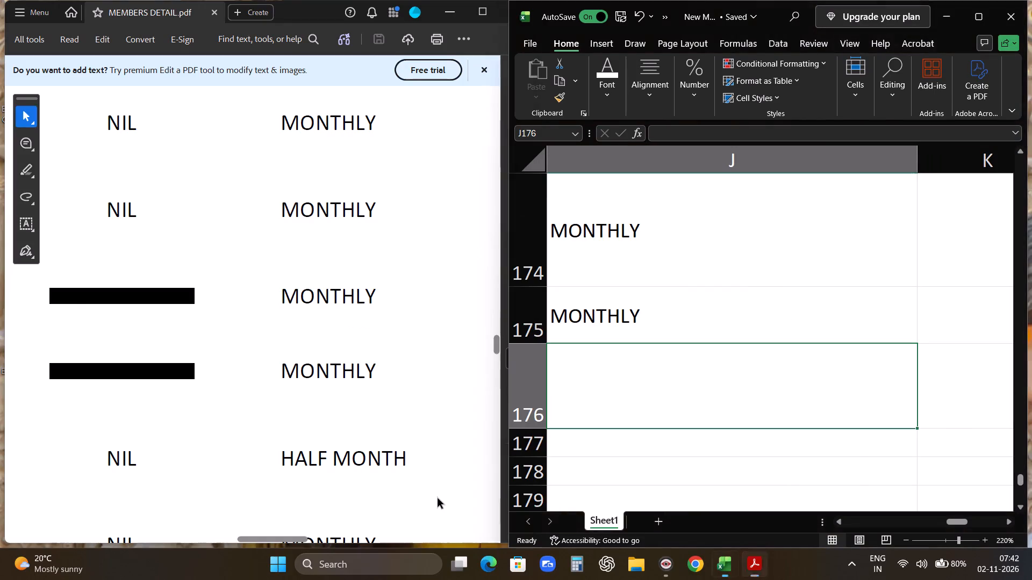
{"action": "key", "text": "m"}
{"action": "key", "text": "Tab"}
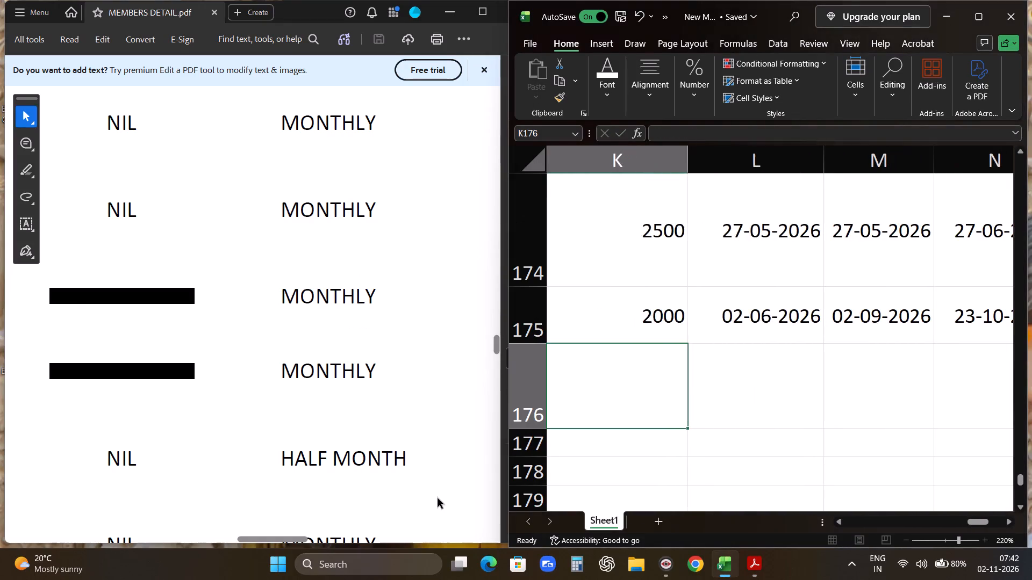
Look up record 175's fee in the members PDF and enter 2000 in cell K176 of the Excel worksheet.
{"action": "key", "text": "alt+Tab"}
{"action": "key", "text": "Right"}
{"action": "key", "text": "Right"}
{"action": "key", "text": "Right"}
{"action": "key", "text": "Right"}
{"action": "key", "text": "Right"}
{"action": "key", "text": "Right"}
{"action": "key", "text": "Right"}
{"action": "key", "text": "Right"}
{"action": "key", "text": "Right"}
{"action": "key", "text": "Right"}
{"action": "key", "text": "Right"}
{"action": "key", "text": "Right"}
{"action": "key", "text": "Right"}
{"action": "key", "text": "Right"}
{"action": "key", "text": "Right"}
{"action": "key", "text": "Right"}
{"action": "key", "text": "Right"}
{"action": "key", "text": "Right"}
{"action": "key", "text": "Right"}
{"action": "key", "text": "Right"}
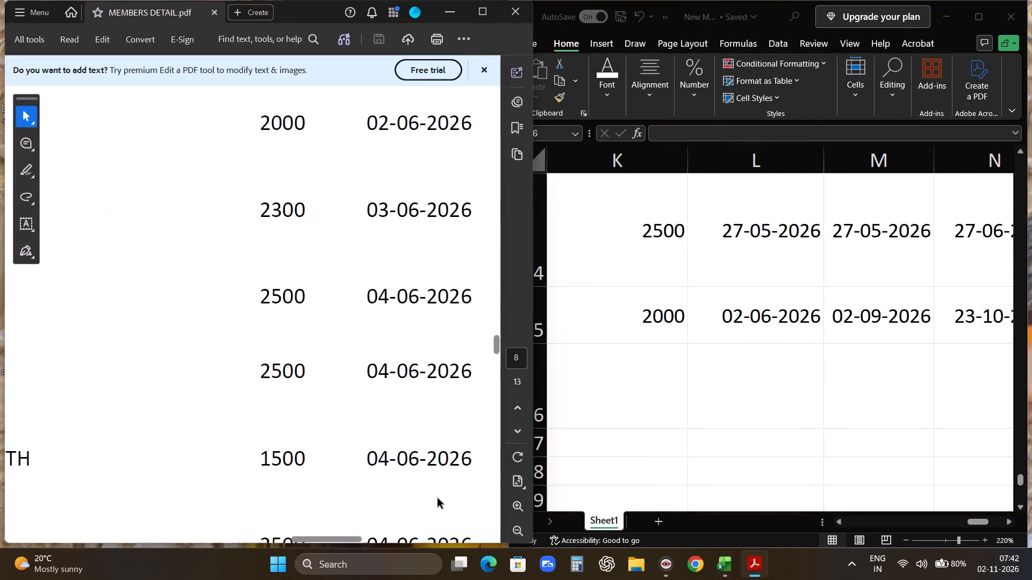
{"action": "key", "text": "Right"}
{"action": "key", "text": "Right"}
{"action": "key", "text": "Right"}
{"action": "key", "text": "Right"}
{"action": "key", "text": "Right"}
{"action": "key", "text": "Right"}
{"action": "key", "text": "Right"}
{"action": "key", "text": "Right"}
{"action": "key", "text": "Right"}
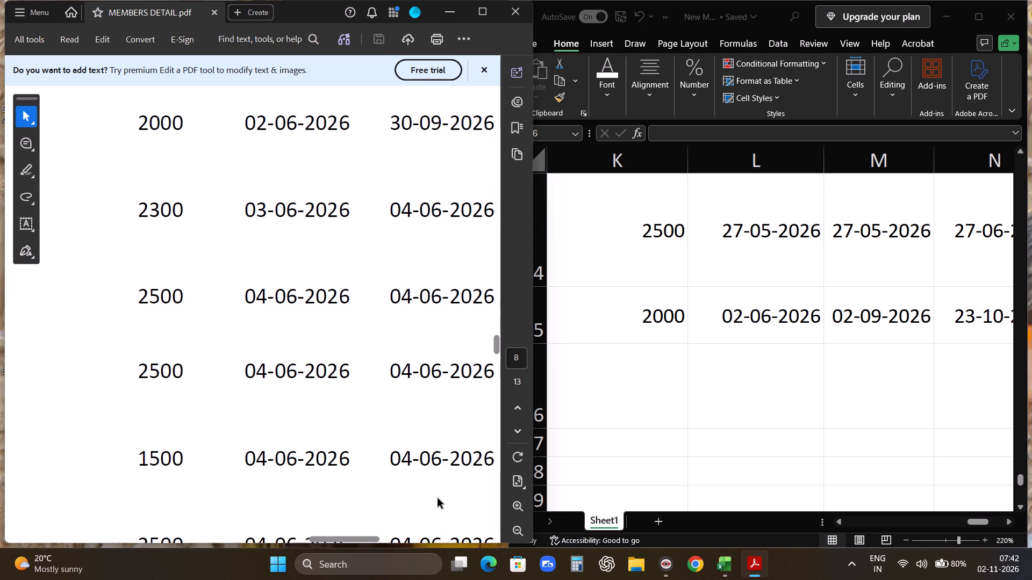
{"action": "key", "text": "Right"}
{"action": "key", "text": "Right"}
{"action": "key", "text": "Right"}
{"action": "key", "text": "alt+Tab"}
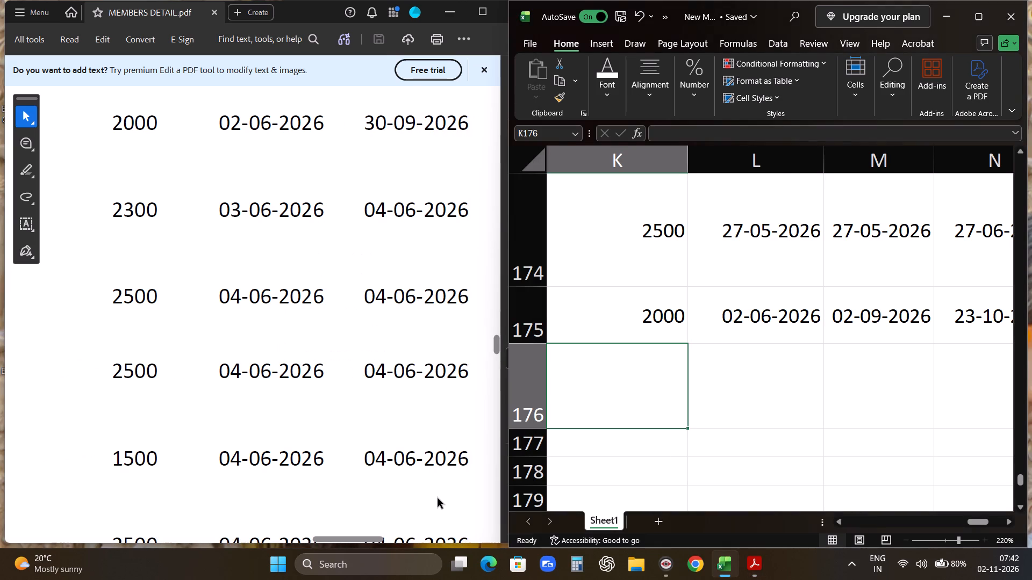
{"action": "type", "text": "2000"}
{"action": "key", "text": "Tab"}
Enter record 175's first two membership dates from the members PDF: 02/06/2026 in cell L176 and 30/09/2026 in cell M176.
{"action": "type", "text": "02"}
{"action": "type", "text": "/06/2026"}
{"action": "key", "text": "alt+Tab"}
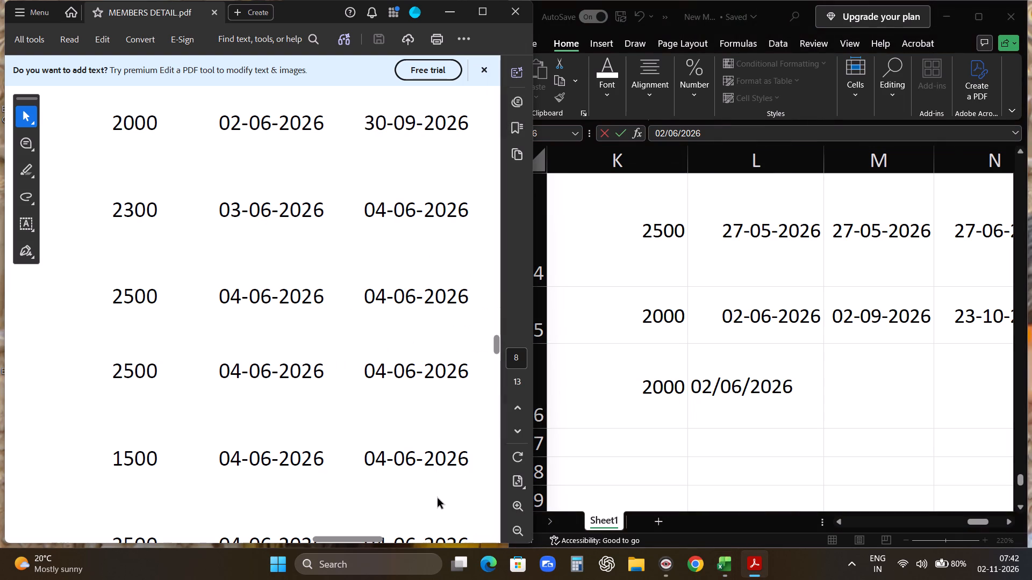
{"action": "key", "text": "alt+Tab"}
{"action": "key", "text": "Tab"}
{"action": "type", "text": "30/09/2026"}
Look up record 175's last date and status in the members PDF, and enter 30/10/2026 in cell N176 and ACTIVE in cell O176.
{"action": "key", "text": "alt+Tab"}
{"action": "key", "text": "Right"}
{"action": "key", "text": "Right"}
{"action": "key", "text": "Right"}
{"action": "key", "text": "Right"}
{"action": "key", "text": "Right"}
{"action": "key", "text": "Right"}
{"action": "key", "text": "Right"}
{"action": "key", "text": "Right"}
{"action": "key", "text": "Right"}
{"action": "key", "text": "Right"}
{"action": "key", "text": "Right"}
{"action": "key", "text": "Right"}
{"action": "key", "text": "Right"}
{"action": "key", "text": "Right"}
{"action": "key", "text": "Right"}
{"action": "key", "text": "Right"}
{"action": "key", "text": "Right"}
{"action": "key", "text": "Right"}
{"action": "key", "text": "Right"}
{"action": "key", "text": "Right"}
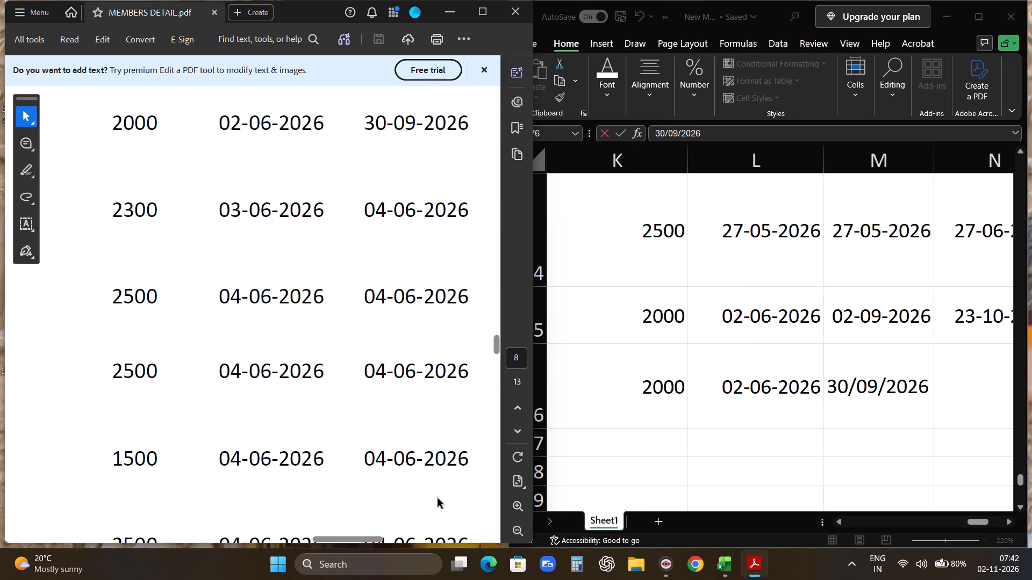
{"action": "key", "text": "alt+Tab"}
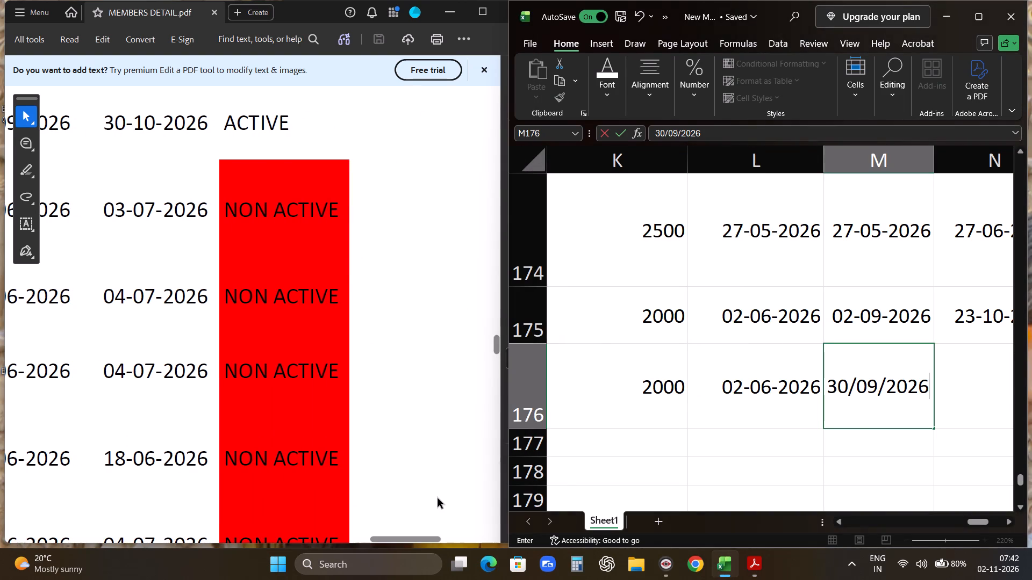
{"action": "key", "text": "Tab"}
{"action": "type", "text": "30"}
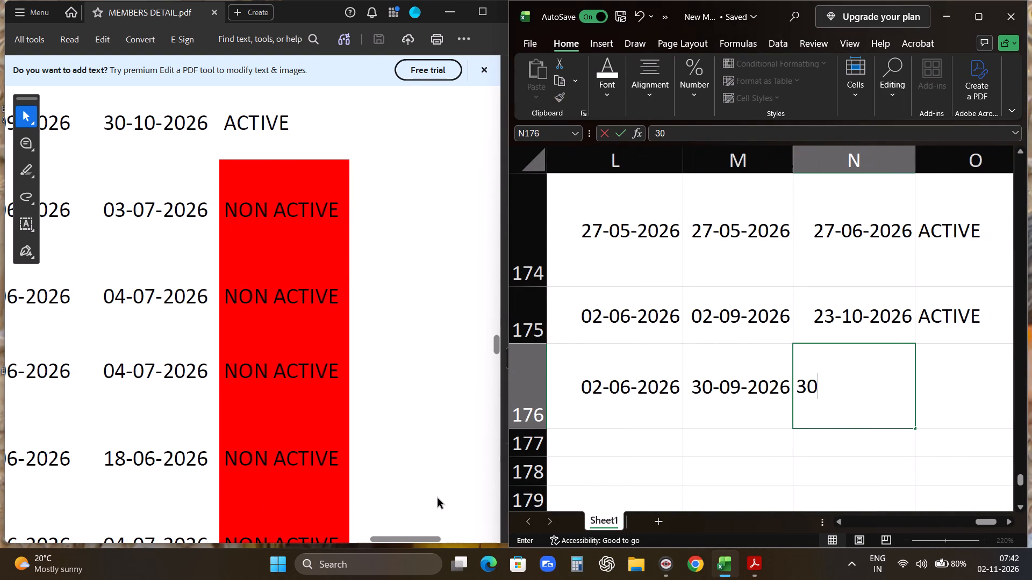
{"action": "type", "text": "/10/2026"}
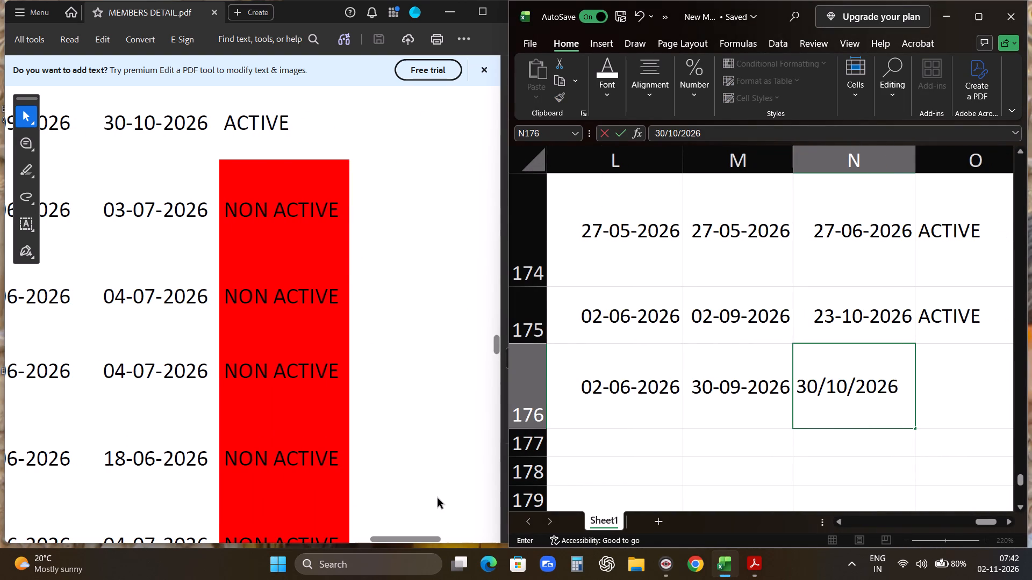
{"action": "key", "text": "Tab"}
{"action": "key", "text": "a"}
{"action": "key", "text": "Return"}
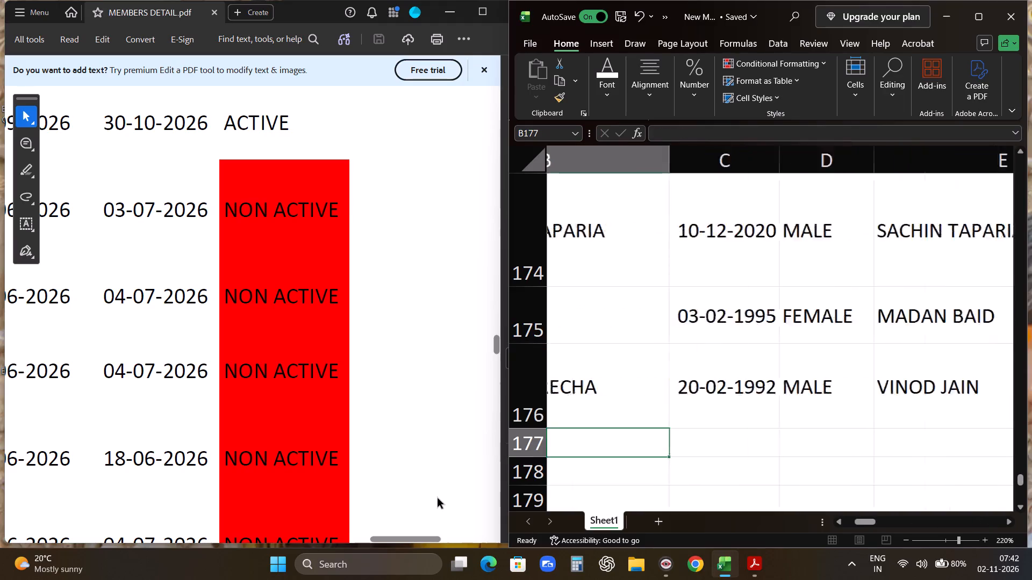
Find record 176 in the members PDF and enter the member's name in cell B177 of the Excel worksheet.
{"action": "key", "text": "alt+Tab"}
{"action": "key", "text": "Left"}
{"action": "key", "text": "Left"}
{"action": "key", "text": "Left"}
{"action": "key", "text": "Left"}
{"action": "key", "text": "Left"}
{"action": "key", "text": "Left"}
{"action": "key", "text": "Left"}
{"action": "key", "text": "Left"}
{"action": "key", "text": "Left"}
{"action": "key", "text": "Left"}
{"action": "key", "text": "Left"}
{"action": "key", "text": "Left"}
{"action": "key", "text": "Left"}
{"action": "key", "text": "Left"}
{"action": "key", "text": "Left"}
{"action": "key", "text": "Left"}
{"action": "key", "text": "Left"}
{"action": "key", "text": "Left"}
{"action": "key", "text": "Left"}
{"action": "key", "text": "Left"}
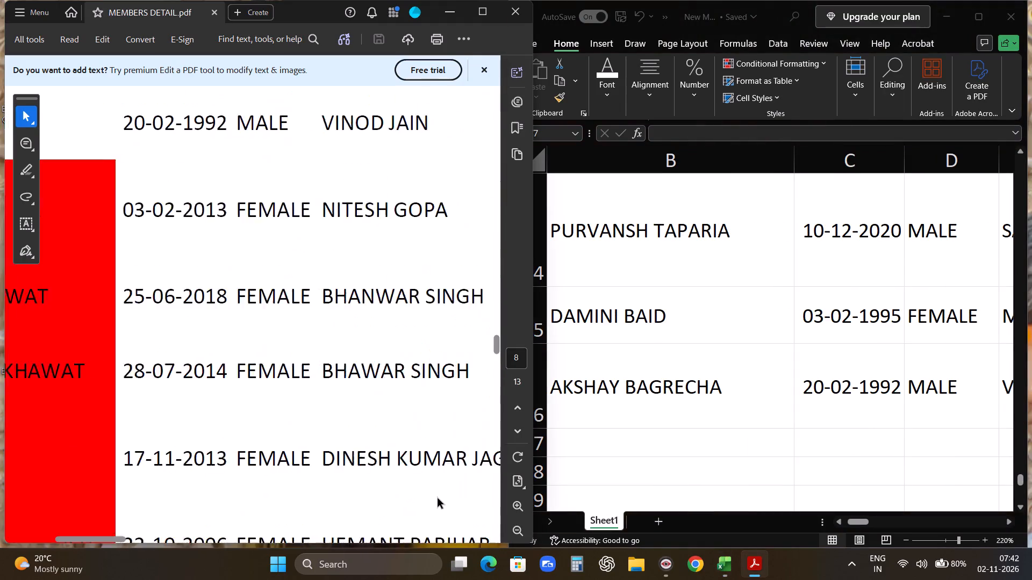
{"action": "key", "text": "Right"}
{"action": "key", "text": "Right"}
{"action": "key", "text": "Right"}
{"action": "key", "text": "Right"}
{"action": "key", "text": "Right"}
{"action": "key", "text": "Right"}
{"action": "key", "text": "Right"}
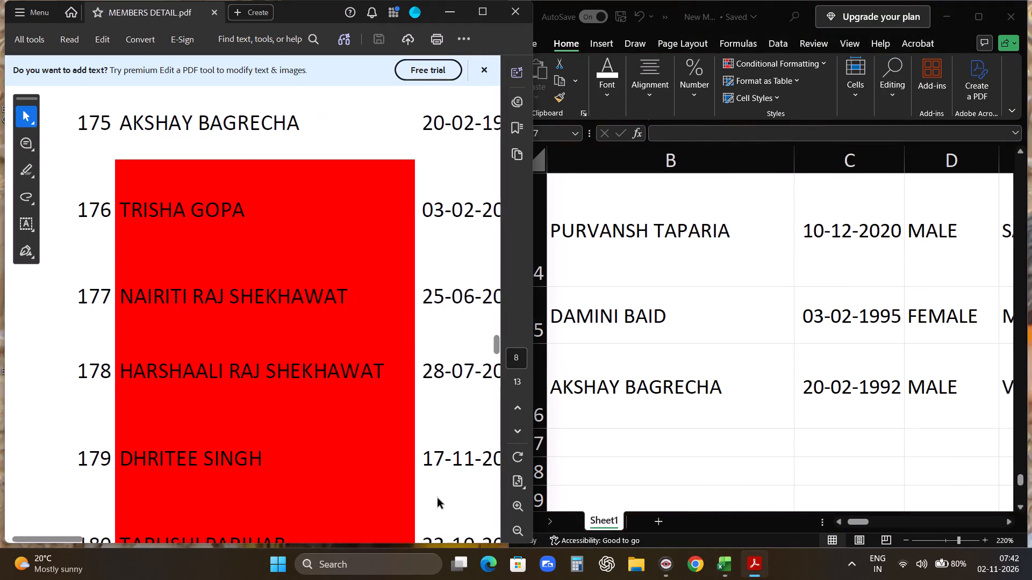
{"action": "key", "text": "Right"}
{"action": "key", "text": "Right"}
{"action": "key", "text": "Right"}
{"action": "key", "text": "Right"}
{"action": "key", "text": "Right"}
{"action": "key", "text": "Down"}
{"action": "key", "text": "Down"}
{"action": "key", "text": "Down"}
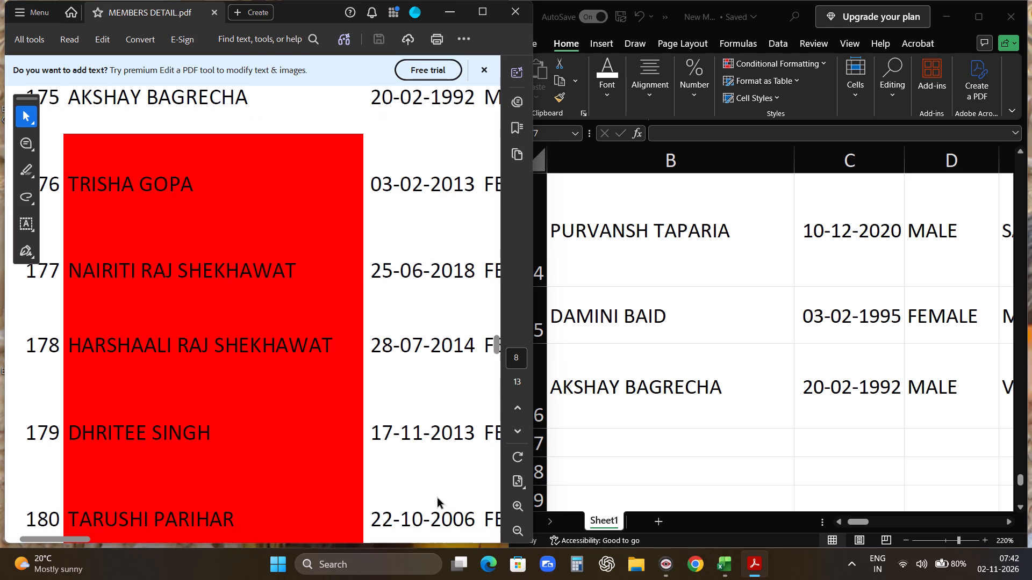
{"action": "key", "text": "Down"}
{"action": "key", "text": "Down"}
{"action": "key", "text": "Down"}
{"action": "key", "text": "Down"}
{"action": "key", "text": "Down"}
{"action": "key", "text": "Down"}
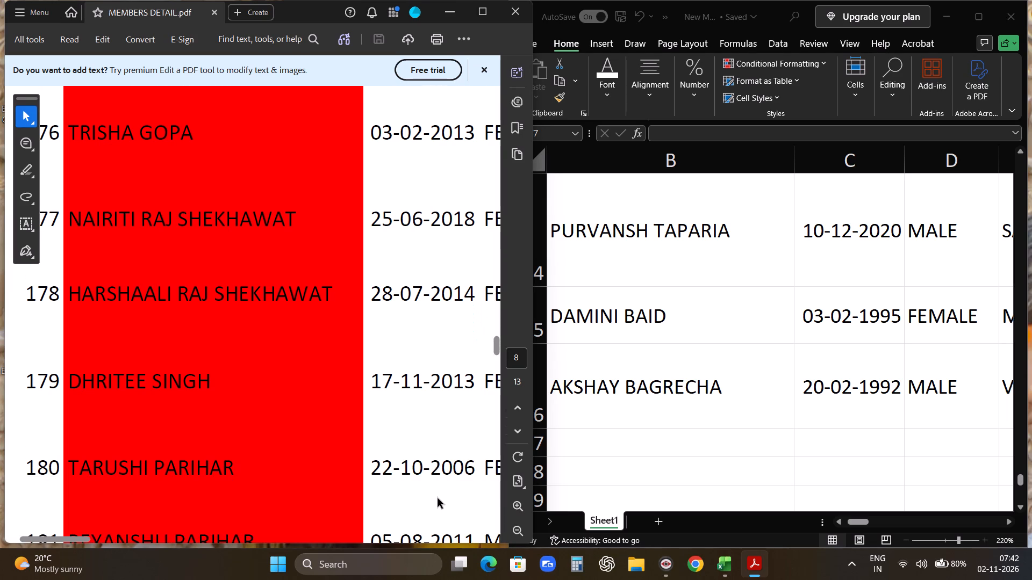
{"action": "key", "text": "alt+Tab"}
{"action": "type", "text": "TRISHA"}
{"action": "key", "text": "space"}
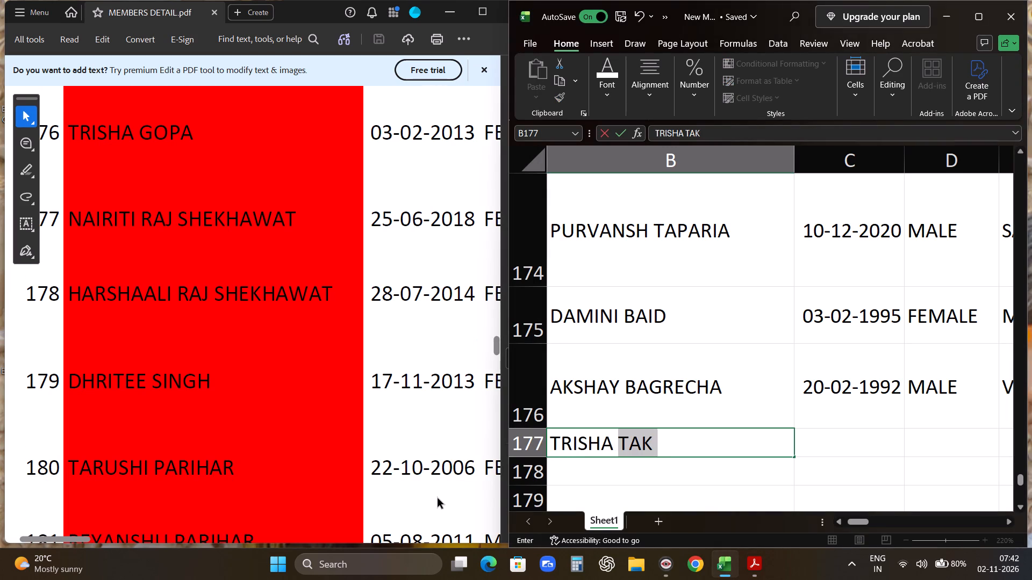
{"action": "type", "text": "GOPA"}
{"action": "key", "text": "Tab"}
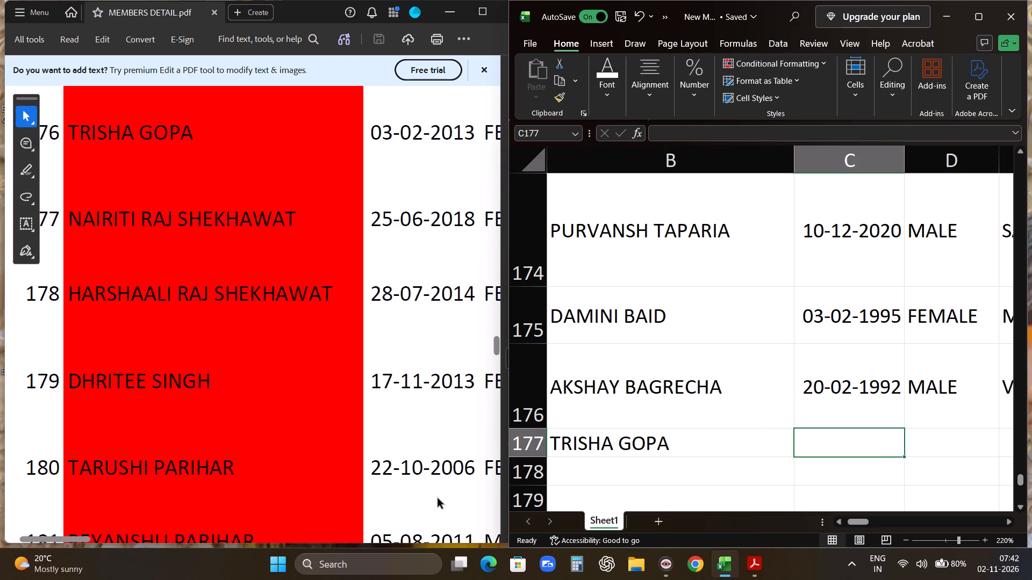
Enter record 176's date of birth in cell C177 and gender FEMALE in cell D177.
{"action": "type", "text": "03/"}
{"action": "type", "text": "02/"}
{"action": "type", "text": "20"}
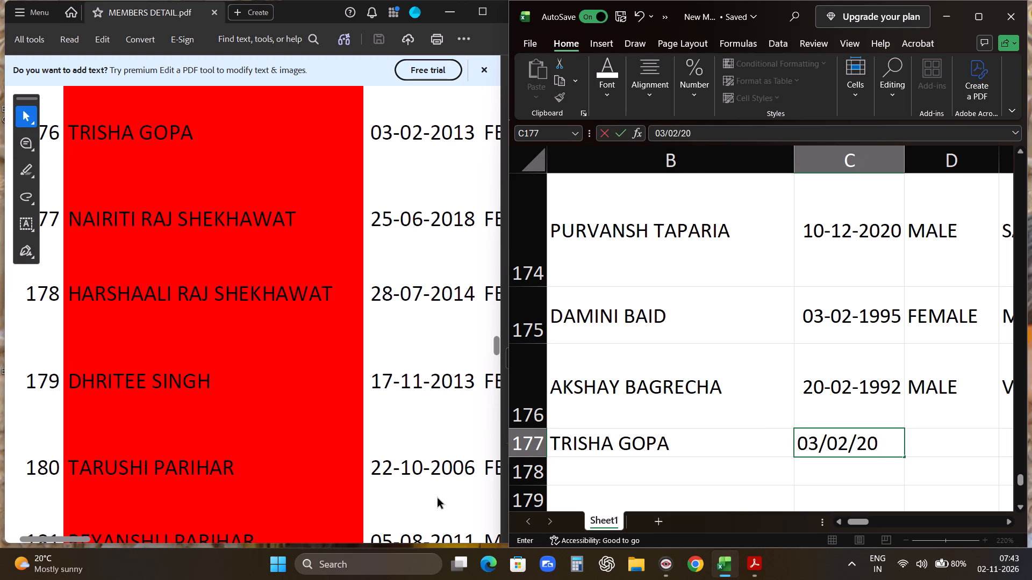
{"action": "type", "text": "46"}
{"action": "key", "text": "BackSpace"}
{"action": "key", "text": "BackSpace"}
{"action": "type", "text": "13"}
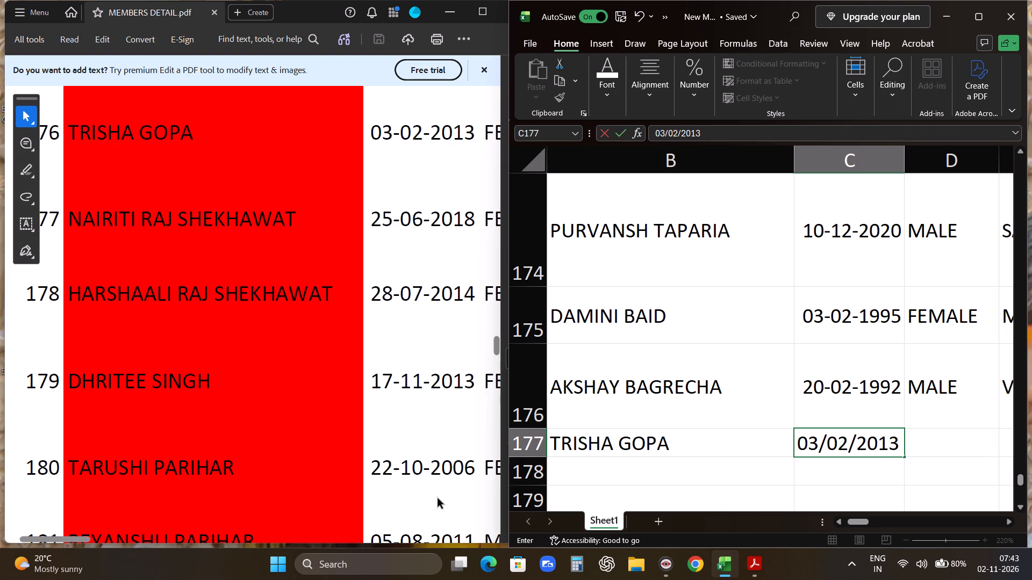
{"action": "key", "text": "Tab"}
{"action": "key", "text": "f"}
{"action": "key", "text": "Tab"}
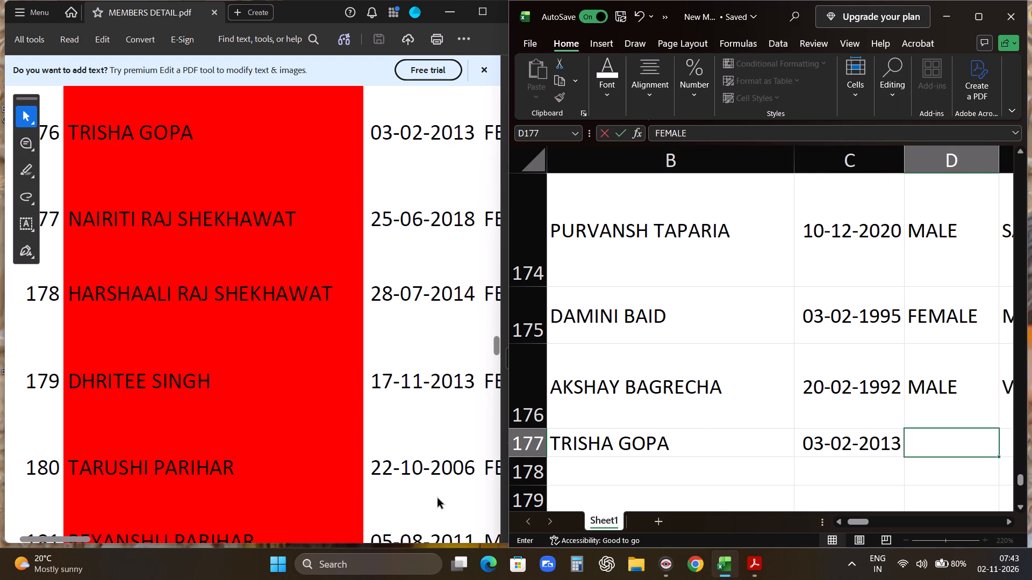
Look up record 176's parents' names in the members PDF and enter them in cells E177 and F177 of the Excel worksheet.
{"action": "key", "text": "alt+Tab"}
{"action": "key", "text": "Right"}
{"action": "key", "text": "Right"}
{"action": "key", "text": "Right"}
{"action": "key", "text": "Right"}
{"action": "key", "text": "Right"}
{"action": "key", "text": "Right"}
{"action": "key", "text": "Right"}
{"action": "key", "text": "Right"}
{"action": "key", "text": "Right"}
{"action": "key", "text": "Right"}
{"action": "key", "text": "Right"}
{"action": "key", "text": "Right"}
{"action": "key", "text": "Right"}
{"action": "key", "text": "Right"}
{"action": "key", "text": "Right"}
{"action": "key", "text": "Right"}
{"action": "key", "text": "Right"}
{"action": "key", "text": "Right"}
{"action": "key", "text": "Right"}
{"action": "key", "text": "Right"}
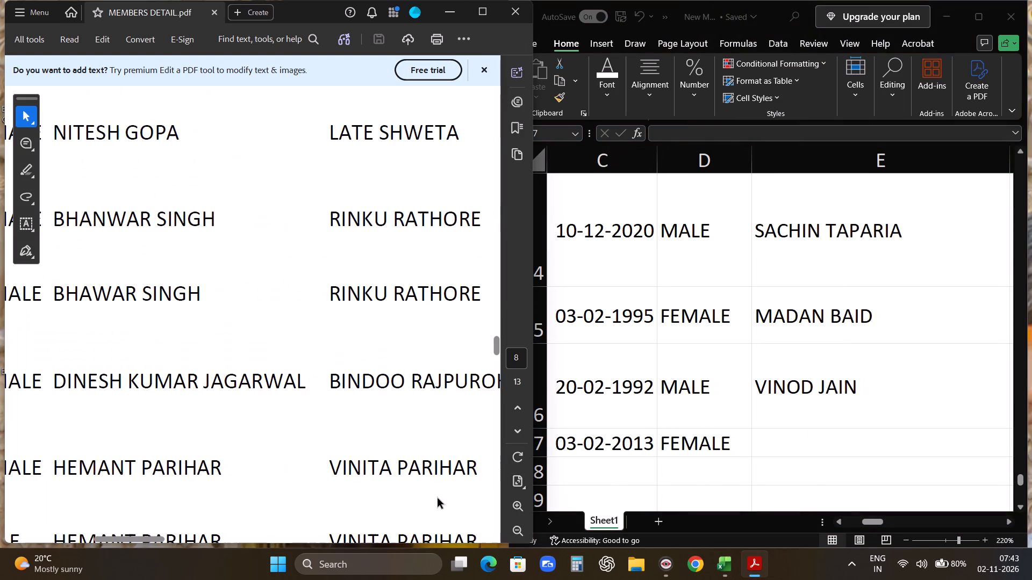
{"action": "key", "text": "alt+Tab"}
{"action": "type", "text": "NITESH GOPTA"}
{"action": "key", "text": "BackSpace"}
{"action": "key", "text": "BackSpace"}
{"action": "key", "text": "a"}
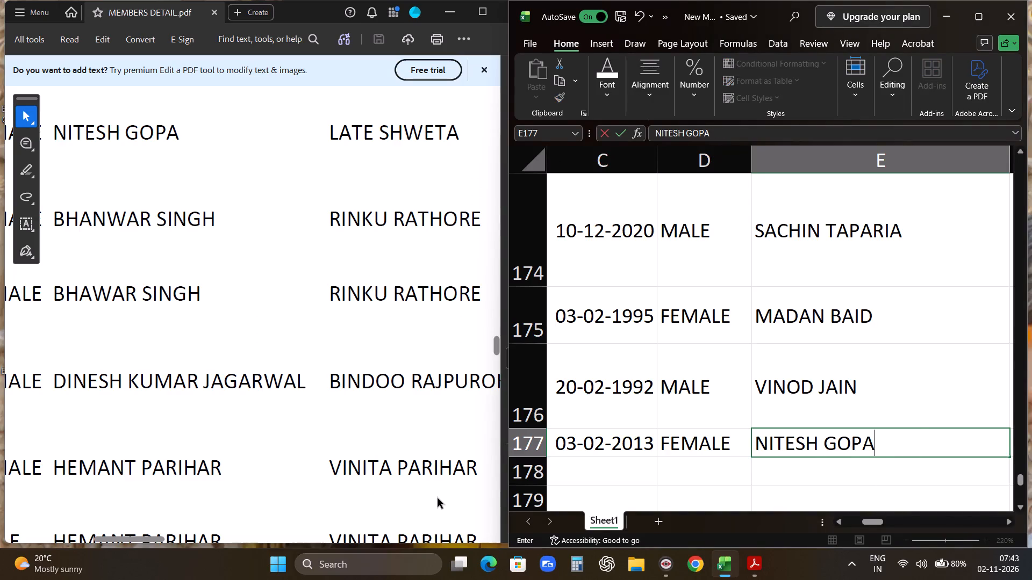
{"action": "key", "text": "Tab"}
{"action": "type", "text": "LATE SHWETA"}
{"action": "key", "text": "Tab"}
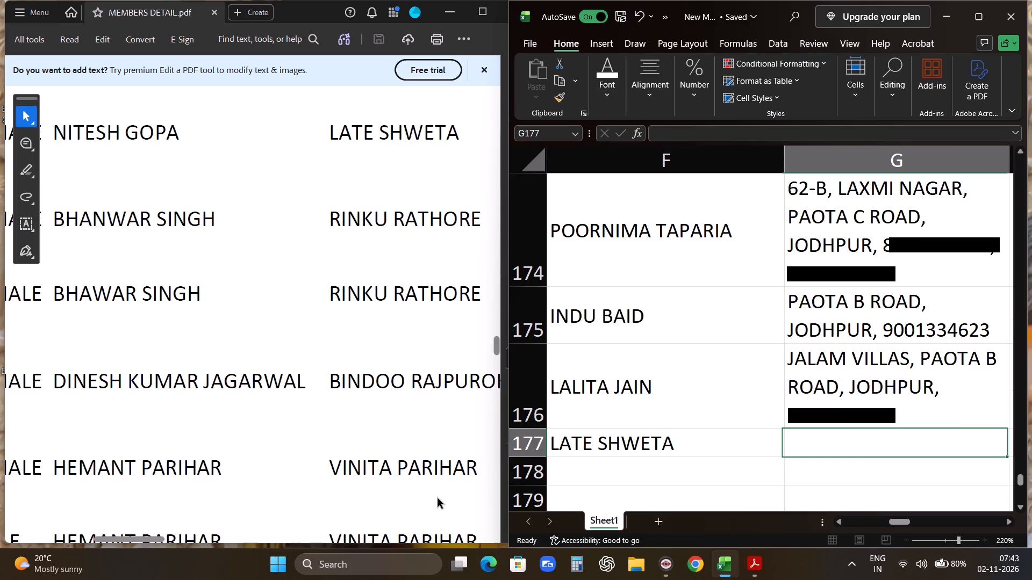
Look up record 176's address and time slot in the members PDF; enter the address with contact number in G177 and 6:00PM TO 7:00PM in H177.
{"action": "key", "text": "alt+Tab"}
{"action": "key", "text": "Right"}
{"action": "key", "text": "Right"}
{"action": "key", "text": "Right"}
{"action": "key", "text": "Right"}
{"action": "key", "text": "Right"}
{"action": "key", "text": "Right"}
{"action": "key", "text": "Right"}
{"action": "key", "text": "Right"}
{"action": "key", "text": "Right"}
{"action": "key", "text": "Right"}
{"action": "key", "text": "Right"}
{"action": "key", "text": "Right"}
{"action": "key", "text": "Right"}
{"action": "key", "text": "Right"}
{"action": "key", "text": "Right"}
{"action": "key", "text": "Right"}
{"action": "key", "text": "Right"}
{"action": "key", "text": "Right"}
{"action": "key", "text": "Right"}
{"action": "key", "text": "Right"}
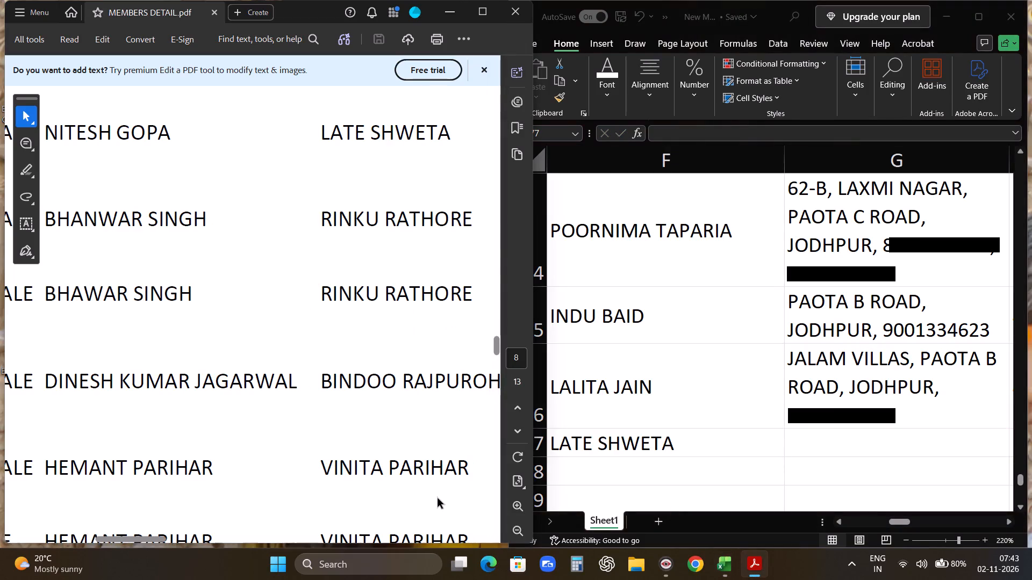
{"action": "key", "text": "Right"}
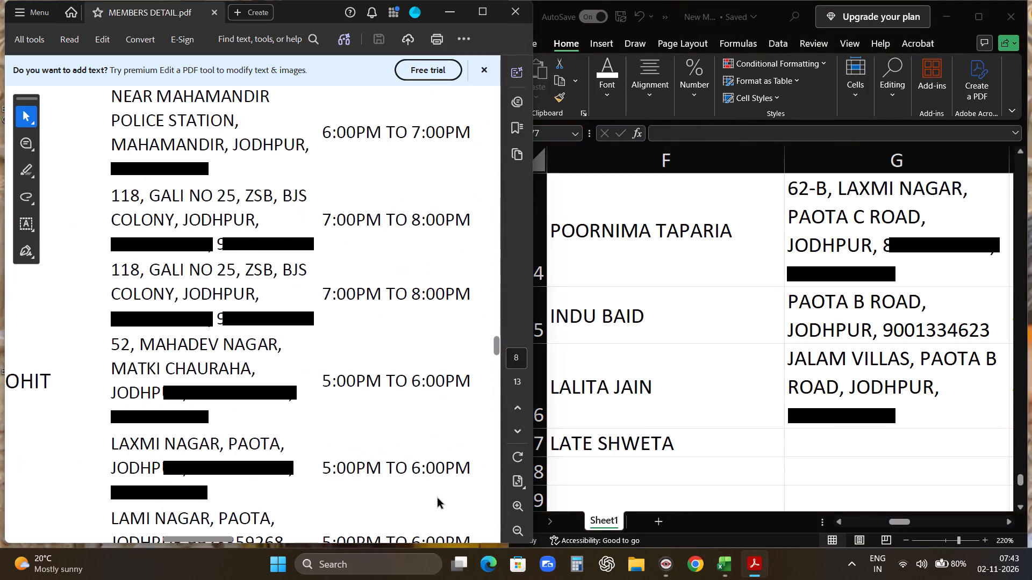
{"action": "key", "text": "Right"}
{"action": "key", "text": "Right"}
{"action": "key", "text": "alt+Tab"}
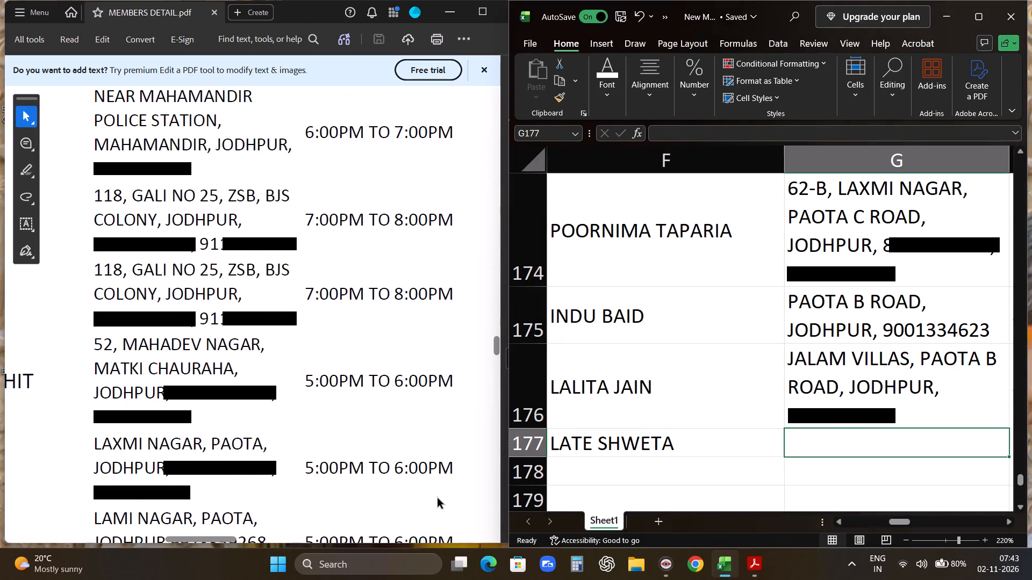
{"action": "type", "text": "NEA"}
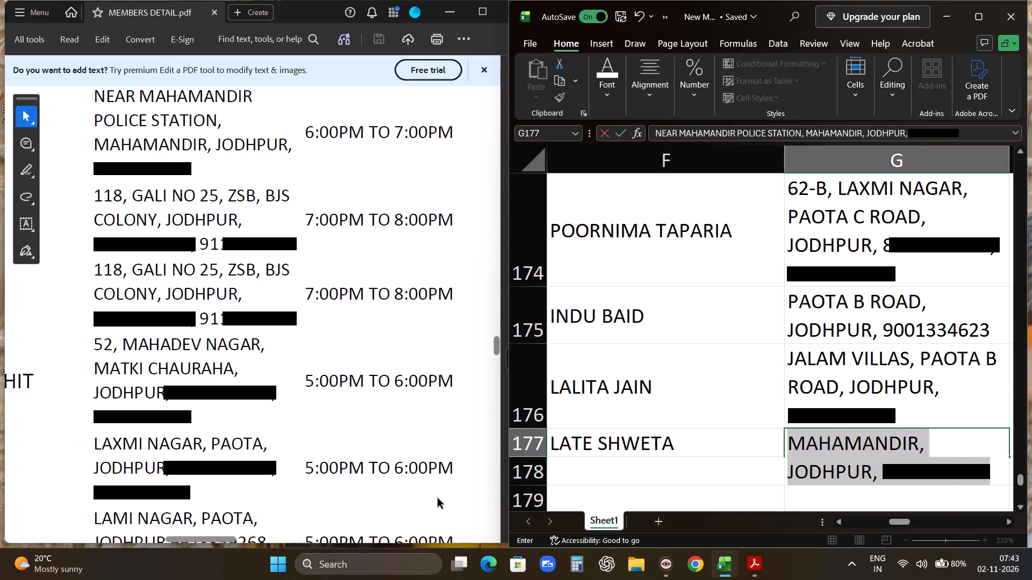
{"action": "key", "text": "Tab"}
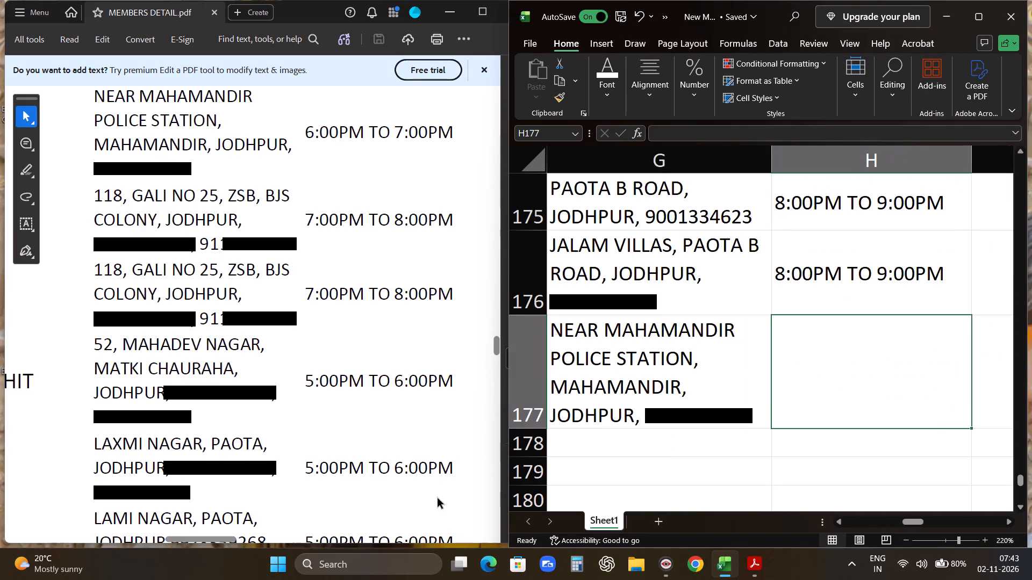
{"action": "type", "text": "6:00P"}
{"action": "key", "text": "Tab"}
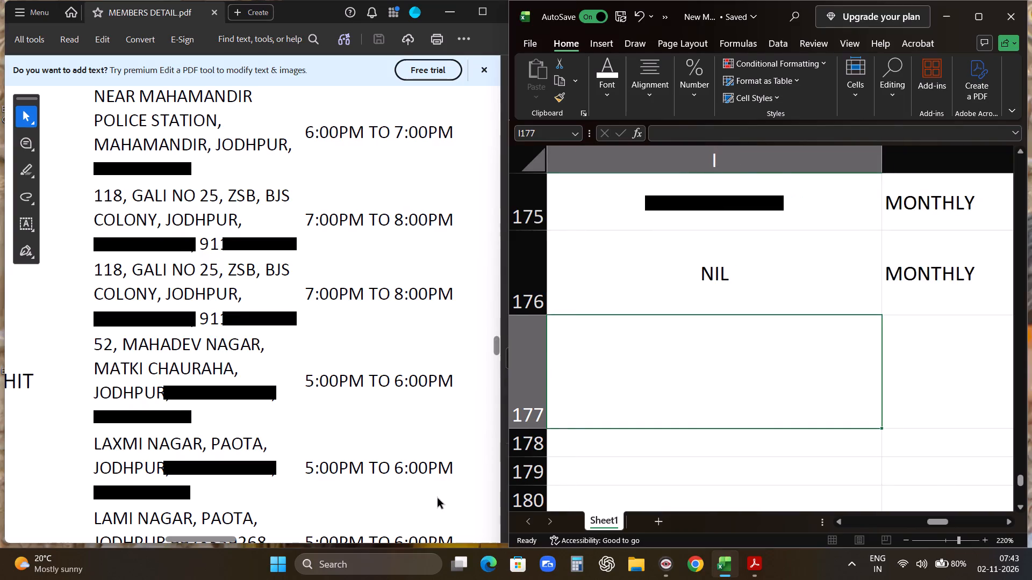
Look up record 176's next two fields in the members PDF, and enter NIL in cell I177 and MONTHLY in cell J177.
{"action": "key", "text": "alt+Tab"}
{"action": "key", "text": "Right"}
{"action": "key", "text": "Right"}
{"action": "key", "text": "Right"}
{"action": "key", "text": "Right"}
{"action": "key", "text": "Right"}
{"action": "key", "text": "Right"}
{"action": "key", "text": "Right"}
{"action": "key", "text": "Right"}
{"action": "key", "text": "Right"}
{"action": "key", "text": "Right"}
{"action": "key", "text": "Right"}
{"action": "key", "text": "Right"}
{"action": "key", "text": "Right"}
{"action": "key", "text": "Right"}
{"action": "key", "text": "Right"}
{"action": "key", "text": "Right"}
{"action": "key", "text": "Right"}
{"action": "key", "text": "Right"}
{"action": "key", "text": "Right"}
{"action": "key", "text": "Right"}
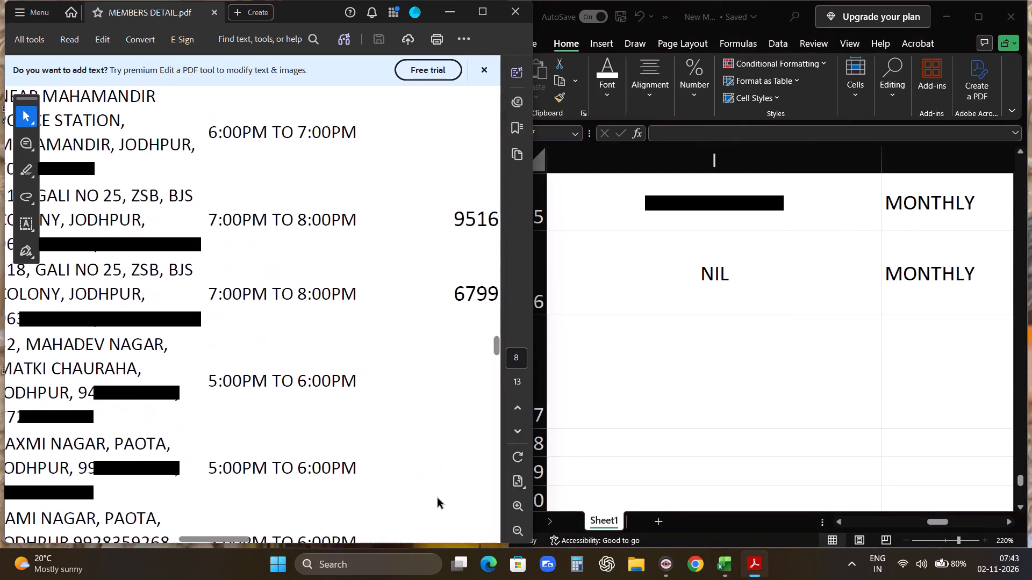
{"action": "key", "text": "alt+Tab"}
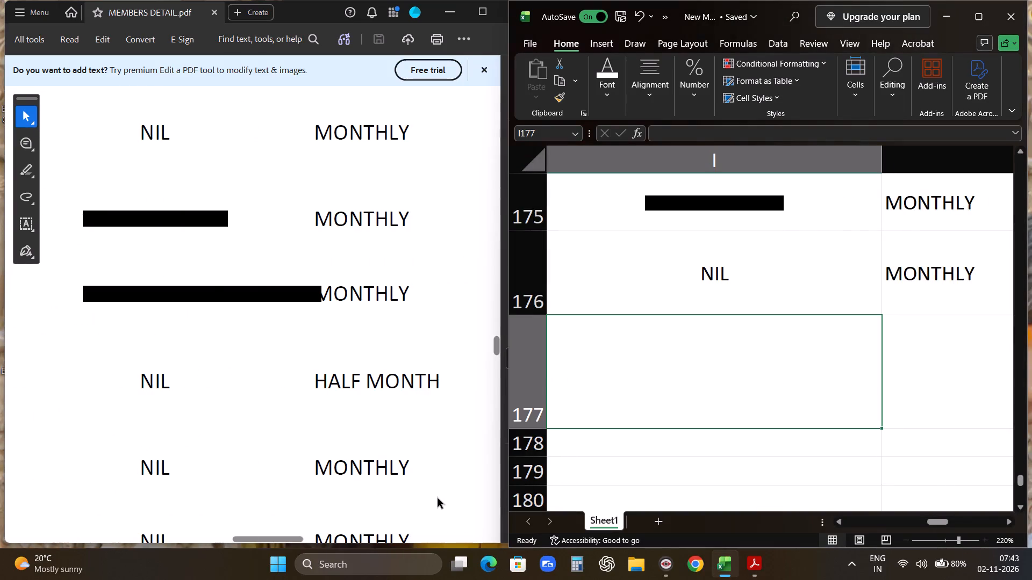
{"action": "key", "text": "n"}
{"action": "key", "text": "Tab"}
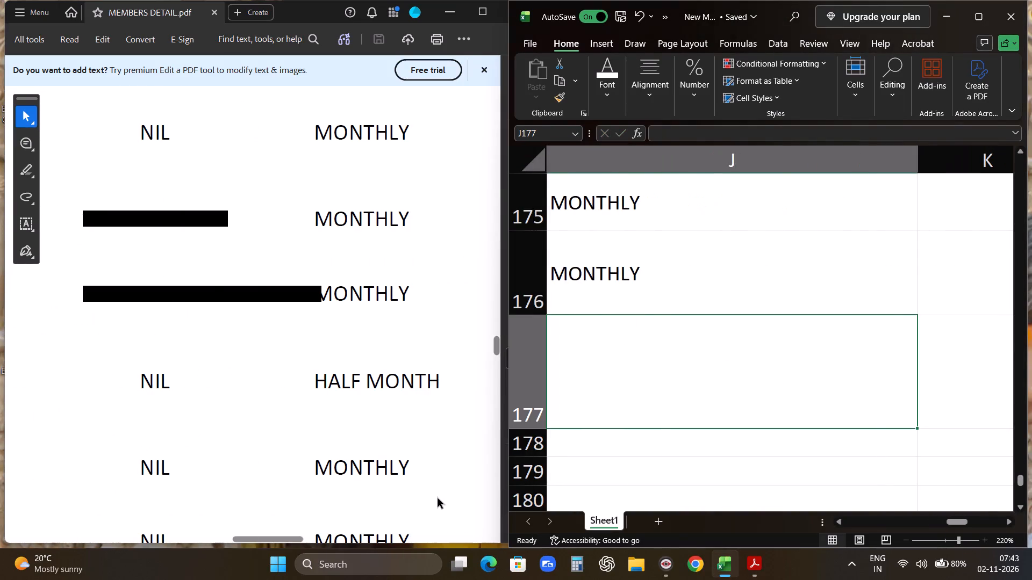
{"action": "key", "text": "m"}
Find record 176's fee amount in the members PDF and enter 2300 in cell K177 of the Excel worksheet.
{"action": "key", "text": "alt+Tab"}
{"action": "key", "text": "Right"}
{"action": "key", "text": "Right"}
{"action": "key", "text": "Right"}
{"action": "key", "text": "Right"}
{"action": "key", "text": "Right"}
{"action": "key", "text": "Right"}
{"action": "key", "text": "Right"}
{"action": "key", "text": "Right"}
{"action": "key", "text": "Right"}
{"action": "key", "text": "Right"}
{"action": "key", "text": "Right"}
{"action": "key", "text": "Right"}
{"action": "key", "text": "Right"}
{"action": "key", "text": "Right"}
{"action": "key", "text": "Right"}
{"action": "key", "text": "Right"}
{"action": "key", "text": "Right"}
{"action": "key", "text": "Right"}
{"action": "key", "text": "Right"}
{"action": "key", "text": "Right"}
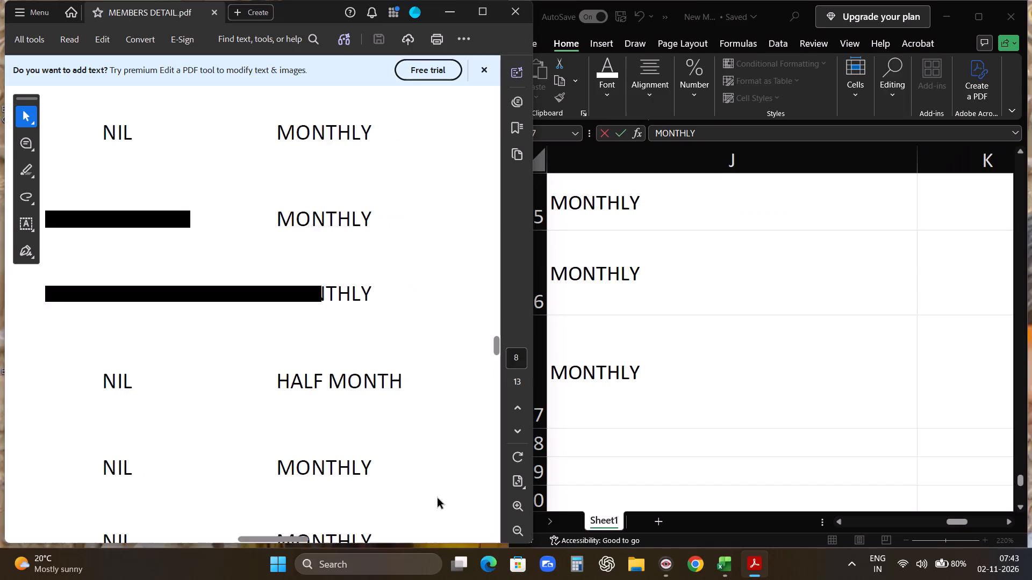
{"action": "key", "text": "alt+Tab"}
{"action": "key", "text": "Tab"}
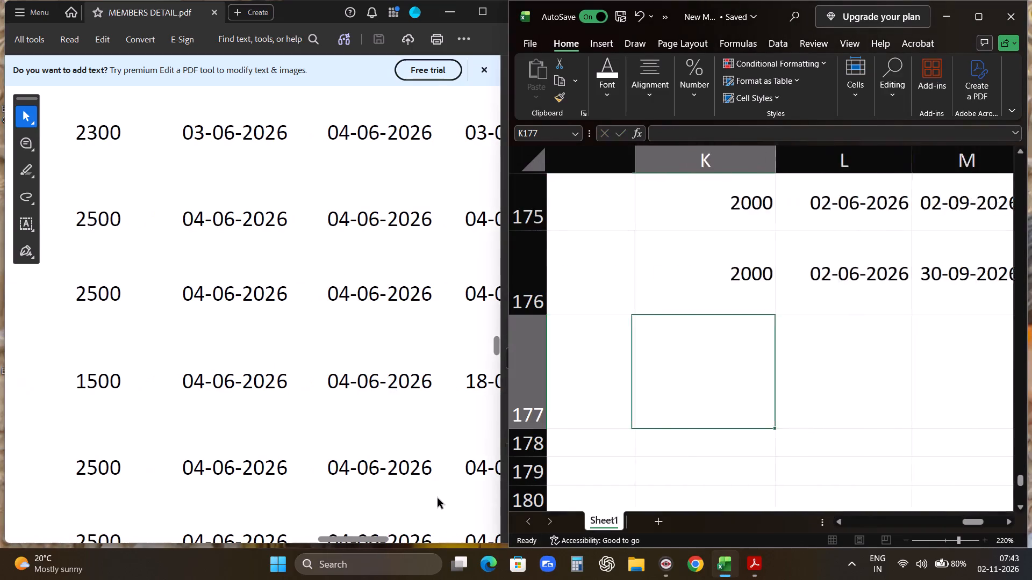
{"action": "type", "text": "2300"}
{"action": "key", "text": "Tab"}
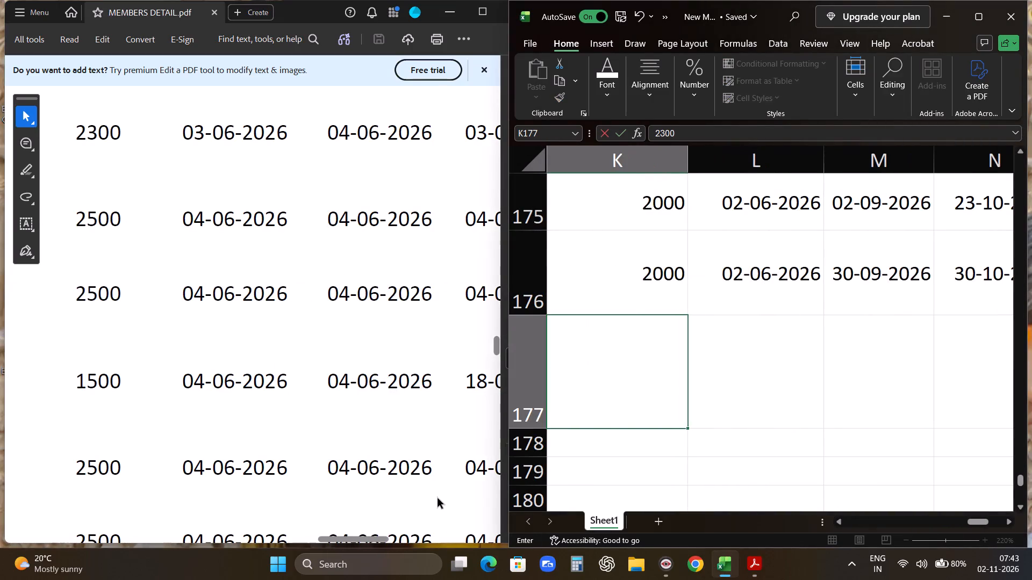
Enter record 176's first two membership dates from the members PDF: 03/06/2026 in cell L177 and 04/06/2026 in cell M177.
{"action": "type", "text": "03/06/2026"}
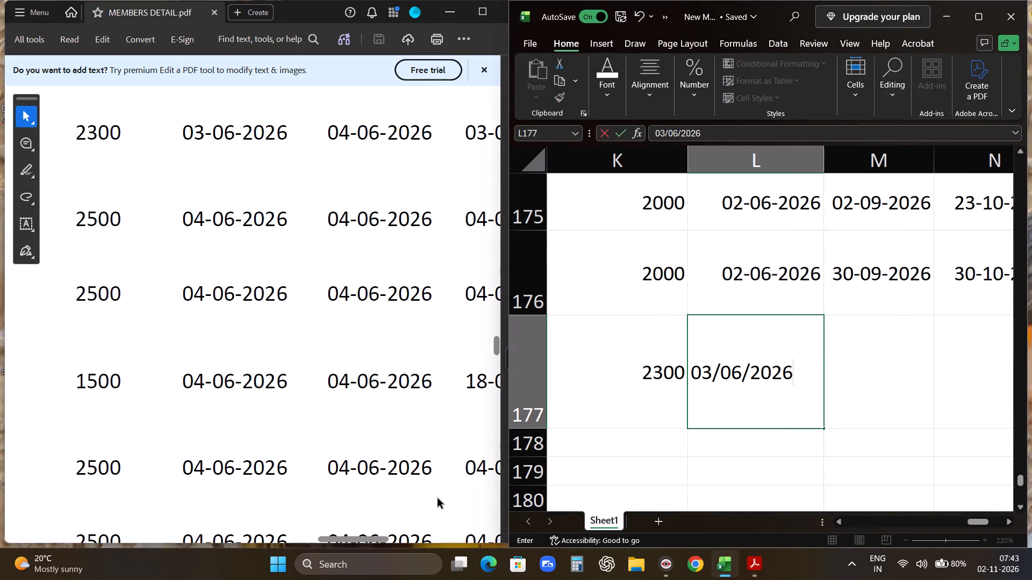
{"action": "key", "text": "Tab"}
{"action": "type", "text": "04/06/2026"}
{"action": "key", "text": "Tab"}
Look up record 176's last date and status in the members PDF, and enter 03/07/2026 in cell N177 and NON ACTIVE in cell O177.
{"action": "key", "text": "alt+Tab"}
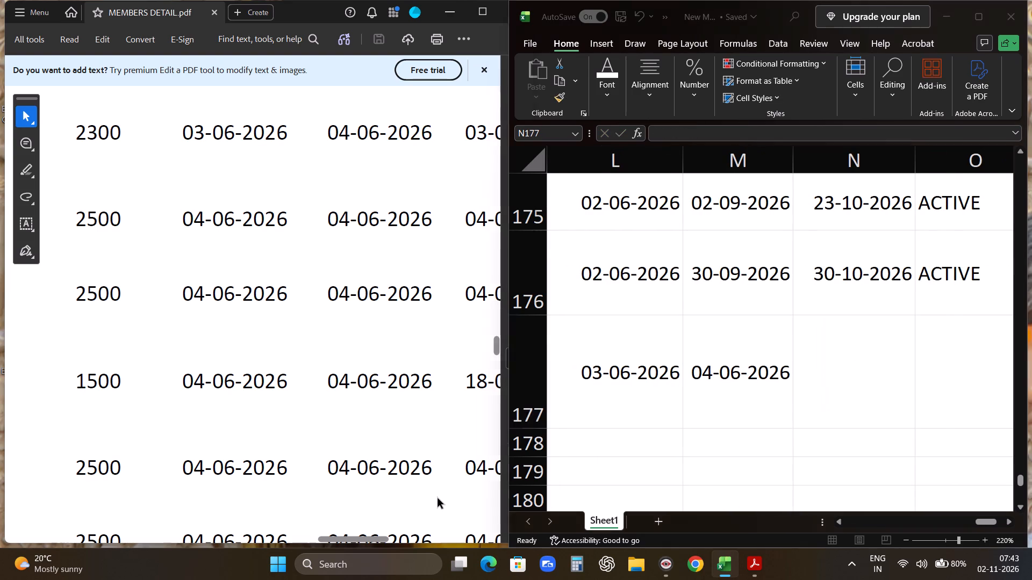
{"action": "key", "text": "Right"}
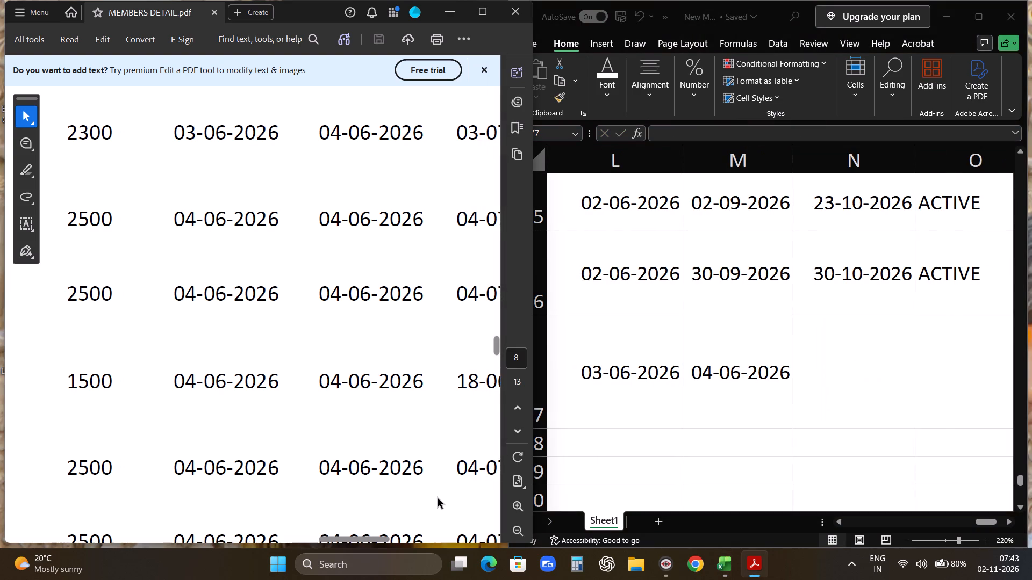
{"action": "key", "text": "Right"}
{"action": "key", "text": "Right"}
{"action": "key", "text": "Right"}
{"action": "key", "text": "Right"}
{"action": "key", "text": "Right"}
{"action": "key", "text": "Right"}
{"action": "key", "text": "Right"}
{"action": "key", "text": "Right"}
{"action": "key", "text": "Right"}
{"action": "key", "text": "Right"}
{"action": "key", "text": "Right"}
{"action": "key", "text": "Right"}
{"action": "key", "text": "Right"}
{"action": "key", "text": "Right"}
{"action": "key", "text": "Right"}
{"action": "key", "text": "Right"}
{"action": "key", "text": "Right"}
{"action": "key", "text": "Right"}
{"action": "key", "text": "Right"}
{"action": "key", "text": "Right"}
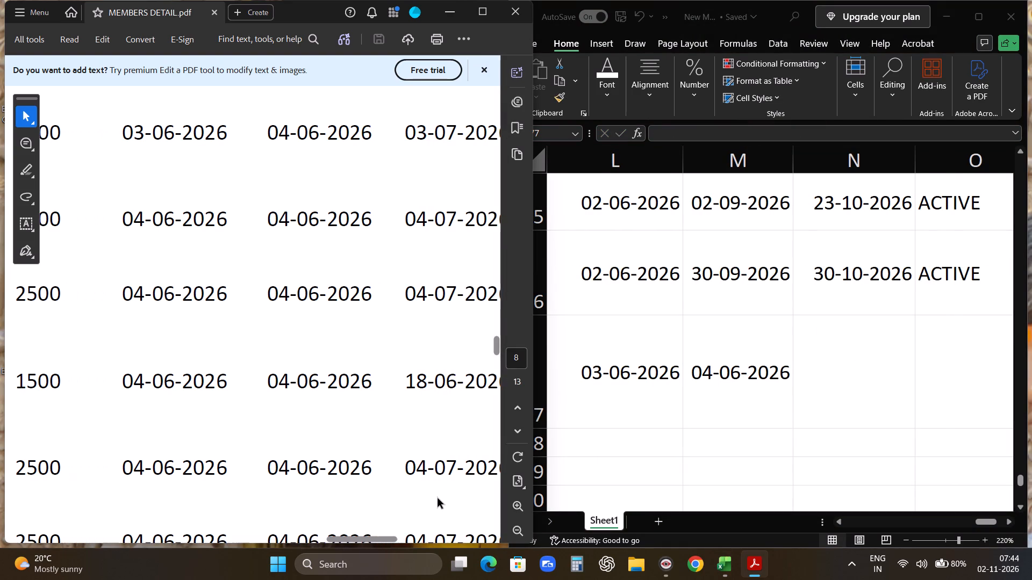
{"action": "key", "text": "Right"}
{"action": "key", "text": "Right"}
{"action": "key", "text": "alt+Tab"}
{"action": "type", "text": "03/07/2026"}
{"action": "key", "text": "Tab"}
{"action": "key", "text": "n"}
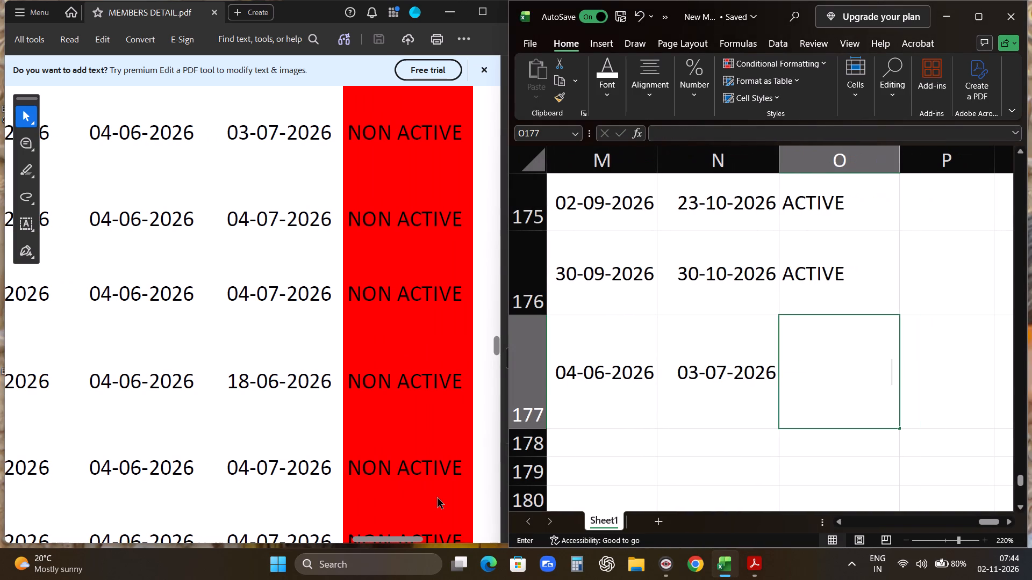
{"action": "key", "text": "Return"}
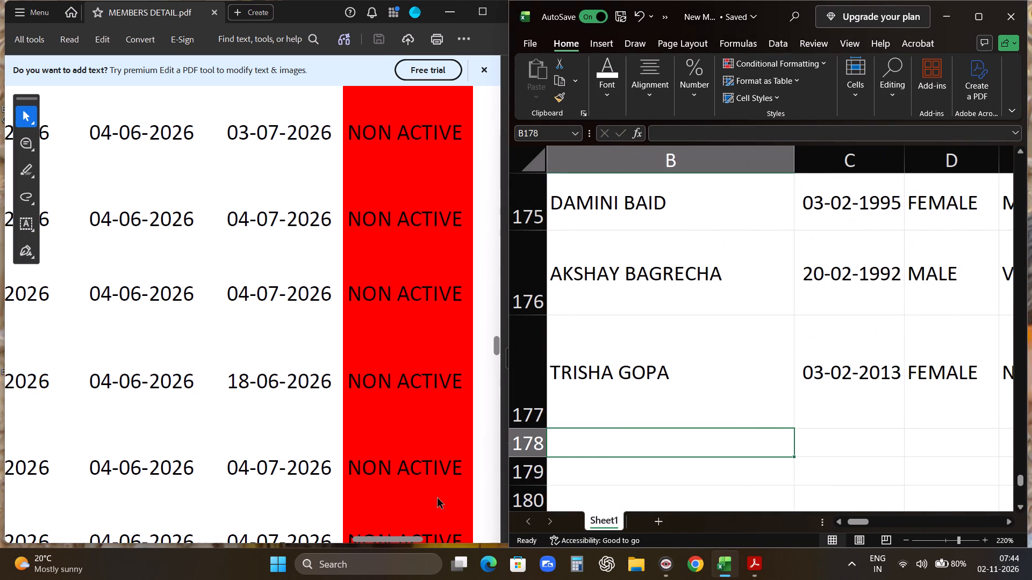
Look up record 177's name in the members PDF and enter it in cell B178 of the Excel worksheet.
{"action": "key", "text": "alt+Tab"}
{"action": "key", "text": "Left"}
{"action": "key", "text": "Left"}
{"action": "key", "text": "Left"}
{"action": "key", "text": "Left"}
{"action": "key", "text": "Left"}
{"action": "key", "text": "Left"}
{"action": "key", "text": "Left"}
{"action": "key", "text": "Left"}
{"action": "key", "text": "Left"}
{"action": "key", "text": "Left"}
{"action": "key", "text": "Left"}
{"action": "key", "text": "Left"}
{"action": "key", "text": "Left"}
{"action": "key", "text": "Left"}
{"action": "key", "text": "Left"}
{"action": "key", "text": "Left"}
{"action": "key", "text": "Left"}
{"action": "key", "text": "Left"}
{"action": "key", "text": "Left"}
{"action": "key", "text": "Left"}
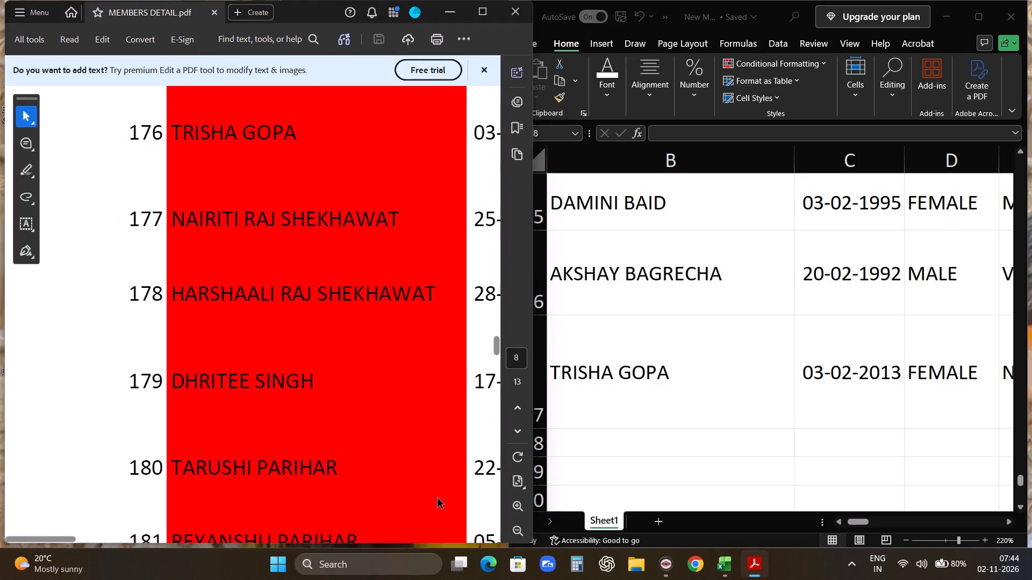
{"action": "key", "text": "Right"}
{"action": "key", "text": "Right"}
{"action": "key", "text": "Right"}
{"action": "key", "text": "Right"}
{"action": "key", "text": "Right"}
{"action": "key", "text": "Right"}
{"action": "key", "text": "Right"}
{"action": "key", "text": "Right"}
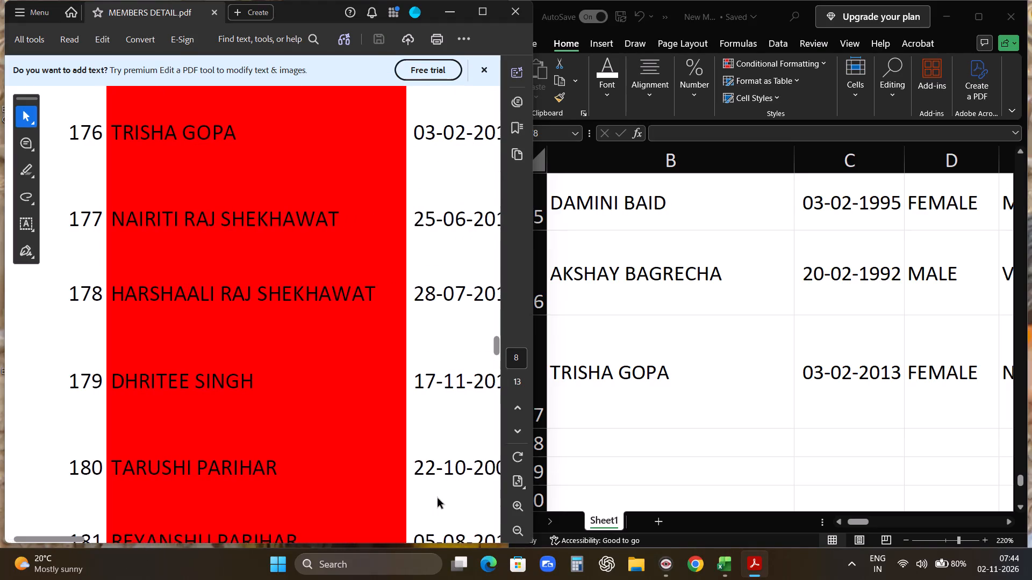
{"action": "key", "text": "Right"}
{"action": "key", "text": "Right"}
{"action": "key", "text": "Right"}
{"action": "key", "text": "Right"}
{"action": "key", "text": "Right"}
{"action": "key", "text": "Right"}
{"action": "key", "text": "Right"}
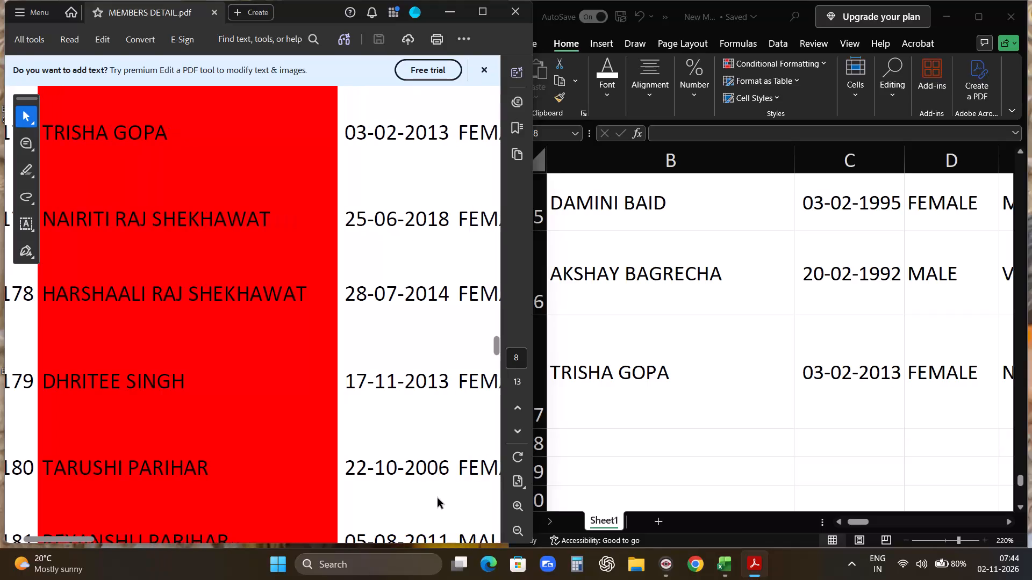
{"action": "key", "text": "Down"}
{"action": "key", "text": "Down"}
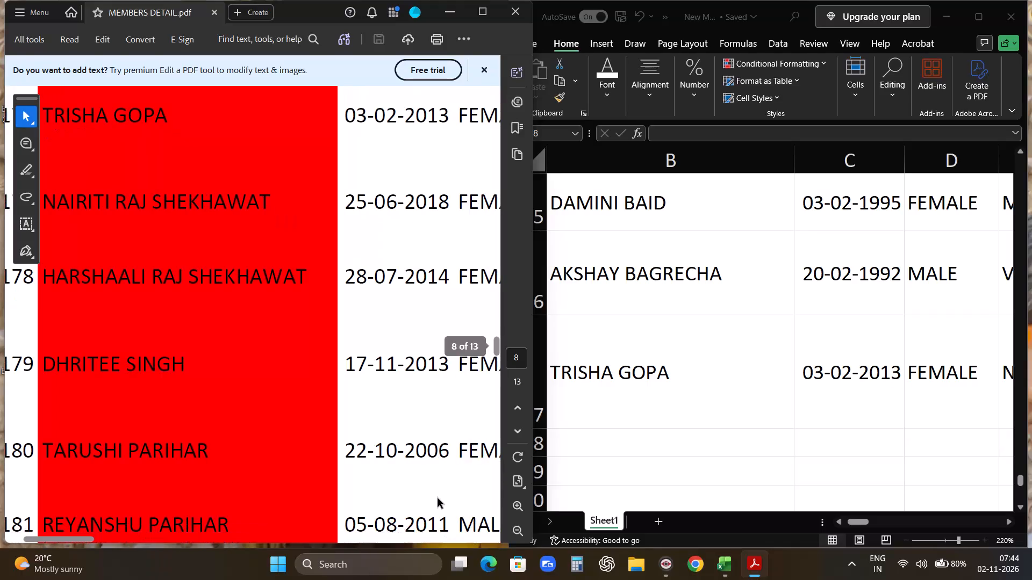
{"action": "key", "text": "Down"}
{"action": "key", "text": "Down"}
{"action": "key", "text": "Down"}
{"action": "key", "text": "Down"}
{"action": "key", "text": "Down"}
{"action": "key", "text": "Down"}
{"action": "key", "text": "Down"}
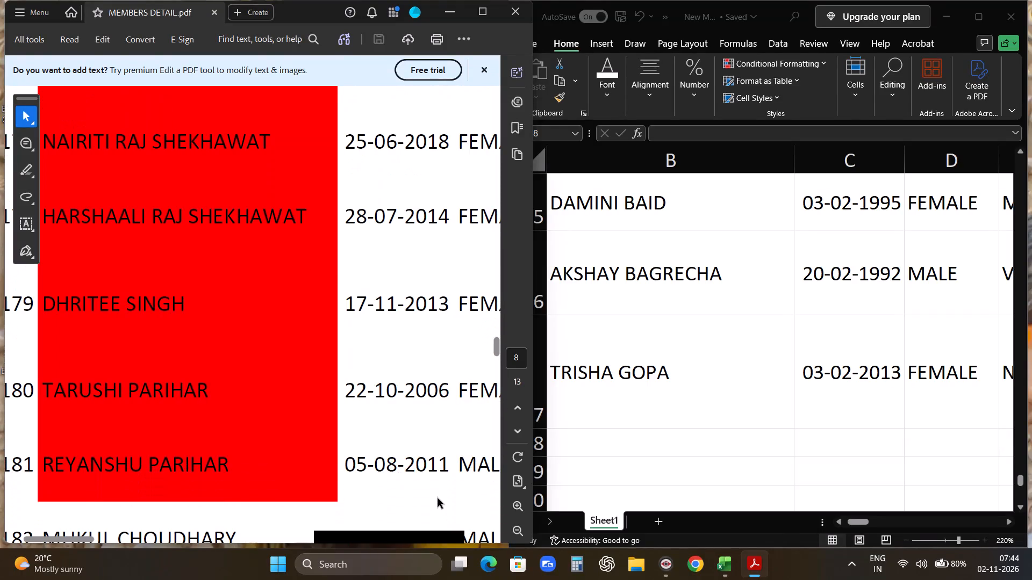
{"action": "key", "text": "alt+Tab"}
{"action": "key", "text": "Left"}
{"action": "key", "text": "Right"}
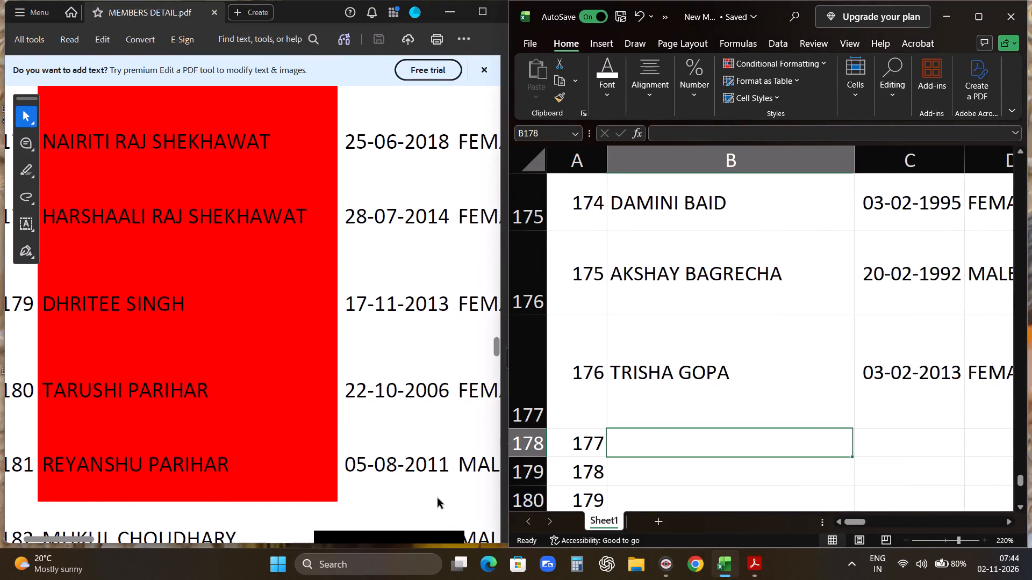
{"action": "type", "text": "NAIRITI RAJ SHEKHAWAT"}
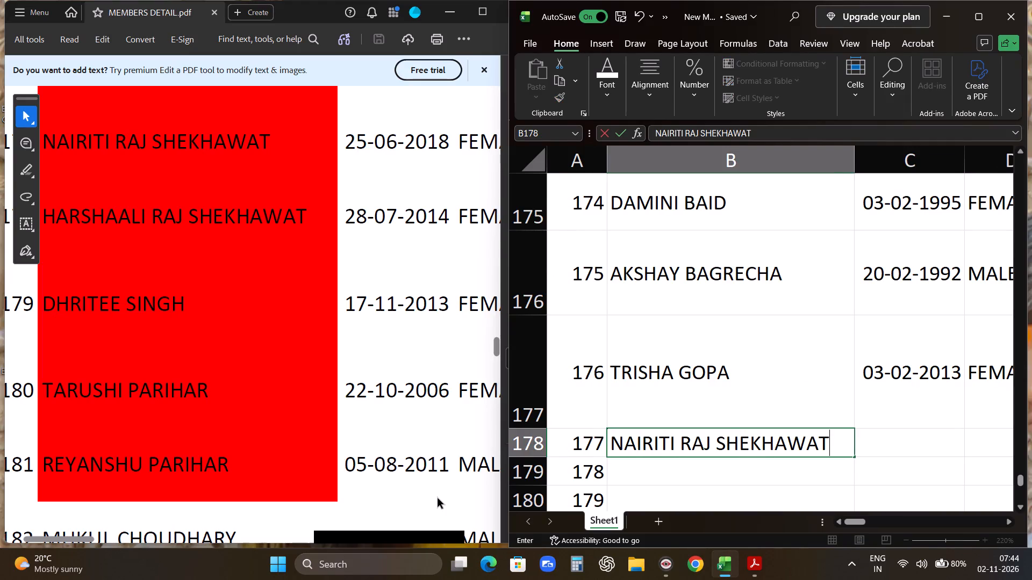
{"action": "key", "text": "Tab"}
Enter record 177's date of birth from the members PDF in cell C178 and FEMALE in cell D178.
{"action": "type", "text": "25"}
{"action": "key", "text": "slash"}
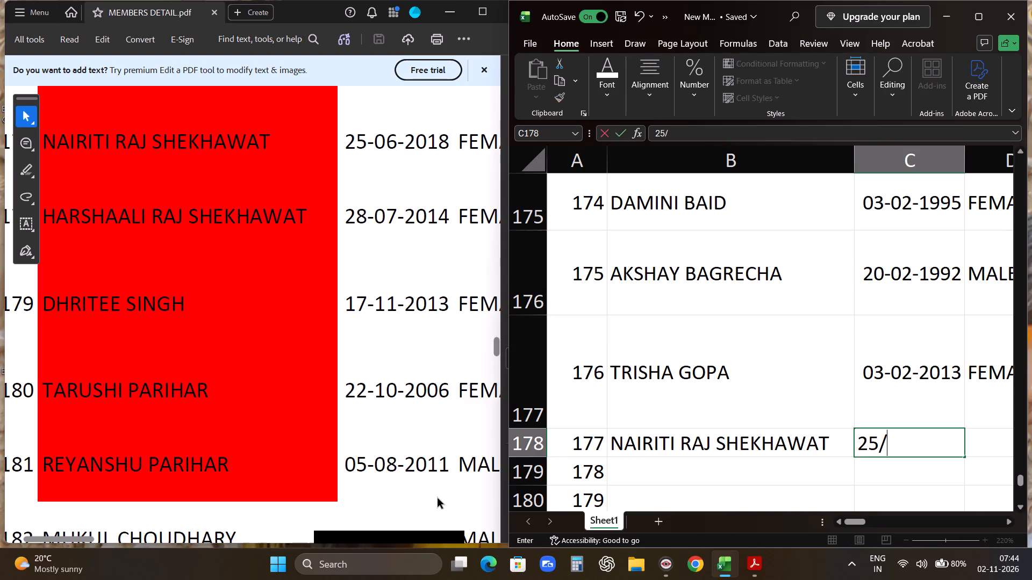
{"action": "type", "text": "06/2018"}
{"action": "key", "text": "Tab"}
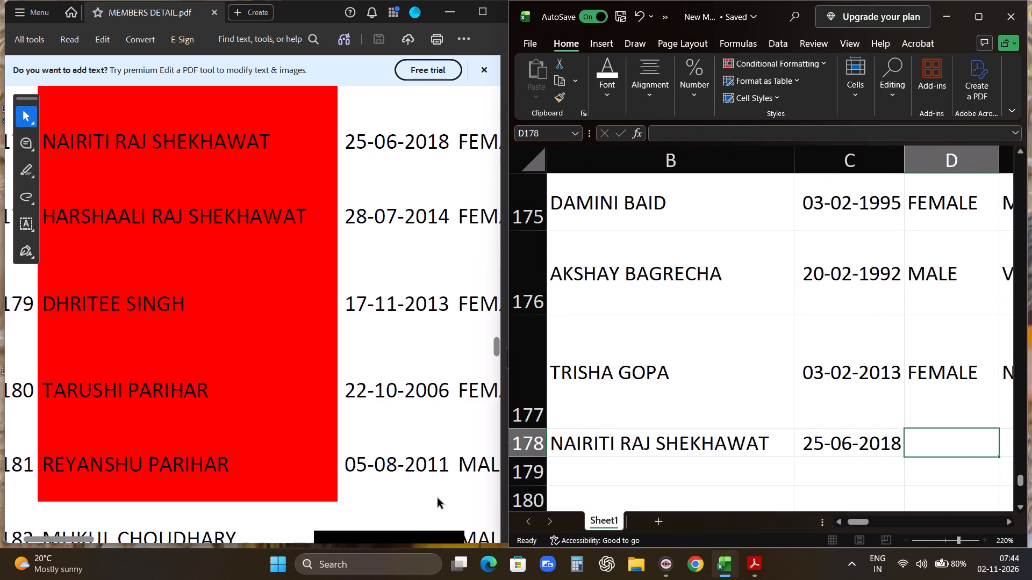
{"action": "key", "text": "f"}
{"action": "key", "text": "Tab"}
Look up record 177's next two name fields in the members PDF and enter them in cells E178 and F178 of the Excel worksheet.
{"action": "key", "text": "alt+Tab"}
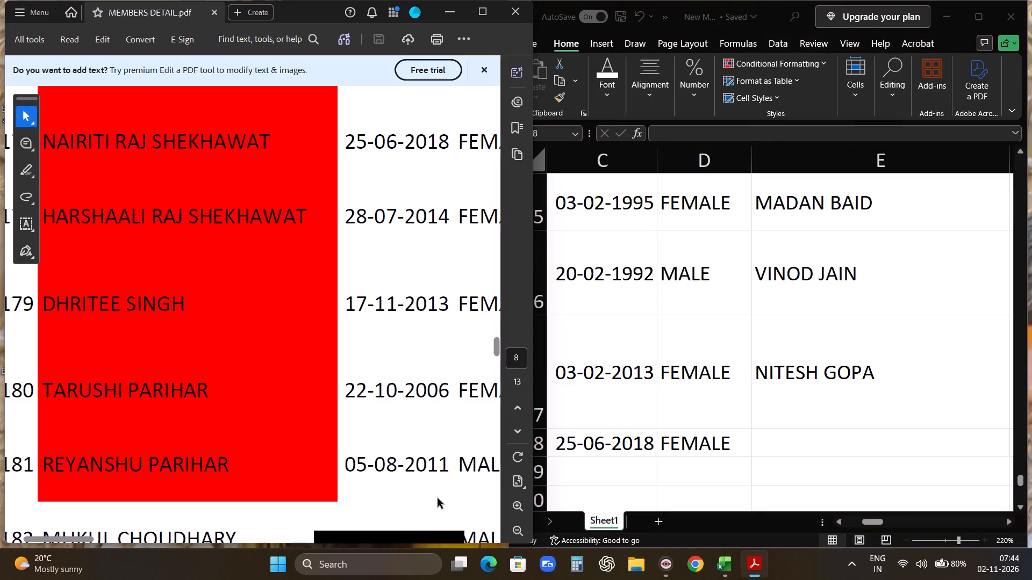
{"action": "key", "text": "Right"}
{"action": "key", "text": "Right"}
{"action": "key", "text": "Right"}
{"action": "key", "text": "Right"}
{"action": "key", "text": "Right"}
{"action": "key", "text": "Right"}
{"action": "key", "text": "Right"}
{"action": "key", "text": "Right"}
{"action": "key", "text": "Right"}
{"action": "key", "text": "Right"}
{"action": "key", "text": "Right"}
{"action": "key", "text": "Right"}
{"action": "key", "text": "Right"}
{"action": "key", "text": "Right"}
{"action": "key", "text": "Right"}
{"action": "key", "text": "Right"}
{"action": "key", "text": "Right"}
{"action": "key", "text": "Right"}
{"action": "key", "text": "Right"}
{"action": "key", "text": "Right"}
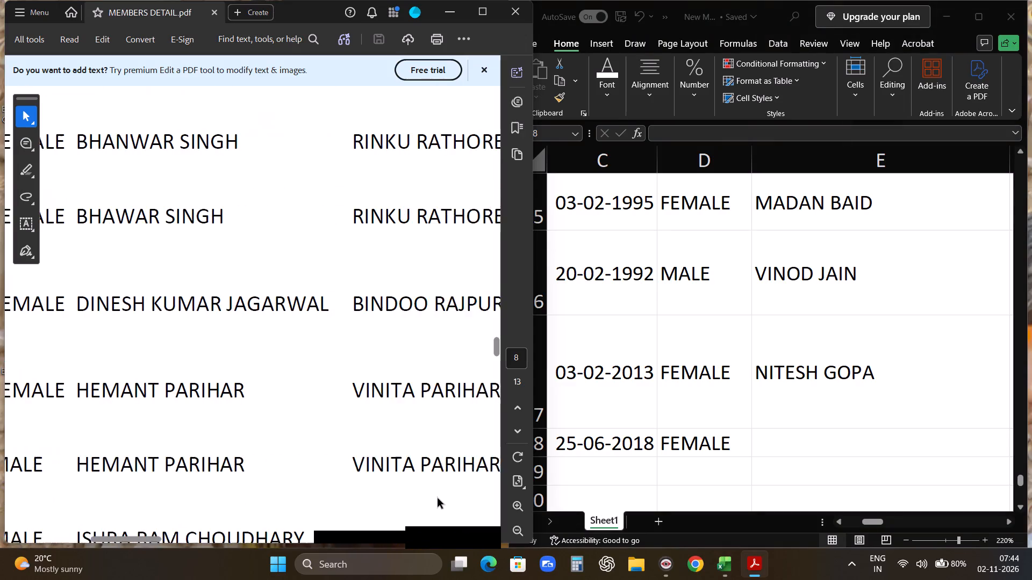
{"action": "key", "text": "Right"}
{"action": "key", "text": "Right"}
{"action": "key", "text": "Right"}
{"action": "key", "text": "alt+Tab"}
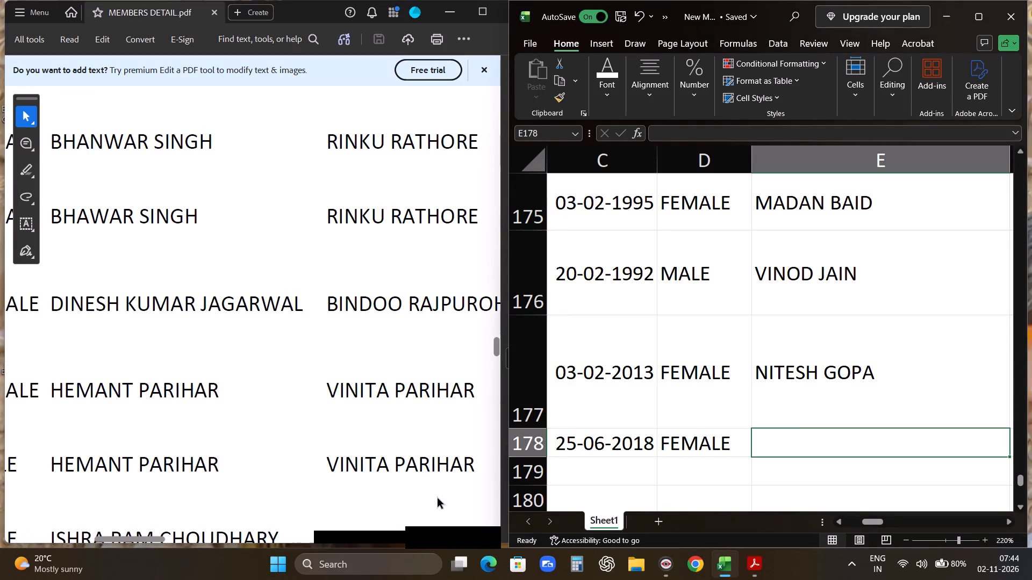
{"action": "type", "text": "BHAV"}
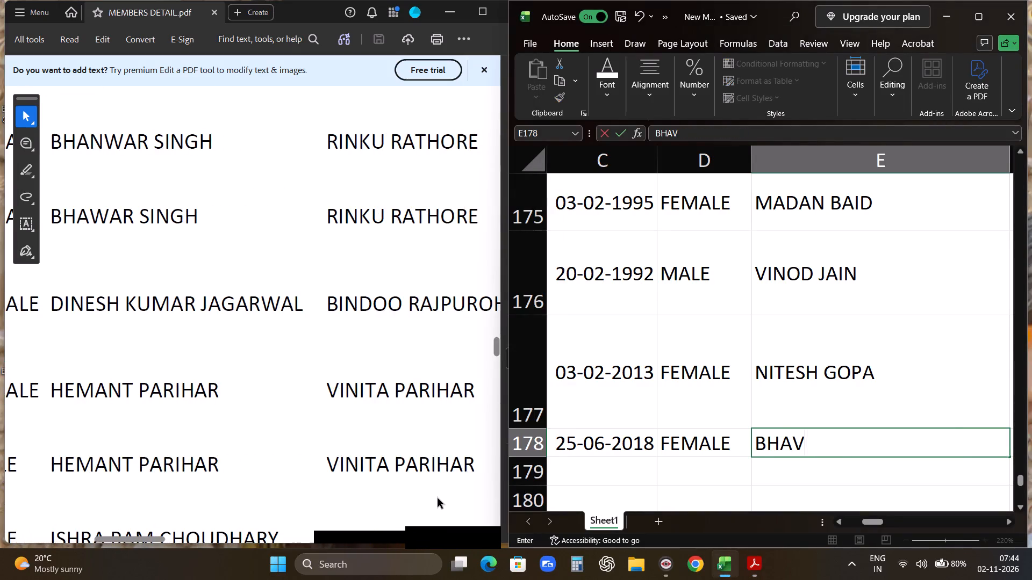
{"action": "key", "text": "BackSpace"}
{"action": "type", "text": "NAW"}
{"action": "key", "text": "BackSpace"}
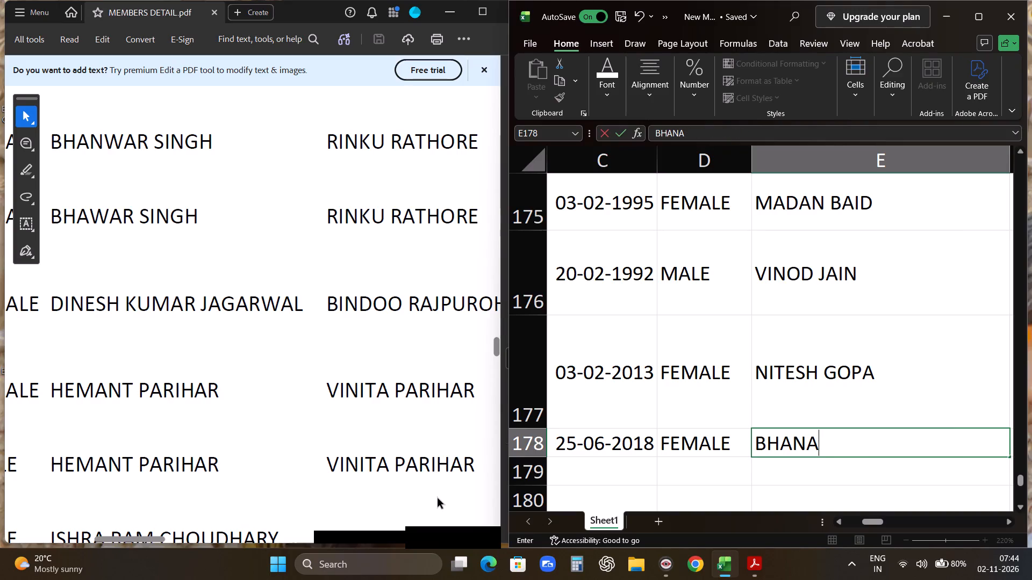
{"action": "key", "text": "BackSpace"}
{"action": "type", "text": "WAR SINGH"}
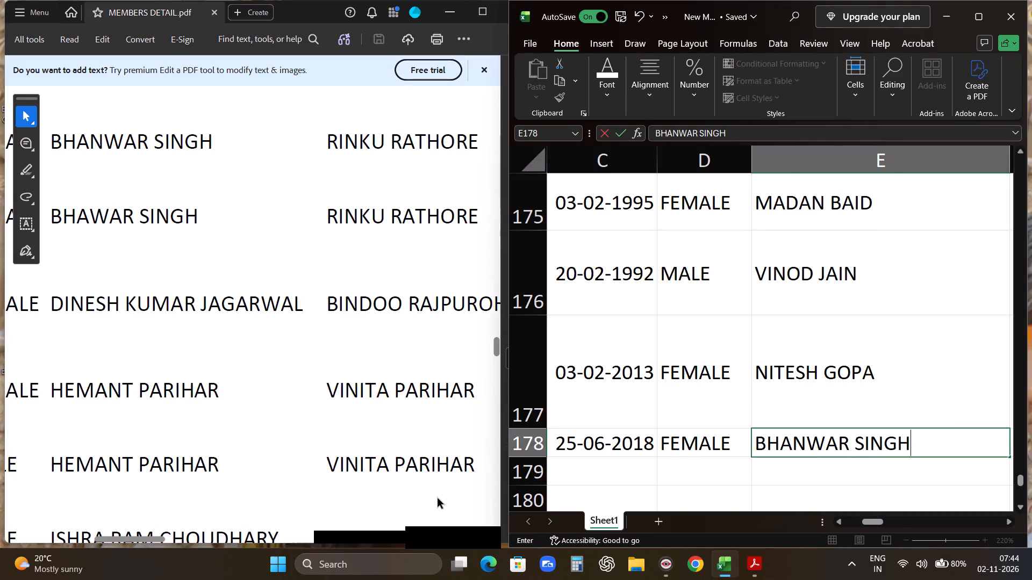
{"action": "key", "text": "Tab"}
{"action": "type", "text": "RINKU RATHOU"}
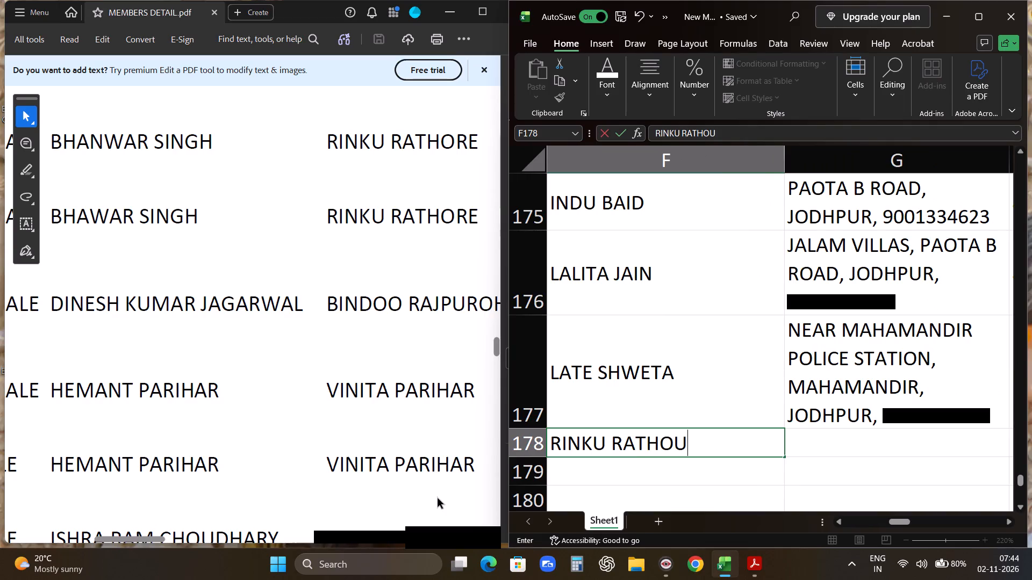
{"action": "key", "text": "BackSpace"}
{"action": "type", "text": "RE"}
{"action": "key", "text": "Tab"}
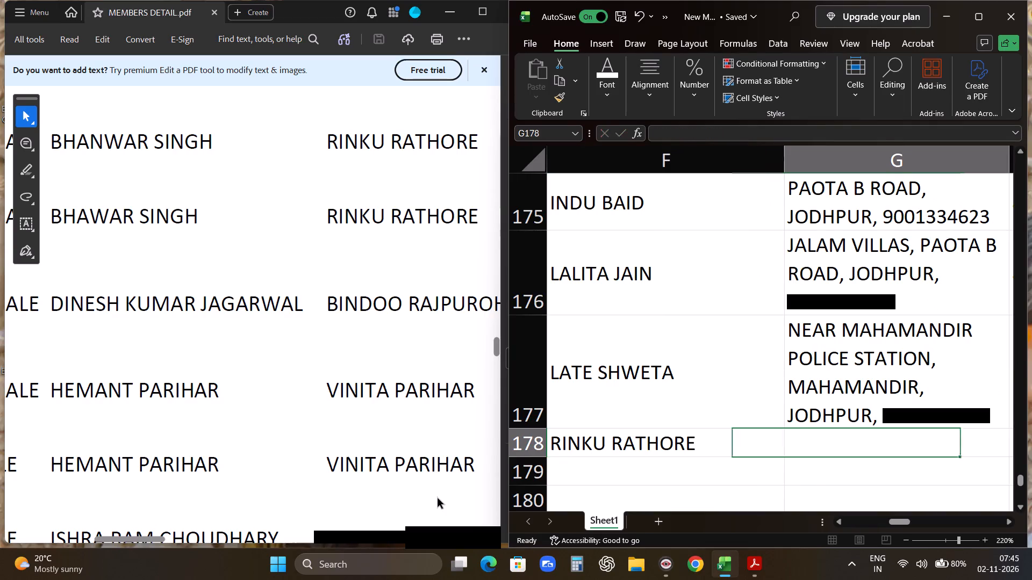
Review record 177's entries so far in row 178 of the Excel worksheet, starting from its record number.
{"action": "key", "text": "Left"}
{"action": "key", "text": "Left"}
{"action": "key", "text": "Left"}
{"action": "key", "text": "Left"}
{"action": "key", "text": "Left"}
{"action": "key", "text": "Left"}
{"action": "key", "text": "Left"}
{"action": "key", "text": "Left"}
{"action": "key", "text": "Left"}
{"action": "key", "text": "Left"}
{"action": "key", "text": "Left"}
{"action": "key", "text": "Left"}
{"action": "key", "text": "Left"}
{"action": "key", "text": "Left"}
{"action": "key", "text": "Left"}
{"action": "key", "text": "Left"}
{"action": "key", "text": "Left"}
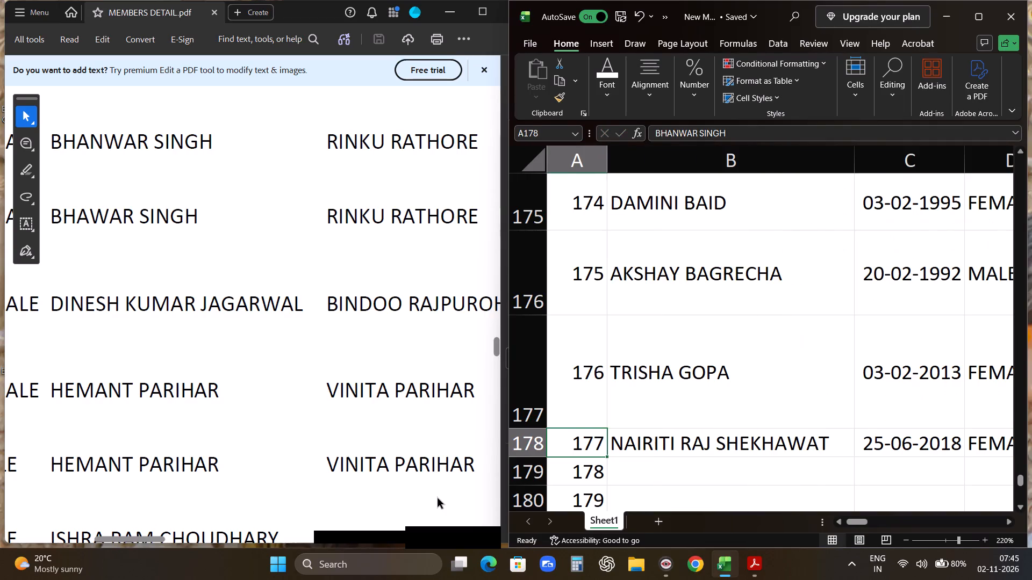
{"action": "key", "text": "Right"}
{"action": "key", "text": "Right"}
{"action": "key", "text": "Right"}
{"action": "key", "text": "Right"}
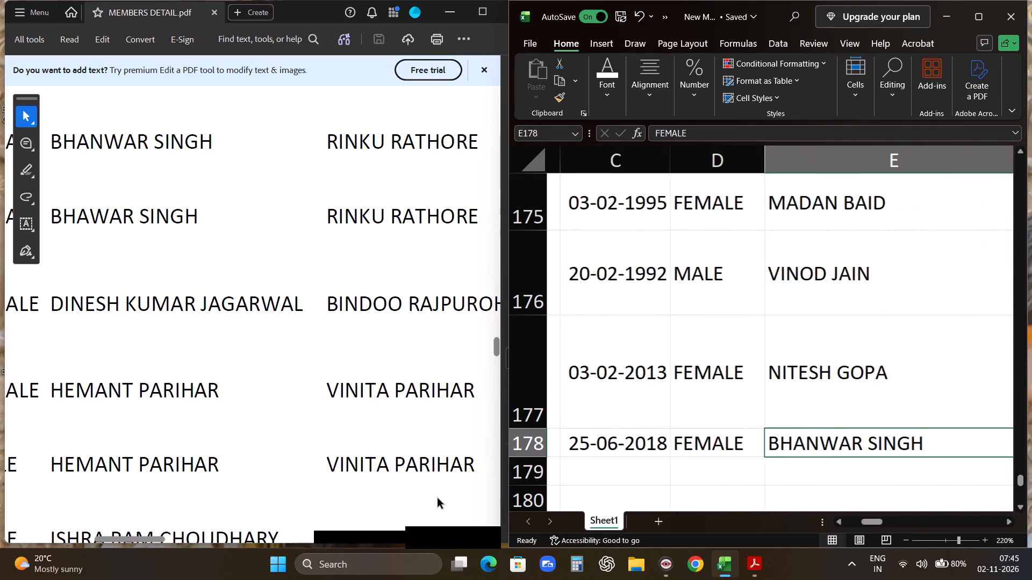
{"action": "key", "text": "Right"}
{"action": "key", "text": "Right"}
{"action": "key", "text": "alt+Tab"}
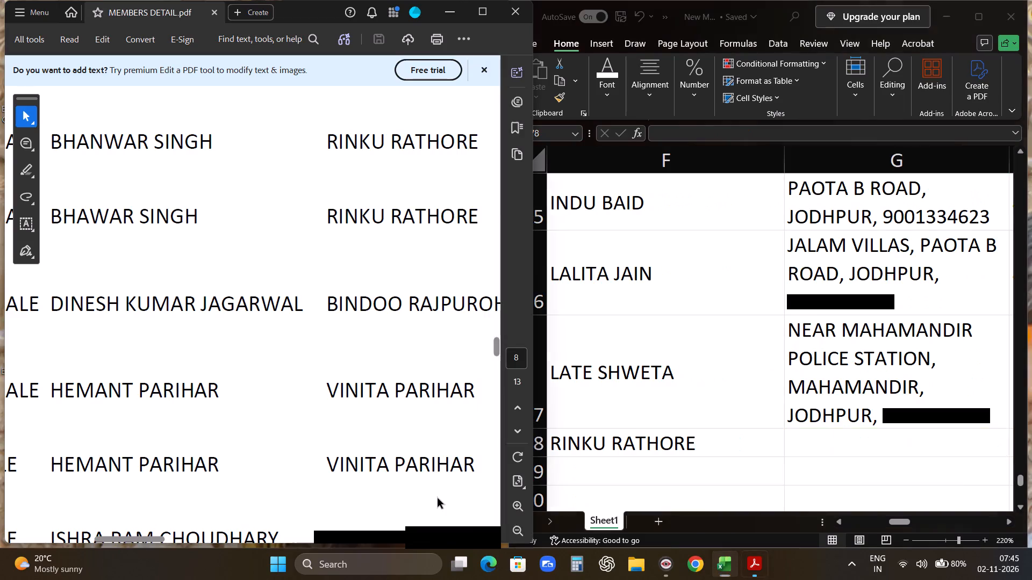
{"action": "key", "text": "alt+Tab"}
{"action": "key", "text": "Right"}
Look up record 177's address in the members PDF and enter it in cell G178 of the Excel worksheet.
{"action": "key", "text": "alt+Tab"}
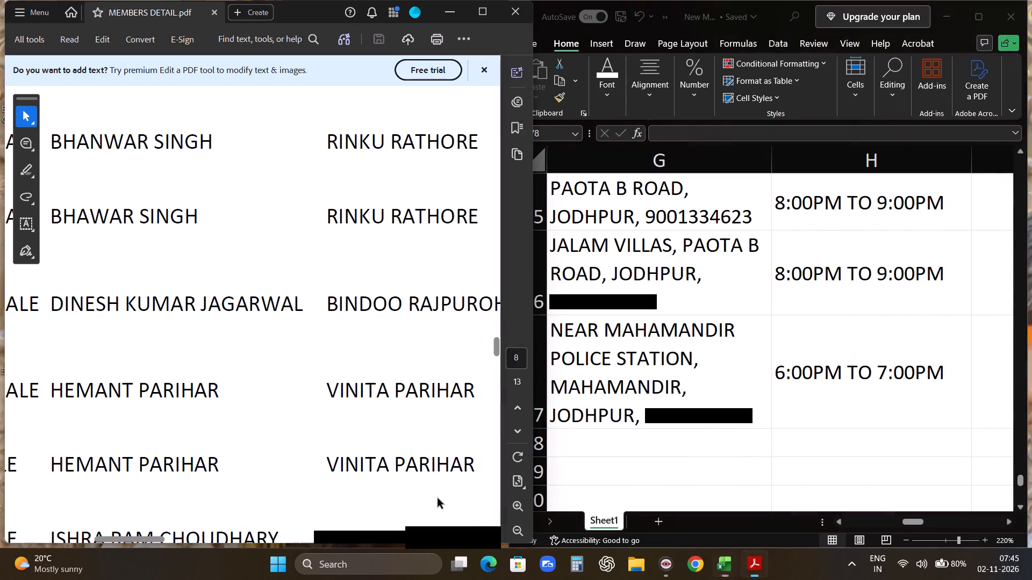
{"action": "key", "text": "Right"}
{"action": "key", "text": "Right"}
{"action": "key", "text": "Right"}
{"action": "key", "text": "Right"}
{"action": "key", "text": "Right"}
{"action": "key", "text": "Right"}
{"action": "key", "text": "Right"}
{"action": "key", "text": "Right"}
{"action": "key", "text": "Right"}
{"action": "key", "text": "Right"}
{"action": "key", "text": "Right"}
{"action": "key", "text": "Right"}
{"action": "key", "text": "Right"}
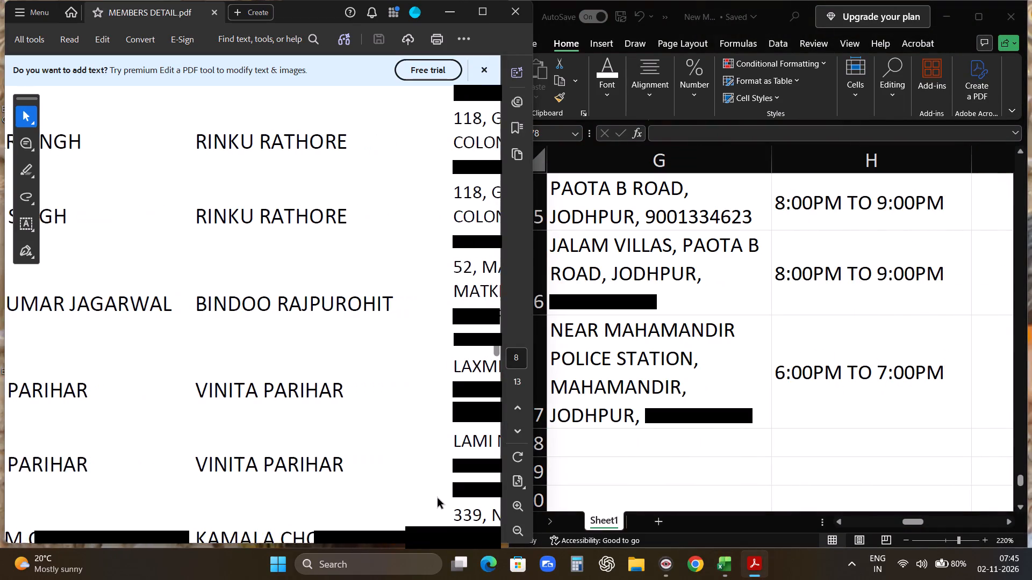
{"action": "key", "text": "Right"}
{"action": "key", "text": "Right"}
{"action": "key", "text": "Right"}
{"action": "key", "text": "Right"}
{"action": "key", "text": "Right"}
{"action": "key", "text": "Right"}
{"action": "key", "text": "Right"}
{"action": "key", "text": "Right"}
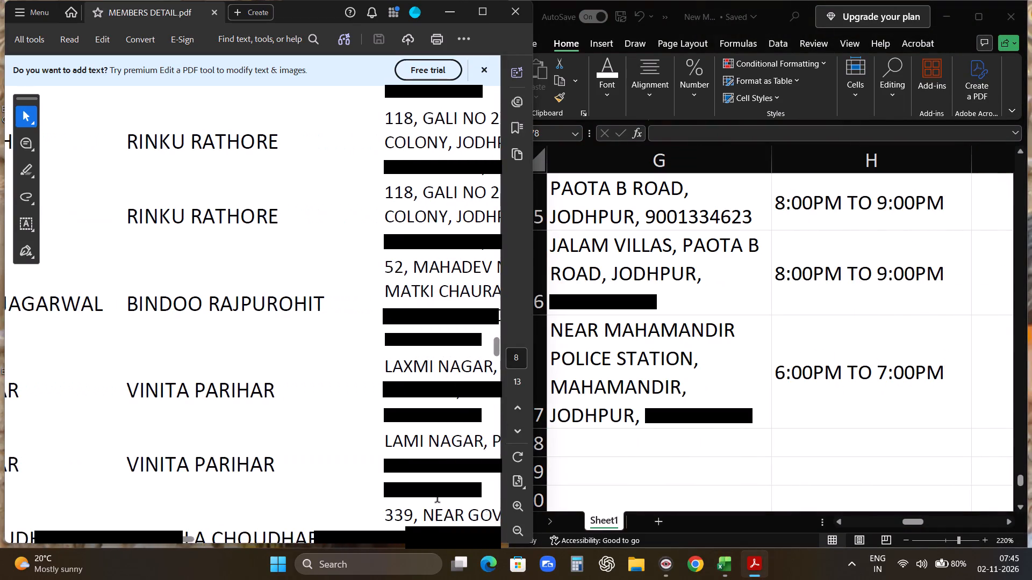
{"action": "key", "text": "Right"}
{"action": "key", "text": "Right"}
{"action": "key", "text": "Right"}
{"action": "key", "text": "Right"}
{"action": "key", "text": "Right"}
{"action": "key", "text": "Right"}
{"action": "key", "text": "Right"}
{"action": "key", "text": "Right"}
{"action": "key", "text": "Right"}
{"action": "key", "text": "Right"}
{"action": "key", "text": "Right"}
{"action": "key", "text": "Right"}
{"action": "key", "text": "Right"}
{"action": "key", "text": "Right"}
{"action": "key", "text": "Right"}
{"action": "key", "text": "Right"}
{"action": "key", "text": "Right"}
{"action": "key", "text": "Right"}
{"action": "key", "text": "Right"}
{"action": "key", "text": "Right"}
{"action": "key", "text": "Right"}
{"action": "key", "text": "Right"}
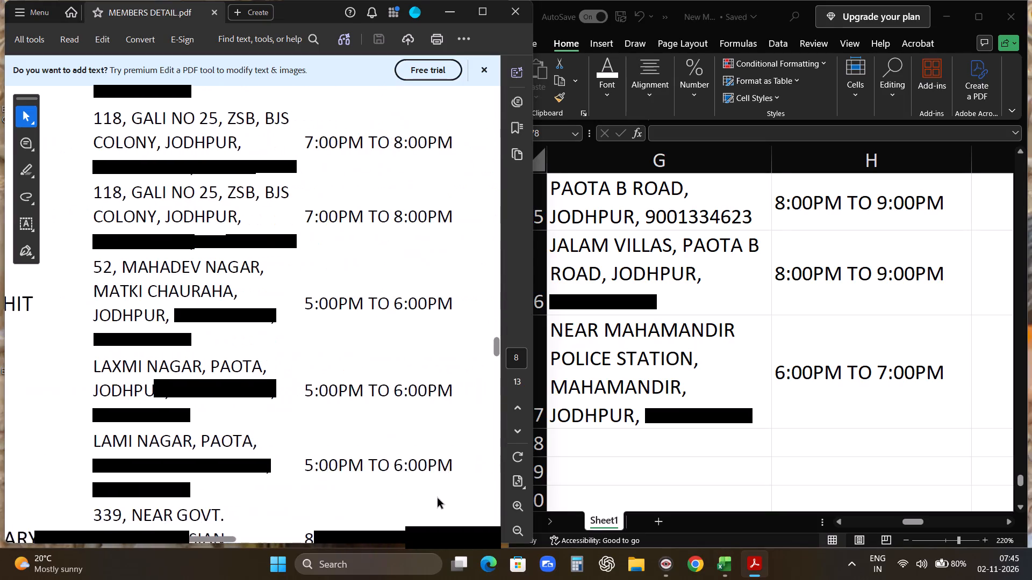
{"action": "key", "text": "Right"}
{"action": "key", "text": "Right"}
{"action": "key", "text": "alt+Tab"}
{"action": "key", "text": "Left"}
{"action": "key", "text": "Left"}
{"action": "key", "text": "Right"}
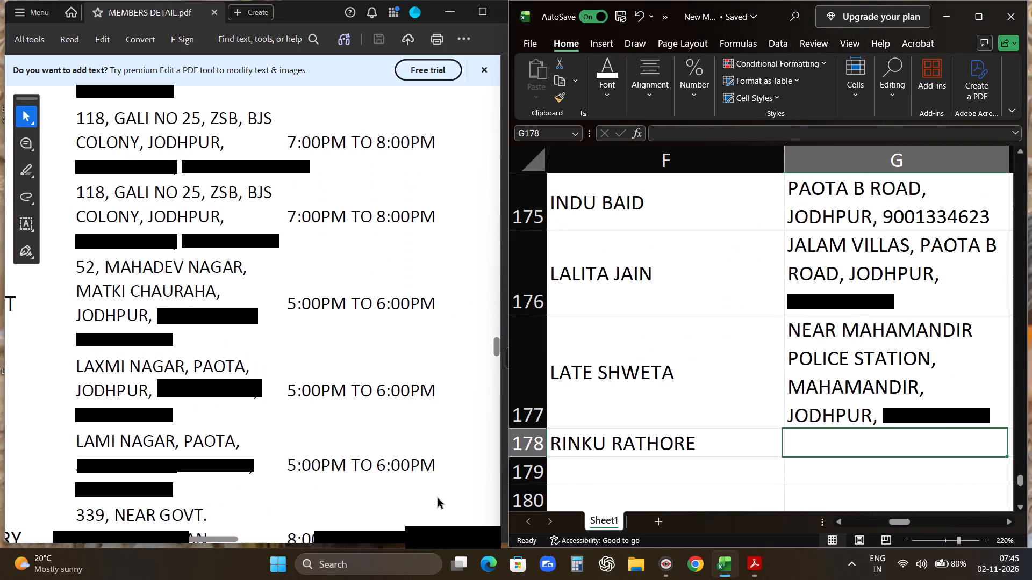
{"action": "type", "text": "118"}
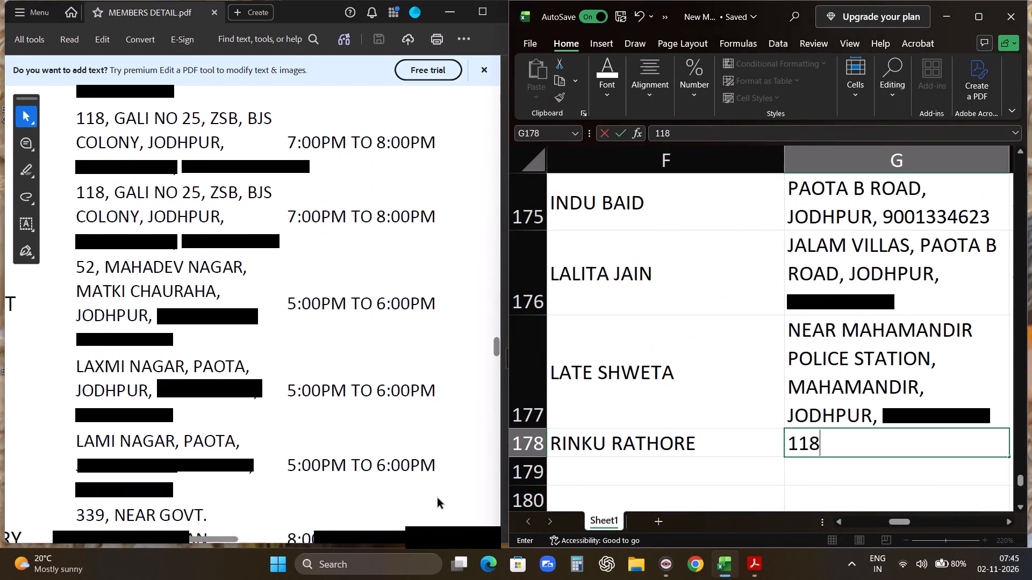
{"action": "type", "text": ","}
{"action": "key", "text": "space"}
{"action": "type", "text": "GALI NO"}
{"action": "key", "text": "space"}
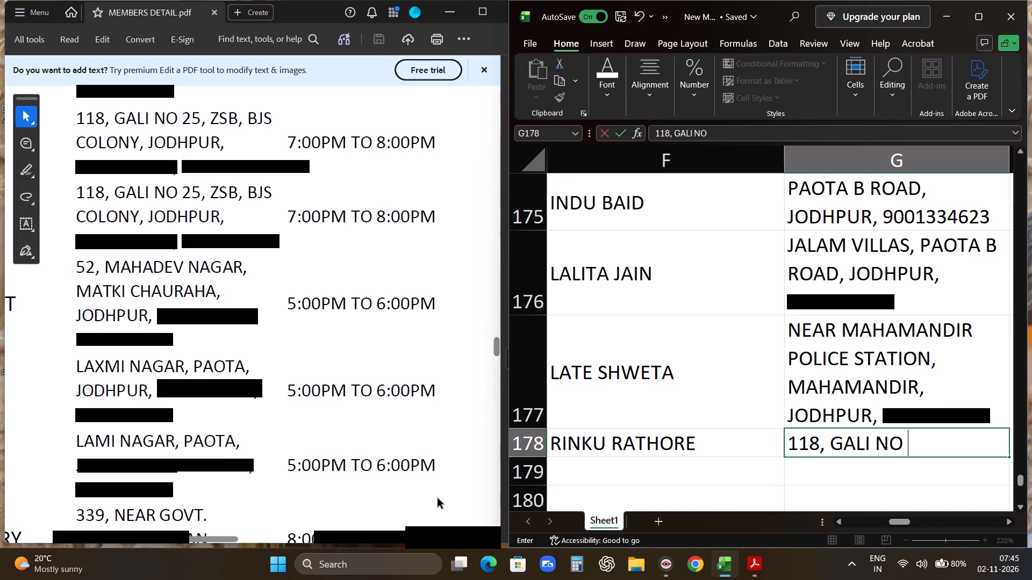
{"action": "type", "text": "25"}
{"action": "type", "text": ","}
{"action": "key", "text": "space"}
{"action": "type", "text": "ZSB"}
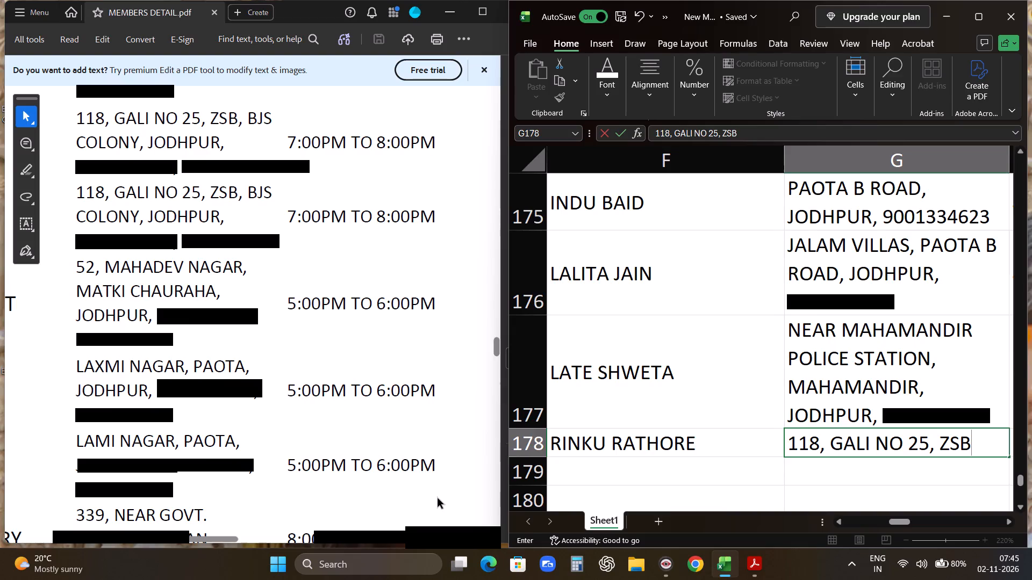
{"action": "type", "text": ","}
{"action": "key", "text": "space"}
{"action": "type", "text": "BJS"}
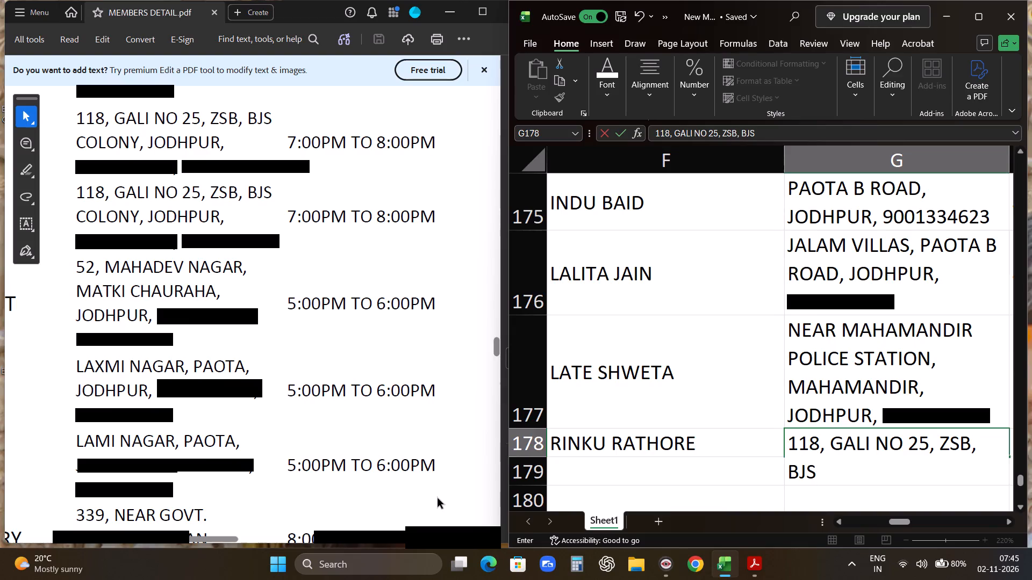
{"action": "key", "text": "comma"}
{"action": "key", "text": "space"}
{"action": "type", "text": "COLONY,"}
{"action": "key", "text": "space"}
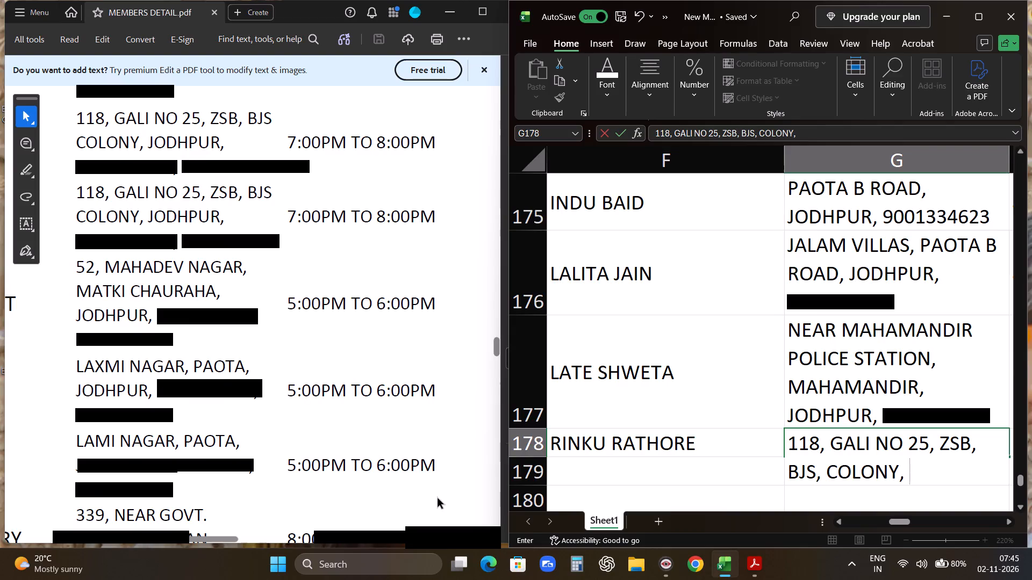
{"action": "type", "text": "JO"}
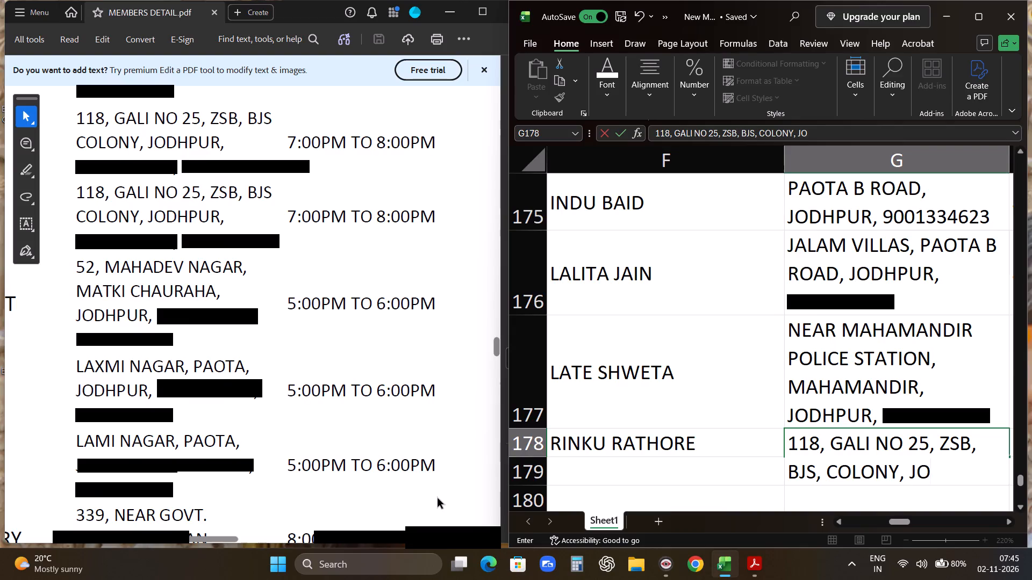
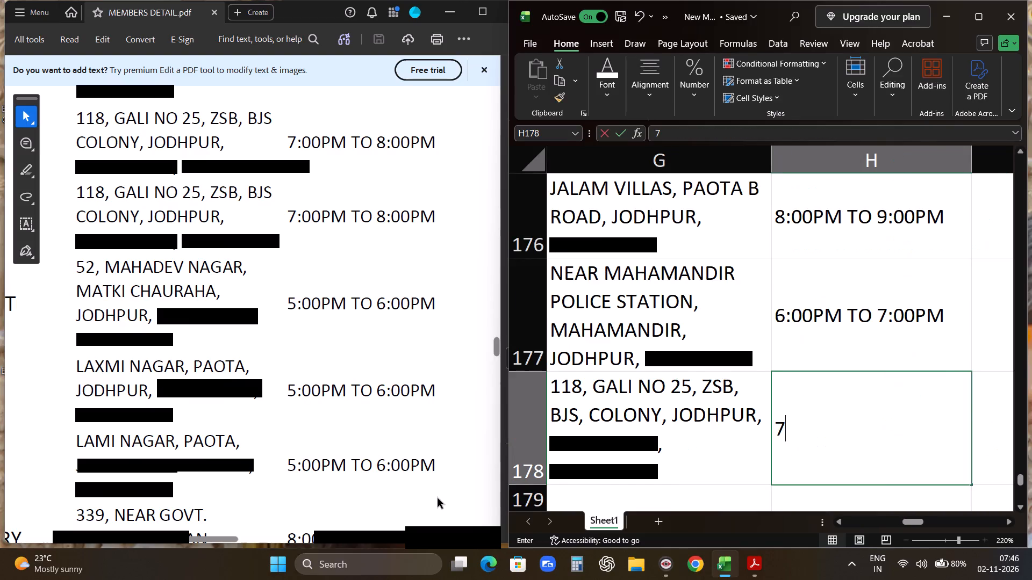
Enter record 177's timing as 7:00PM TO 8:00PM in cell H178 of the Excel worksheet.
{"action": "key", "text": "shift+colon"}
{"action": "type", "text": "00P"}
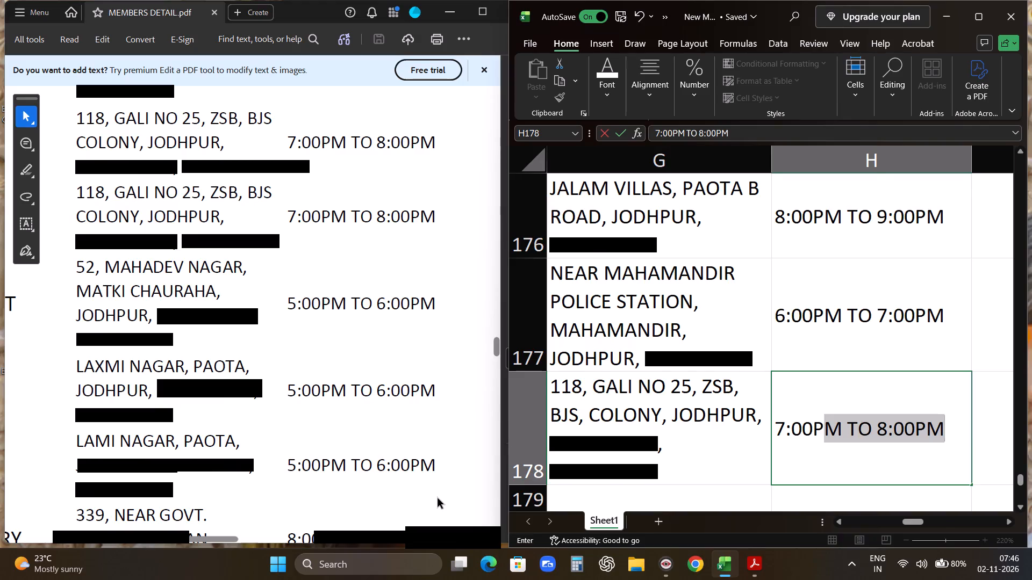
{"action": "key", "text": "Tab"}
Switch to the members PDF and look up record 177's entry in the column after the timing, for cell I178.
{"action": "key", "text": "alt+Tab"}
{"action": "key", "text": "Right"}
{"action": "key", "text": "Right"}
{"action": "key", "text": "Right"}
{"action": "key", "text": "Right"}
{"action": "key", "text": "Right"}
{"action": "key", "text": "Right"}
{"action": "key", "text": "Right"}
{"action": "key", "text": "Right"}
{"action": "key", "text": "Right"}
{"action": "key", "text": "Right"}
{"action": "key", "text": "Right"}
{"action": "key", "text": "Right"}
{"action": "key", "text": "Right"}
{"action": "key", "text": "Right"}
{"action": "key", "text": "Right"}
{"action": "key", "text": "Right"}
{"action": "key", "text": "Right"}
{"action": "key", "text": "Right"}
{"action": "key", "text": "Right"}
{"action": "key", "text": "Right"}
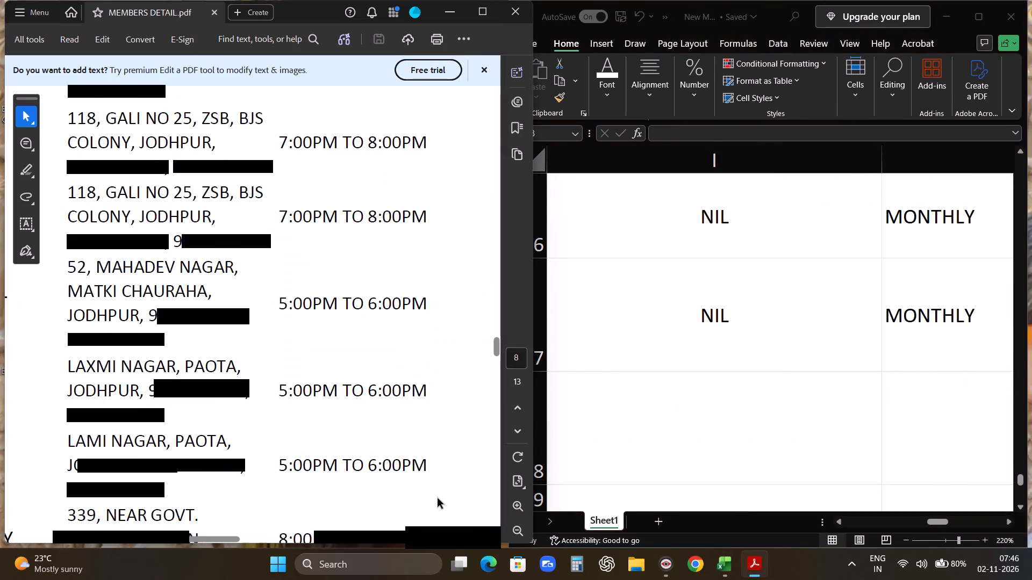
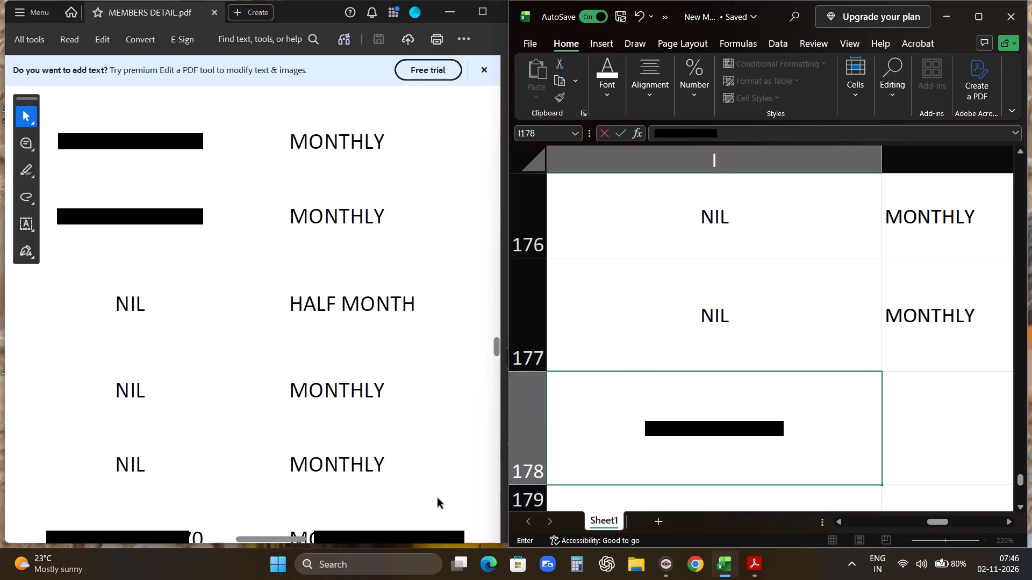
Enter record 177's plan as MONTHLY in cell J178.
{"action": "key", "text": "m"}
{"action": "key", "text": "Tab"}
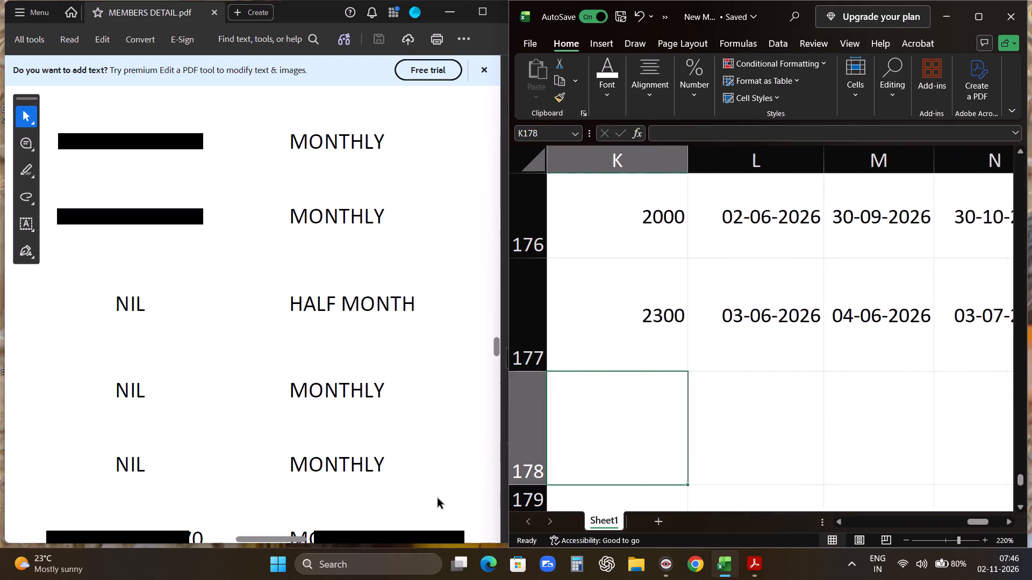
Look up record 177's fee in the members PDF and enter 2500 in cell K178 of the Excel worksheet.
{"action": "key", "text": "alt+Tab"}
{"action": "key", "text": "Right"}
{"action": "key", "text": "Right"}
{"action": "key", "text": "Right"}
{"action": "key", "text": "Right"}
{"action": "key", "text": "Right"}
{"action": "key", "text": "Right"}
{"action": "key", "text": "Right"}
{"action": "key", "text": "Right"}
{"action": "key", "text": "Right"}
{"action": "key", "text": "Right"}
{"action": "key", "text": "Right"}
{"action": "key", "text": "Right"}
{"action": "key", "text": "Right"}
{"action": "key", "text": "Right"}
{"action": "key", "text": "Right"}
{"action": "key", "text": "Right"}
{"action": "key", "text": "Right"}
{"action": "key", "text": "Right"}
{"action": "key", "text": "Right"}
{"action": "key", "text": "Right"}
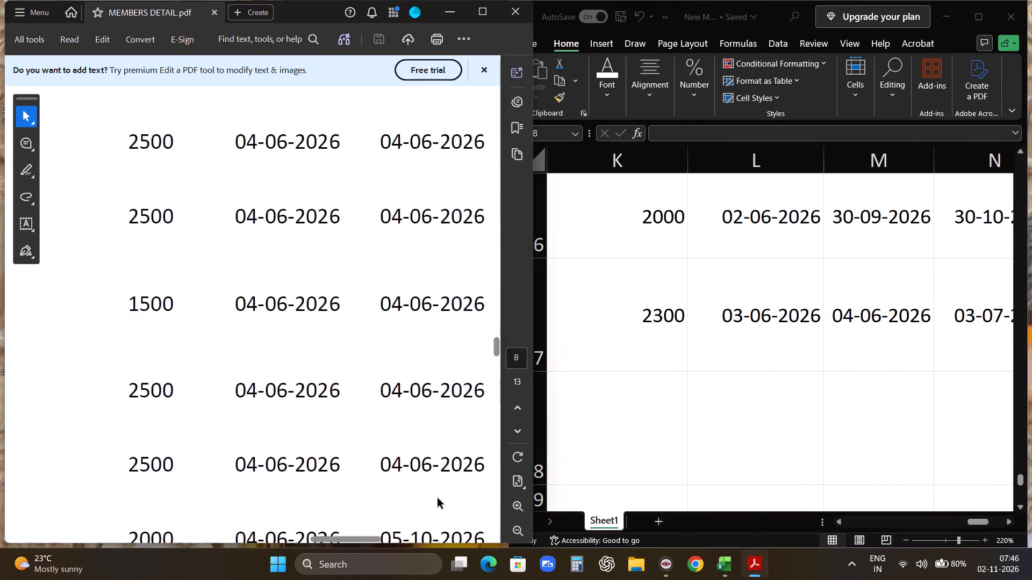
{"action": "key", "text": "alt+Tab"}
{"action": "key", "text": "6"}
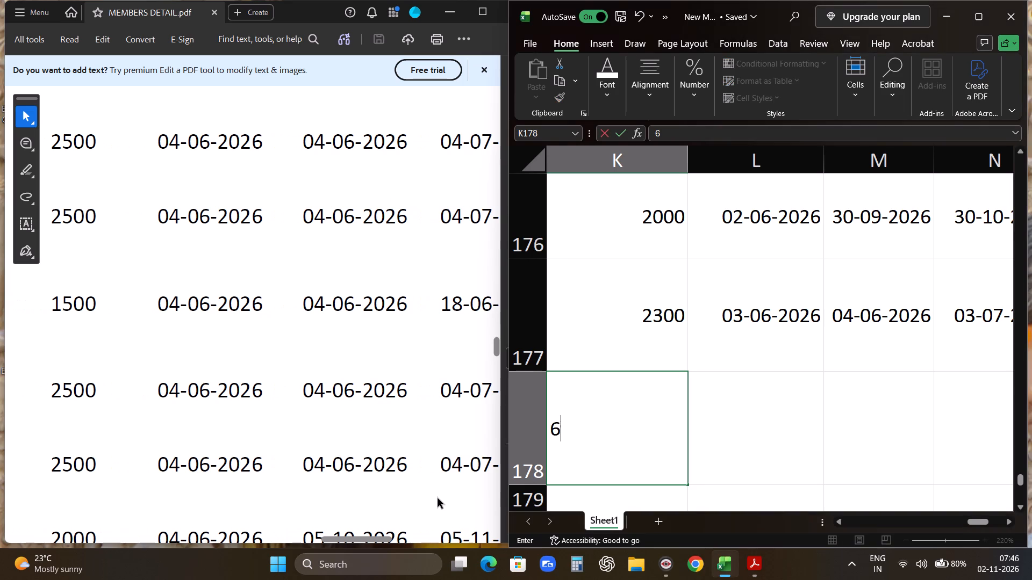
{"action": "key", "text": "BackSpace"}
{"action": "type", "text": "2500"}
{"action": "key", "text": "Tab"}
Enter 04/06/2026 for both of record 177's dates, in cells L178 and M178.
{"action": "type", "text": "04/06/2026"}
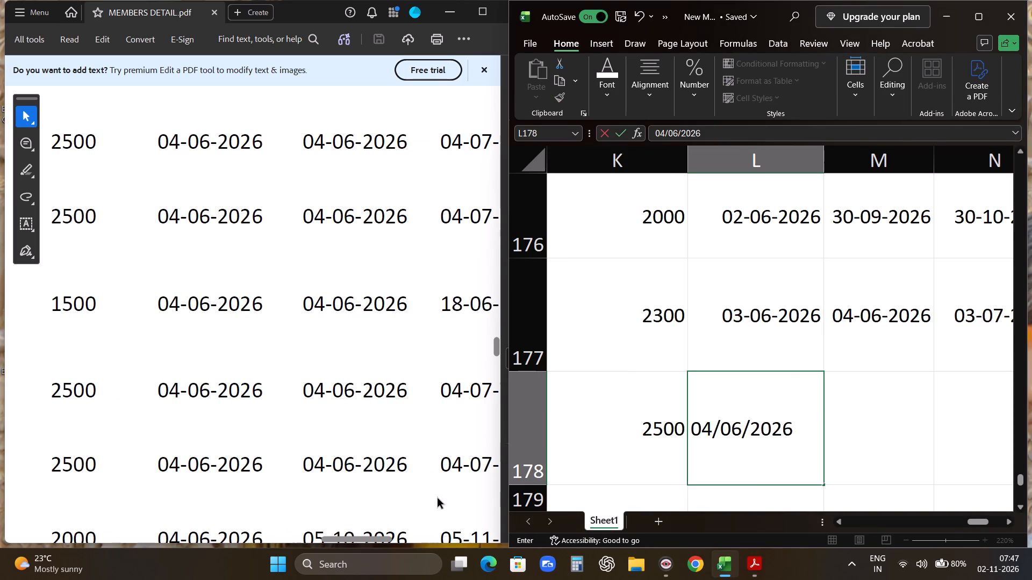
{"action": "key", "text": "Tab"}
{"action": "type", "text": "04/06/2026"}
{"action": "key", "text": "Tab"}
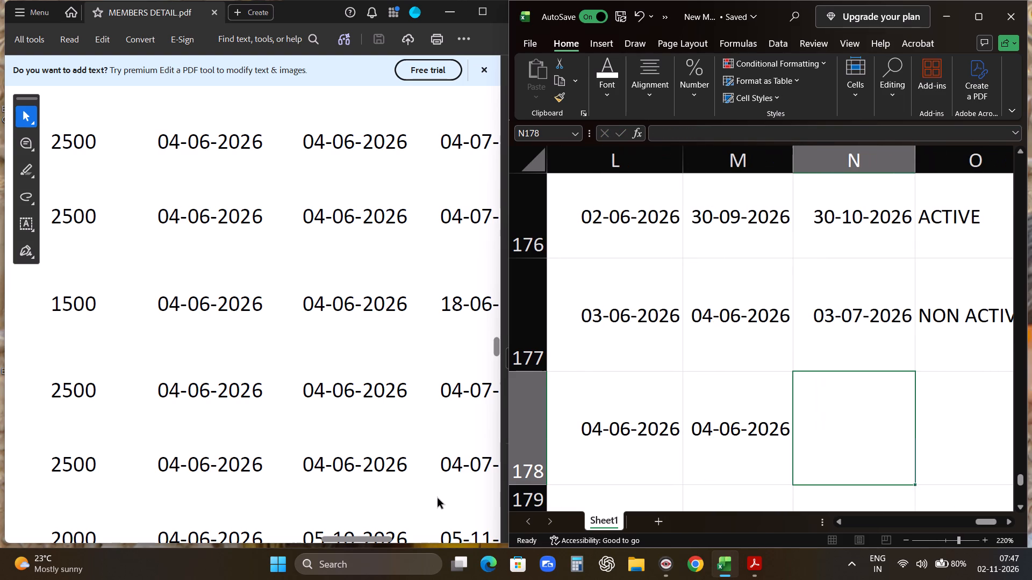
Look up record 177's last date and status in the members PDF, and enter 04/07/2026 in N178 and NON ACTIVE in O178 in Excel.
{"action": "key", "text": "alt+Tab"}
{"action": "key", "text": "Right"}
{"action": "key", "text": "Right"}
{"action": "key", "text": "Right"}
{"action": "key", "text": "Right"}
{"action": "key", "text": "Right"}
{"action": "key", "text": "Right"}
{"action": "key", "text": "Right"}
{"action": "key", "text": "Right"}
{"action": "key", "text": "Right"}
{"action": "key", "text": "Right"}
{"action": "key", "text": "Right"}
{"action": "key", "text": "Right"}
{"action": "key", "text": "Right"}
{"action": "key", "text": "Right"}
{"action": "key", "text": "Right"}
{"action": "key", "text": "Right"}
{"action": "key", "text": "Right"}
{"action": "key", "text": "Right"}
{"action": "key", "text": "Right"}
{"action": "key", "text": "Right"}
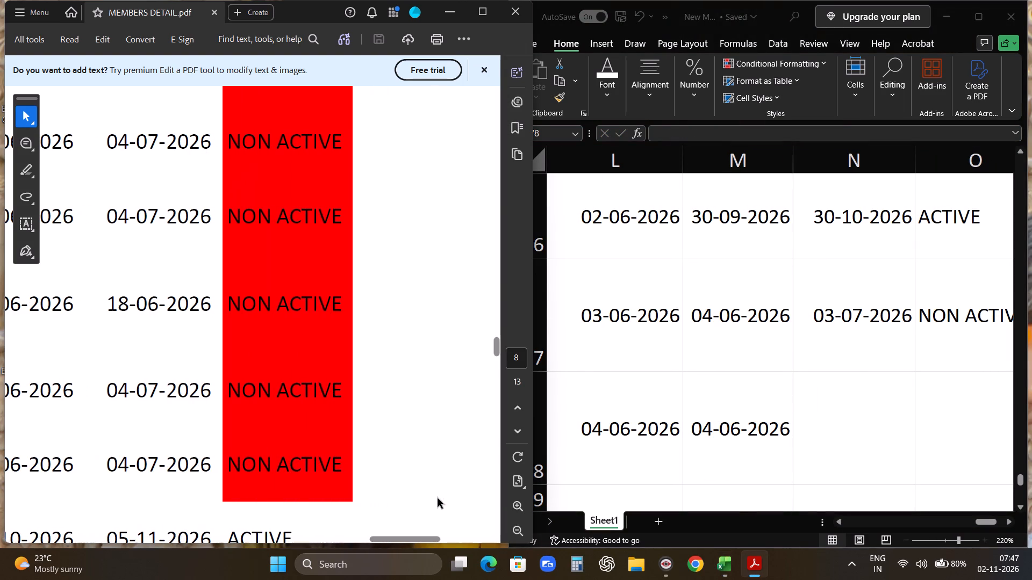
{"action": "key", "text": "alt+Tab"}
{"action": "type", "text": "04/"}
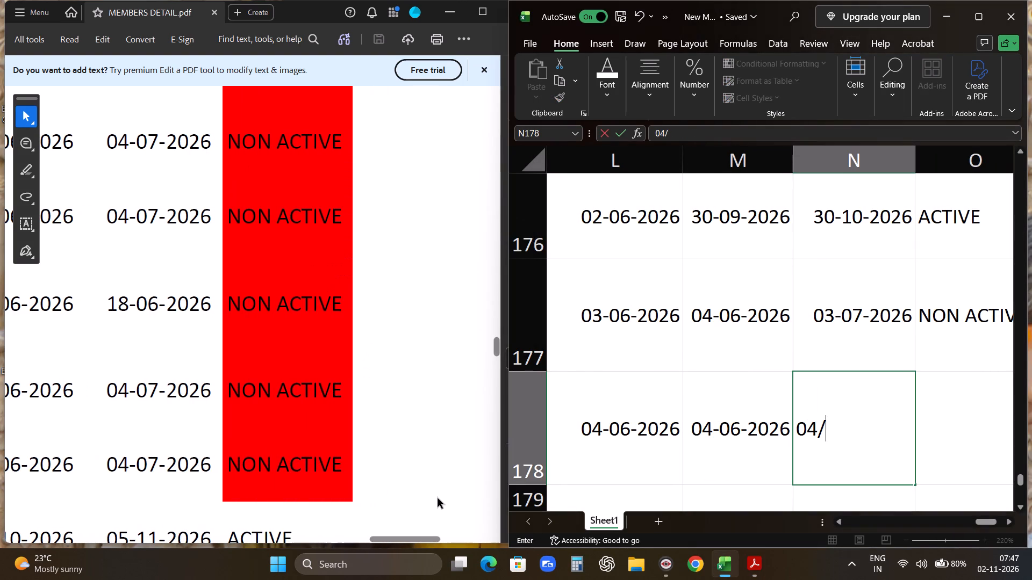
{"action": "type", "text": "07/2026"}
{"action": "key", "text": "Tab"}
{"action": "key", "text": "n"}
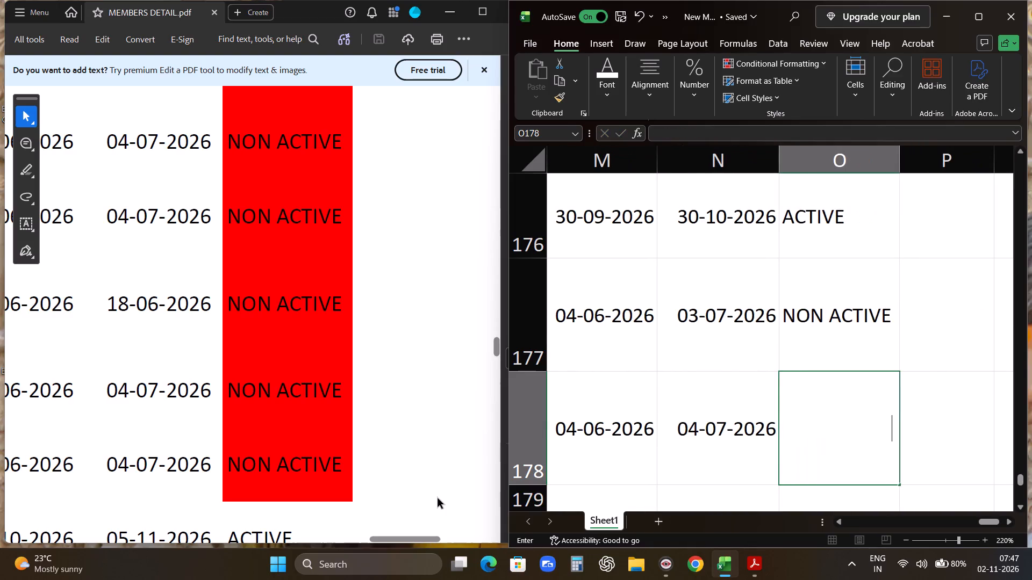
{"action": "key", "text": "Return"}
Save the members workbook.
{"action": "key", "text": "ctrl+s"}
{"action": "key", "text": "ctrl+s"}
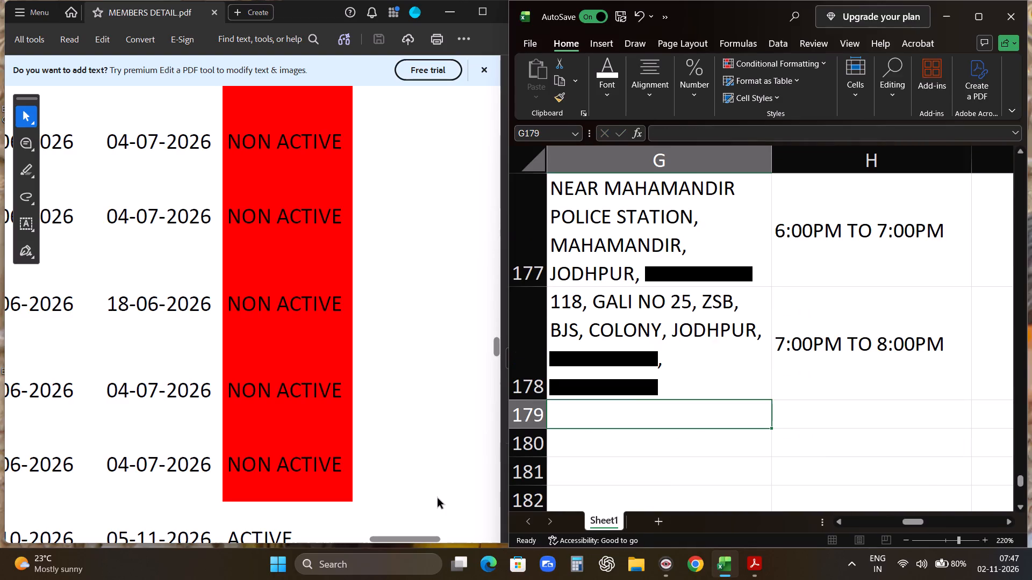
{"action": "key", "text": "ctrl+s"}
{"action": "key", "text": "ctrl+s"}
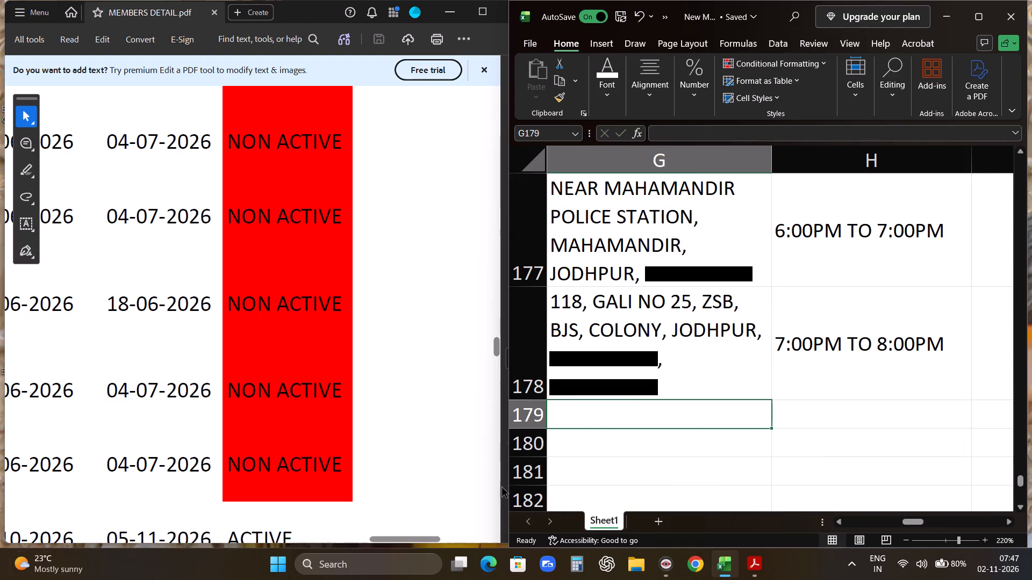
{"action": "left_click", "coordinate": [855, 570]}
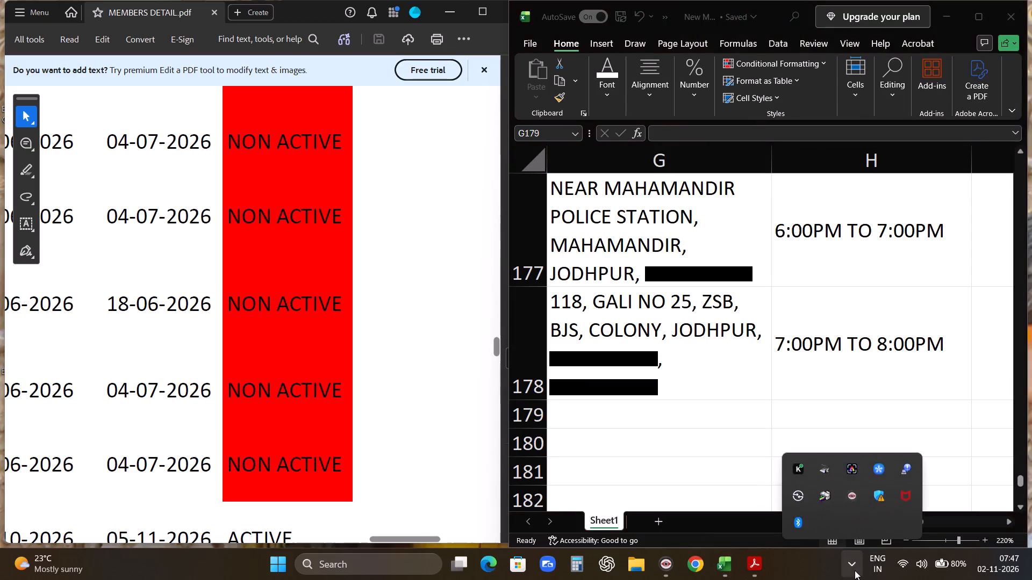
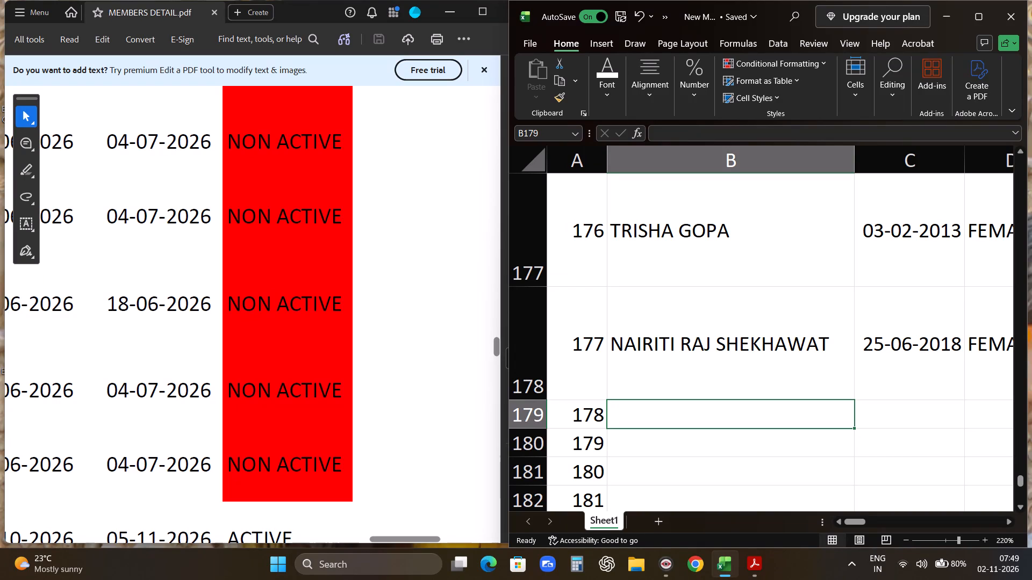
Look up record 178 in the members PDF and enter that member's name in cell B179 of the Excel worksheet.
{"action": "key", "text": "Left"}
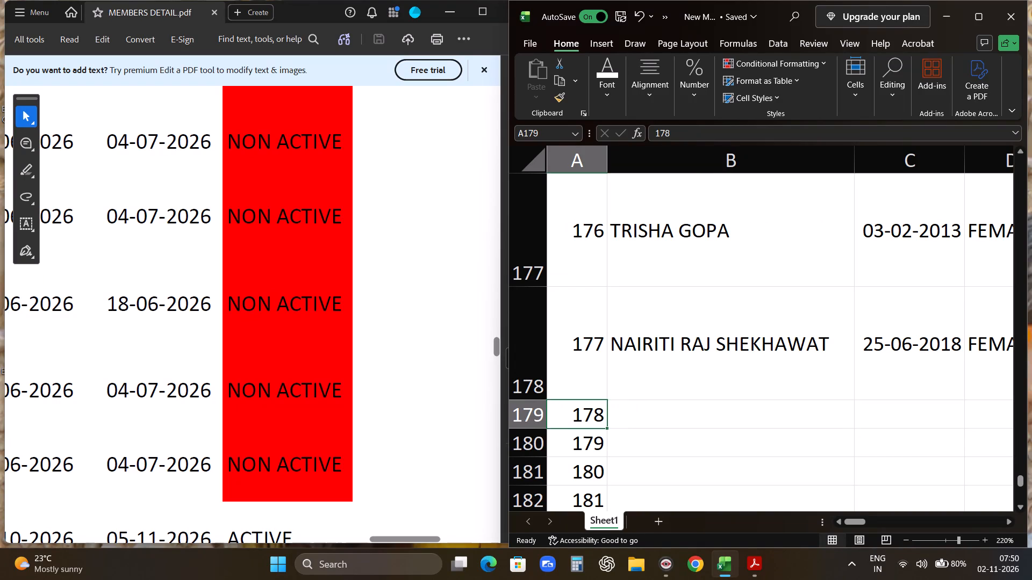
{"action": "key", "text": "alt+Tab"}
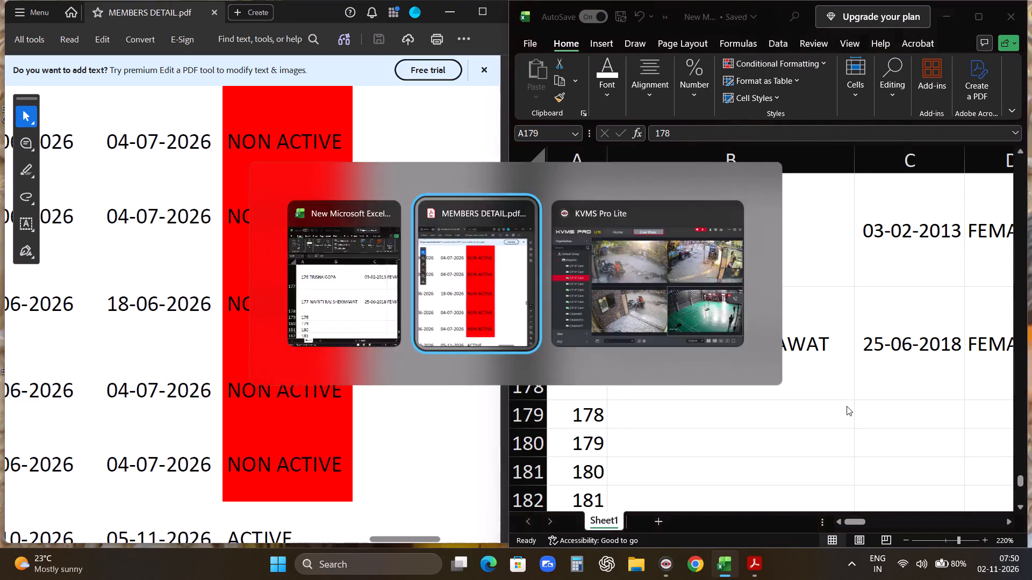
{"action": "key", "text": "Left"}
{"action": "key", "text": "Left"}
{"action": "key", "text": "Left"}
{"action": "key", "text": "Left"}
{"action": "key", "text": "Left"}
{"action": "key", "text": "Left"}
{"action": "key", "text": "Left"}
{"action": "key", "text": "Left"}
{"action": "key", "text": "Left"}
{"action": "key", "text": "Left"}
{"action": "key", "text": "Left"}
{"action": "key", "text": "Left"}
{"action": "key", "text": "Left"}
{"action": "key", "text": "Left"}
{"action": "key", "text": "Left"}
{"action": "key", "text": "Left"}
{"action": "key", "text": "Left"}
{"action": "key", "text": "Left"}
{"action": "key", "text": "Left"}
{"action": "key", "text": "Left"}
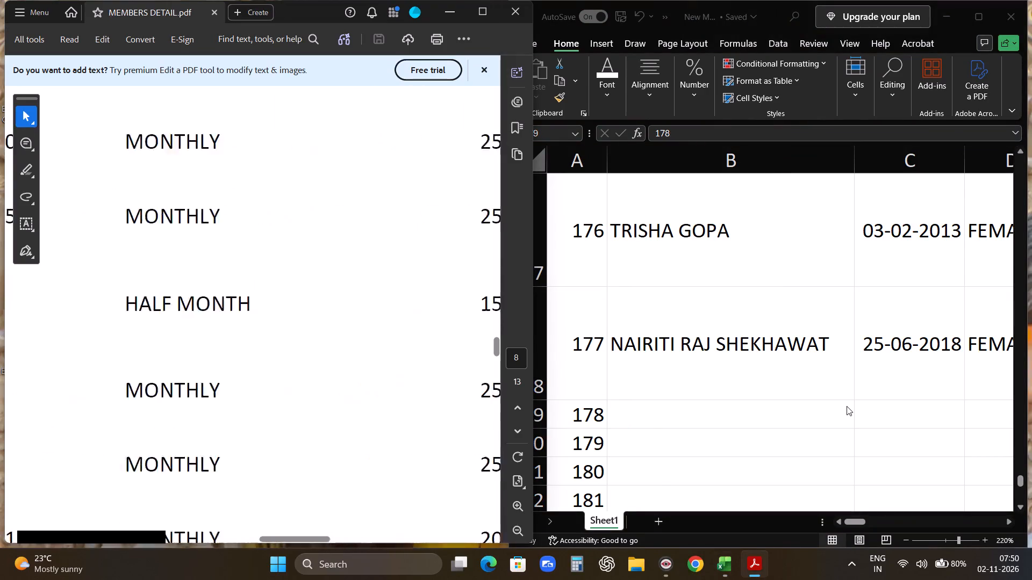
{"action": "key", "text": "Right"}
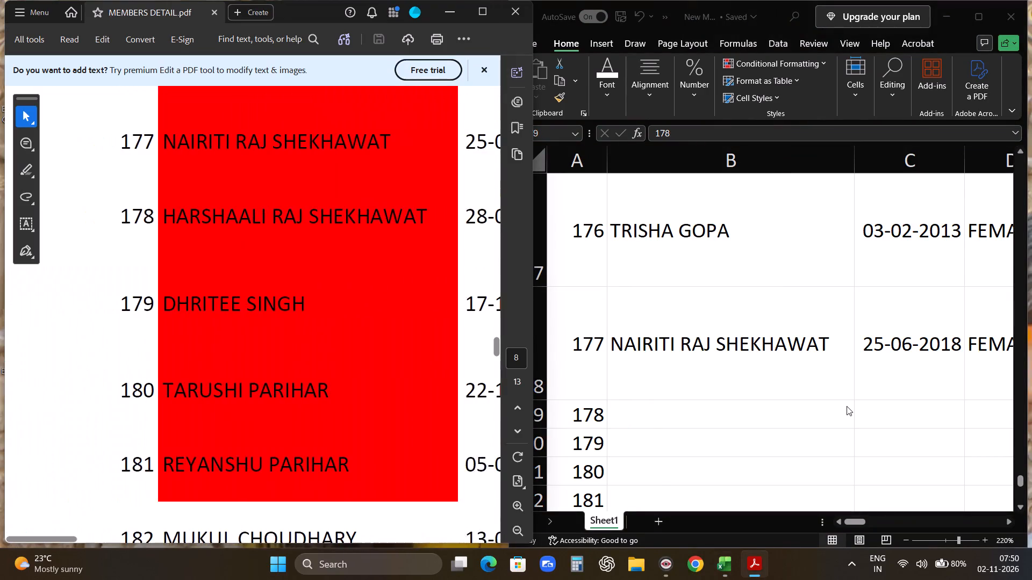
{"action": "key", "text": "Right"}
{"action": "key", "text": "Right"}
{"action": "key", "text": "Right"}
{"action": "key", "text": "Right"}
{"action": "key", "text": "Right"}
{"action": "key", "text": "Right"}
{"action": "key", "text": "Right"}
{"action": "key", "text": "Right"}
{"action": "key", "text": "Right"}
{"action": "key", "text": "Right"}
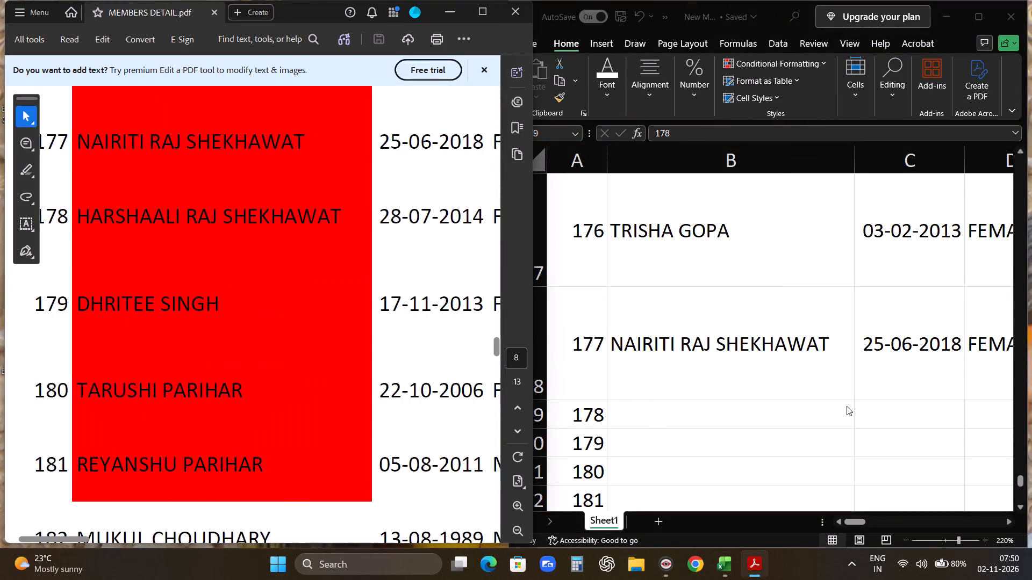
{"action": "key", "text": "Right"}
{"action": "key", "text": "Right"}
{"action": "key", "text": "Right"}
{"action": "key", "text": "Right"}
{"action": "key", "text": "alt+Tab"}
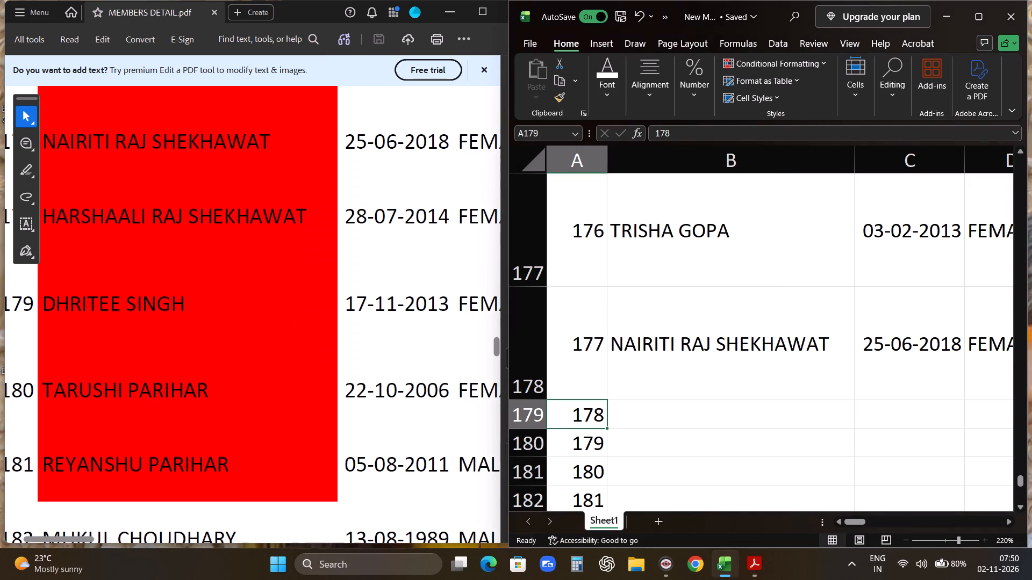
{"action": "key", "text": "Right"}
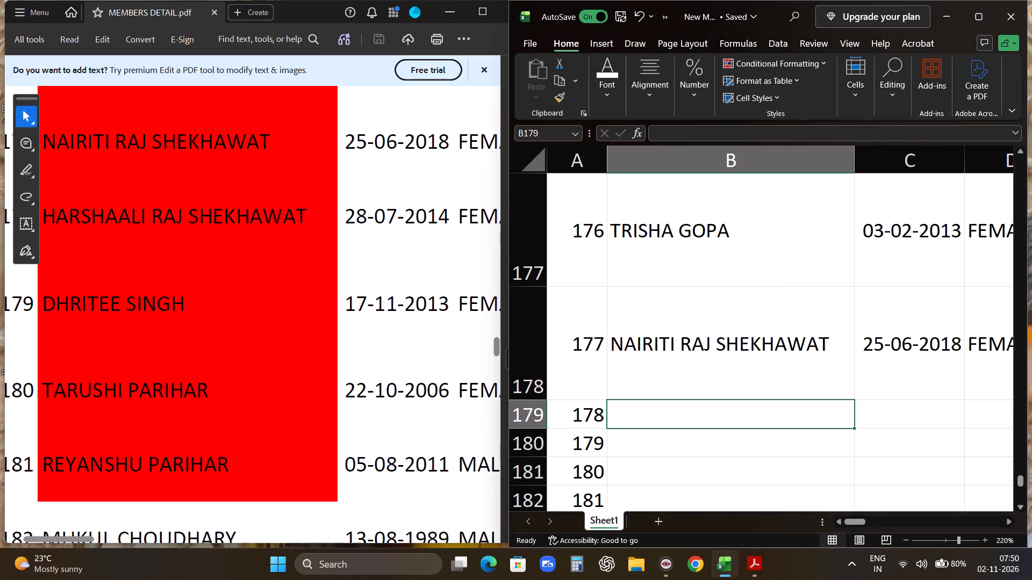
{"action": "key", "text": "Left"}
{"action": "key", "text": "alt+Tab"}
{"action": "key", "text": "Down"}
{"action": "key", "text": "Down"}
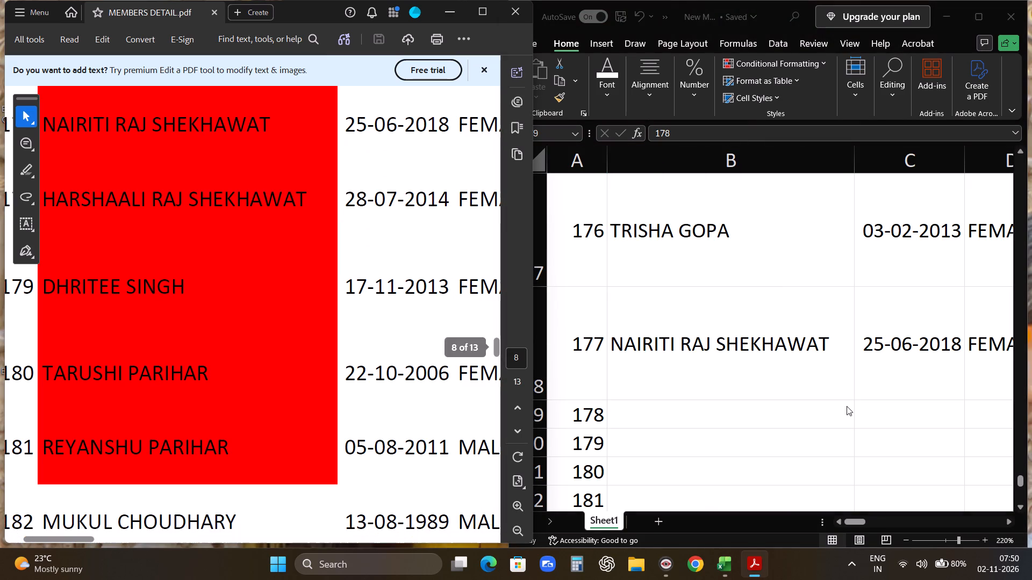
{"action": "key", "text": "Down"}
{"action": "key", "text": "Down"}
{"action": "key", "text": "Down"}
{"action": "key", "text": "Down"}
{"action": "key", "text": "Down"}
{"action": "key", "text": "Down"}
{"action": "key", "text": "Down"}
{"action": "key", "text": "Down"}
{"action": "key", "text": "alt+Tab"}
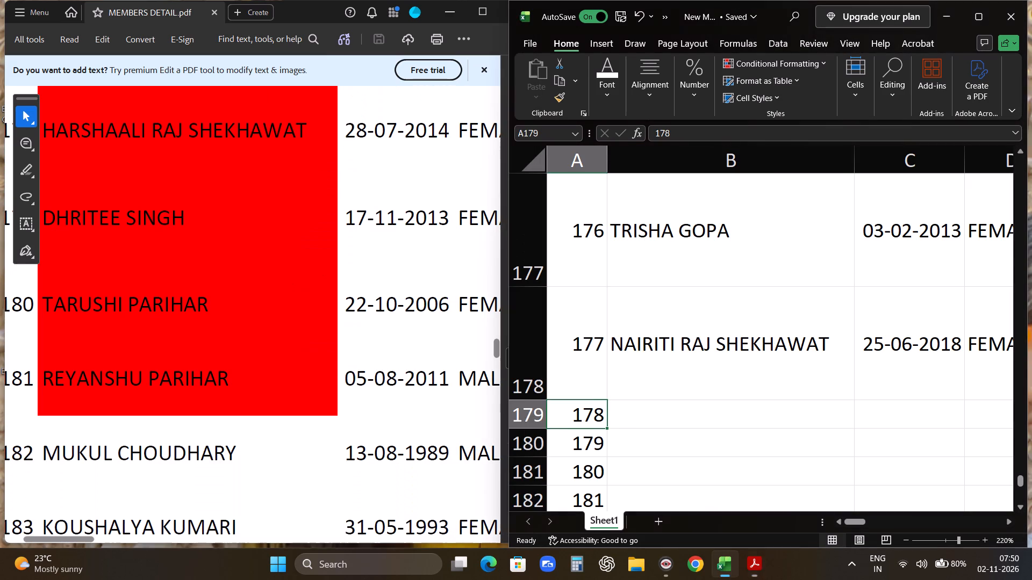
{"action": "key", "text": "Right"}
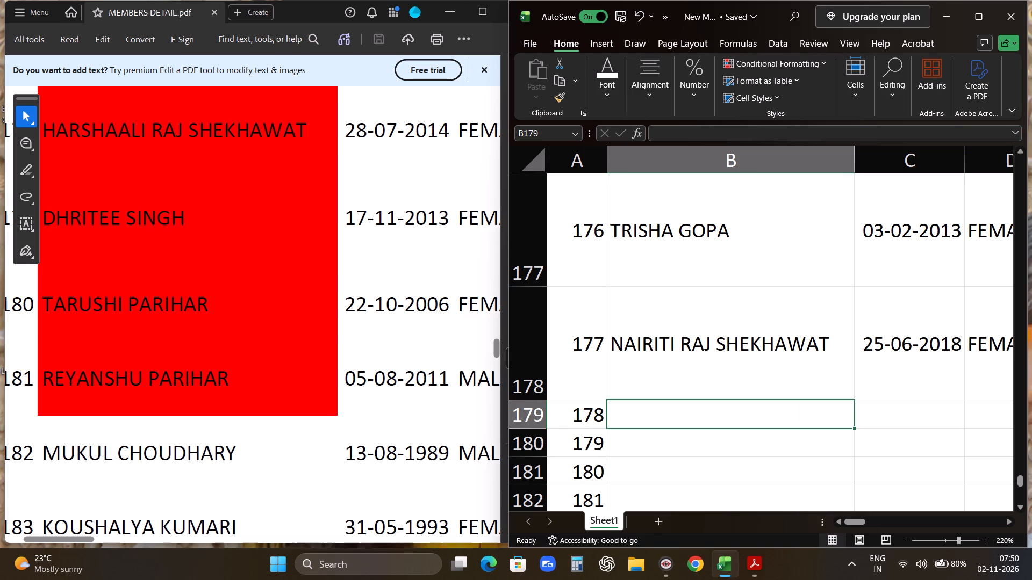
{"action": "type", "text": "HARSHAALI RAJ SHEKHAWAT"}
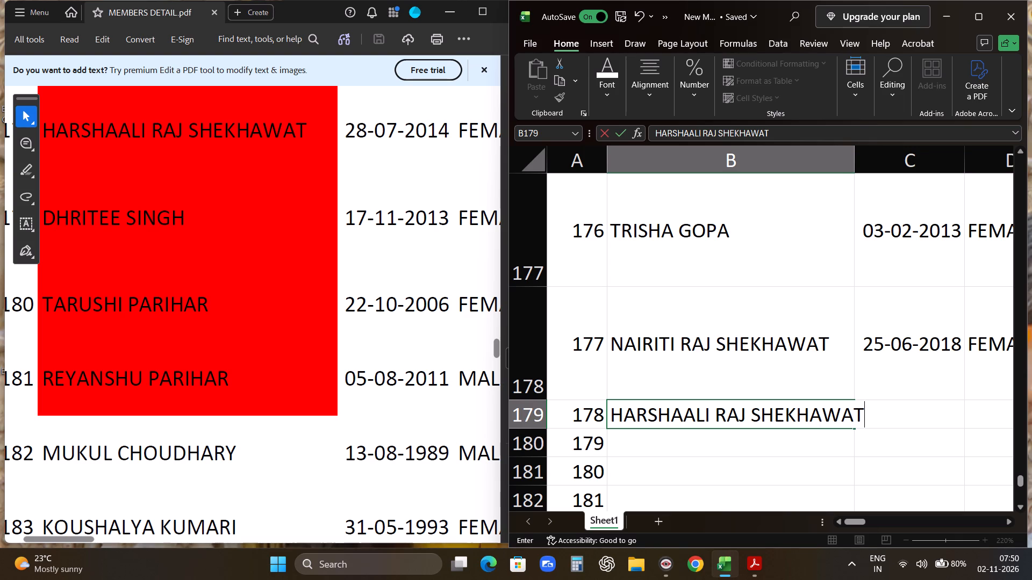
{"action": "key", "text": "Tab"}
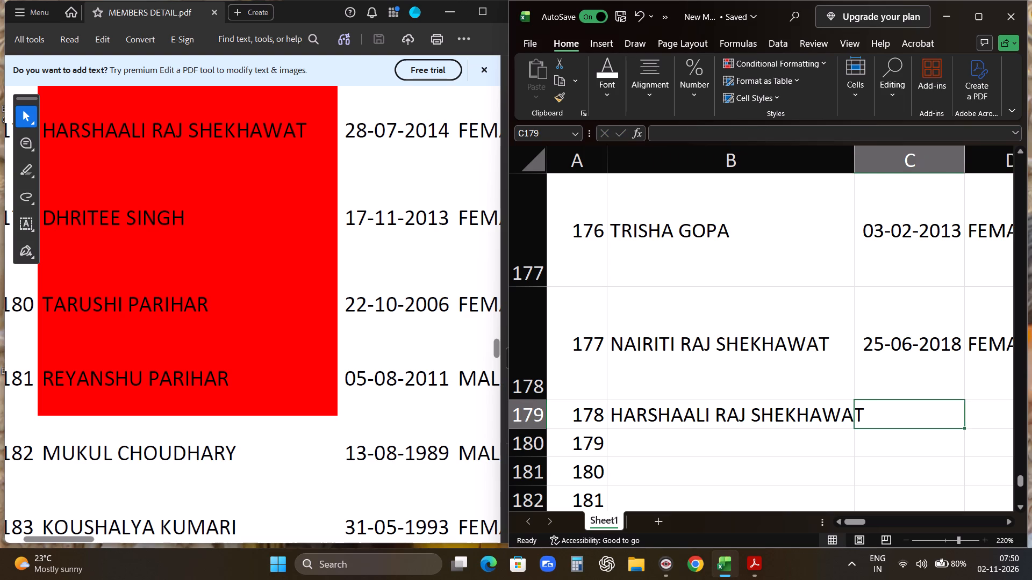
Widen column B to fit its longest name.
{"action": "double_click", "coordinate": [851, 160]}
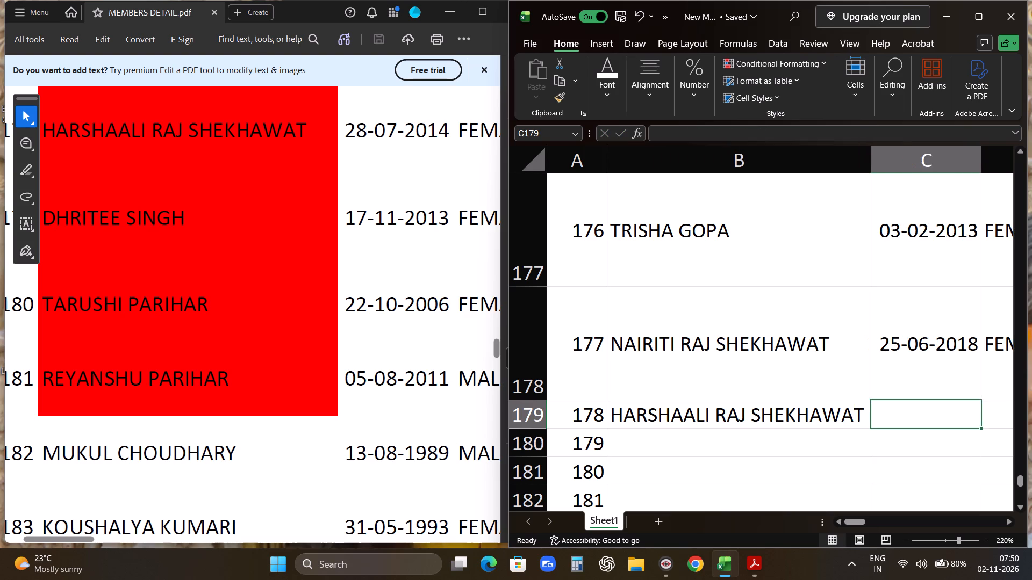
Enter record 178's date of birth in C179 and FEMALE in D179.
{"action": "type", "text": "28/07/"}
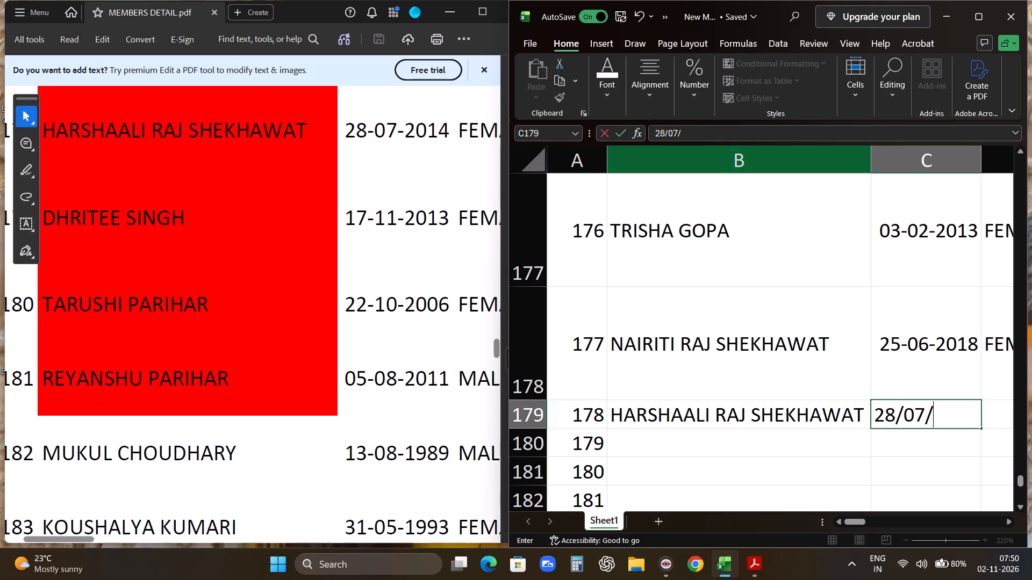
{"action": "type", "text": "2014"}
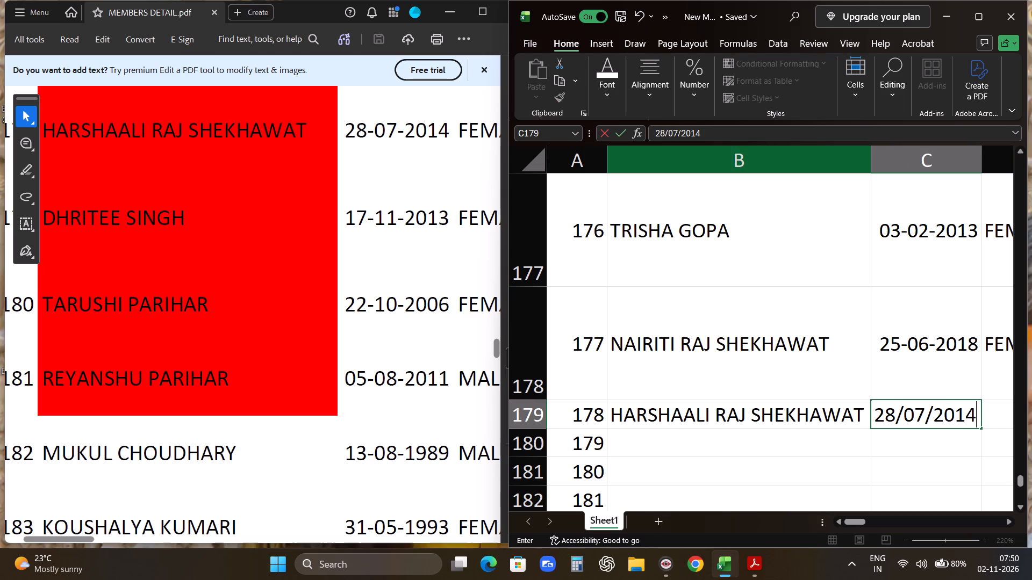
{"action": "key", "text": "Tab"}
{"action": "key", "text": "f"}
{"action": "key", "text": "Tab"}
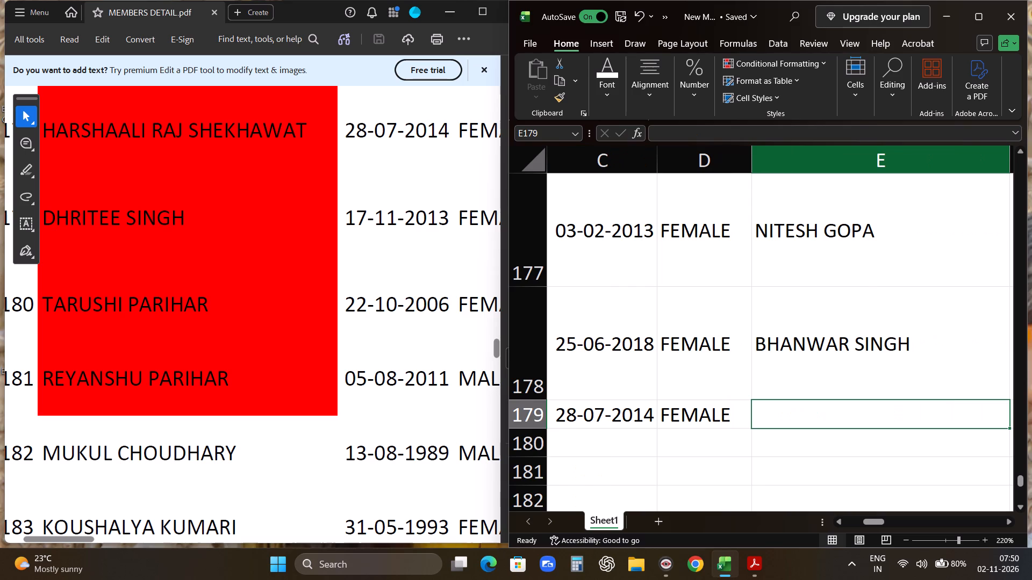
Look up record 178's parents in the members PDF and enter the father's name in E179 and the mother's name in F179 in Excel.
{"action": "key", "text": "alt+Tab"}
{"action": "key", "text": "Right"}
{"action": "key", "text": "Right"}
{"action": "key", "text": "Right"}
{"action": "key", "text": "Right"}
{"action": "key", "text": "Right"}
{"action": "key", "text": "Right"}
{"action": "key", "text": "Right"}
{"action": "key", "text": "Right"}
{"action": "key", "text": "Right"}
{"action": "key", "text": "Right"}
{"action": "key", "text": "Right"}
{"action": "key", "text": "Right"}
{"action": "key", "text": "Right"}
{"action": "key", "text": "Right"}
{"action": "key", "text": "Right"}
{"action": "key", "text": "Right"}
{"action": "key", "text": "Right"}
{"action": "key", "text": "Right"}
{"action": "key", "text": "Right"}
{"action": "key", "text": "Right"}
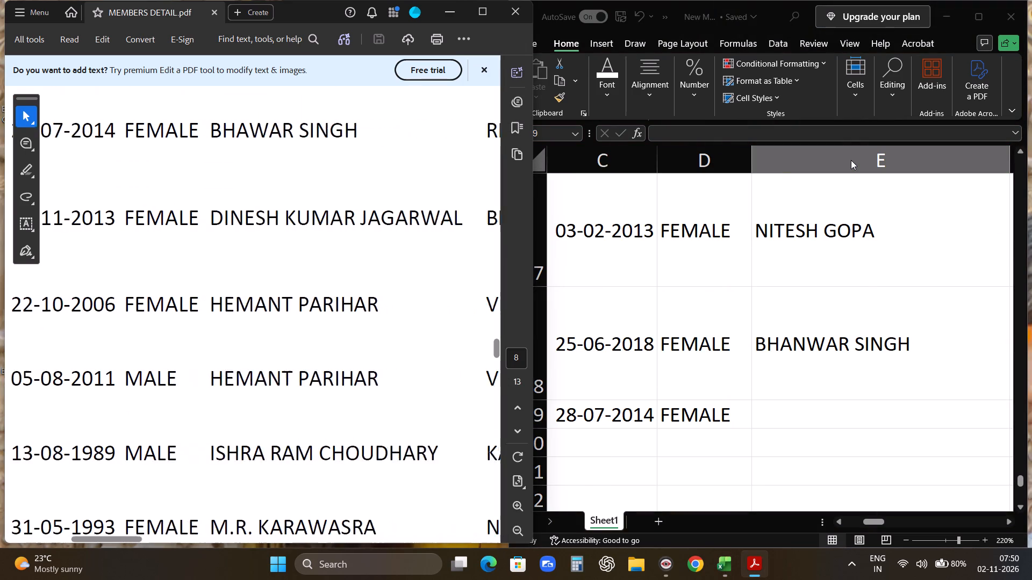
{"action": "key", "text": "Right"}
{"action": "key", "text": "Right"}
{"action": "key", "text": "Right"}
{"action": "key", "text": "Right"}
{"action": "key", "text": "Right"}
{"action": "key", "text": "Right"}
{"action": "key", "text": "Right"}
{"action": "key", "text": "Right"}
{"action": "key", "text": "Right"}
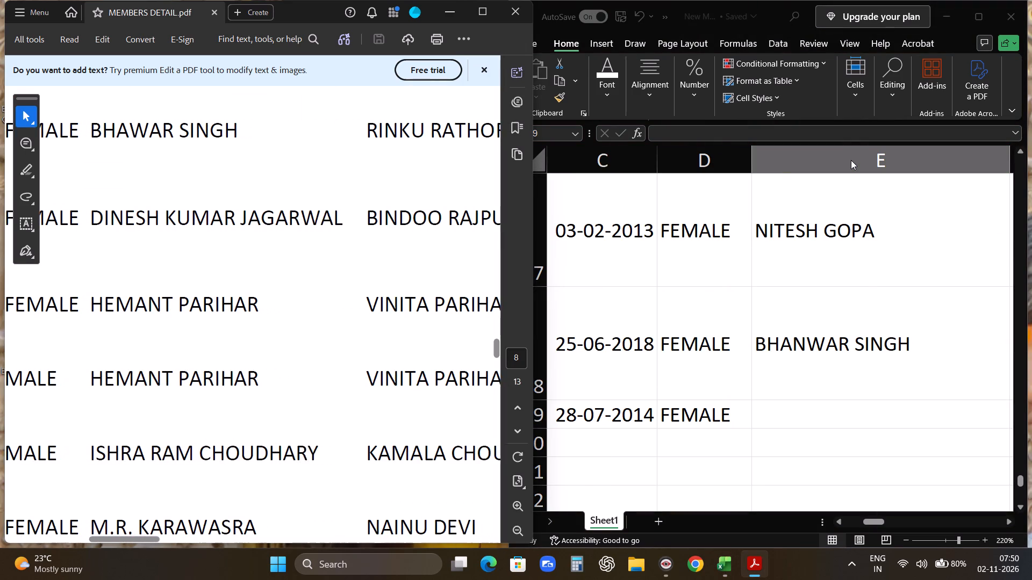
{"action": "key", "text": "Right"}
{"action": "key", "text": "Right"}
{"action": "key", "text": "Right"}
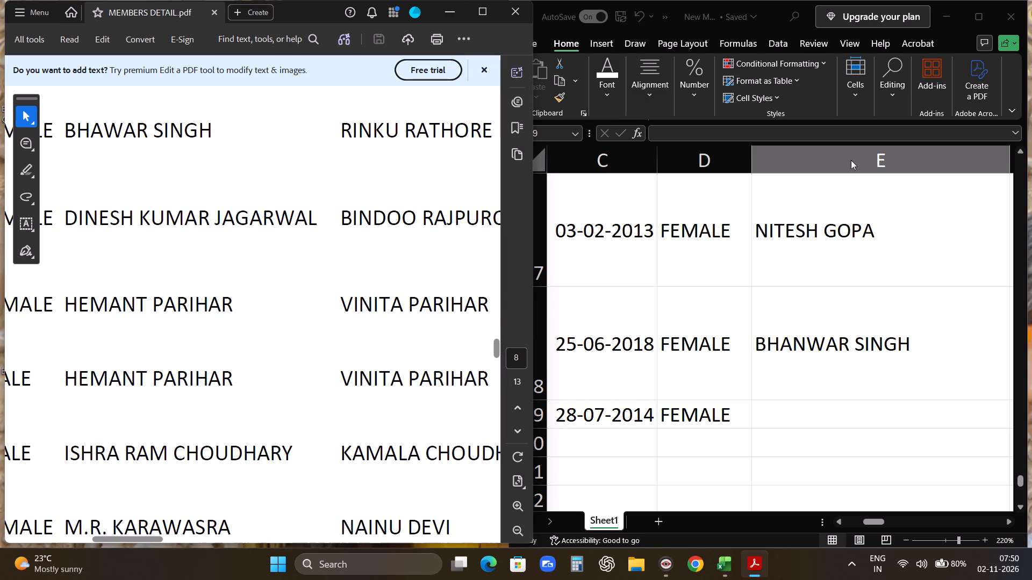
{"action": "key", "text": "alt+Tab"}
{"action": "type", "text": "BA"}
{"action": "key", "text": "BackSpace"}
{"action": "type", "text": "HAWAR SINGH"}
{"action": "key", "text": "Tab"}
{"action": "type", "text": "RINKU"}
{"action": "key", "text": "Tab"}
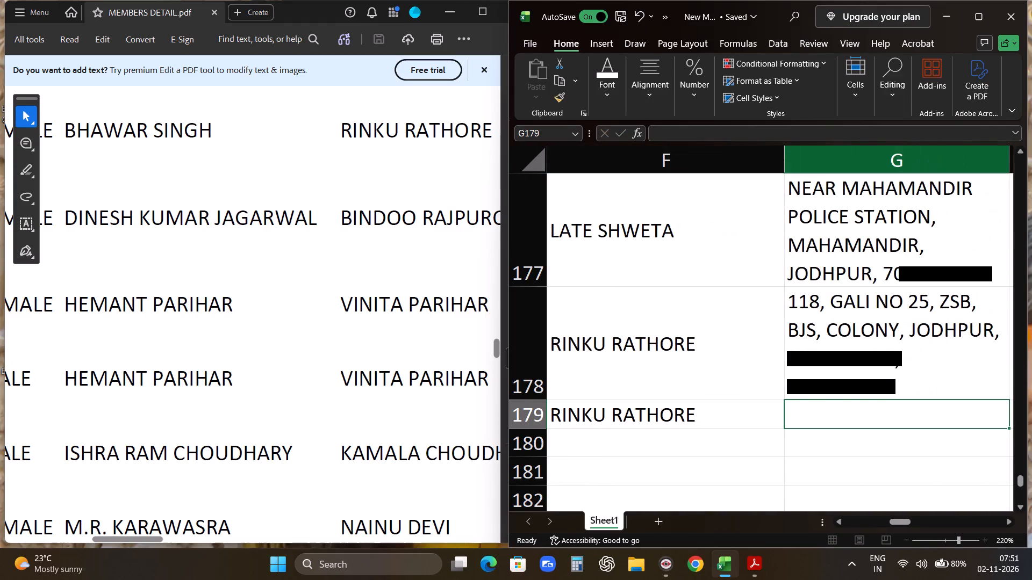
Switch to the MEMBERS DETAIL PDF and look up record 178's address and contact numbers, checking its row against the neighbouring records.
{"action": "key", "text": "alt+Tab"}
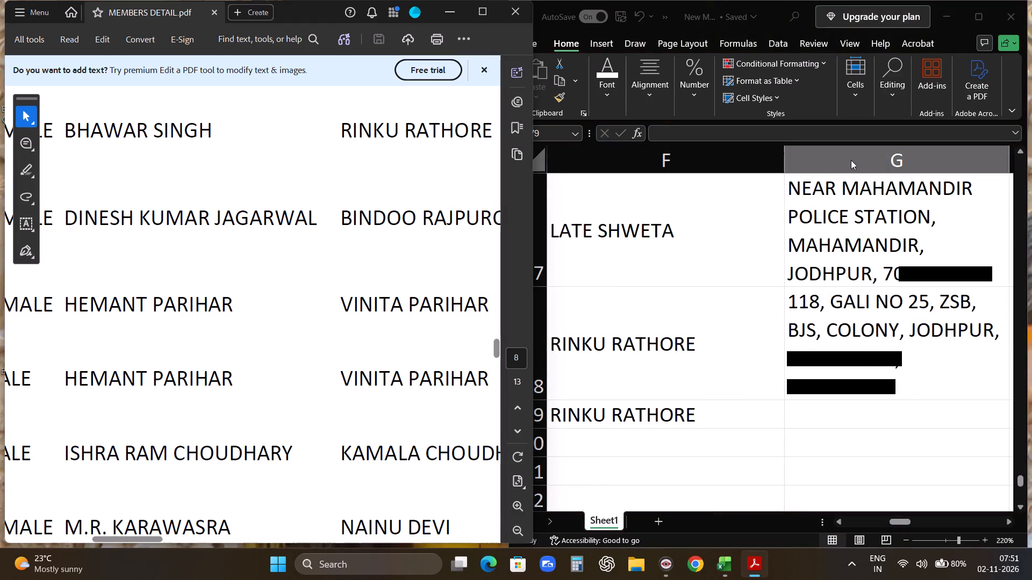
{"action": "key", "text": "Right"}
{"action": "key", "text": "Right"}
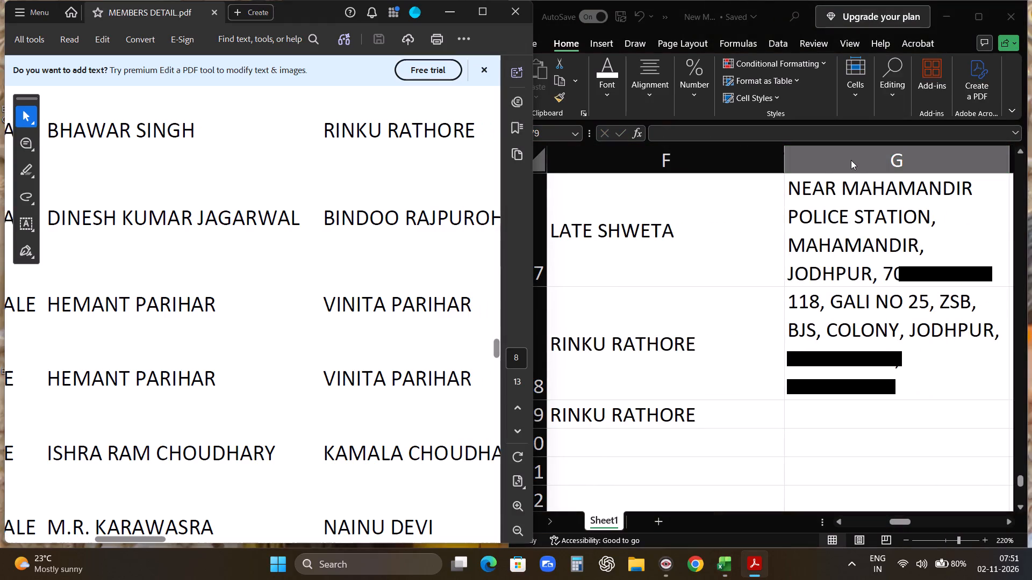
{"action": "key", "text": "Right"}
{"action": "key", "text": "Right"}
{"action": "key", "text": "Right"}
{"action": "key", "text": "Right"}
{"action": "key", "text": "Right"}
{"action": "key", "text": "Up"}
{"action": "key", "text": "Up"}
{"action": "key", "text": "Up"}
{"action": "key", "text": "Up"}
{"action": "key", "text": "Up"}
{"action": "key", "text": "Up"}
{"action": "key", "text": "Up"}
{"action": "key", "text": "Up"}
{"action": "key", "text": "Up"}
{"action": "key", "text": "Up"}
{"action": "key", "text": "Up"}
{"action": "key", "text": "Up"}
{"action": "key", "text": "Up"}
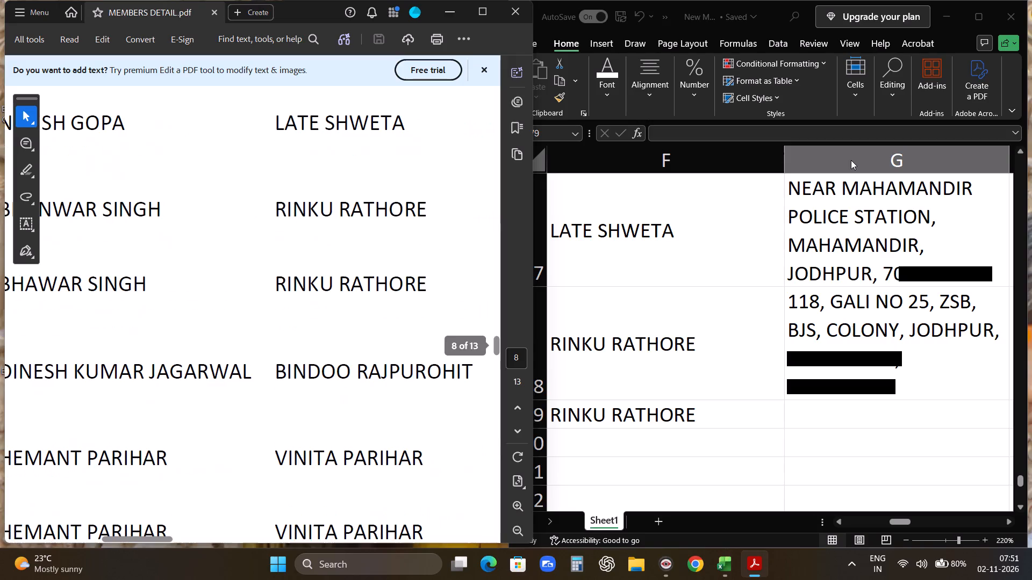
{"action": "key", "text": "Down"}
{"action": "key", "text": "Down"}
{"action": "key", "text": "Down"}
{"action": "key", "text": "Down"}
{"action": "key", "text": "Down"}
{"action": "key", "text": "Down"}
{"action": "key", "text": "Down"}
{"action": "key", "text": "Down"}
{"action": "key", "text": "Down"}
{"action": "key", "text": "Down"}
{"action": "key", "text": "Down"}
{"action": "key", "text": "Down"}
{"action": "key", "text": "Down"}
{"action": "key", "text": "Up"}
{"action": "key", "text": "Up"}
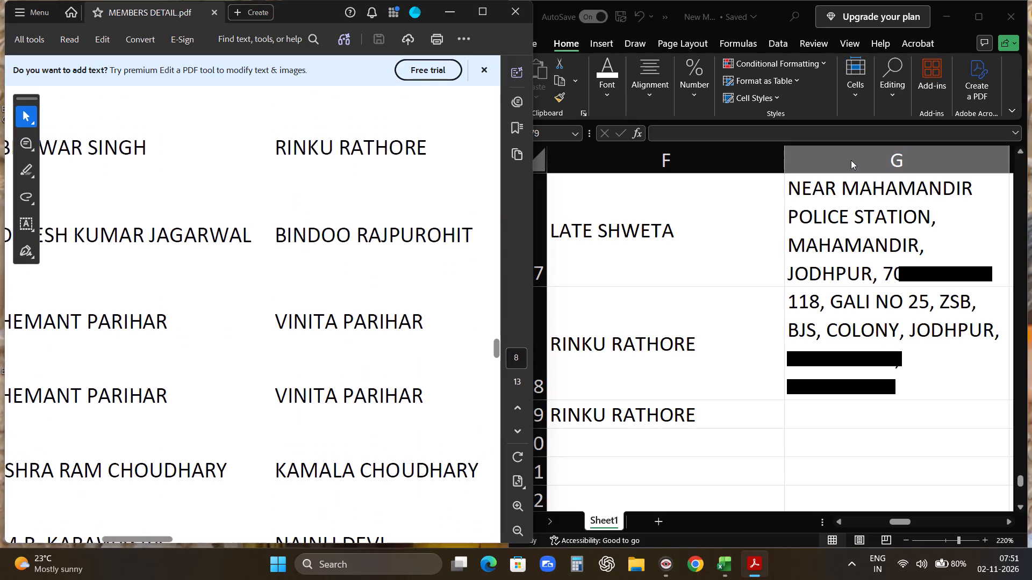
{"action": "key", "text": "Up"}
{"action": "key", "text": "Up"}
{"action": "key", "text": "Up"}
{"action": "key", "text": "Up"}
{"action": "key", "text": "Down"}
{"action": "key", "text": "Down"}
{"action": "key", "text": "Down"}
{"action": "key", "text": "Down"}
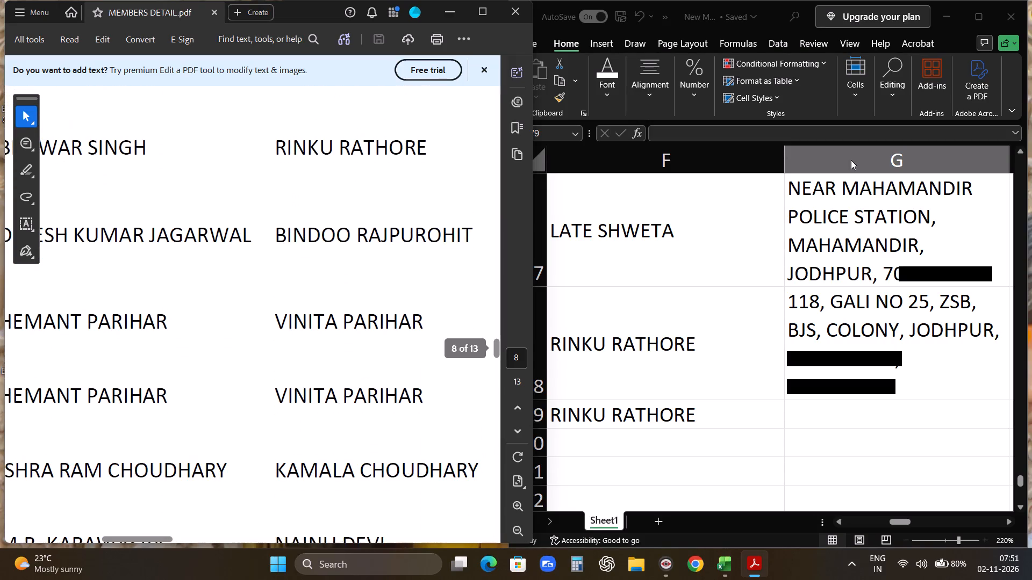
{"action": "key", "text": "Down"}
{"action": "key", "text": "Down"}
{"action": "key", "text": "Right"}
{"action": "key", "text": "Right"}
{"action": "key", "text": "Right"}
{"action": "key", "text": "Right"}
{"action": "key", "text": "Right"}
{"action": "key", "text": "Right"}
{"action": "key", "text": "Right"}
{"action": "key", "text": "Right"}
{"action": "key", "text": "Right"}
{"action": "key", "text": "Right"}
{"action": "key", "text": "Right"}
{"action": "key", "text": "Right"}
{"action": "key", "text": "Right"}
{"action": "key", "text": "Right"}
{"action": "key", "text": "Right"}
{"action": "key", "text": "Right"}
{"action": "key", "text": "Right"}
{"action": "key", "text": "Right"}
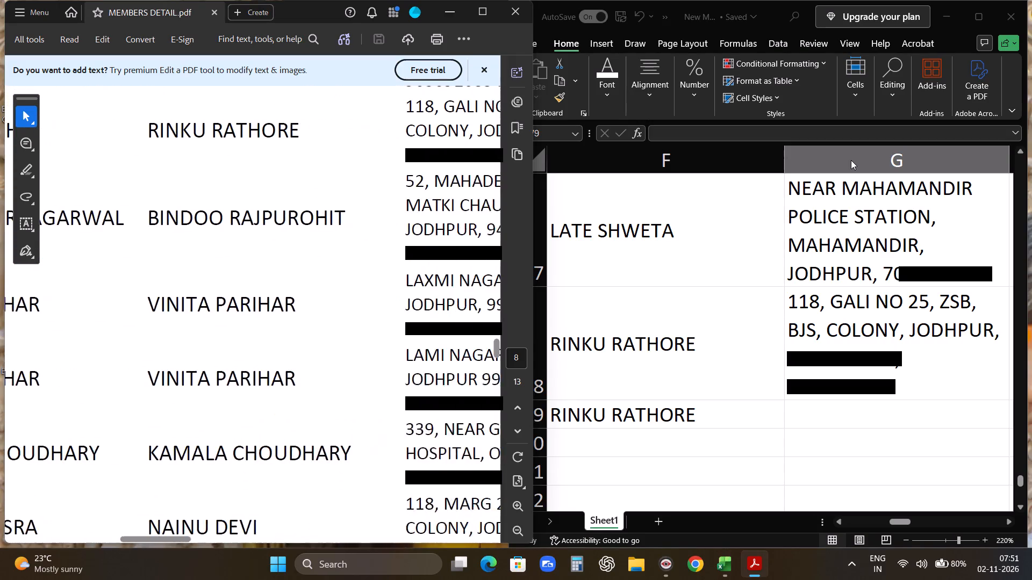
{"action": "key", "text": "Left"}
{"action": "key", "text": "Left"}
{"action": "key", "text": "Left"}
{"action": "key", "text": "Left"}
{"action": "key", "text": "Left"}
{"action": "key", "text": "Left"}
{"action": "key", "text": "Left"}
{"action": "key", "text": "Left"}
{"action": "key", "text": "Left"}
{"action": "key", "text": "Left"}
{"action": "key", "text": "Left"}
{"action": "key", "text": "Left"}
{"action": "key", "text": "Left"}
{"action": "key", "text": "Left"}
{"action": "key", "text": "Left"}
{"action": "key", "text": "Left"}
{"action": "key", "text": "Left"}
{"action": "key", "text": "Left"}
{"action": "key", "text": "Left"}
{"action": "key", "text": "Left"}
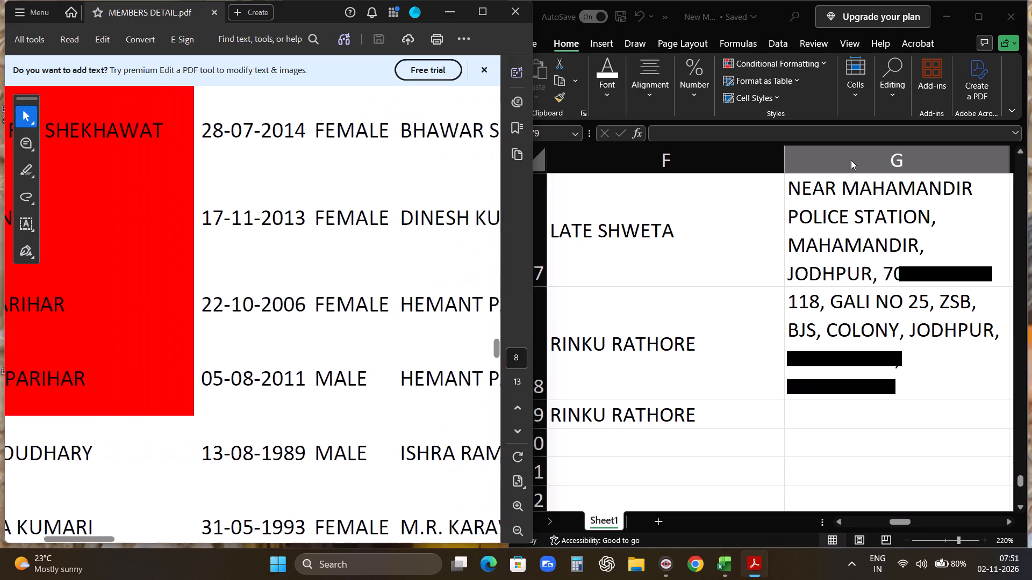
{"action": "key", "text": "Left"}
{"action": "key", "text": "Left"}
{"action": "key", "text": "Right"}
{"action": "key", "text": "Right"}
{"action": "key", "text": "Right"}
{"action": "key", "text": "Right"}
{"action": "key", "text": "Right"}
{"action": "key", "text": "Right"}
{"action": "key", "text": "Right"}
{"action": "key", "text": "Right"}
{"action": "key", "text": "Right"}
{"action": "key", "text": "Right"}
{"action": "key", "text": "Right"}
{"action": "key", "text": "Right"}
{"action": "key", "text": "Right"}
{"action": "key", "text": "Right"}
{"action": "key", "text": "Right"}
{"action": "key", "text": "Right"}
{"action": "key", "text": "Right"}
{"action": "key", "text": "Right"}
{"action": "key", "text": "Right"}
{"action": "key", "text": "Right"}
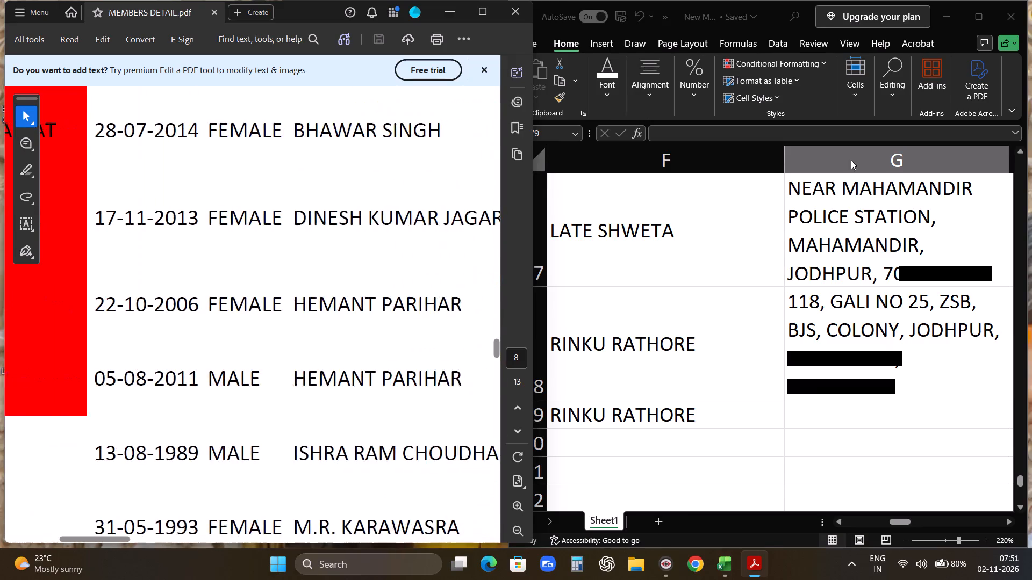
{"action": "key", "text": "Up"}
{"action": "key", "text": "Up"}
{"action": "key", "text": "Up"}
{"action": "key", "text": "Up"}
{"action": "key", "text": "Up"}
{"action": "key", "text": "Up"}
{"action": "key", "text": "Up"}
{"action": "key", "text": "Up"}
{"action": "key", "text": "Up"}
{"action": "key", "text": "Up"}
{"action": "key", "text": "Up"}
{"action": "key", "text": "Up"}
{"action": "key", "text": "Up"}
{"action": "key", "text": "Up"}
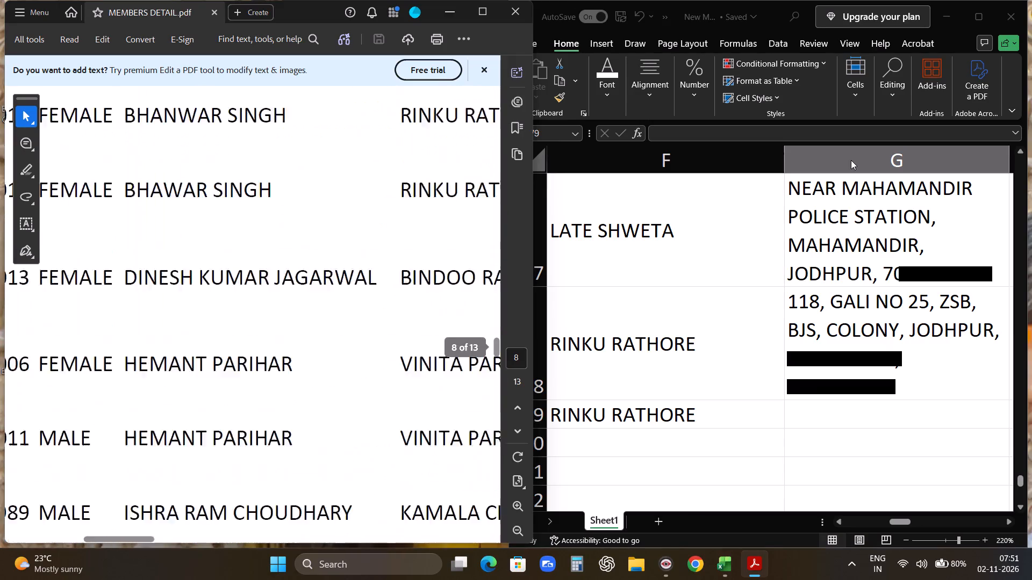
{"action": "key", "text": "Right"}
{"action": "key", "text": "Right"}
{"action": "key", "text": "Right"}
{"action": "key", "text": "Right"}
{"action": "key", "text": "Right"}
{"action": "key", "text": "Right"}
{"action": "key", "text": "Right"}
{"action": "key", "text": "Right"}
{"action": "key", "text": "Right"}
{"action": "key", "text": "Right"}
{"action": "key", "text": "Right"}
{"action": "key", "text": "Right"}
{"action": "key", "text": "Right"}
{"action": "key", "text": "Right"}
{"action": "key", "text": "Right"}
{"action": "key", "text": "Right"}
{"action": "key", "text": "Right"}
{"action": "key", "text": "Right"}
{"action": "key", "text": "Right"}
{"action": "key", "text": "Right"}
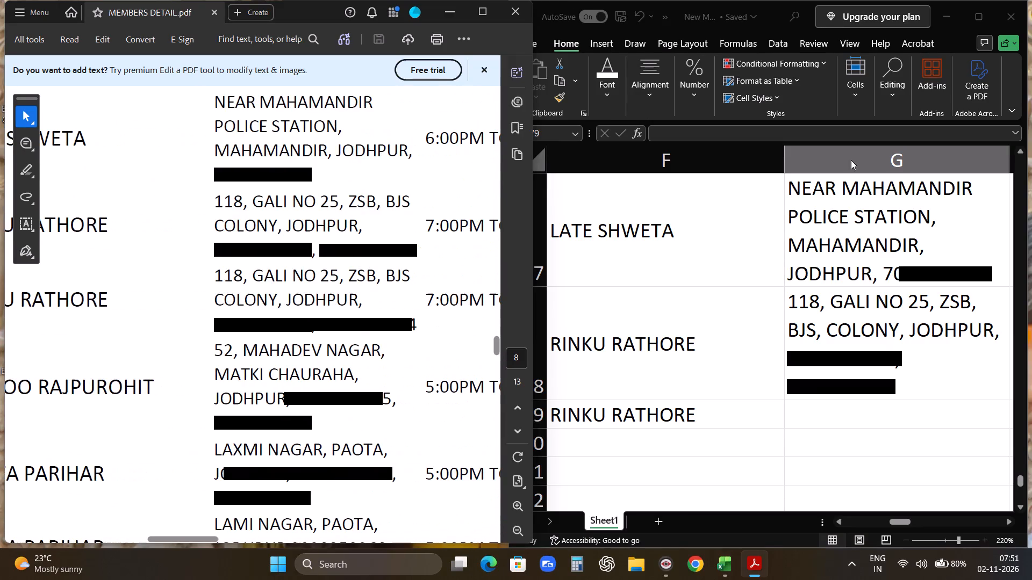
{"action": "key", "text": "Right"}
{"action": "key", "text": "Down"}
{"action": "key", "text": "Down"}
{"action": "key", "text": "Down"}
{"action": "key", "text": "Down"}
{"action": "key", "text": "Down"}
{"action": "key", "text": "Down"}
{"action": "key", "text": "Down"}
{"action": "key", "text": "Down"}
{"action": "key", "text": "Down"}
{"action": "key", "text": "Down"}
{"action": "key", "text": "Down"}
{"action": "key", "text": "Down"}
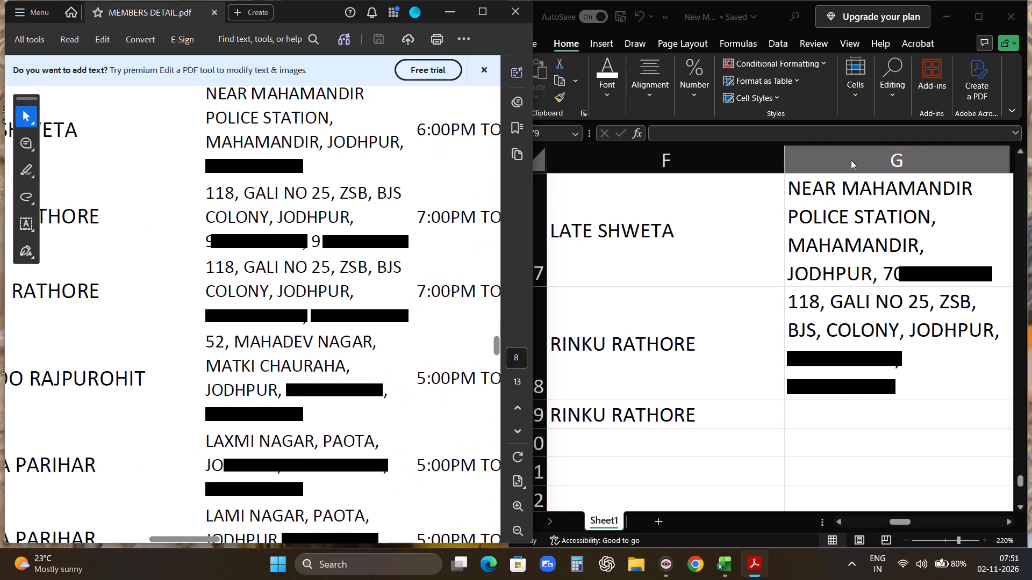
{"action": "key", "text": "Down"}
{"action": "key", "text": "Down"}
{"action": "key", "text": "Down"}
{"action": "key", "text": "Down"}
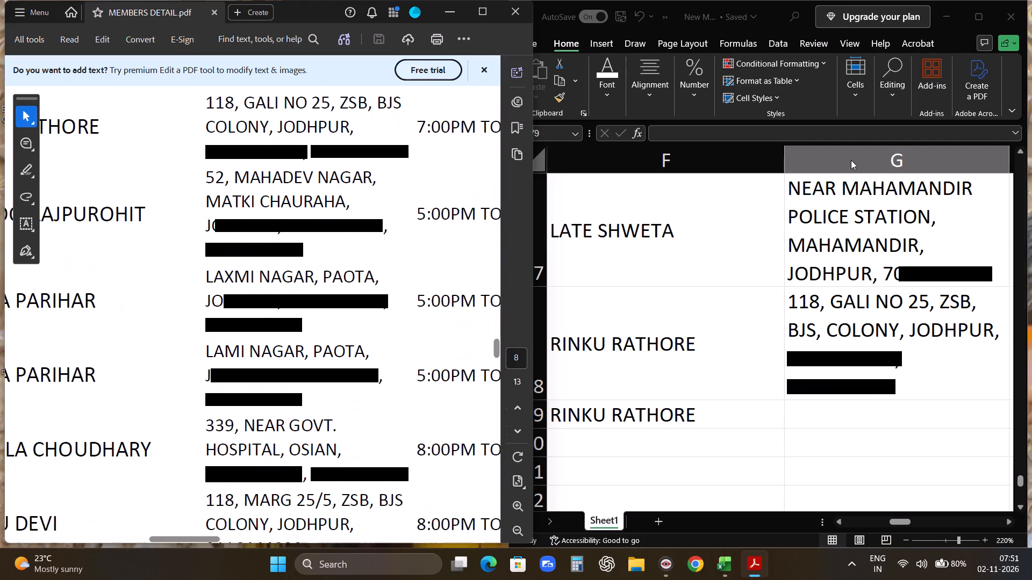
View record 178's address and timing in the members PDF, and enter the address and contact numbers in G179 in Excel.
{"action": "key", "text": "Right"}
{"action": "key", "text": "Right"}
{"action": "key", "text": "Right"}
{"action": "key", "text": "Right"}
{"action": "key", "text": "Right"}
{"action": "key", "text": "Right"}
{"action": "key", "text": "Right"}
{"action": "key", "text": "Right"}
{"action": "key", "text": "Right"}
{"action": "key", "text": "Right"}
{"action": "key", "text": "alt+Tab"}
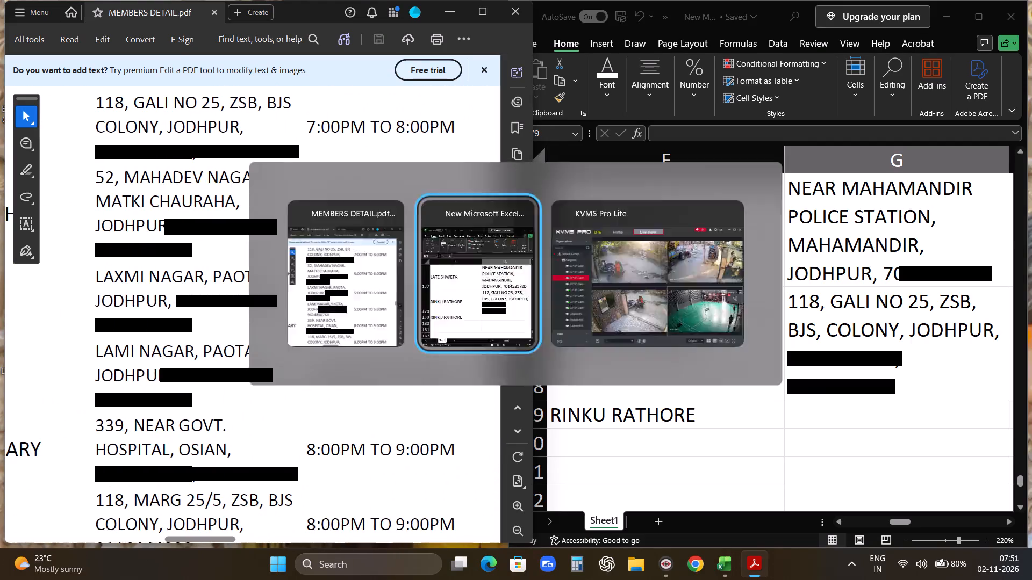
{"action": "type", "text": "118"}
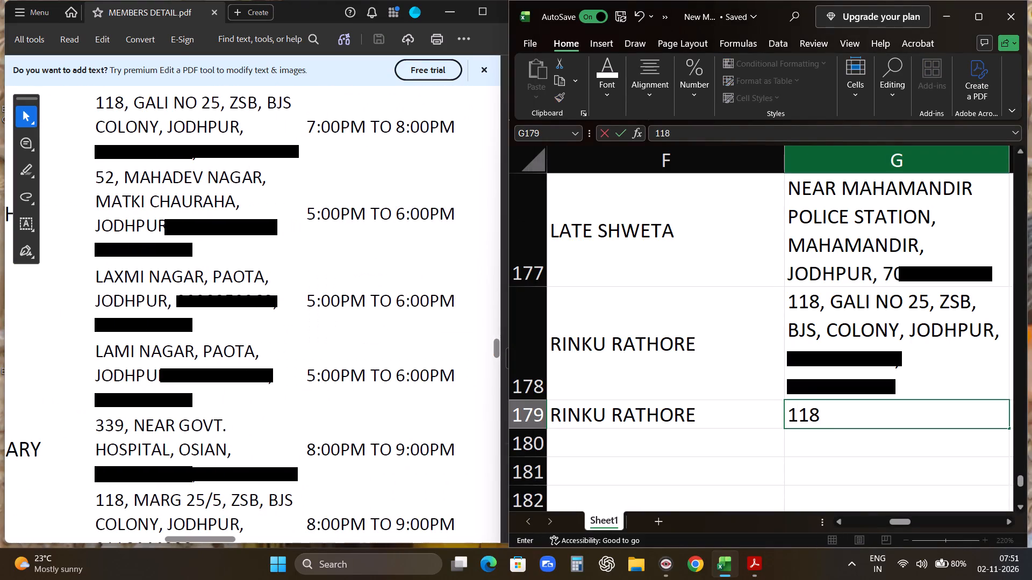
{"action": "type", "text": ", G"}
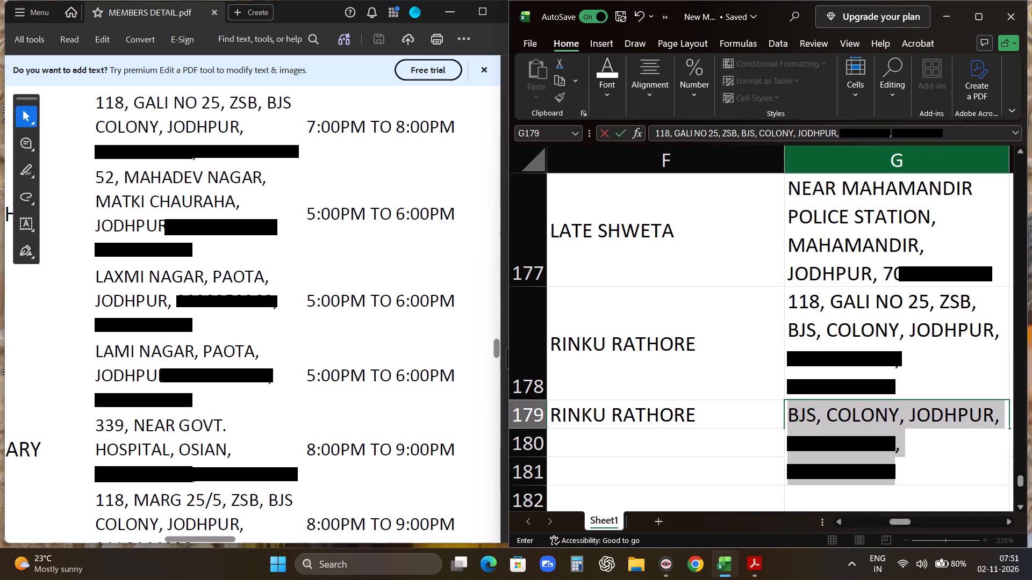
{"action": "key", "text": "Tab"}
Enter record 178's time slot 7:00PM TO 8:00PM in H179.
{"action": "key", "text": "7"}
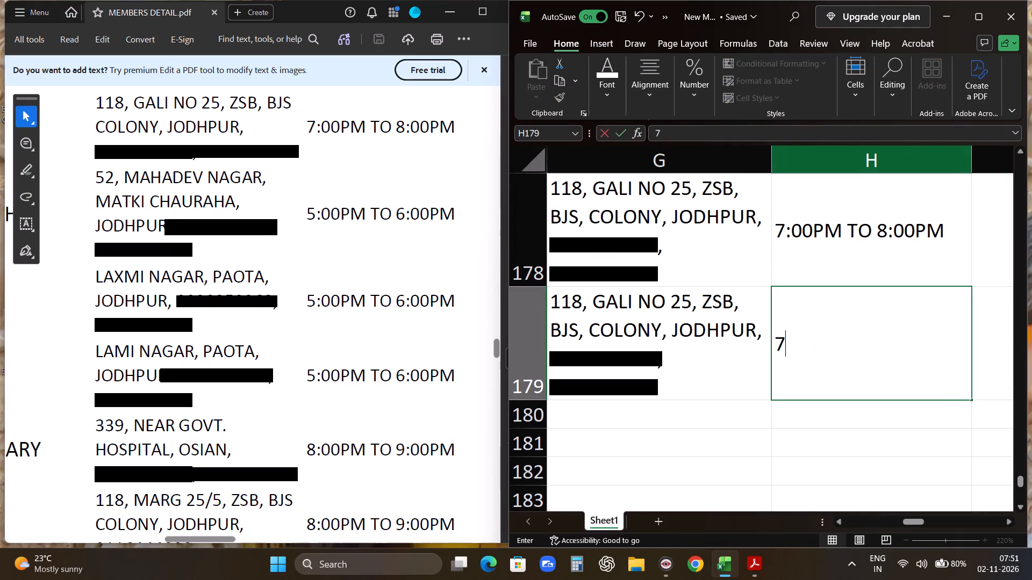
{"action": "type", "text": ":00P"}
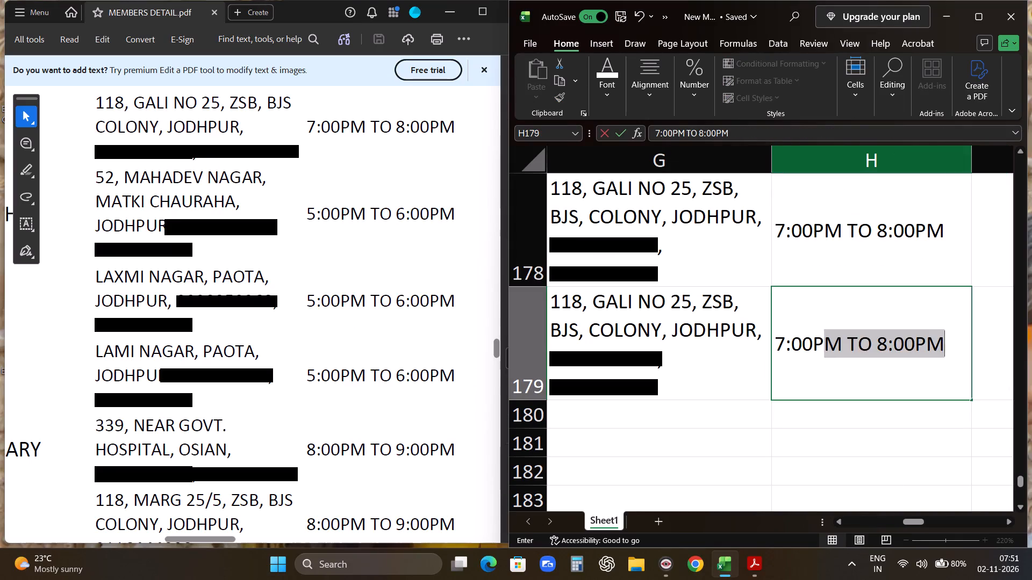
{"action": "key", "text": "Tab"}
Switch to the MEMBERS DETAIL PDF and look up record 178's entry in the column following the time slot.
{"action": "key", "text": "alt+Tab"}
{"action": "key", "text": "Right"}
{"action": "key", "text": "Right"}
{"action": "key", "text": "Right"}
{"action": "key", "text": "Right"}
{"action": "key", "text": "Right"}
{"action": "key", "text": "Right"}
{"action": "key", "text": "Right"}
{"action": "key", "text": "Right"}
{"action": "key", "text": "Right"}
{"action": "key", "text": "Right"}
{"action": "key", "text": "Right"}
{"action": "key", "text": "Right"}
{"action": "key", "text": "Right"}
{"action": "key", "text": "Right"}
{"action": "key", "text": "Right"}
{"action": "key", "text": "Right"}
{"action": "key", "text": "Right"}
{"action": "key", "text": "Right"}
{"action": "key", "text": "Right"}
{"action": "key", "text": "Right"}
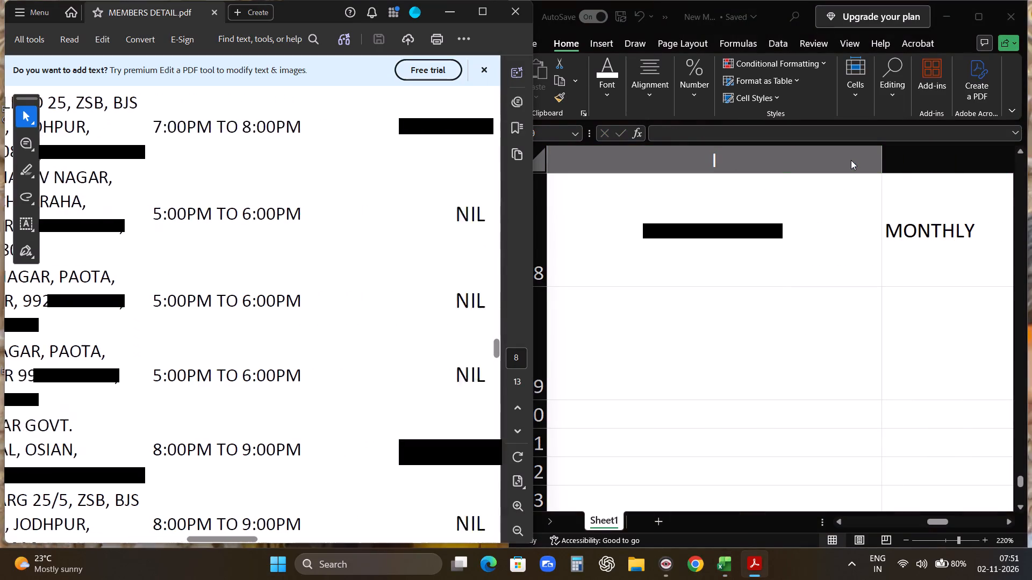
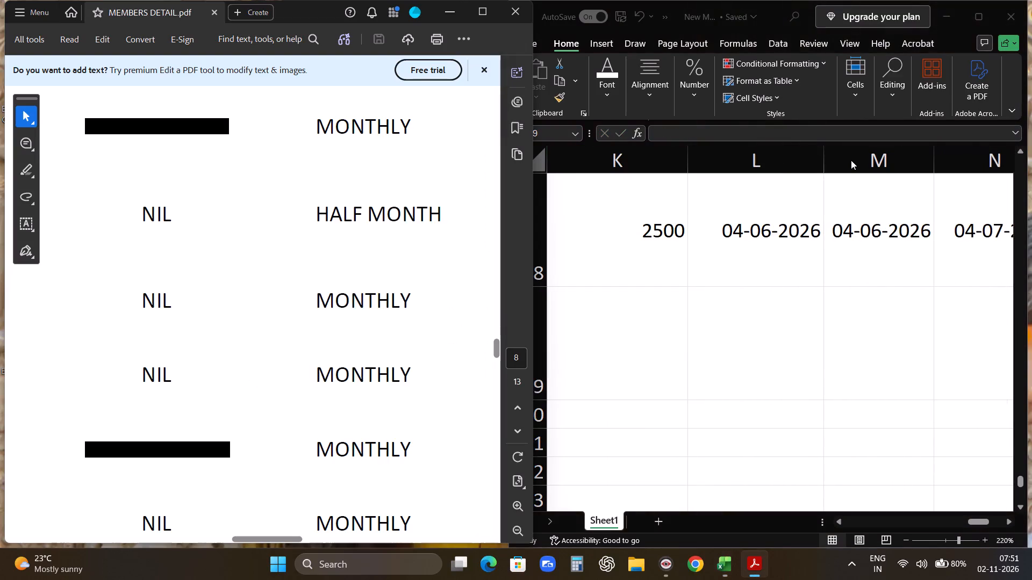
Look up record 178's amount and dates in the PDF, and enter 2500 in K179 and 04/06/2026 in L179 and M179 in Excel.
{"action": "key", "text": "Right"}
{"action": "key", "text": "Right"}
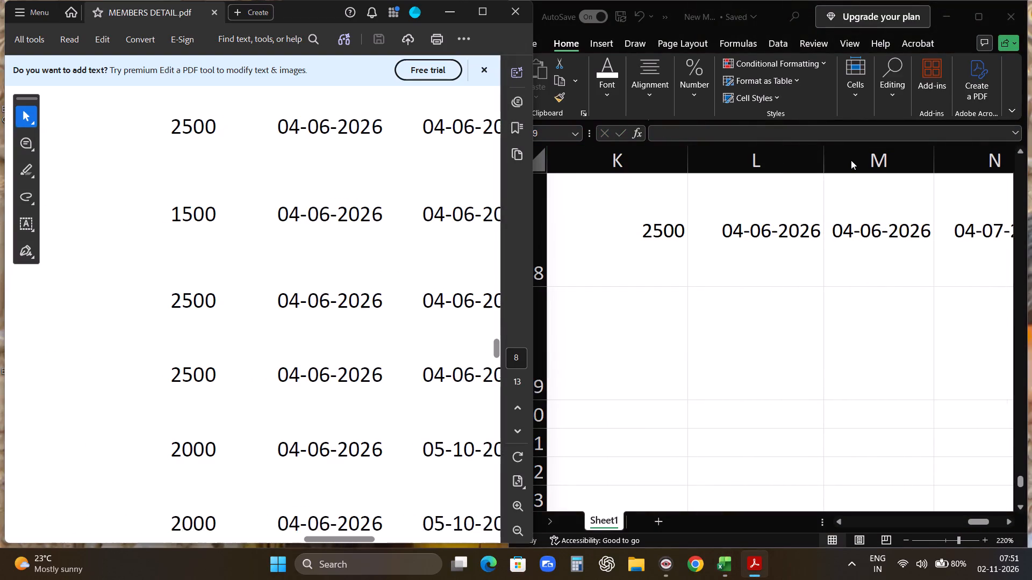
{"action": "key", "text": "Right"}
{"action": "key", "text": "Right"}
{"action": "key", "text": "Right"}
{"action": "key", "text": "Right"}
{"action": "key", "text": "Right"}
{"action": "key", "text": "Right"}
{"action": "key", "text": "alt+Tab"}
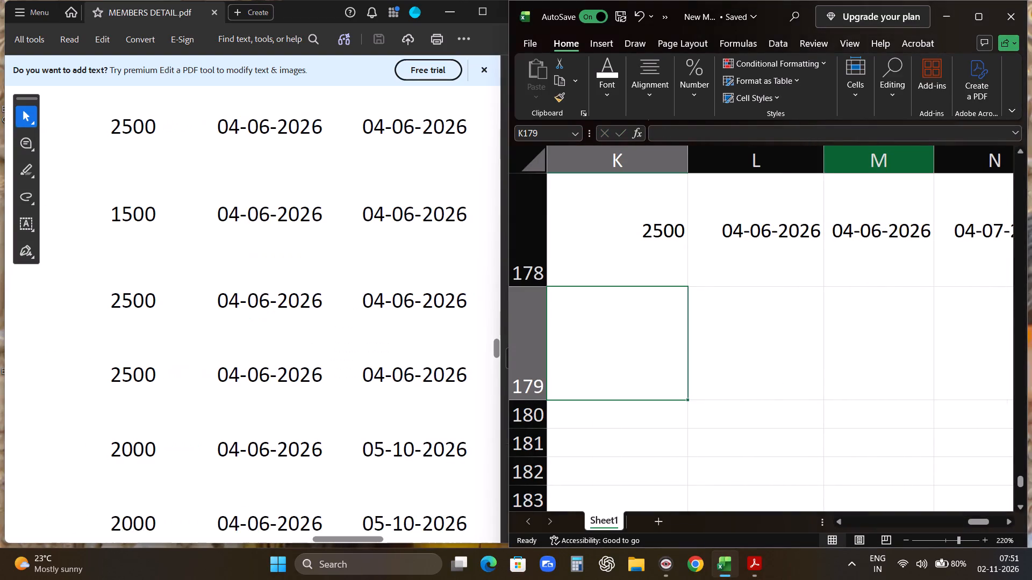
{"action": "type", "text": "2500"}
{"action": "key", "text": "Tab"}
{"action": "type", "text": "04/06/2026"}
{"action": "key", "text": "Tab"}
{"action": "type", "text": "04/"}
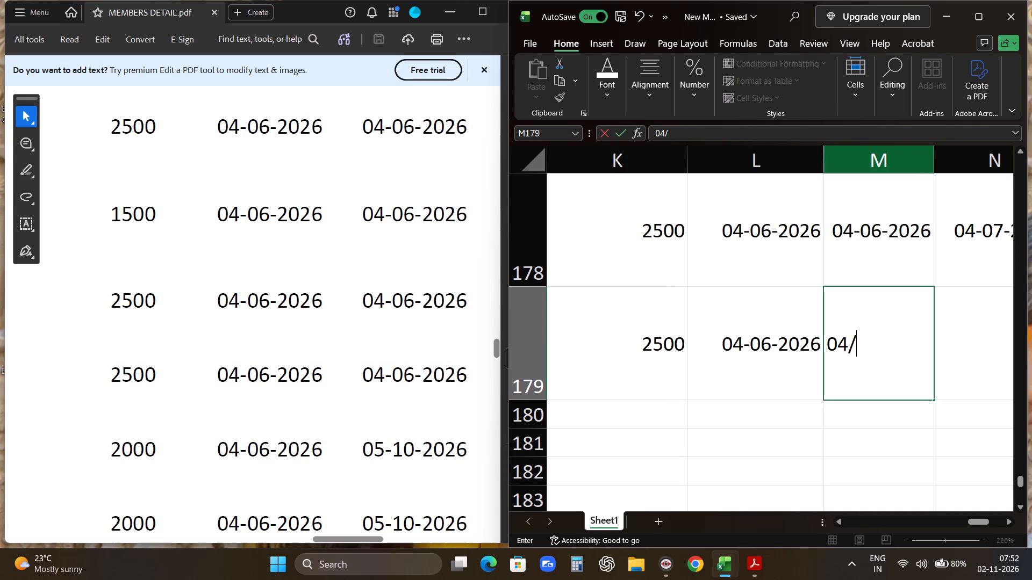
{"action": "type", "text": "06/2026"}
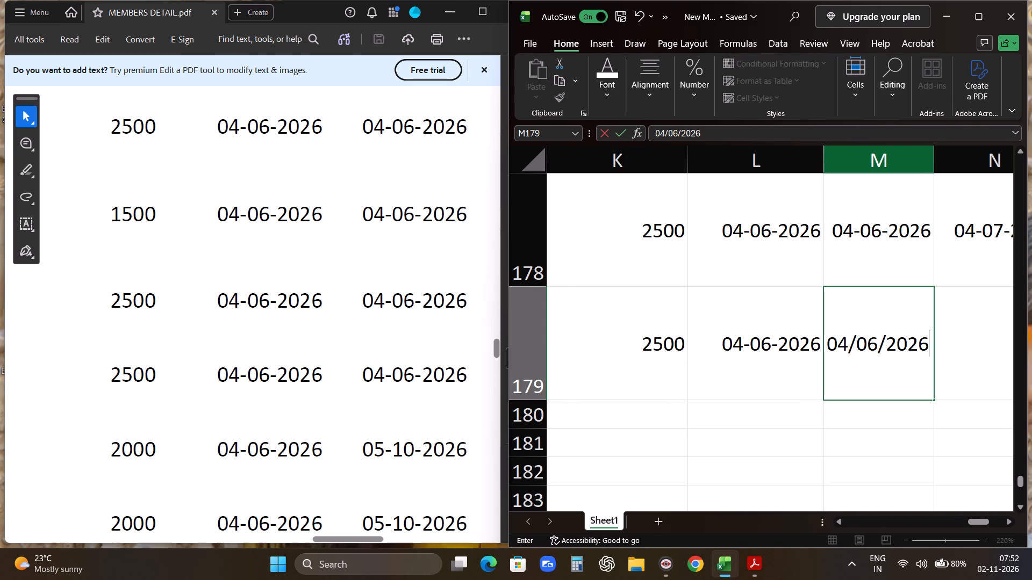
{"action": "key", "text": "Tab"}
Look up record 178's final date and status in the PDF, and enter 04/07/2026 in N179 and NON ACTIVE in O179 in Excel.
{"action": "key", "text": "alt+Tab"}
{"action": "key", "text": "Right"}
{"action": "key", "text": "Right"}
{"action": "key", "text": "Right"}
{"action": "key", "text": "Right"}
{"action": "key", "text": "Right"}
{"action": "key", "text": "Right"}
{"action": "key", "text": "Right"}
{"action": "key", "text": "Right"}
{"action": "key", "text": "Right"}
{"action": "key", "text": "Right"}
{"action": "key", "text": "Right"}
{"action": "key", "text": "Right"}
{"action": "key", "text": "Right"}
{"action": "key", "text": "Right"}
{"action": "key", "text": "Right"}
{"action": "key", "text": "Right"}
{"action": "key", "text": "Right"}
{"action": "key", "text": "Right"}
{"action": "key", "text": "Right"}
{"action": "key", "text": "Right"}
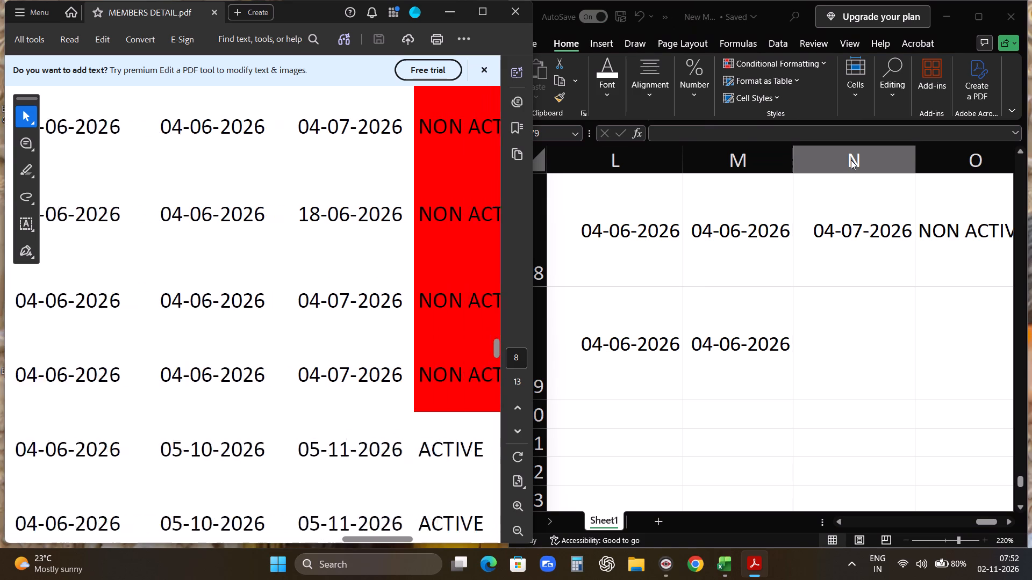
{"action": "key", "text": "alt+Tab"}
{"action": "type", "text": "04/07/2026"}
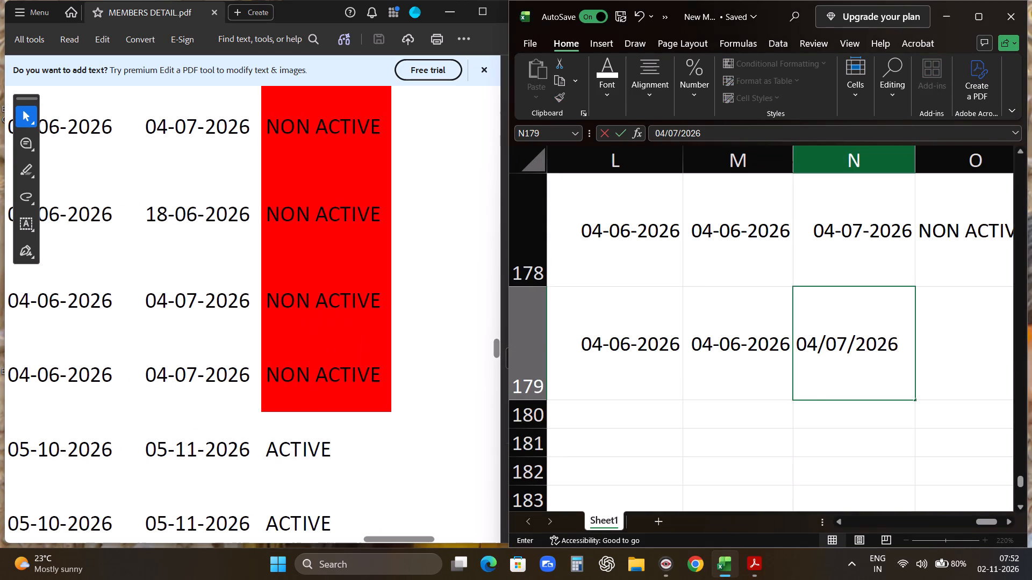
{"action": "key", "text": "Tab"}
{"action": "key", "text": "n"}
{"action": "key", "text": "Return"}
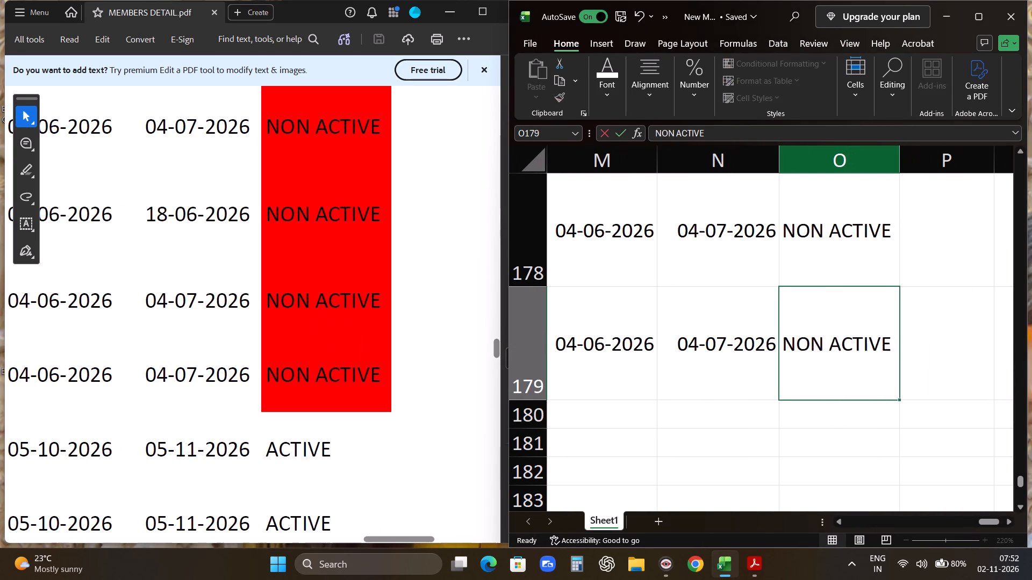
Find record 179's row in the members PDF, and enter its member name, date of birth and gender FEMALE in B180 to D180 in Excel.
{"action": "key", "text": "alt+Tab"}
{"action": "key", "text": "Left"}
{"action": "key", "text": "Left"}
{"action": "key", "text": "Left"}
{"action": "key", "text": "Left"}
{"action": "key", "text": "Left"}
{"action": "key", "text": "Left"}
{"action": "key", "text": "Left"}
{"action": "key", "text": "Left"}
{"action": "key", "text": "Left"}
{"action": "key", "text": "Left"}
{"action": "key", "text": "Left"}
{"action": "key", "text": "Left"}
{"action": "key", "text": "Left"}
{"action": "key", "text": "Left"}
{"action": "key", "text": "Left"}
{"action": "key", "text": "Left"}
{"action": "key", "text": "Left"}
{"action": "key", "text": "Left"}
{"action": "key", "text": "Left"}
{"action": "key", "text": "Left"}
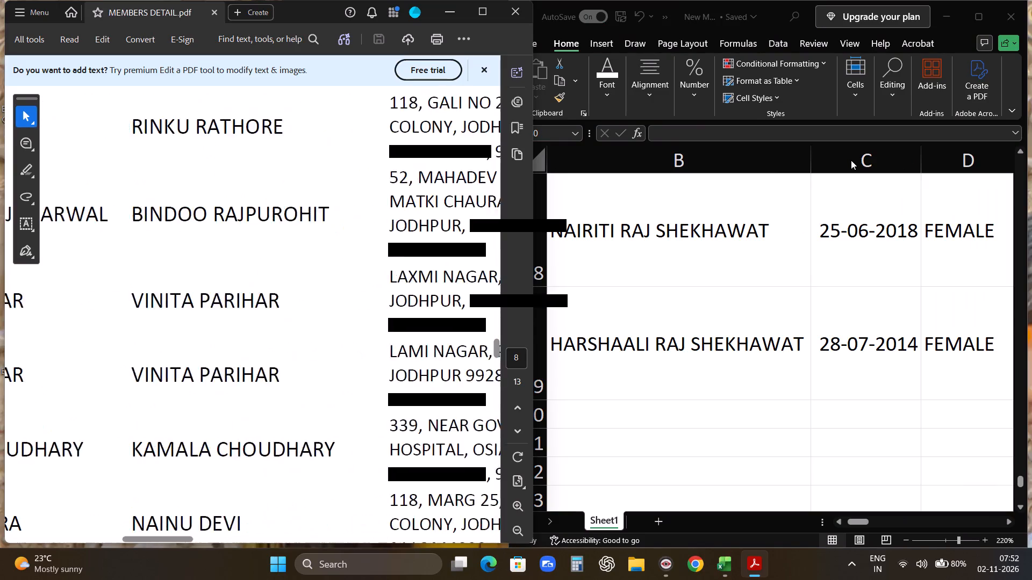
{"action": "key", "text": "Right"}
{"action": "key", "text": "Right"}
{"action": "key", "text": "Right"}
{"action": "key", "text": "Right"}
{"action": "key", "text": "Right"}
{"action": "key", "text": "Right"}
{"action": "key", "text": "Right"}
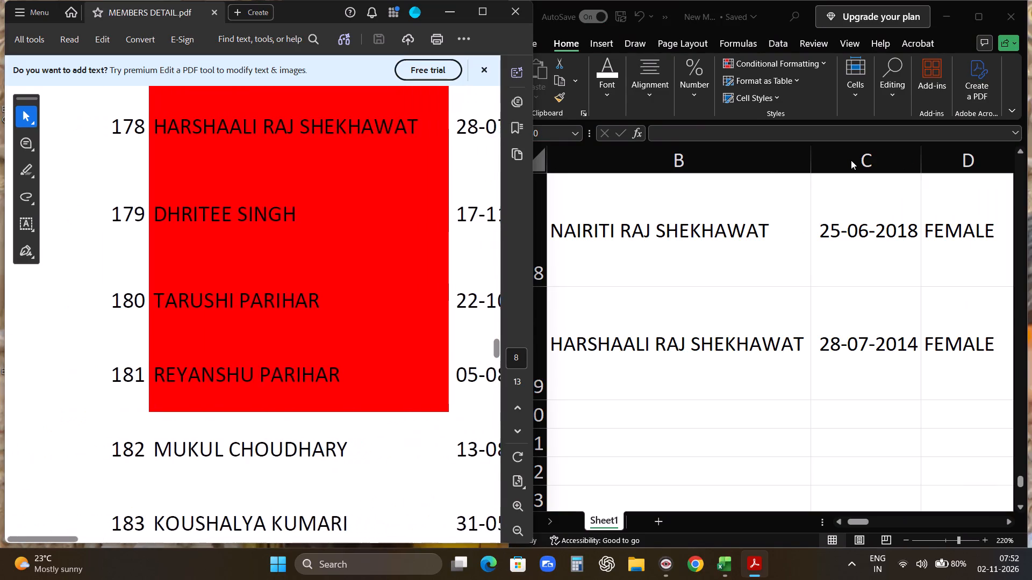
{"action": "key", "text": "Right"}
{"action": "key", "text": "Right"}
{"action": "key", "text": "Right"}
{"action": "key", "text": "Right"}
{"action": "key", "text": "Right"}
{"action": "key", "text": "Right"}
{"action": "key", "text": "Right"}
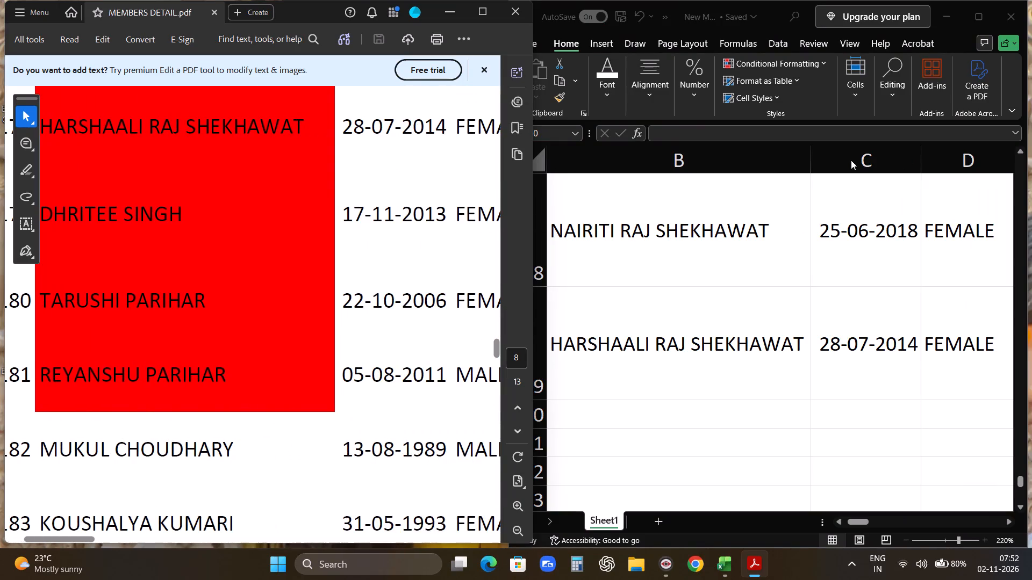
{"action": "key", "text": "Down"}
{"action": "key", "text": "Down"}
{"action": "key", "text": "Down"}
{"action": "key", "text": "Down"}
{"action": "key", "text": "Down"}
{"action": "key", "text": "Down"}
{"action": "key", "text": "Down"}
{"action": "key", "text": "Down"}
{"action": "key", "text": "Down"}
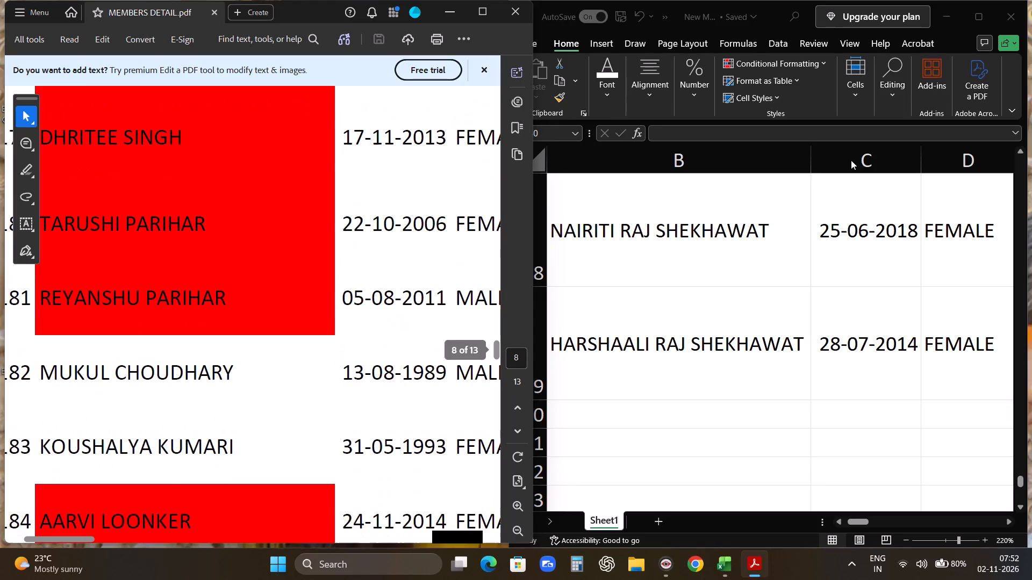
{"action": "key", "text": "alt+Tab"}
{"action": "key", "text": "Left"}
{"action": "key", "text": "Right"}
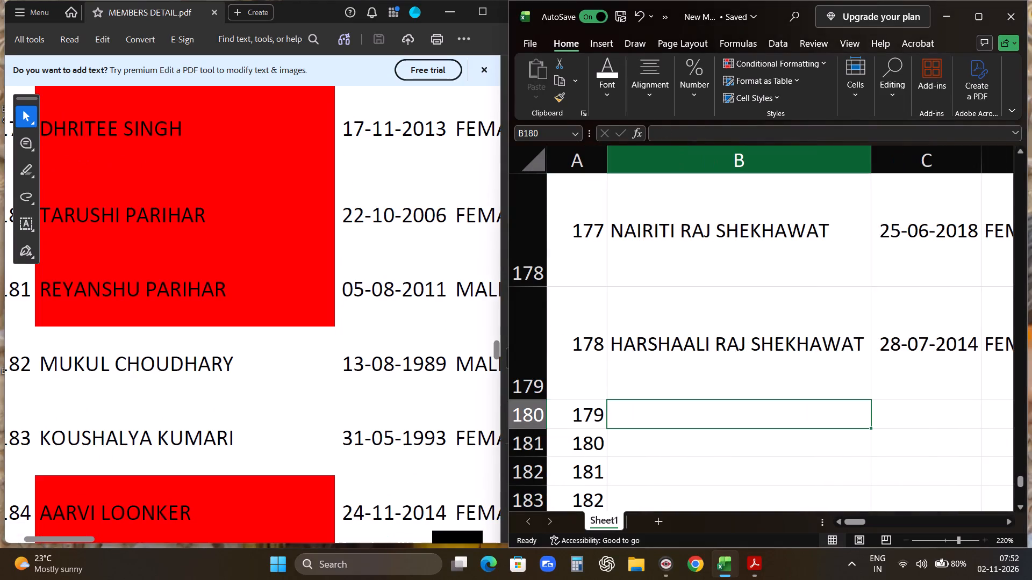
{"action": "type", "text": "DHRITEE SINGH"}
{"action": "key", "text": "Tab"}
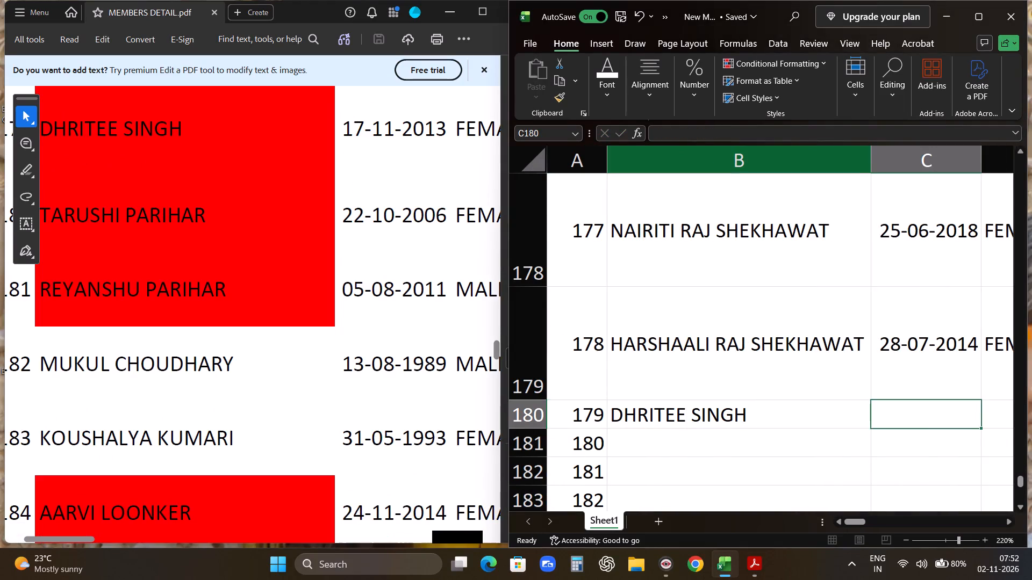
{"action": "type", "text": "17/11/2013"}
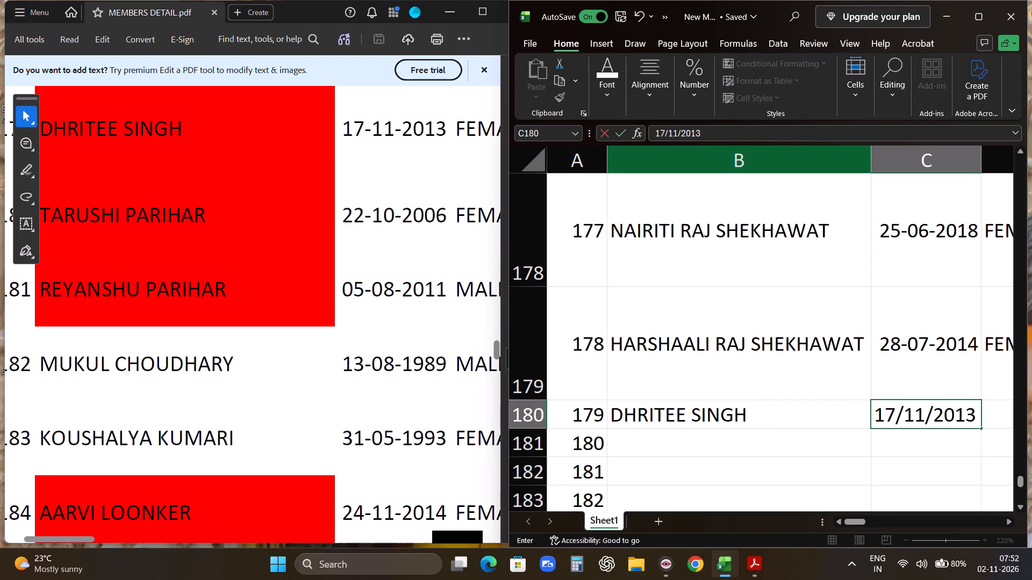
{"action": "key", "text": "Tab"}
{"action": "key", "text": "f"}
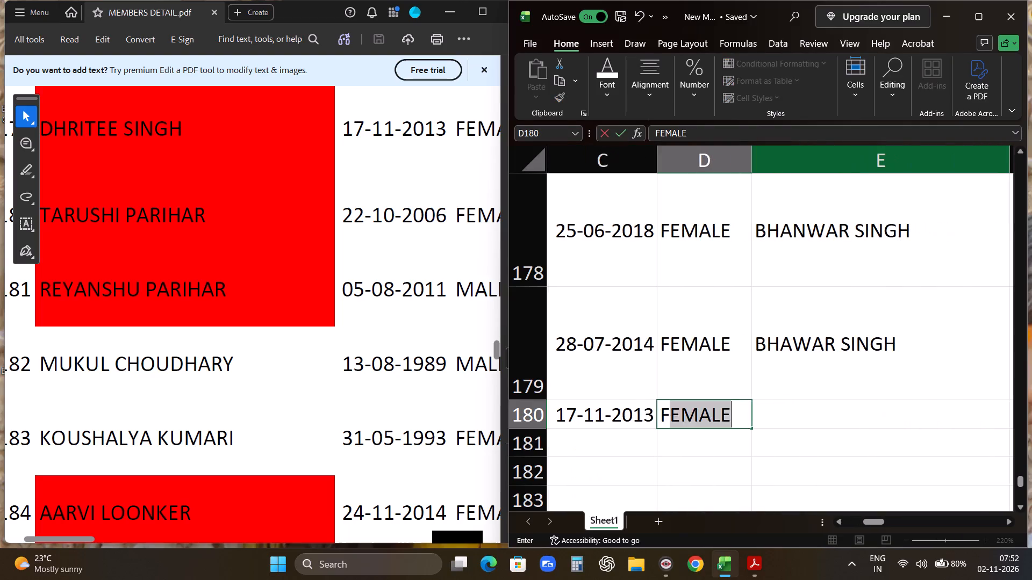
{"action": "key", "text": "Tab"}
Look up the parents' names for record 179 in the PDF, and enter them in E180 and F180 in Excel.
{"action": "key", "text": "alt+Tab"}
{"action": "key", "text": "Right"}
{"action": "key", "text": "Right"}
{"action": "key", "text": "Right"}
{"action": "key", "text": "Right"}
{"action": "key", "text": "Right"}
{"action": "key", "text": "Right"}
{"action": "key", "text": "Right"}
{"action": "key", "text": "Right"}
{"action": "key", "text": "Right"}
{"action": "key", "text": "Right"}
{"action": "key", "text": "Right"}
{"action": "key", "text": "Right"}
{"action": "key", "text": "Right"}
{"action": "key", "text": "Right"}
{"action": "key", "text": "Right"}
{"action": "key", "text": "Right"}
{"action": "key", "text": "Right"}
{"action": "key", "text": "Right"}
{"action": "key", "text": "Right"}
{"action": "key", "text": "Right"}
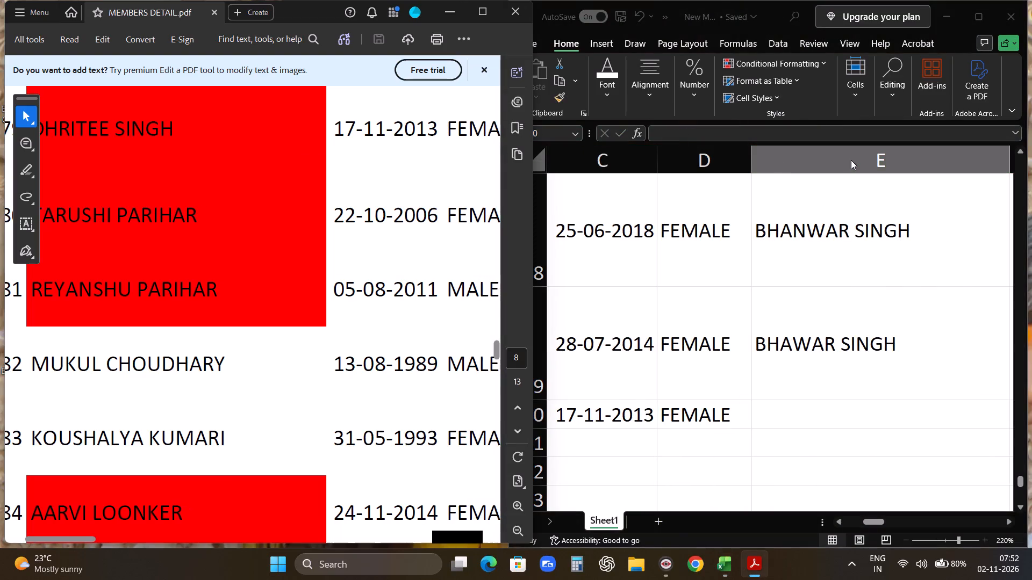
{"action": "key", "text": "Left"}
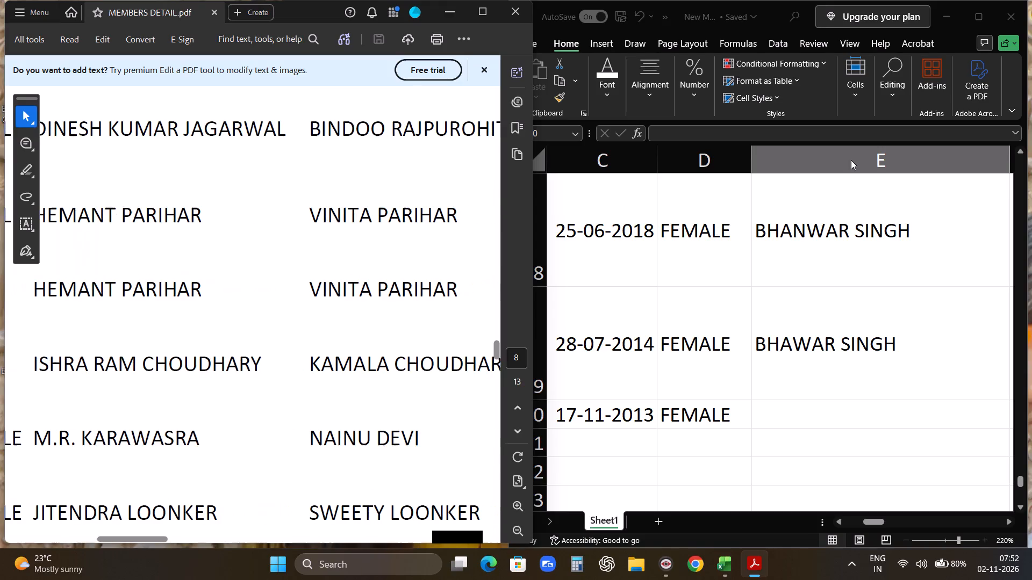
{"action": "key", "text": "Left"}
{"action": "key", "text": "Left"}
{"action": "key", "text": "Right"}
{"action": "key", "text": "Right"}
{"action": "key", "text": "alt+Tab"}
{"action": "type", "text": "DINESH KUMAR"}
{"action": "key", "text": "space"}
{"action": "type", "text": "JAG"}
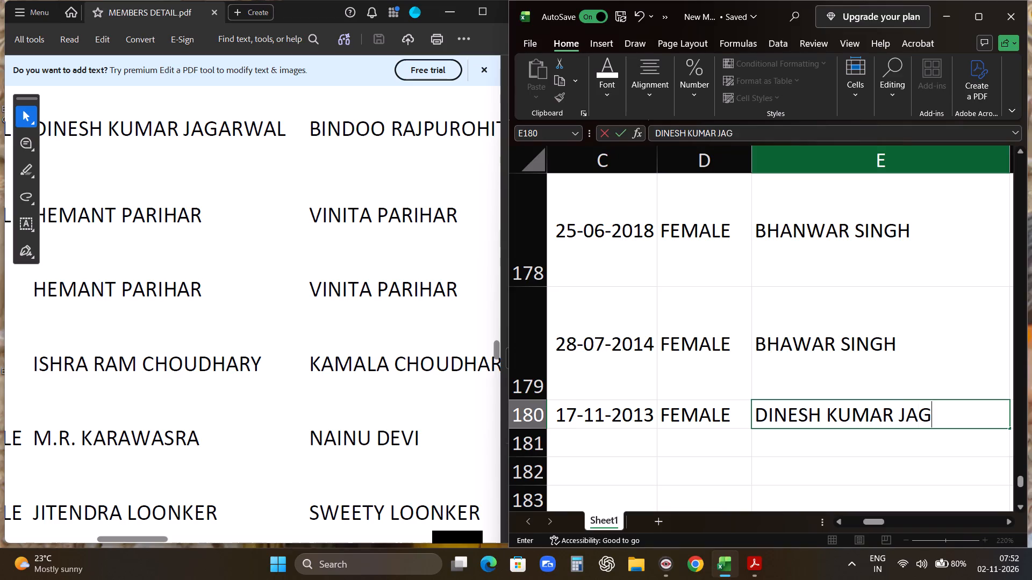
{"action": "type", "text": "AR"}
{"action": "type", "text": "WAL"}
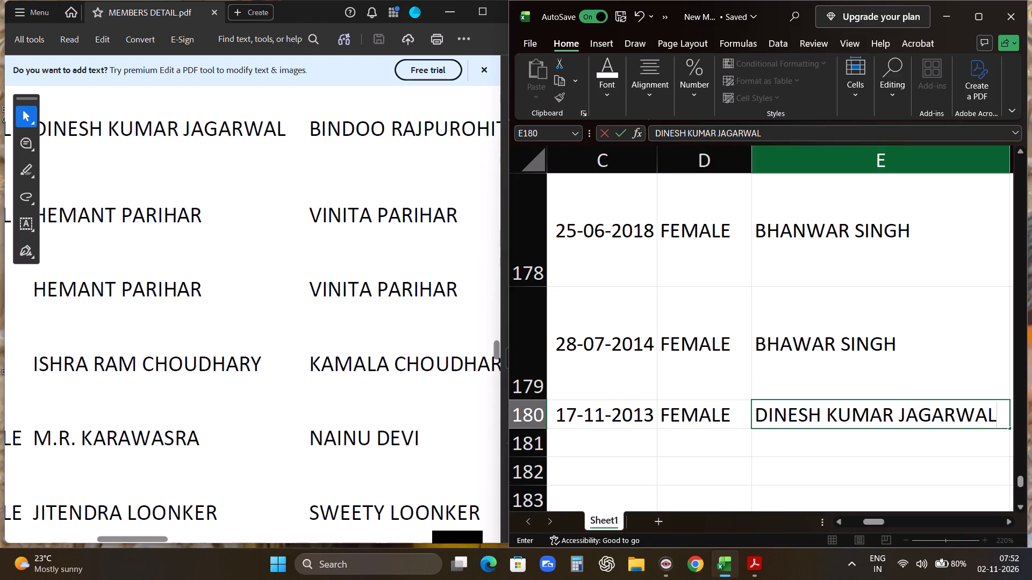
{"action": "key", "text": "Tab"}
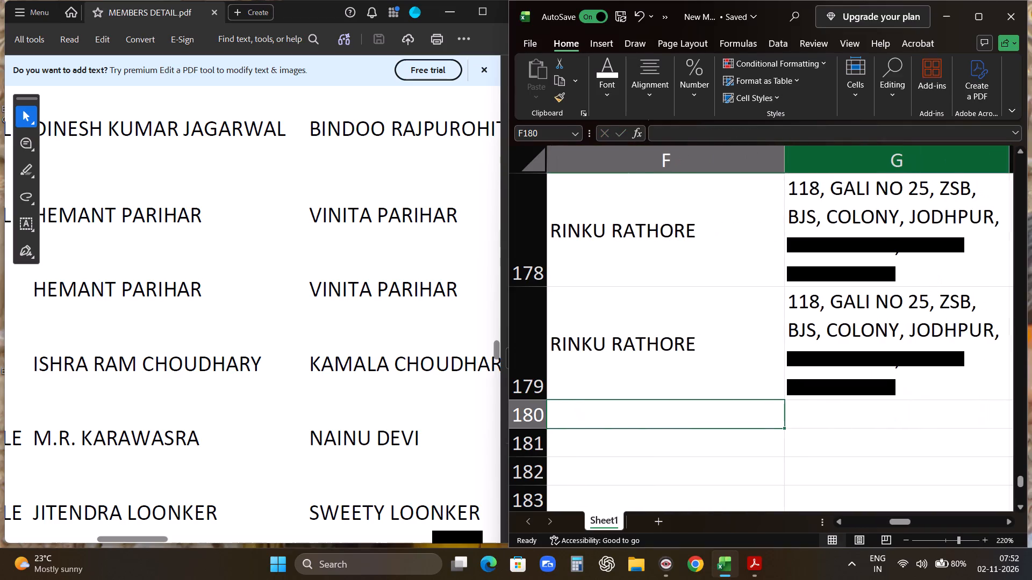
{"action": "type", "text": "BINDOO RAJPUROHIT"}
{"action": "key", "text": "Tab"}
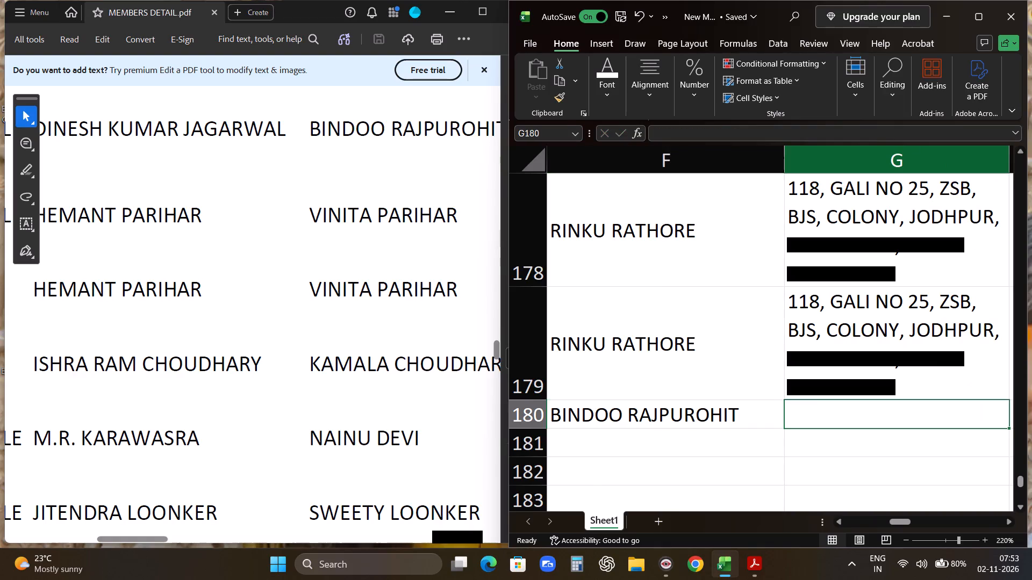
Switch to the members PDF and find record 179's full address and time slot for filling row 180 in Excel.
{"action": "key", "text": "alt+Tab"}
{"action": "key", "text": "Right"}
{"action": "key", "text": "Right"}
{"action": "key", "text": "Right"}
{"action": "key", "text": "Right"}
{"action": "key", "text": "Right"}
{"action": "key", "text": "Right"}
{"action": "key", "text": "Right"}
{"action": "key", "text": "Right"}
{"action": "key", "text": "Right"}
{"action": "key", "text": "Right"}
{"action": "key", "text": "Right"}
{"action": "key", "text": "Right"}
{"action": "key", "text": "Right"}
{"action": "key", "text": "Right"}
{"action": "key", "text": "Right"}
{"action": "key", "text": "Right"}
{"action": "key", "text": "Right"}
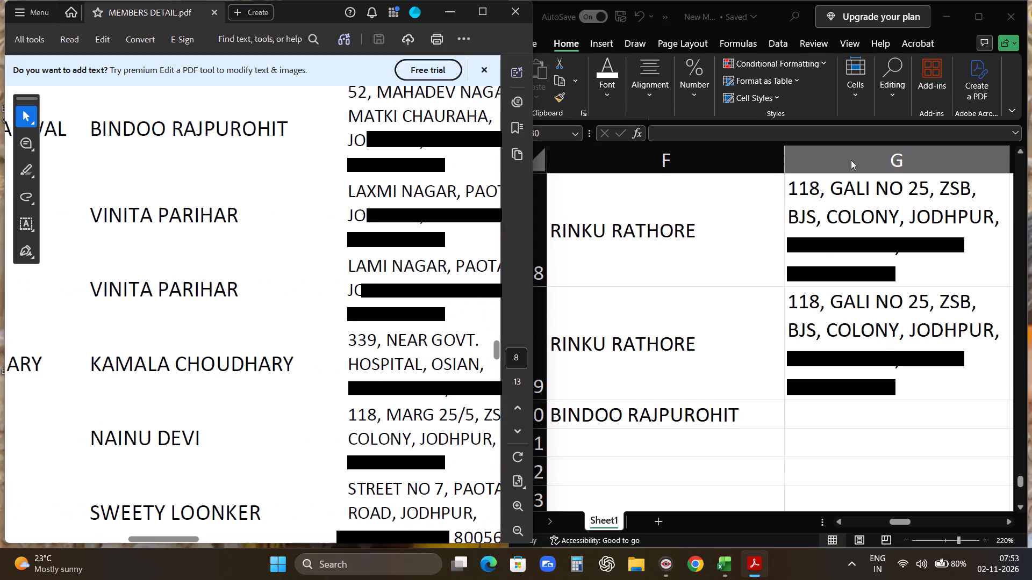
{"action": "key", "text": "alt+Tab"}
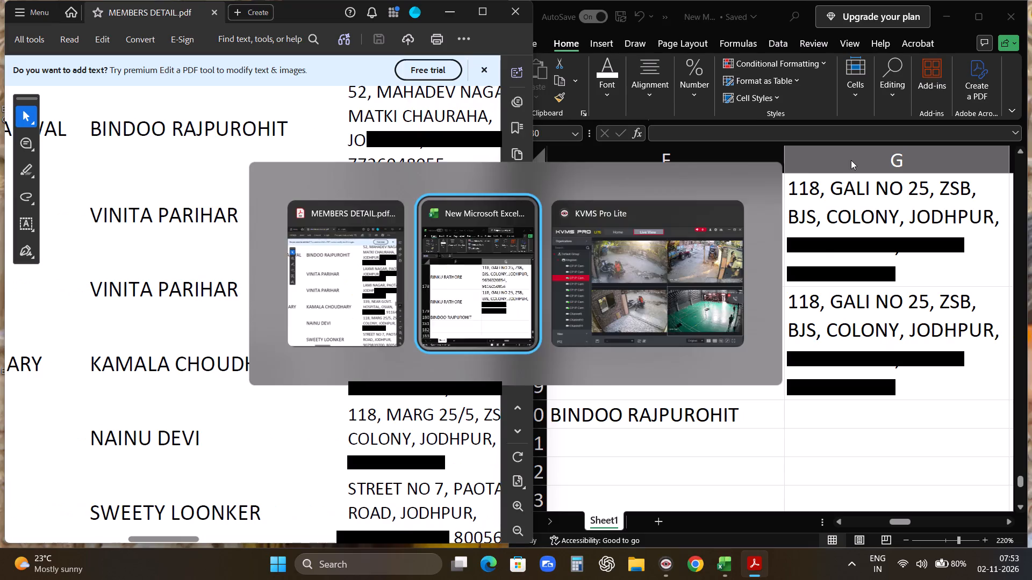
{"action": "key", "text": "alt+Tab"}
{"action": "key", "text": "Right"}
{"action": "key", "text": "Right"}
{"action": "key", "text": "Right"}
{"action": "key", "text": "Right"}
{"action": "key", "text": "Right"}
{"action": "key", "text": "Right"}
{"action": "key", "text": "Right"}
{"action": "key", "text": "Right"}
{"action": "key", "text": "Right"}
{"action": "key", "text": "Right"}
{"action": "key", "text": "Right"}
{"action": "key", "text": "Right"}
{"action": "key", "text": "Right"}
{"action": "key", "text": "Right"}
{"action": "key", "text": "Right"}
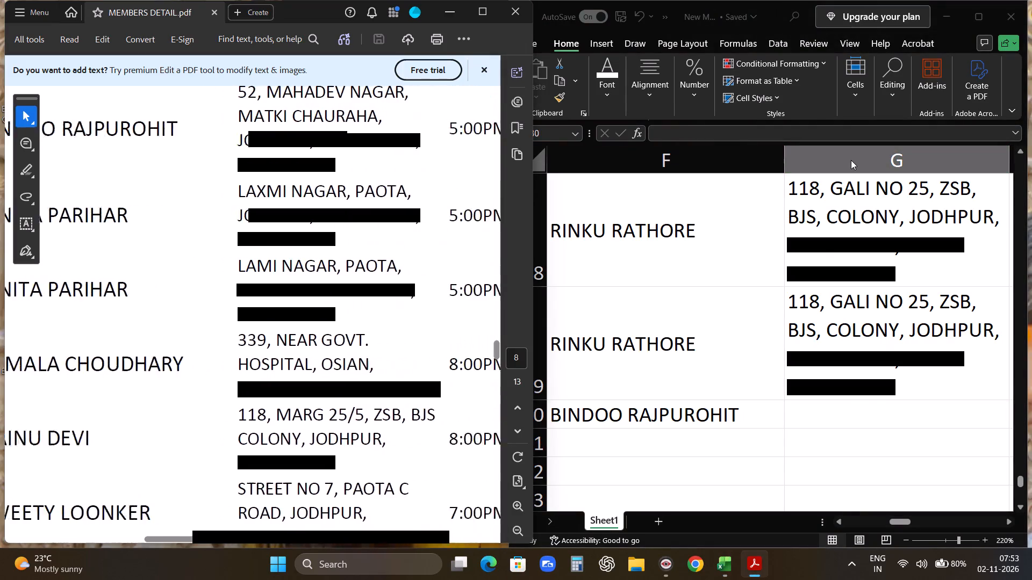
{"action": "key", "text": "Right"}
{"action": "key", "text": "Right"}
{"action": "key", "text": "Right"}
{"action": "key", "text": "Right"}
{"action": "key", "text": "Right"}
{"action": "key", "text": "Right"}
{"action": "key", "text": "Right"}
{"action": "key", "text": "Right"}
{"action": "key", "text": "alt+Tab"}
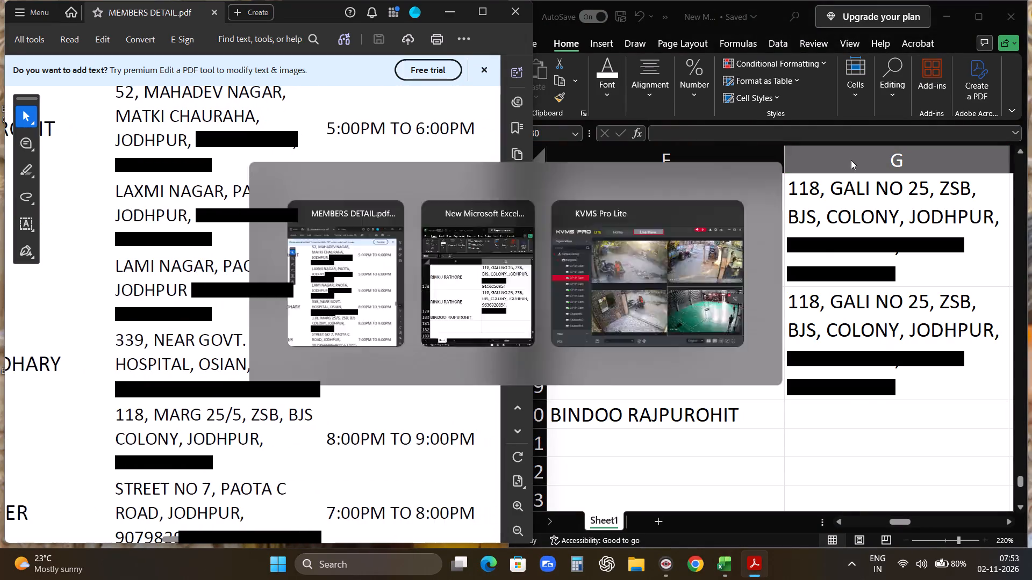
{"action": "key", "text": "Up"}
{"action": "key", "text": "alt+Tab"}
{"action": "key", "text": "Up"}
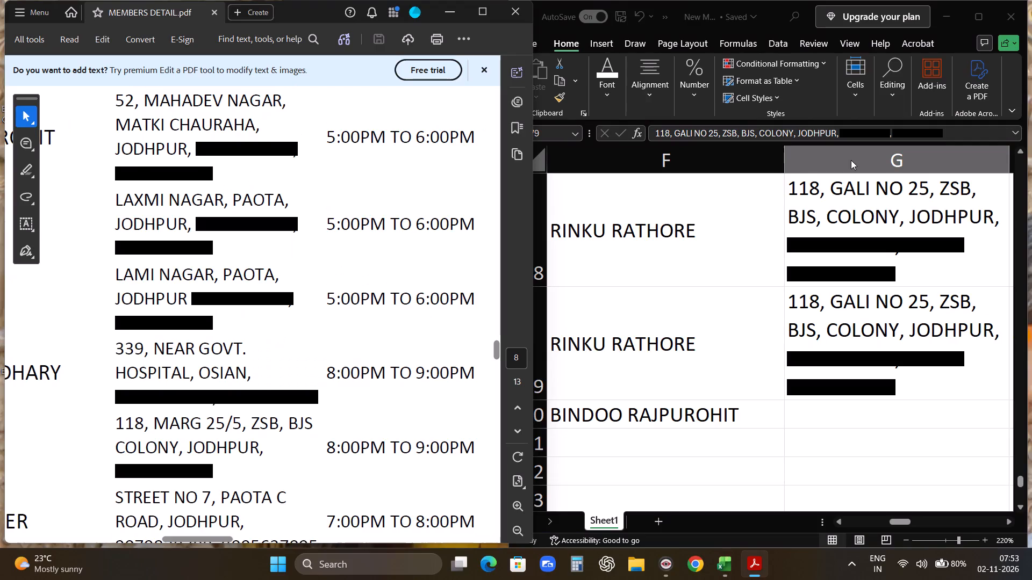
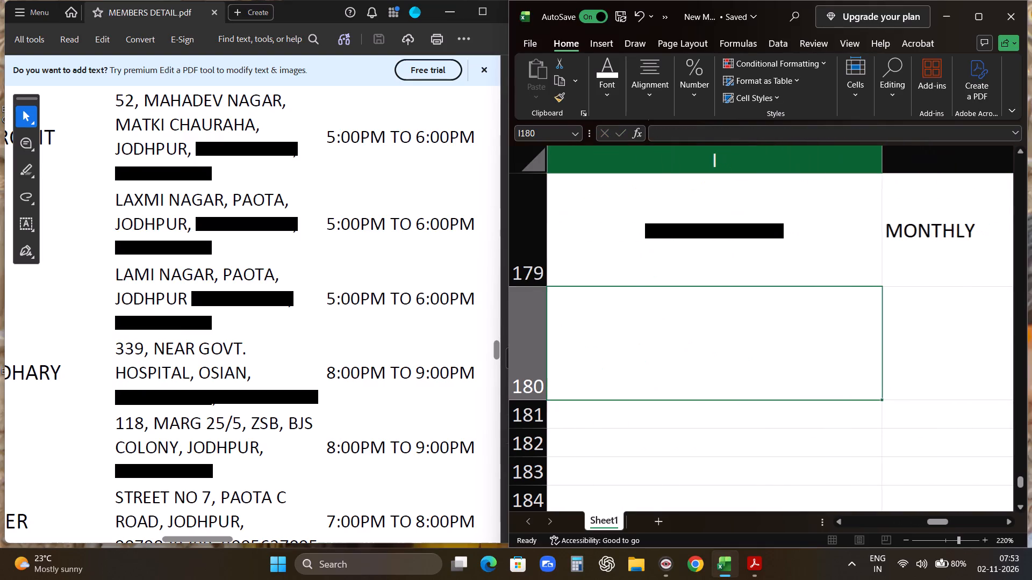
Look up record 179's entries after the time slot in the PDF, and enter NIL in I180 and HALF MONTH in J180 in Excel.
{"action": "key", "text": "alt+Tab"}
{"action": "key", "text": "Right"}
{"action": "key", "text": "Right"}
{"action": "key", "text": "Right"}
{"action": "key", "text": "Right"}
{"action": "key", "text": "Right"}
{"action": "key", "text": "Right"}
{"action": "key", "text": "Right"}
{"action": "key", "text": "Right"}
{"action": "key", "text": "Right"}
{"action": "key", "text": "Right"}
{"action": "key", "text": "Right"}
{"action": "key", "text": "Right"}
{"action": "key", "text": "Right"}
{"action": "key", "text": "Right"}
{"action": "key", "text": "Right"}
{"action": "key", "text": "Right"}
{"action": "key", "text": "Right"}
{"action": "key", "text": "Right"}
{"action": "key", "text": "Right"}
{"action": "key", "text": "Right"}
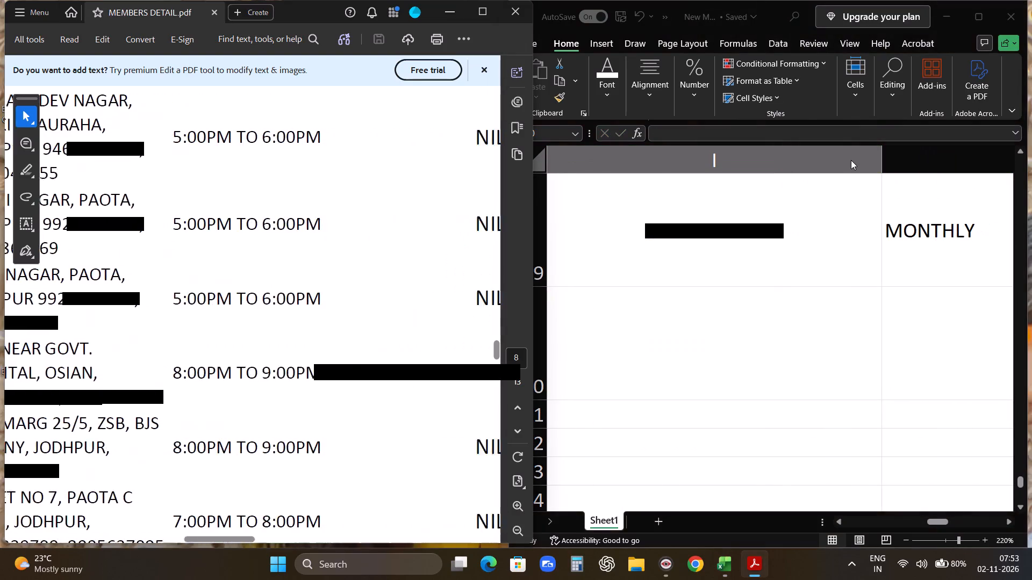
{"action": "key", "text": "alt+Tab"}
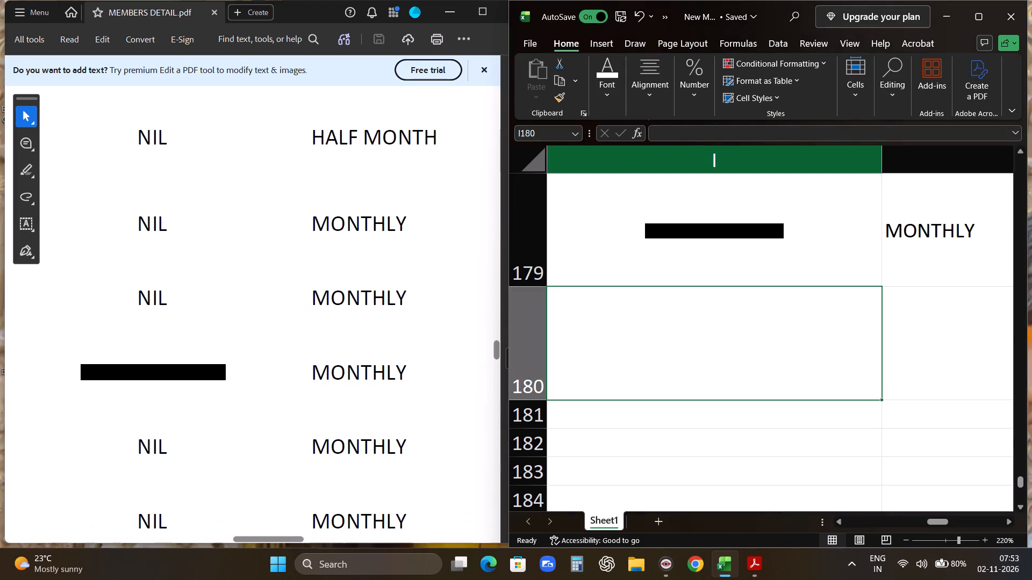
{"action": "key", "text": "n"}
{"action": "key", "text": "Tab"}
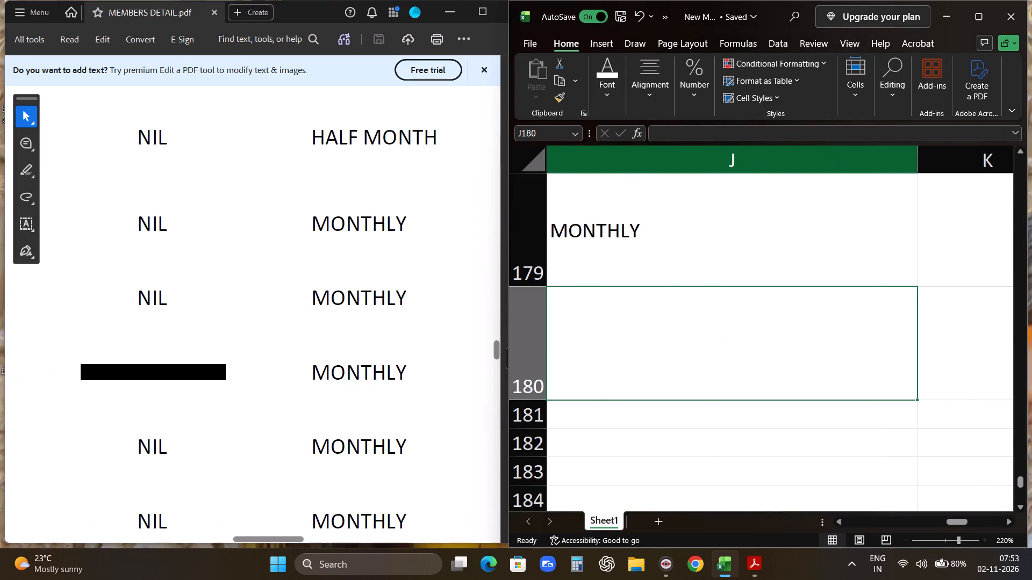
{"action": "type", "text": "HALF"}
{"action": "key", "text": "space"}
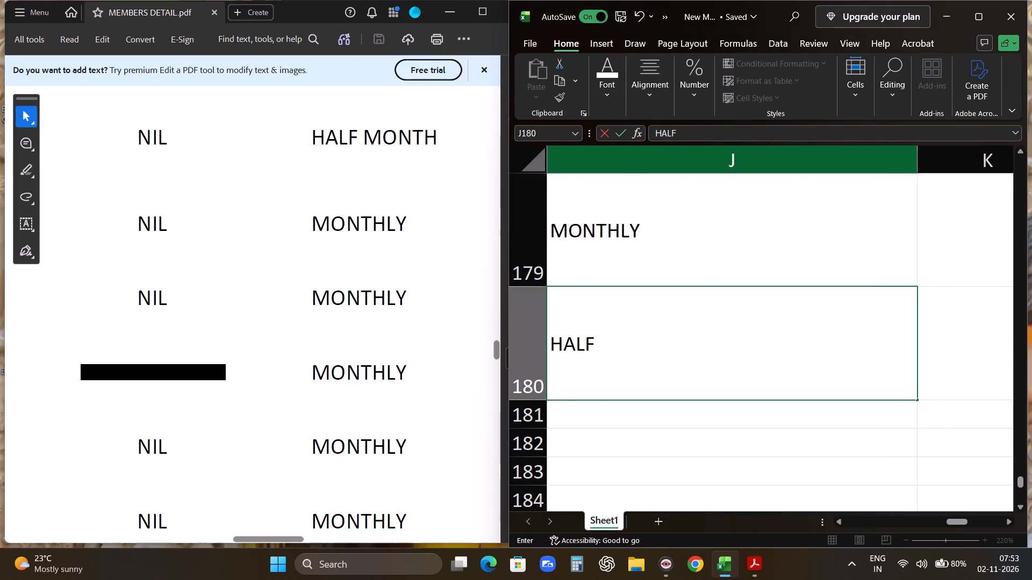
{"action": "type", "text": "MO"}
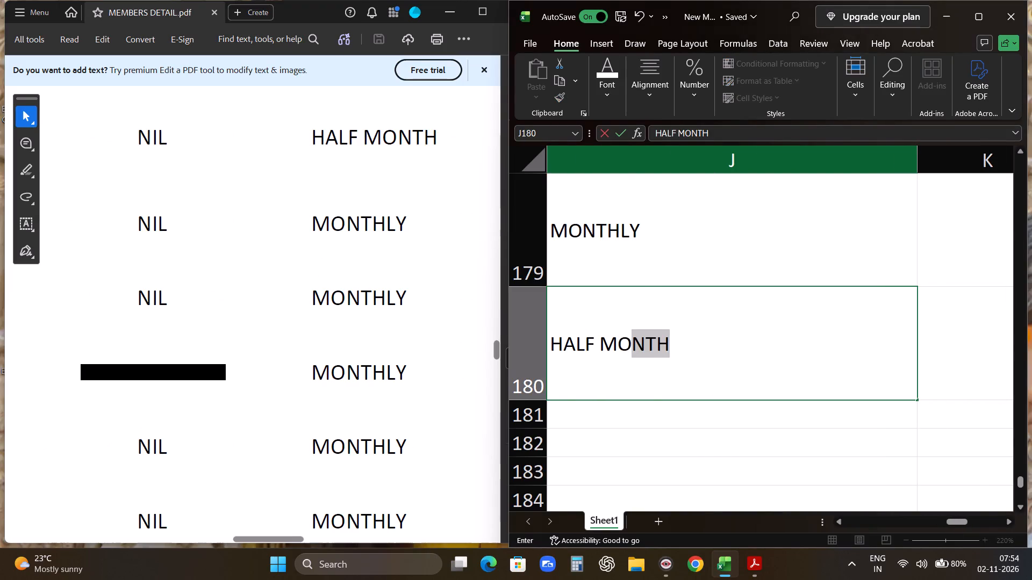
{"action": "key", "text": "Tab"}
Look up record 179's fee and first two dates in the PDF, and enter 1500 in K180 and 04/06/2026 in L180 and M180 in Excel.
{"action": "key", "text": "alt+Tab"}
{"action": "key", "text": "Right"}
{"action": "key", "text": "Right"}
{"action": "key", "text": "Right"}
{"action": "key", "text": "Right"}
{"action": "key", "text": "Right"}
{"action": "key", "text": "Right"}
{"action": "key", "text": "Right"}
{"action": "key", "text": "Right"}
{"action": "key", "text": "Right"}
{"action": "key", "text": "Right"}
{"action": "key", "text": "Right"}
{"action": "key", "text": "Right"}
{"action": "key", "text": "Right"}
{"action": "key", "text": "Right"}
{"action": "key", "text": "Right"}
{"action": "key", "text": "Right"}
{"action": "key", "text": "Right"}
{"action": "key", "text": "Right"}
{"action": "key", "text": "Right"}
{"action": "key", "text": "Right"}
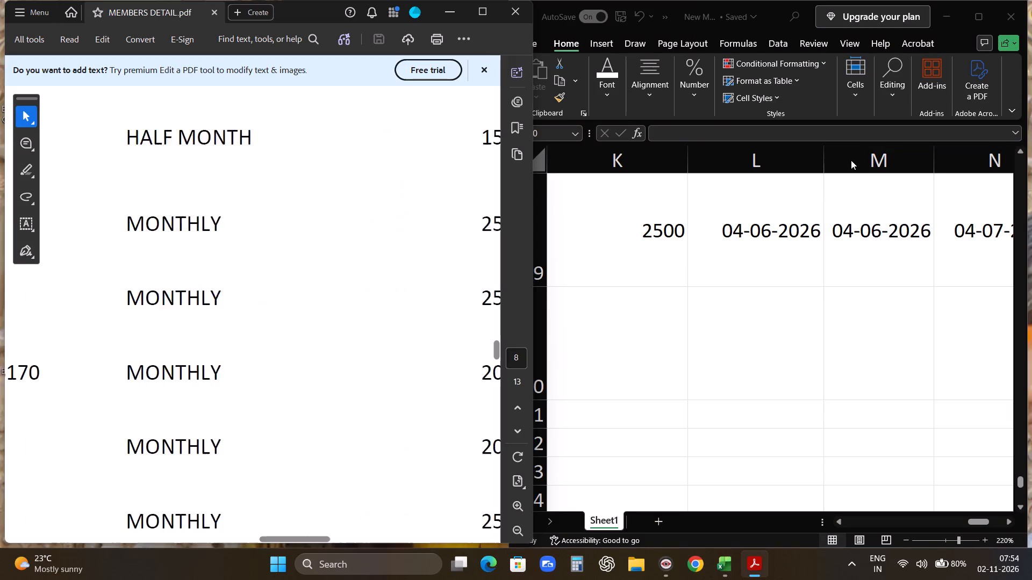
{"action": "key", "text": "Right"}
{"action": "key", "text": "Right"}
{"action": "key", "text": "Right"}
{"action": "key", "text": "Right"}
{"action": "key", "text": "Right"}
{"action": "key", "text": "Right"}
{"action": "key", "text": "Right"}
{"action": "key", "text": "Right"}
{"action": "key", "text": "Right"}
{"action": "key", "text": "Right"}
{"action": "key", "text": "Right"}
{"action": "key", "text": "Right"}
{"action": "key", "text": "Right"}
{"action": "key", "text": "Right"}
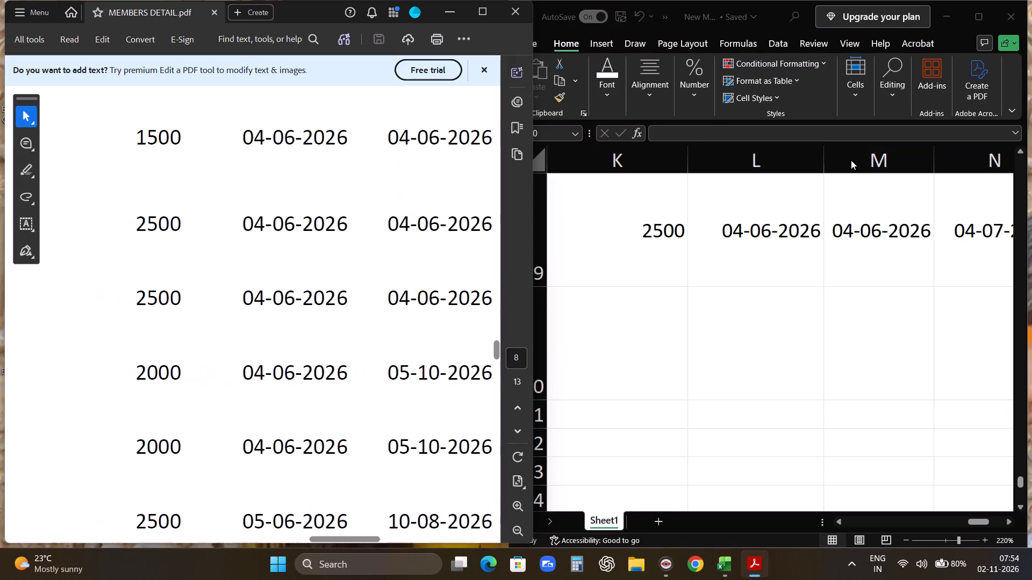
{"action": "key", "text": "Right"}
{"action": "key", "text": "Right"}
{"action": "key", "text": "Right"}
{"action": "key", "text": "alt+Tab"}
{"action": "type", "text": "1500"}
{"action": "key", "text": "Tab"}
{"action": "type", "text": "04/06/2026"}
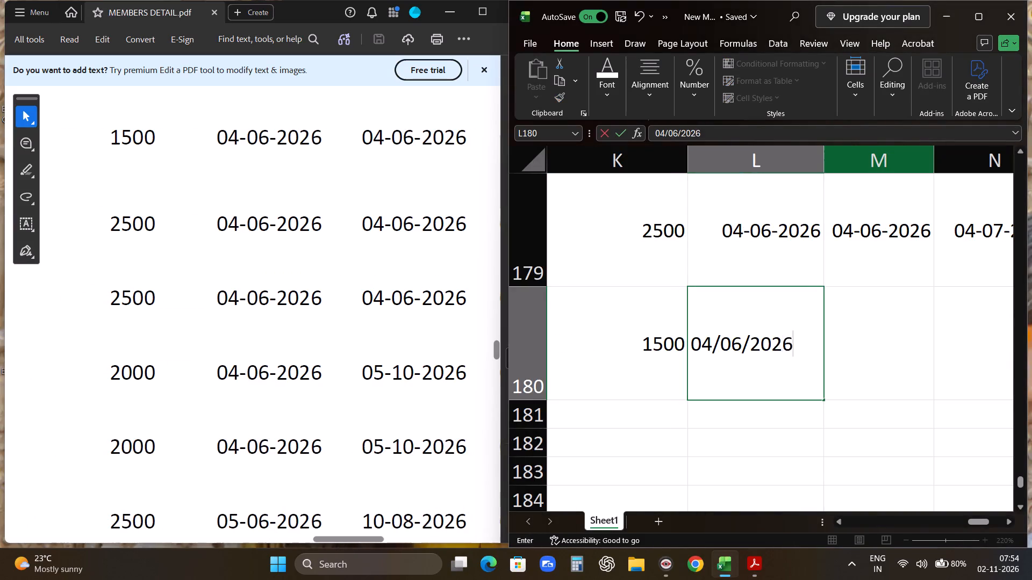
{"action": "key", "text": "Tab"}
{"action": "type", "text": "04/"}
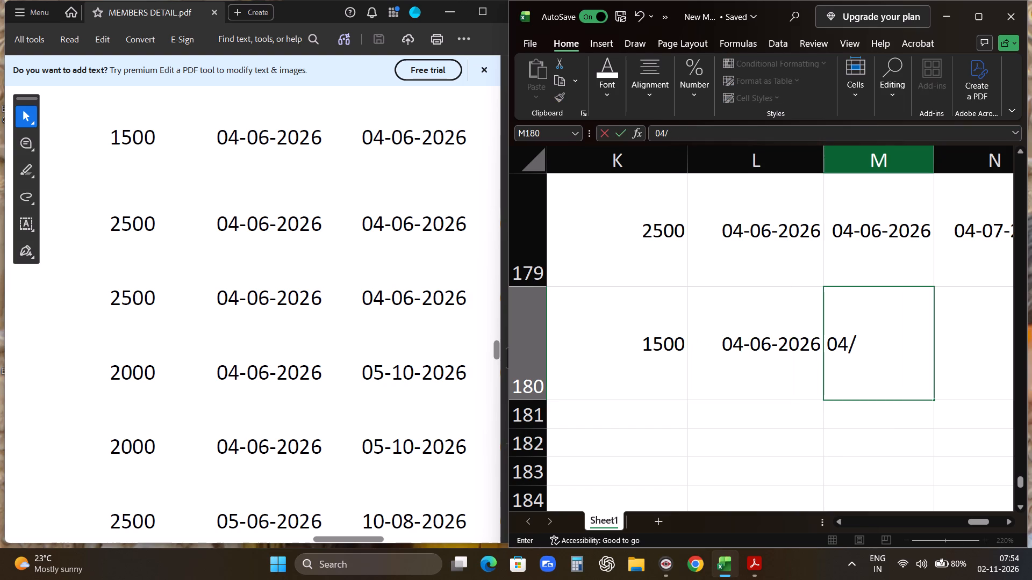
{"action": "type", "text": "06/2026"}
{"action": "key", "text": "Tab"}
Look up record 179's final date and status in the PDF, and enter 18/06/2026 in N180 and NON ACTIVE in O180 in Excel.
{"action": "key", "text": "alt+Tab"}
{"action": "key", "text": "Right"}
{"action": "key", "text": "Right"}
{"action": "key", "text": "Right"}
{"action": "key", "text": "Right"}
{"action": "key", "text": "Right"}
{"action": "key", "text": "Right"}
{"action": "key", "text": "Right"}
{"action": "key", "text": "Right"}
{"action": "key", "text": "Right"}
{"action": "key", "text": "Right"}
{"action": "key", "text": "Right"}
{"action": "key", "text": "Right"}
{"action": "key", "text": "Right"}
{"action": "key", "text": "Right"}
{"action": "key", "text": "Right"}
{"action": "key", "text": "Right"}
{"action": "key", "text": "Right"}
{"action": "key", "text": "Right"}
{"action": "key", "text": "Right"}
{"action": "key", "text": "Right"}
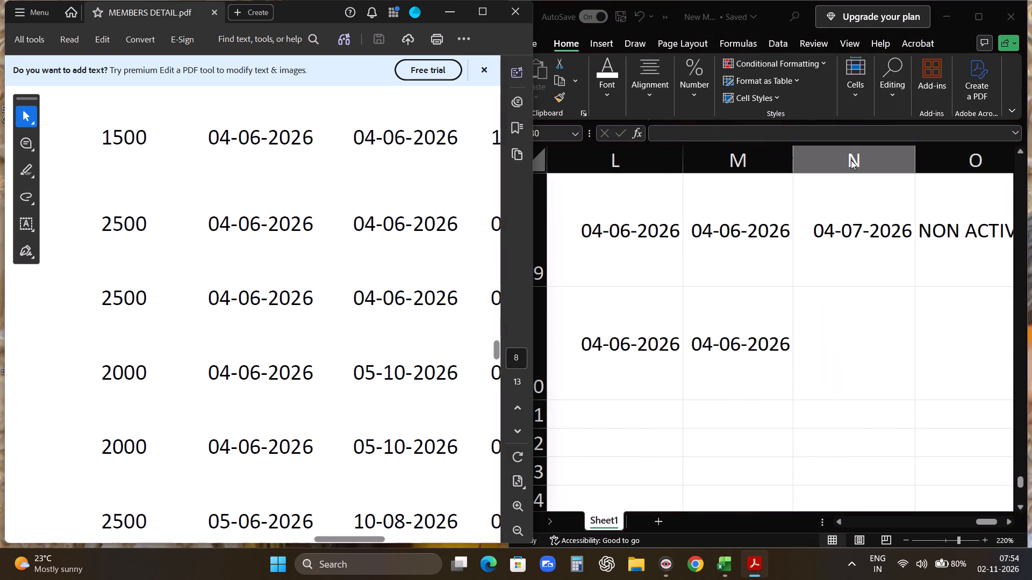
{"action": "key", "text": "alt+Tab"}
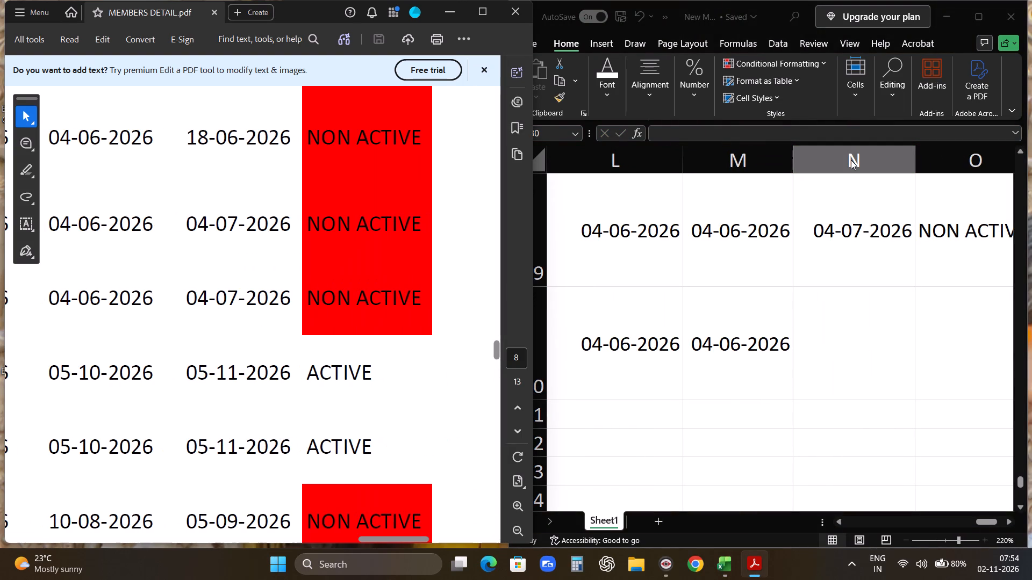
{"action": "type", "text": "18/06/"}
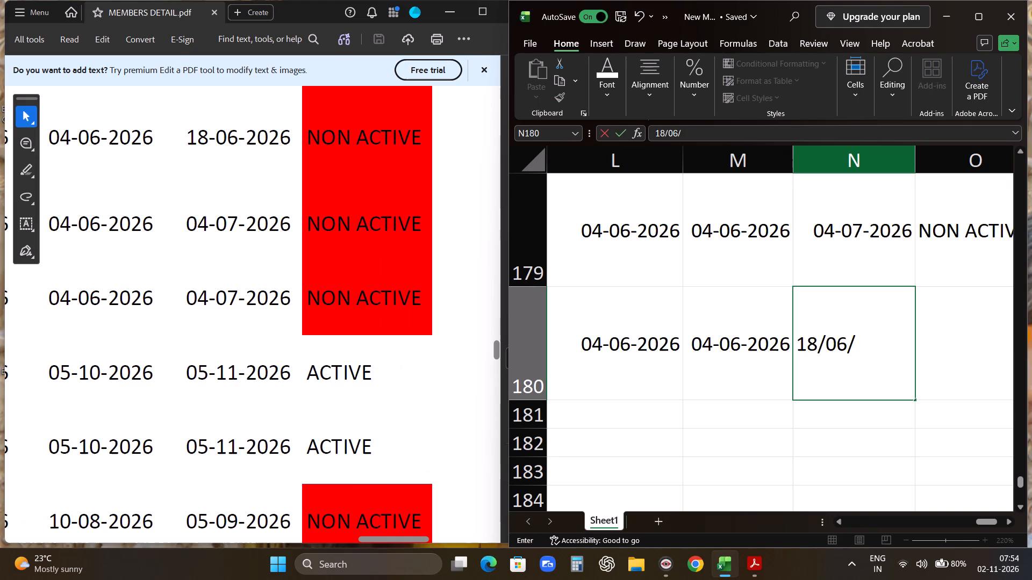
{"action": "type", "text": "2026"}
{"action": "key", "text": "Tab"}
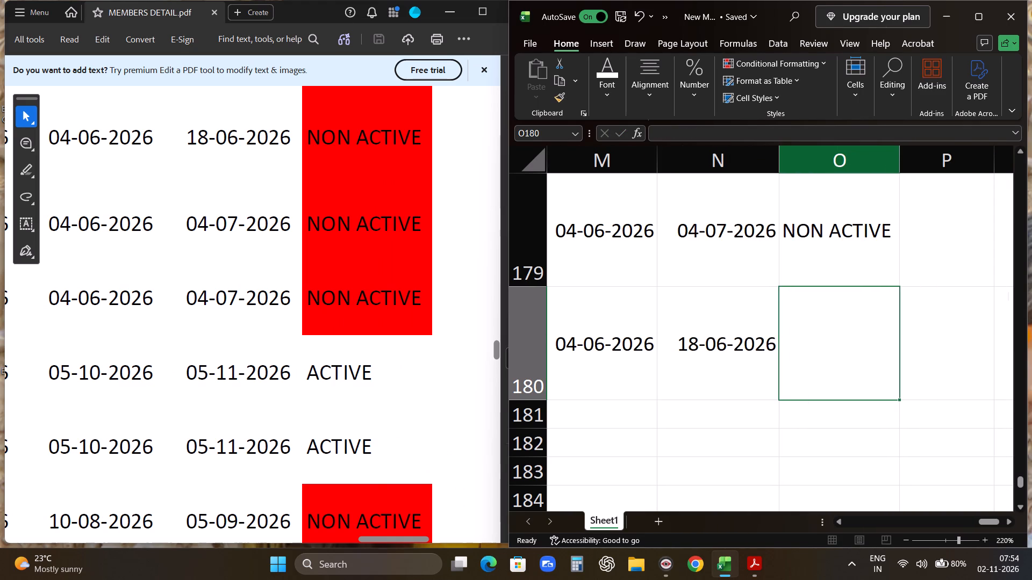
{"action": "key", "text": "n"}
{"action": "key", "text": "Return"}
Find record 180's row in the members PDF, and enter its member name in B181 in Excel.
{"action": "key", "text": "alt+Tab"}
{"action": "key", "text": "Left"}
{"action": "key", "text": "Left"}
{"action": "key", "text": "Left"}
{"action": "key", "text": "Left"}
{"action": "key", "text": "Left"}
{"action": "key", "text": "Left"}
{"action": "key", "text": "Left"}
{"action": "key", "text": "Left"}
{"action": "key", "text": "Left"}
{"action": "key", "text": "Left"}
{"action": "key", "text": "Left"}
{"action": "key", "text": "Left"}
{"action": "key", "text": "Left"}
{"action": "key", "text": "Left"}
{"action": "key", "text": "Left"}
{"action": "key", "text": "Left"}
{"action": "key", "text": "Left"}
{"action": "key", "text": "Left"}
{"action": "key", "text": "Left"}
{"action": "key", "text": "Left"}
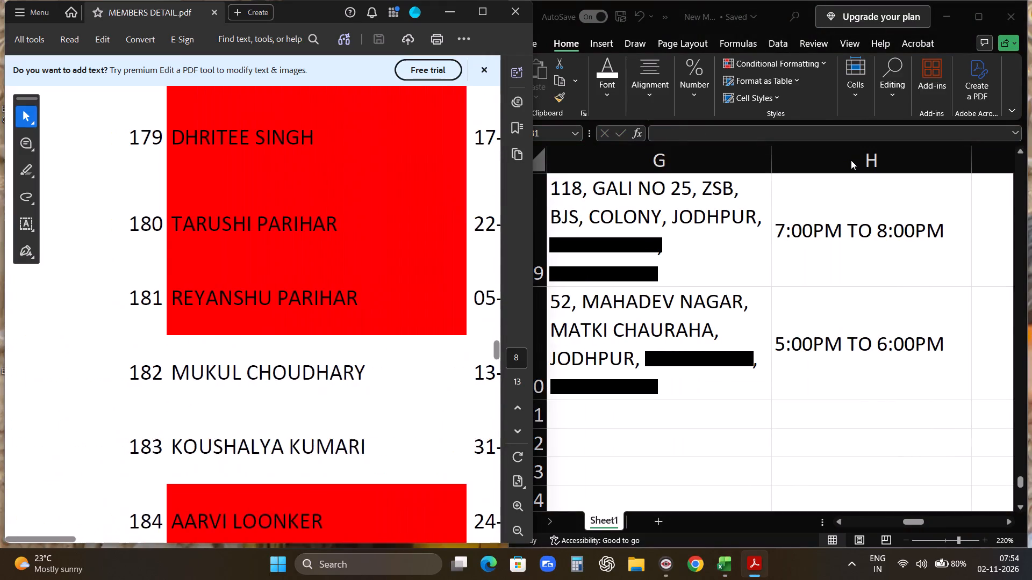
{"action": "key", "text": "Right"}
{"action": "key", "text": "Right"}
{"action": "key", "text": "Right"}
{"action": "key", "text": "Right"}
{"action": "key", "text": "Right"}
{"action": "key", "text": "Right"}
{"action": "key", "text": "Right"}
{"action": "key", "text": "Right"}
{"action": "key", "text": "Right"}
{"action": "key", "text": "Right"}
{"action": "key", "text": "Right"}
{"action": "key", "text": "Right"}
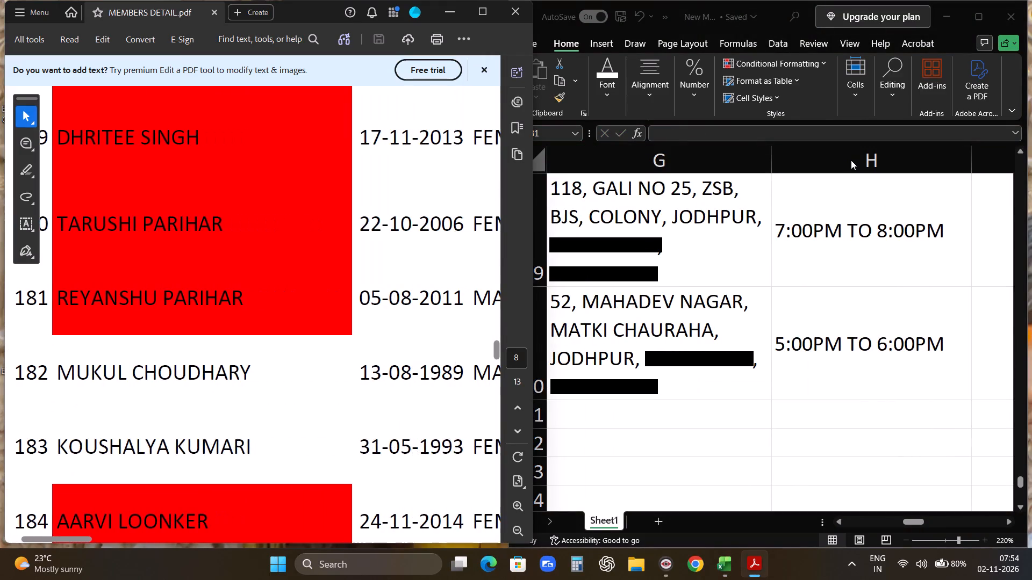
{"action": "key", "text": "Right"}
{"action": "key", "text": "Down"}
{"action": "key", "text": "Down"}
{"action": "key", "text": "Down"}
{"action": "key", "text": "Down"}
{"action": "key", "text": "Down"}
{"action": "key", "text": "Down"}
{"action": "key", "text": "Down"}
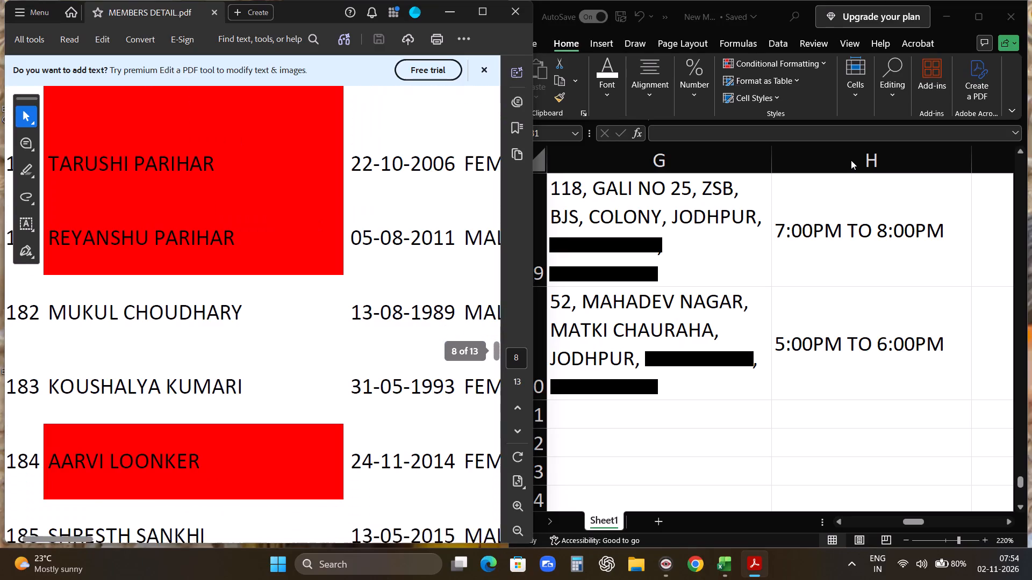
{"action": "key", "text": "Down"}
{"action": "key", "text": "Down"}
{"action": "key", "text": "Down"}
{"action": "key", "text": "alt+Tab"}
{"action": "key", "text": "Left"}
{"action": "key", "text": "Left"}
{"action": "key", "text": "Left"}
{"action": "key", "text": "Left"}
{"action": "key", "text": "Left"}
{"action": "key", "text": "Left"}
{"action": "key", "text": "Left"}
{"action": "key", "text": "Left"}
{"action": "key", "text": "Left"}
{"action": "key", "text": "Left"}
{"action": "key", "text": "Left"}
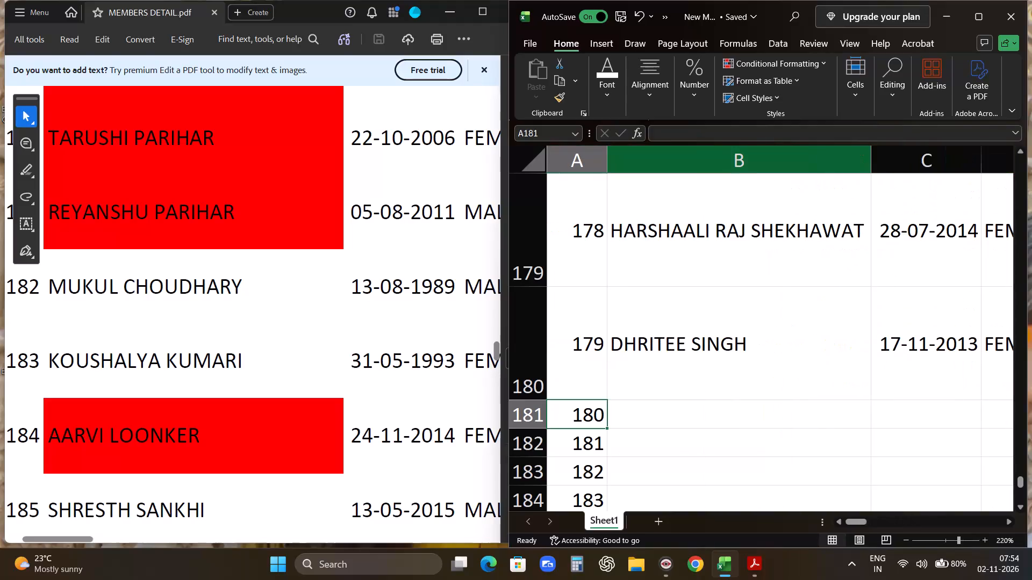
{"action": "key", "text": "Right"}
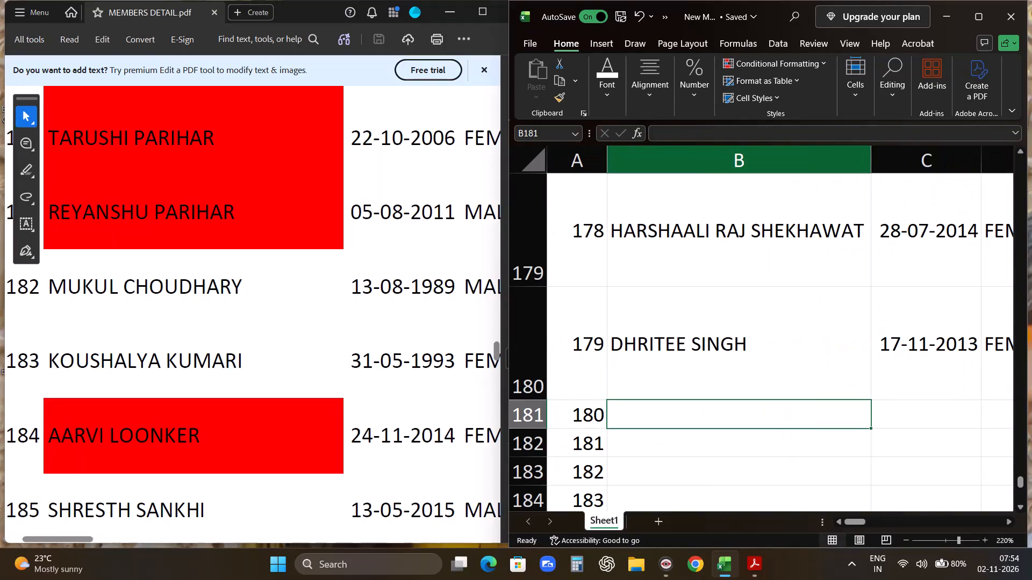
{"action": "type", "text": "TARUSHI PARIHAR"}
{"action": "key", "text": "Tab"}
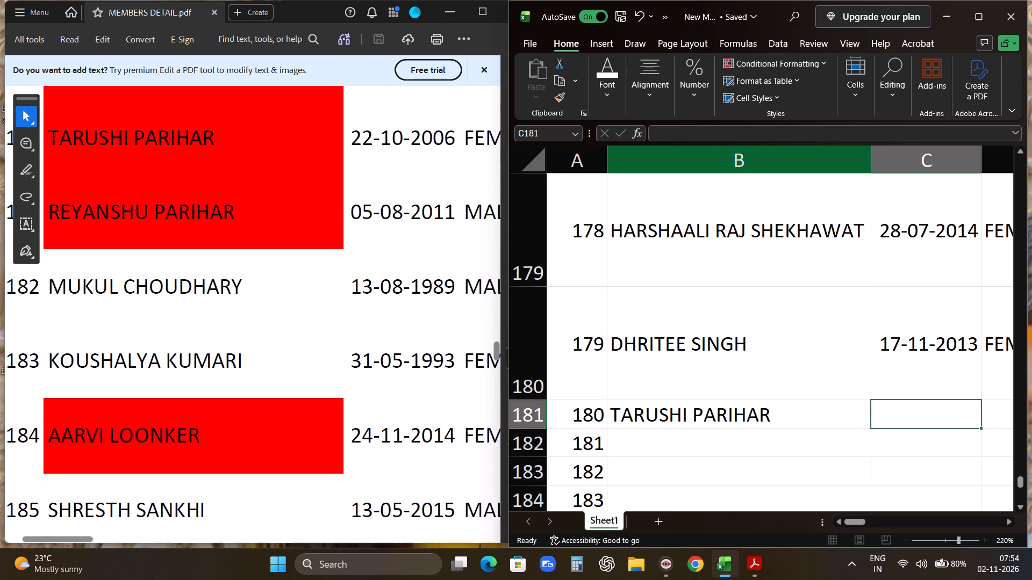
Enter record 180's date of birth in C181 and FEMALE in D181.
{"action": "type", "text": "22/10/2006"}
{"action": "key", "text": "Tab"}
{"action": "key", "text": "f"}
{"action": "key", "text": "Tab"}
Look up record 180's two parent names in the members PDF, and enter them in E181 and F181 in Excel.
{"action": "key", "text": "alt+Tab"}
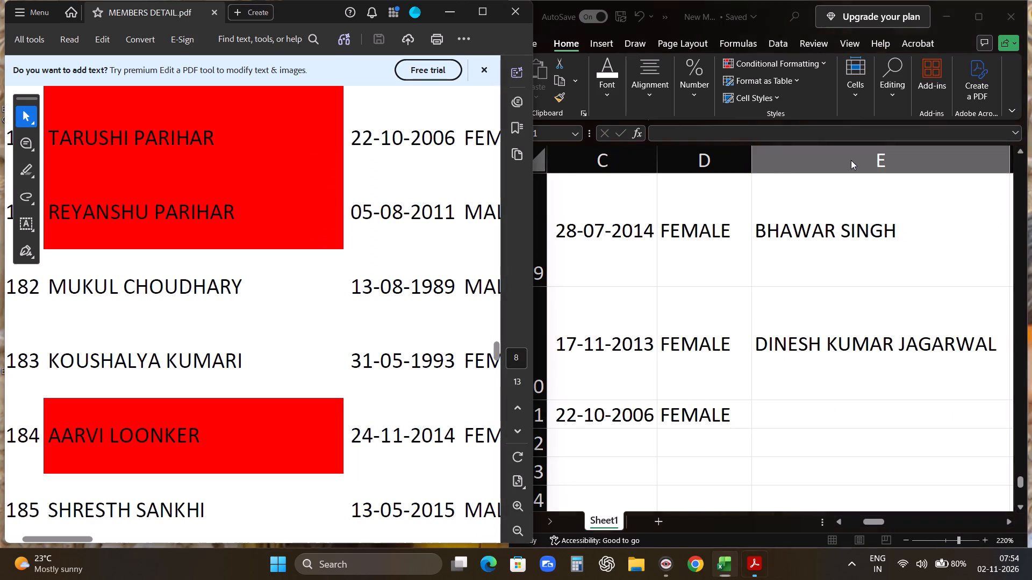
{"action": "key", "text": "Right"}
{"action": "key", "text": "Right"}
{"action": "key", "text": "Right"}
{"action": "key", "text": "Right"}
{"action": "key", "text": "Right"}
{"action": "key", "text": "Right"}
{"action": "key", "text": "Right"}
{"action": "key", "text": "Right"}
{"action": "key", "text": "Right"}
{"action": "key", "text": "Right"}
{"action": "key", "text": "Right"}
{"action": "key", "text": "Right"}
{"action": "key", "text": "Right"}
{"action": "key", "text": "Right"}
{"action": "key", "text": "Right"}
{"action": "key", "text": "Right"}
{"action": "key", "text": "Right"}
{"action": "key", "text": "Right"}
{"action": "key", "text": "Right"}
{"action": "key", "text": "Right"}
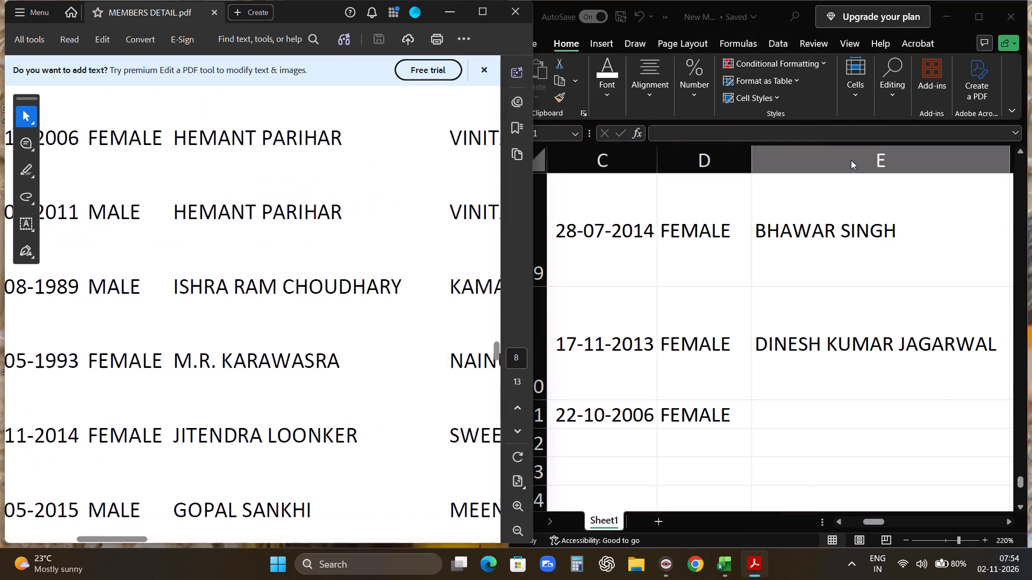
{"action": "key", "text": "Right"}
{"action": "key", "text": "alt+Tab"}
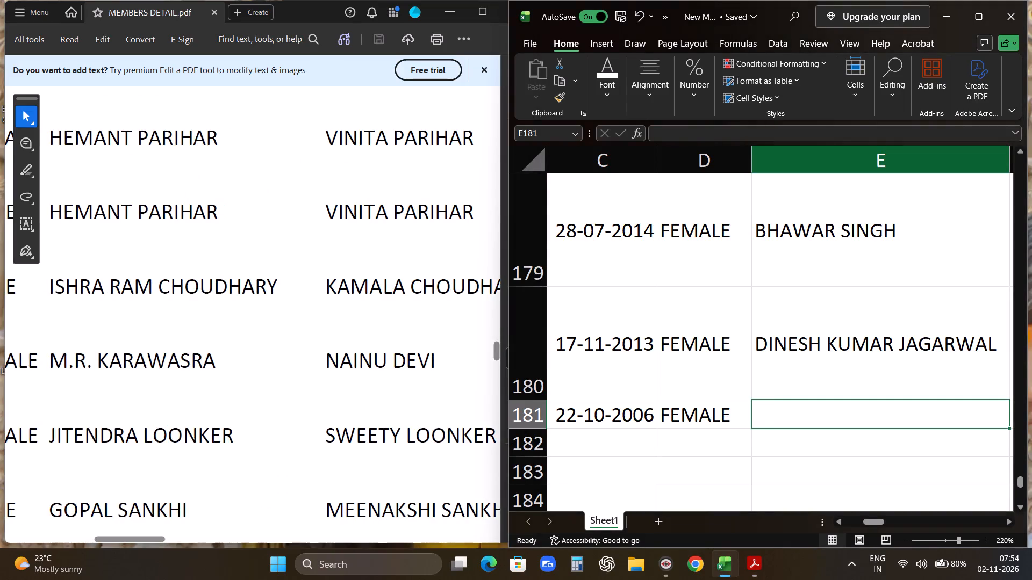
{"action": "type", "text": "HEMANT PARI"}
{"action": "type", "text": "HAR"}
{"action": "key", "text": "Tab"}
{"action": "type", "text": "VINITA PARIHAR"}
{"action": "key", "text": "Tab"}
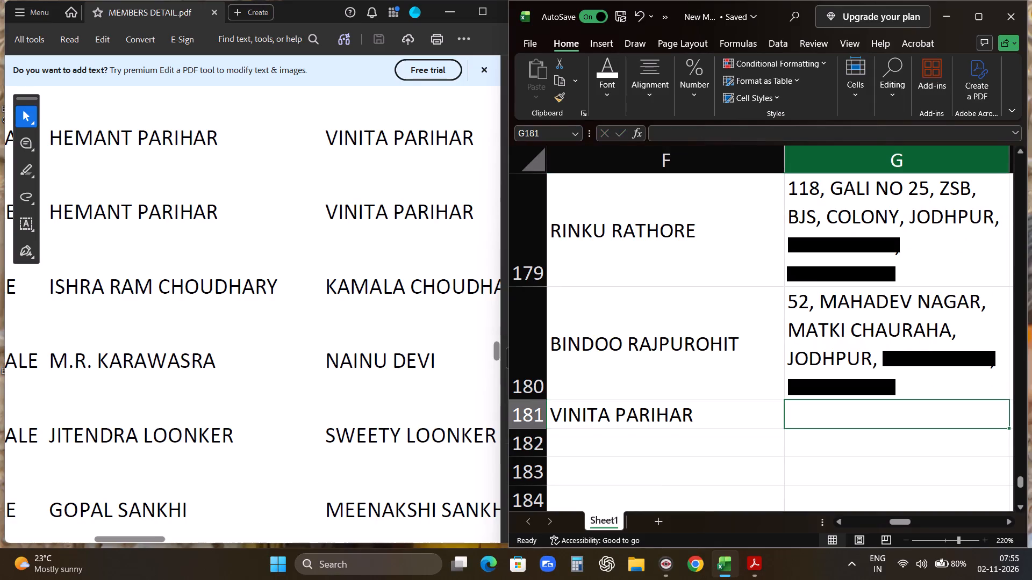
Look up record 180's address and contact details in the members PDF, and enter them in G181 in Excel.
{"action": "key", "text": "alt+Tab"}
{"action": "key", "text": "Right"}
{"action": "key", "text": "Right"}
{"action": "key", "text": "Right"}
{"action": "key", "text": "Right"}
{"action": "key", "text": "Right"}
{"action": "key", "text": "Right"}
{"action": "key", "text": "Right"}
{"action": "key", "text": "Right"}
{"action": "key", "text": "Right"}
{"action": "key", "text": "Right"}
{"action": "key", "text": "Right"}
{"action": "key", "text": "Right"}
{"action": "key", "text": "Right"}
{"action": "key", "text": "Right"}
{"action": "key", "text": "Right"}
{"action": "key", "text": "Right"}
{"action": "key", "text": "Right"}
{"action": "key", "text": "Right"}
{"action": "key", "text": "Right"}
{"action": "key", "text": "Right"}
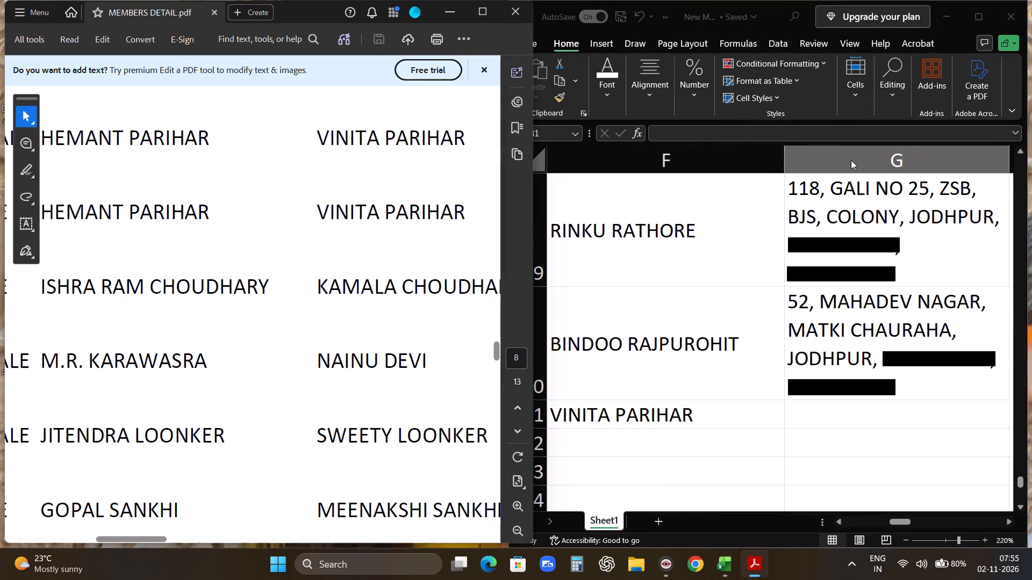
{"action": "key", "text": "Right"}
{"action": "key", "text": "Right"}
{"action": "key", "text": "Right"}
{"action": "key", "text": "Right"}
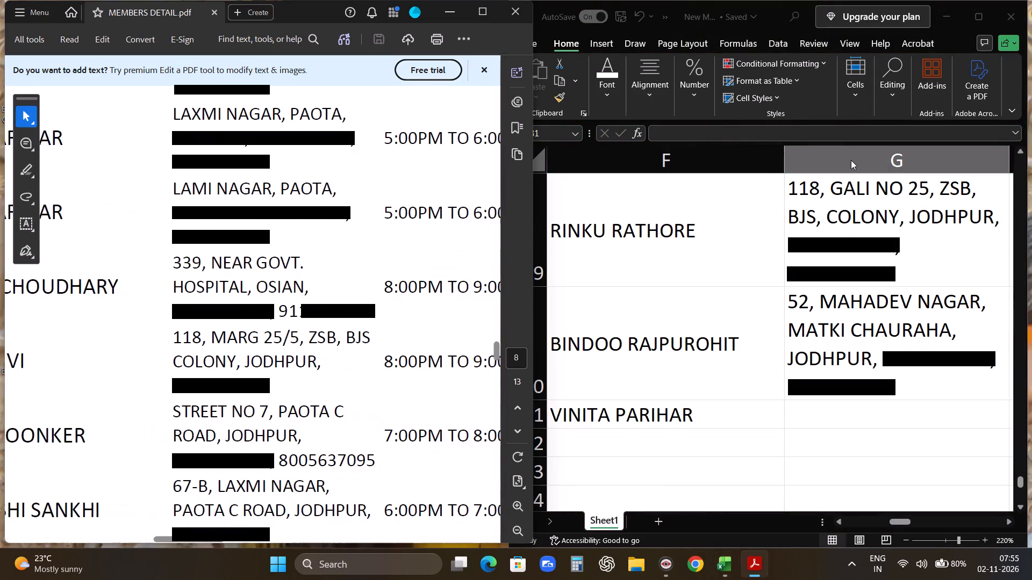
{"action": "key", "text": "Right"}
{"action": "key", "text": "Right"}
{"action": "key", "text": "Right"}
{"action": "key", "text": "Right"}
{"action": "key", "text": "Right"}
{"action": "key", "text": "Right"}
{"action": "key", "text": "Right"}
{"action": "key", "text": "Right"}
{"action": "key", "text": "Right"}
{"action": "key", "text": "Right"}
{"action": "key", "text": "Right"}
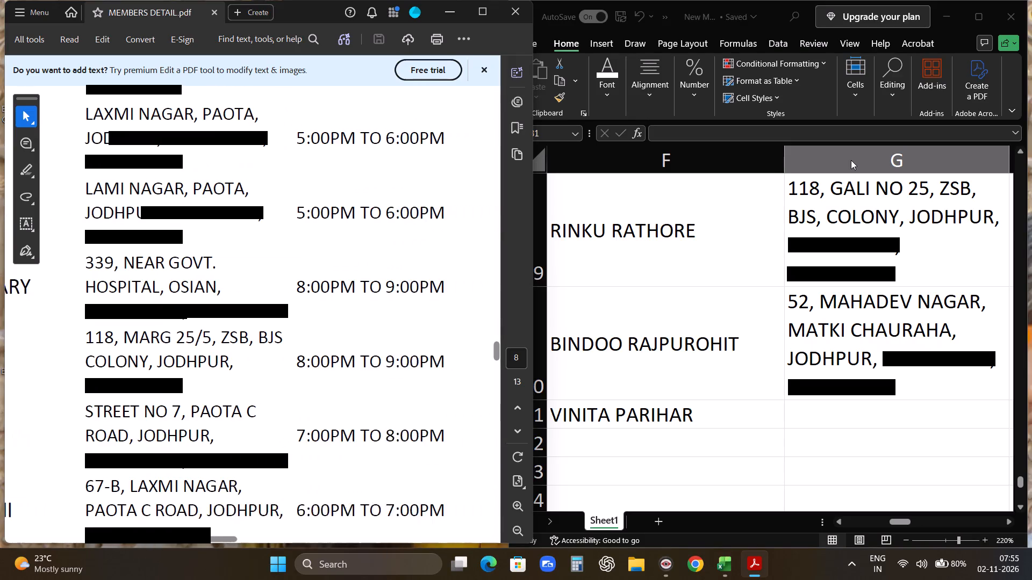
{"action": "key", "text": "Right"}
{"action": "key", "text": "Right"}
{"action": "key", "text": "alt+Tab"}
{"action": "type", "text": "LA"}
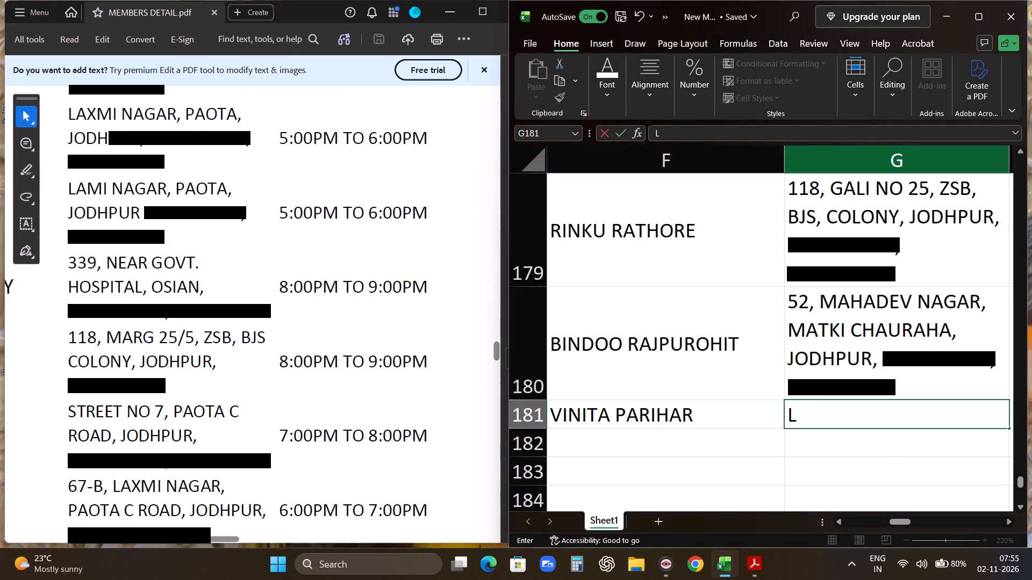
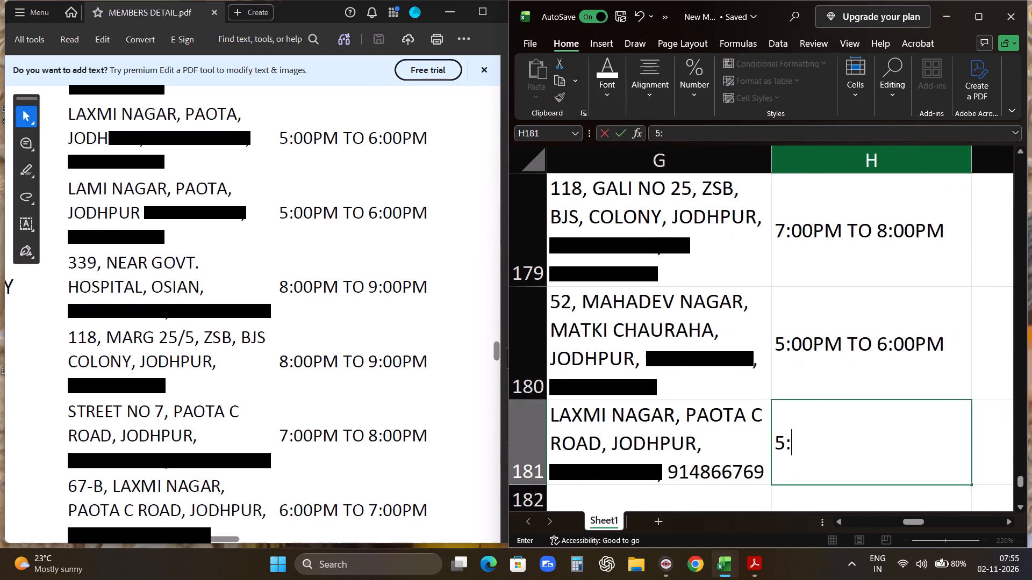
Complete H181 with the time slot 5:00PM TO 6:00PM.
{"action": "type", "text": "00P"}
{"action": "key", "text": "Tab"}
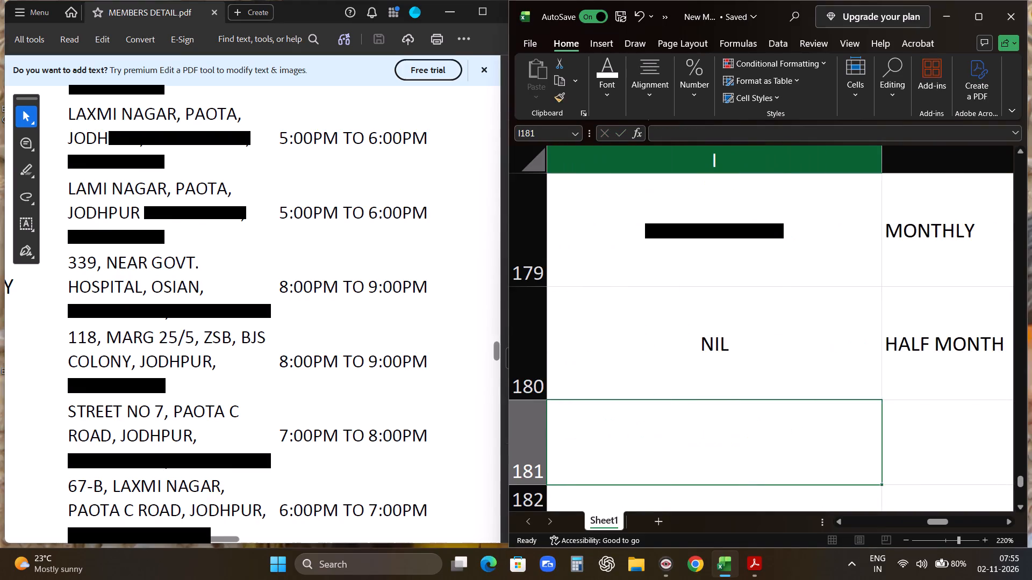
Look up record 180's next two details in the members PDF, and enter NIL in I181 and MONTHLY in J181 in Excel.
{"action": "key", "text": "alt+Tab"}
{"action": "key", "text": "Right"}
{"action": "key", "text": "Right"}
{"action": "key", "text": "Right"}
{"action": "key", "text": "Right"}
{"action": "key", "text": "Right"}
{"action": "key", "text": "Right"}
{"action": "key", "text": "Right"}
{"action": "key", "text": "Right"}
{"action": "key", "text": "Right"}
{"action": "key", "text": "Right"}
{"action": "key", "text": "Right"}
{"action": "key", "text": "Right"}
{"action": "key", "text": "Right"}
{"action": "key", "text": "Right"}
{"action": "key", "text": "Right"}
{"action": "key", "text": "Right"}
{"action": "key", "text": "Right"}
{"action": "key", "text": "Right"}
{"action": "key", "text": "Right"}
{"action": "key", "text": "Right"}
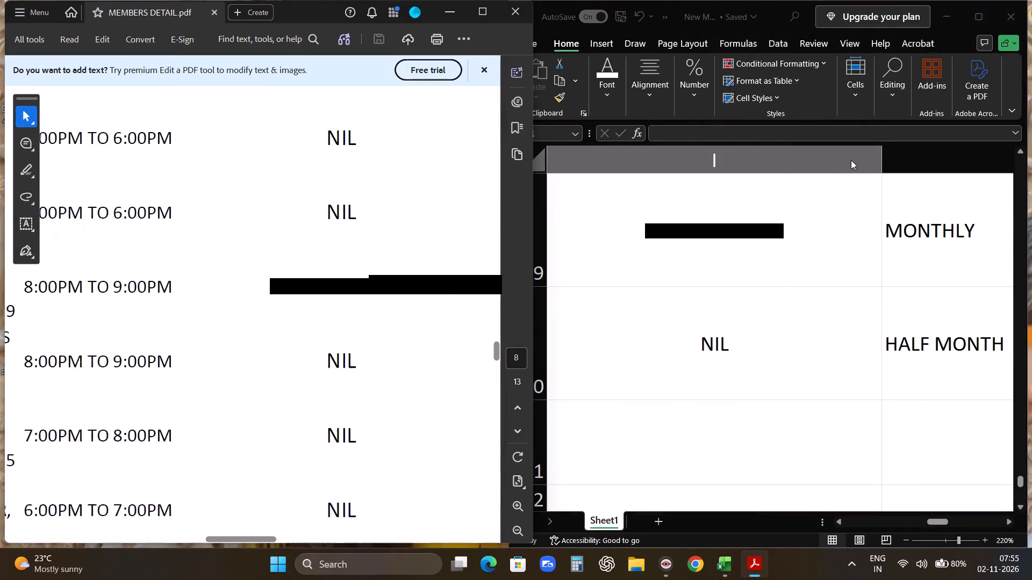
{"action": "key", "text": "Right"}
{"action": "key", "text": "Right"}
{"action": "key", "text": "Right"}
{"action": "key", "text": "Right"}
{"action": "key", "text": "Right"}
{"action": "key", "text": "Right"}
{"action": "key", "text": "Right"}
{"action": "key", "text": "alt+Tab"}
{"action": "key", "text": "n"}
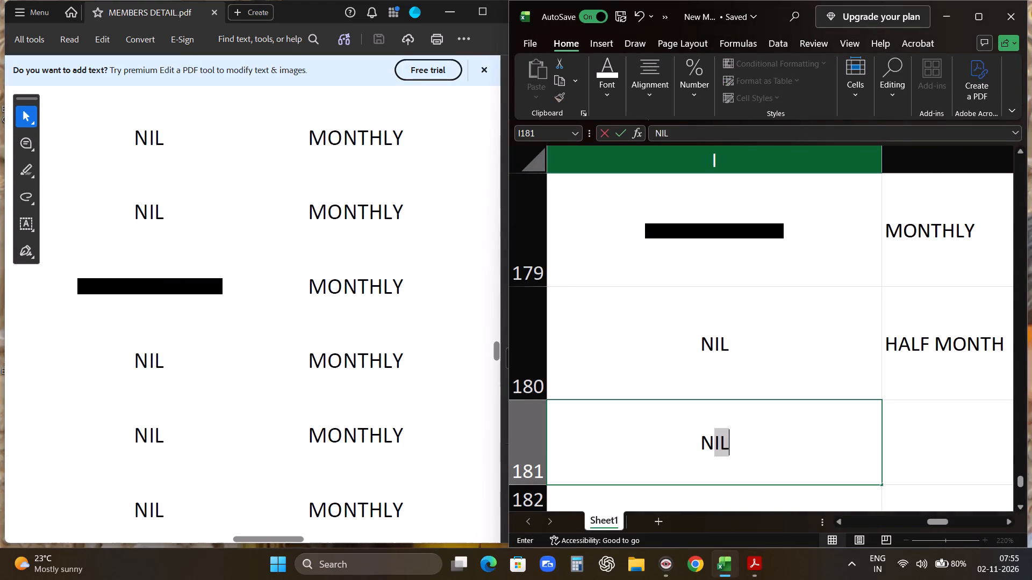
{"action": "key", "text": "Tab"}
{"action": "key", "text": "m"}
{"action": "key", "text": "Tab"}
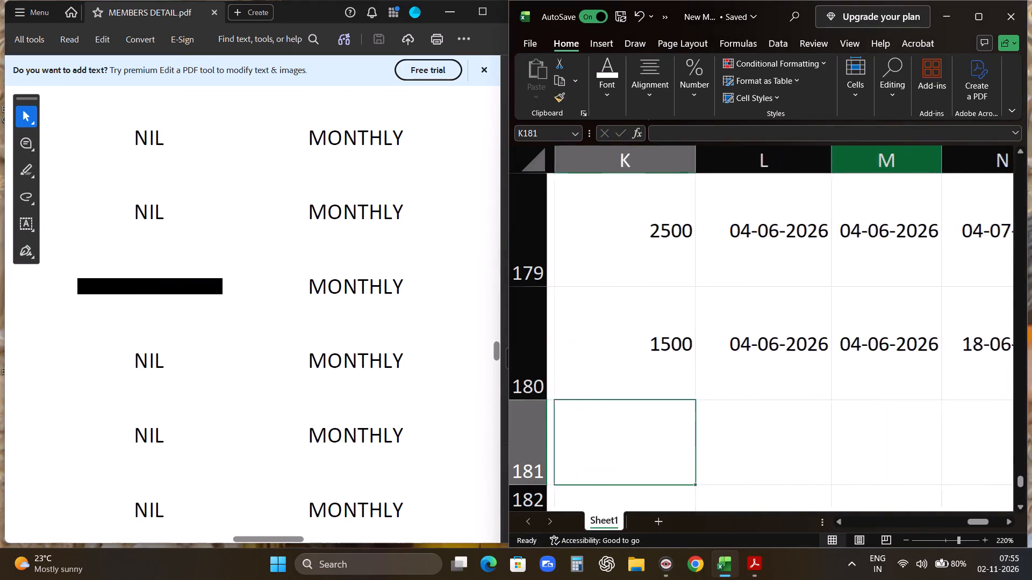
Look up record 180's fee amount in the members PDF, and enter 2500 in K181 in Excel.
{"action": "key", "text": "alt+Tab"}
{"action": "key", "text": "Right"}
{"action": "key", "text": "Right"}
{"action": "key", "text": "Right"}
{"action": "key", "text": "Right"}
{"action": "key", "text": "Right"}
{"action": "key", "text": "Right"}
{"action": "key", "text": "Right"}
{"action": "key", "text": "Right"}
{"action": "key", "text": "Right"}
{"action": "key", "text": "Right"}
{"action": "key", "text": "Right"}
{"action": "key", "text": "Right"}
{"action": "key", "text": "Right"}
{"action": "key", "text": "Right"}
{"action": "key", "text": "Right"}
{"action": "key", "text": "Right"}
{"action": "key", "text": "Right"}
{"action": "key", "text": "Right"}
{"action": "key", "text": "Right"}
{"action": "key", "text": "Right"}
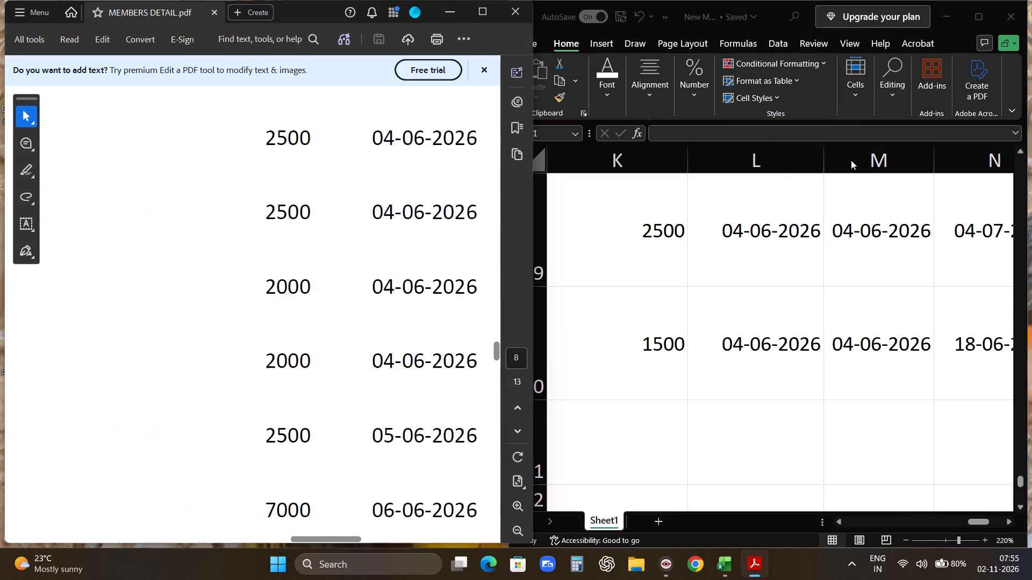
{"action": "key", "text": "Right"}
{"action": "key", "text": "Right"}
{"action": "key", "text": "alt+Tab"}
{"action": "type", "text": "2500"}
{"action": "key", "text": "Tab"}
Enter the date 04/06/2026 in both L181 and M181, checking record 180's dates in the members PDF.
{"action": "type", "text": "04/06/"}
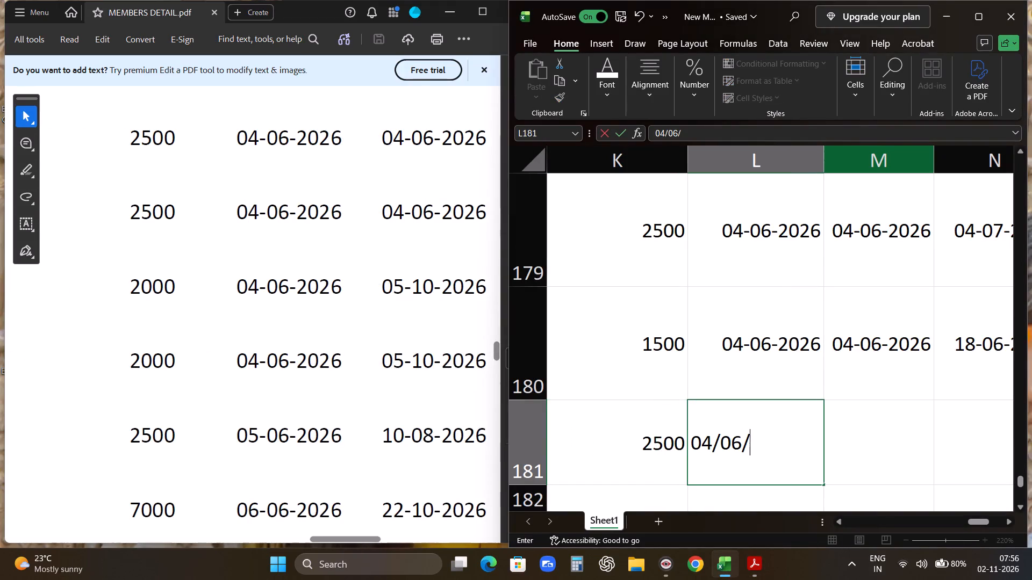
{"action": "type", "text": "2026"}
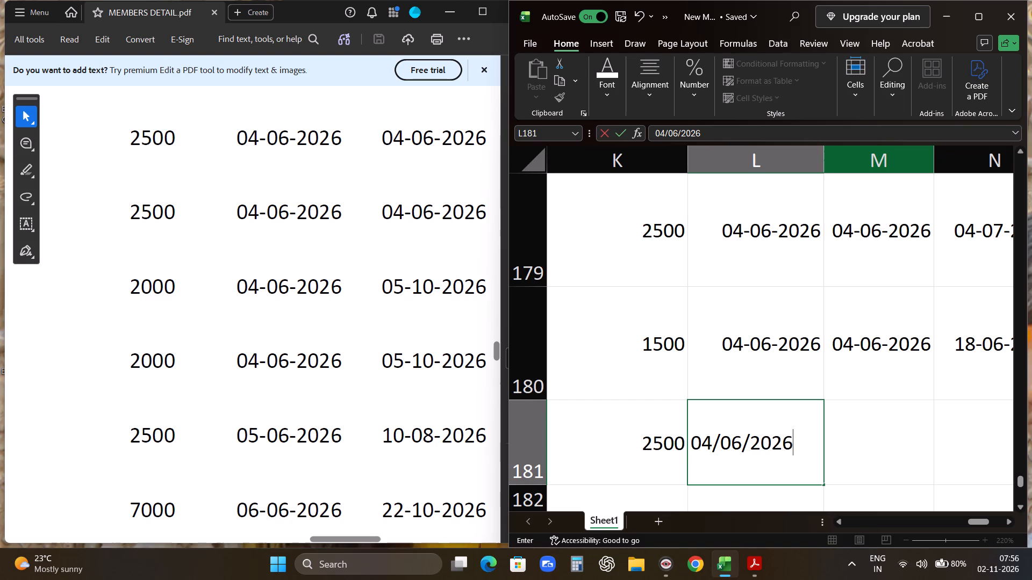
{"action": "key", "text": "alt+Tab"}
{"action": "key", "text": "Right"}
{"action": "key", "text": "alt+Tab"}
{"action": "key", "text": "0"}
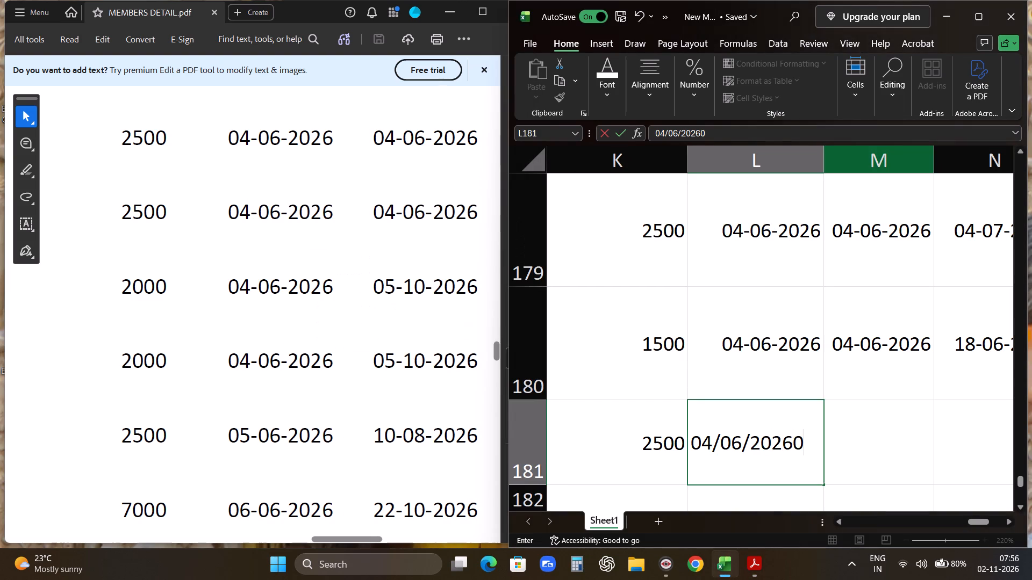
{"action": "key", "text": "BackSpace"}
{"action": "key", "text": "Tab"}
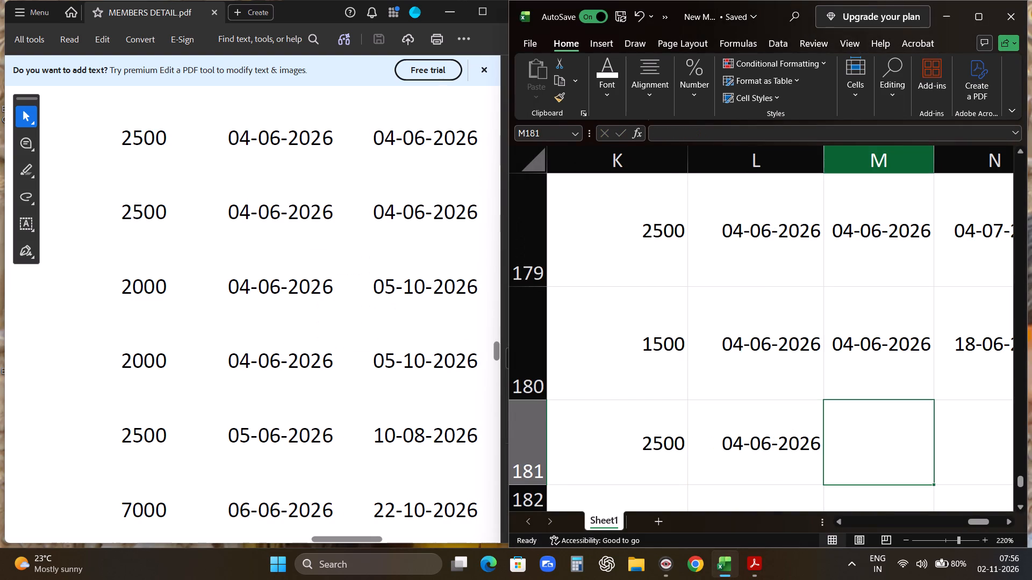
{"action": "key", "text": "0"}
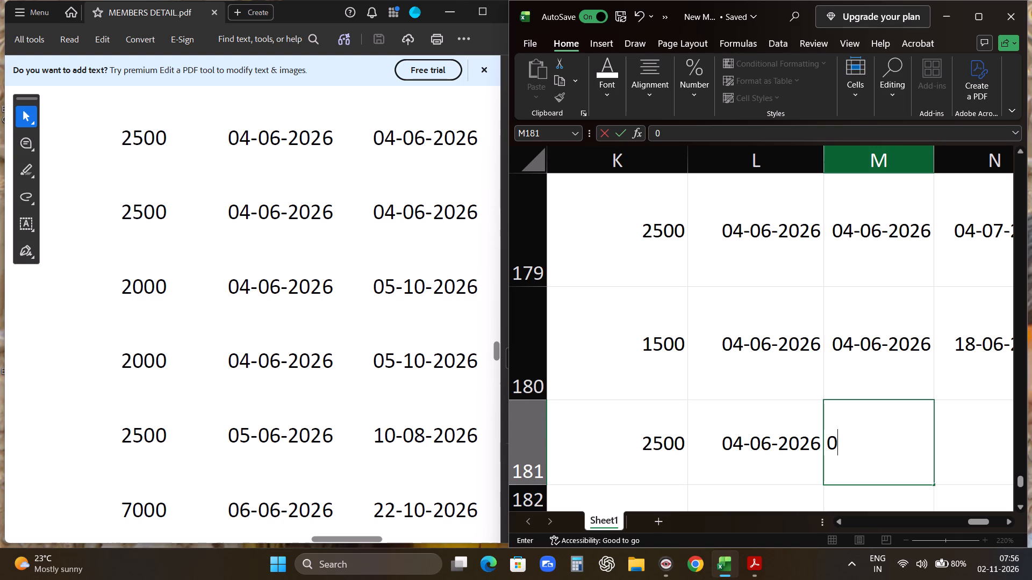
{"action": "type", "text": "4/06/2026"}
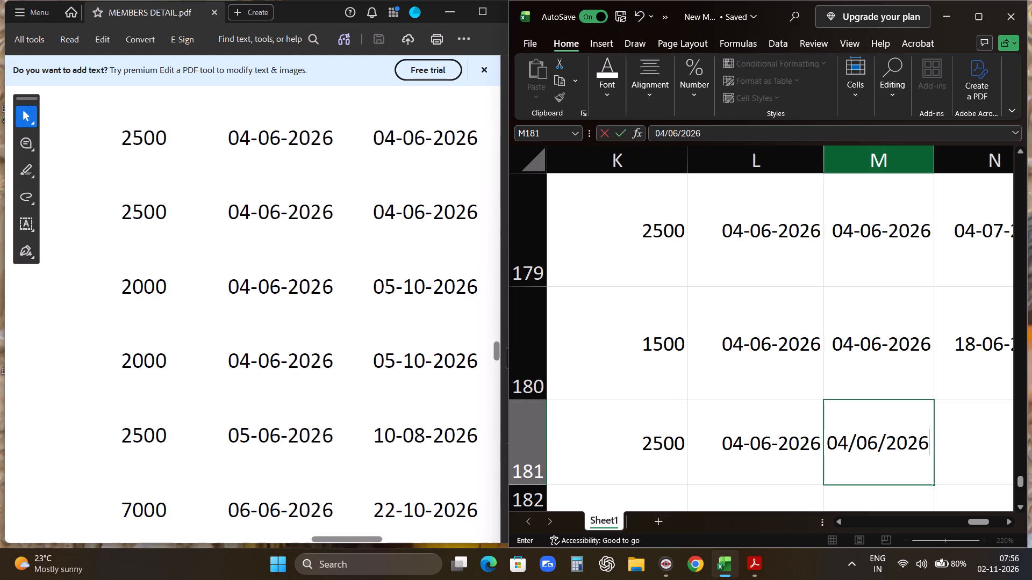
{"action": "key", "text": "Tab"}
Look up record 180's last date and status in the members PDF, and enter 04/07/2026 in N181 and NON ACTIVE in O181 in Excel.
{"action": "key", "text": "alt+Tab"}
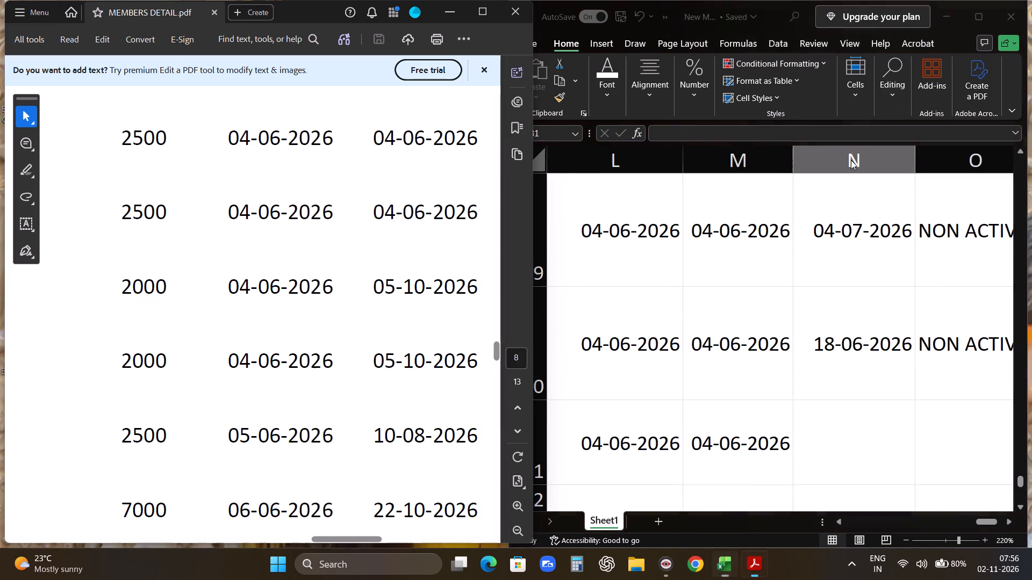
{"action": "key", "text": "Right"}
{"action": "key", "text": "Right"}
{"action": "key", "text": "Right"}
{"action": "key", "text": "Right"}
{"action": "key", "text": "Right"}
{"action": "key", "text": "Right"}
{"action": "key", "text": "Right"}
{"action": "key", "text": "Right"}
{"action": "key", "text": "Right"}
{"action": "key", "text": "Right"}
{"action": "key", "text": "Right"}
{"action": "key", "text": "Right"}
{"action": "key", "text": "Right"}
{"action": "key", "text": "Right"}
{"action": "key", "text": "Right"}
{"action": "key", "text": "Right"}
{"action": "key", "text": "Right"}
{"action": "key", "text": "Right"}
{"action": "key", "text": "Right"}
{"action": "key", "text": "Right"}
{"action": "key", "text": "alt+Tab"}
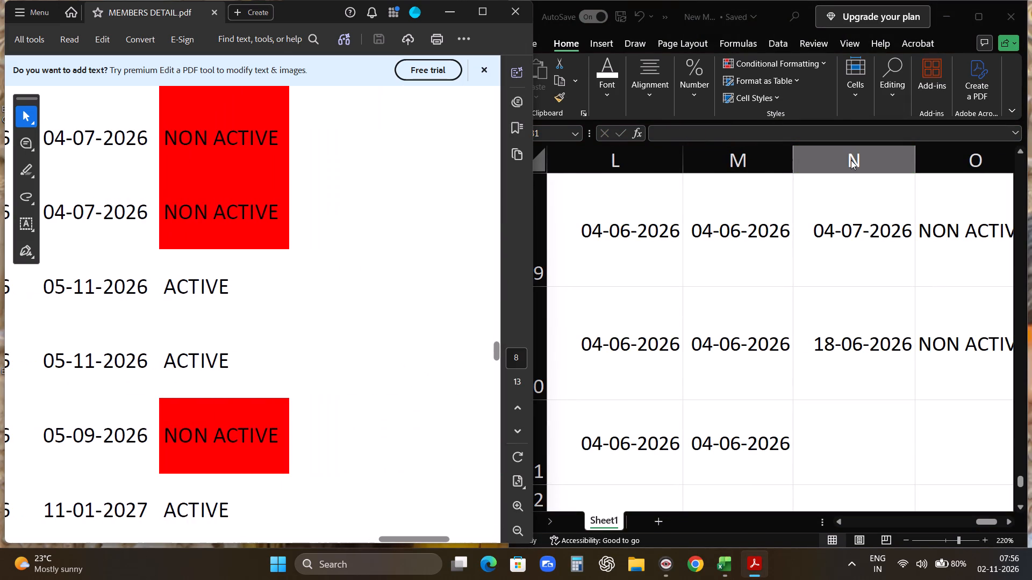
{"action": "type", "text": "04/07/2026"}
{"action": "key", "text": "Tab"}
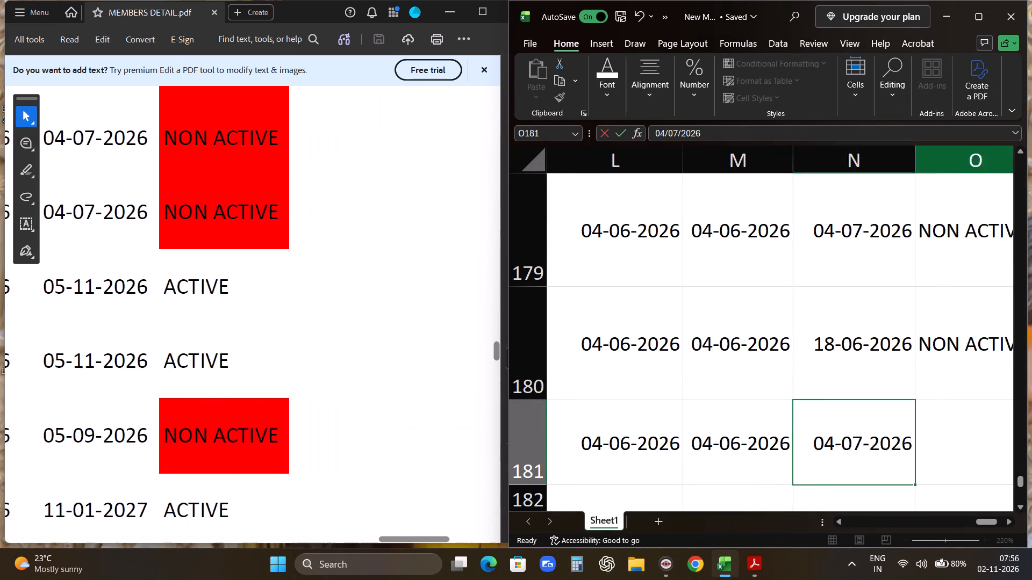
{"action": "key", "text": "n"}
{"action": "key", "text": "Return"}
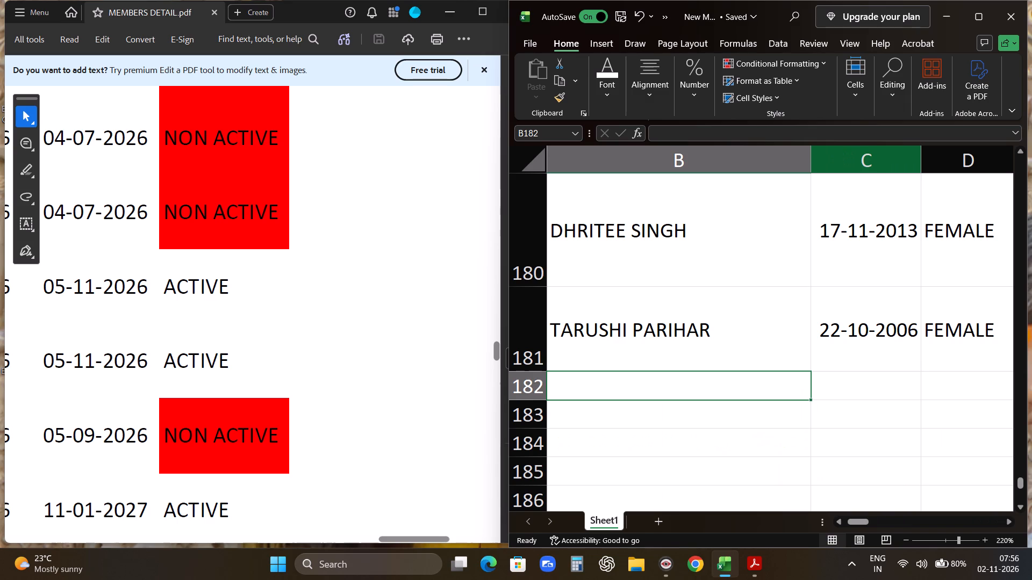
Save the workbook.
{"action": "key", "text": "ctrl+s"}
{"action": "key", "text": "ctrl+s"}
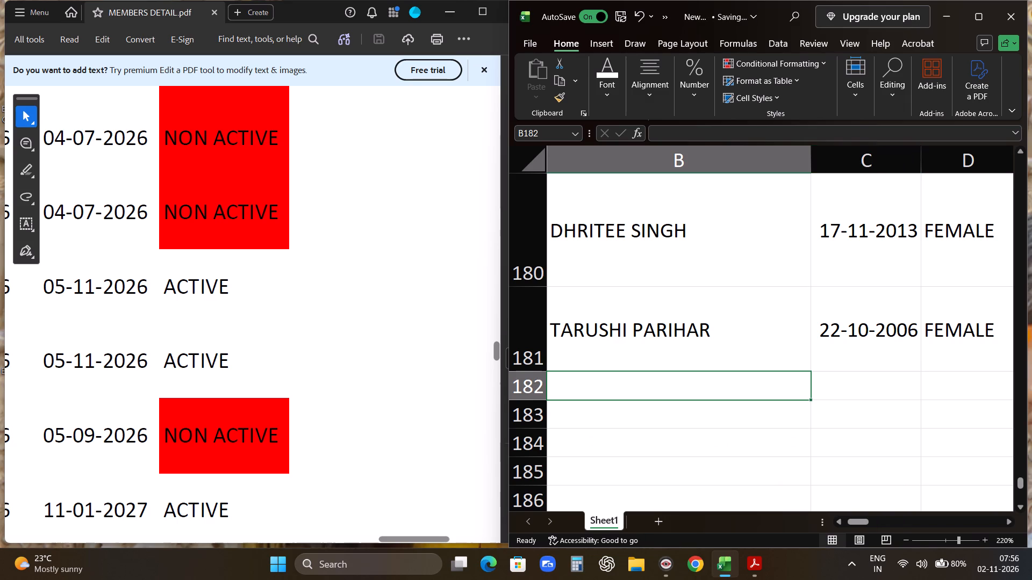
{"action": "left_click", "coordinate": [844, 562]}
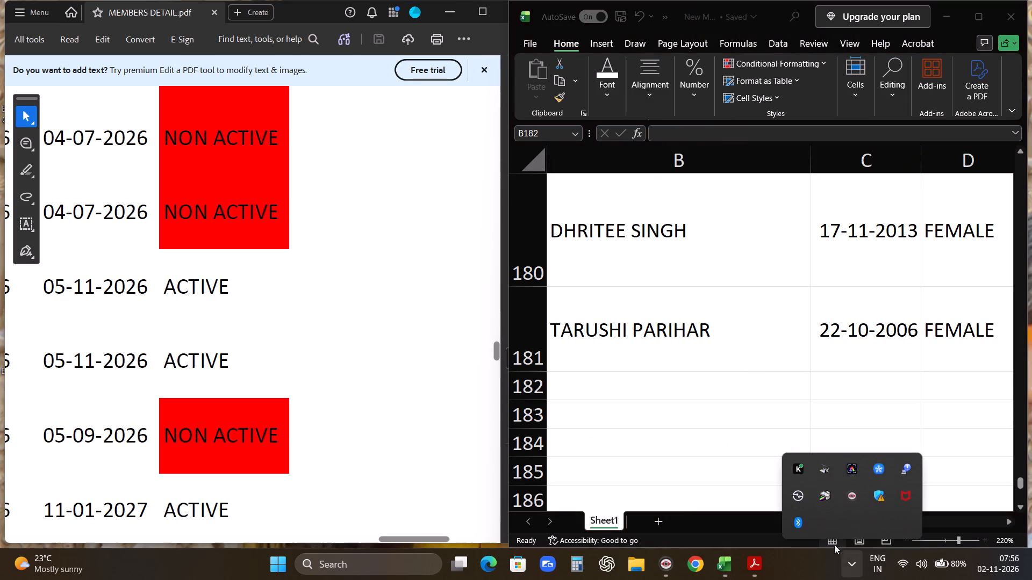
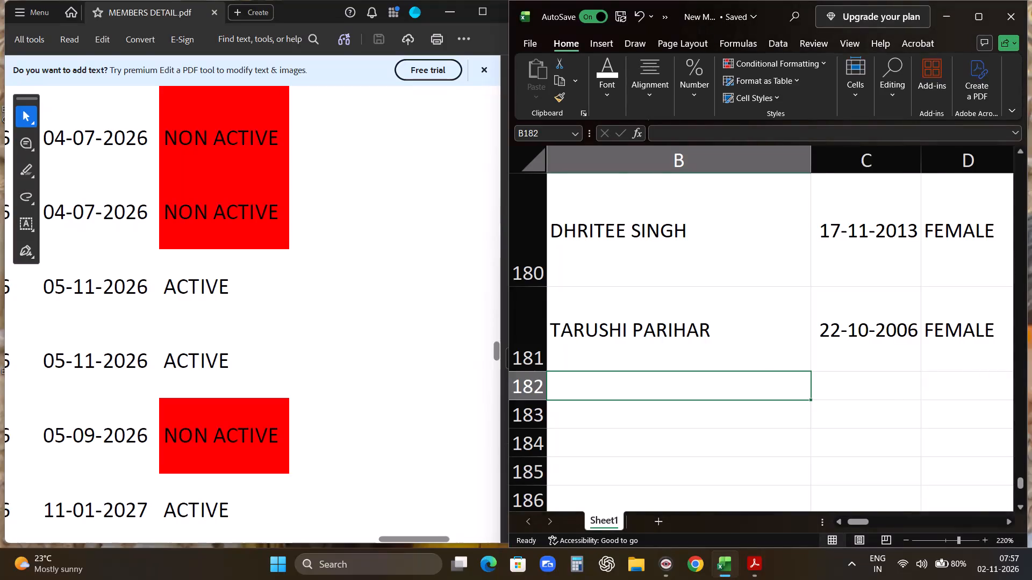
Find record 181 in the members PDF, and enter that member's name in B182 in Excel.
{"action": "scroll", "coordinate": [690, 454], "scroll_direction": "down", "scroll_amount": 1}
{"action": "scroll", "coordinate": [690, 454], "scroll_direction": "up", "scroll_amount": 1}
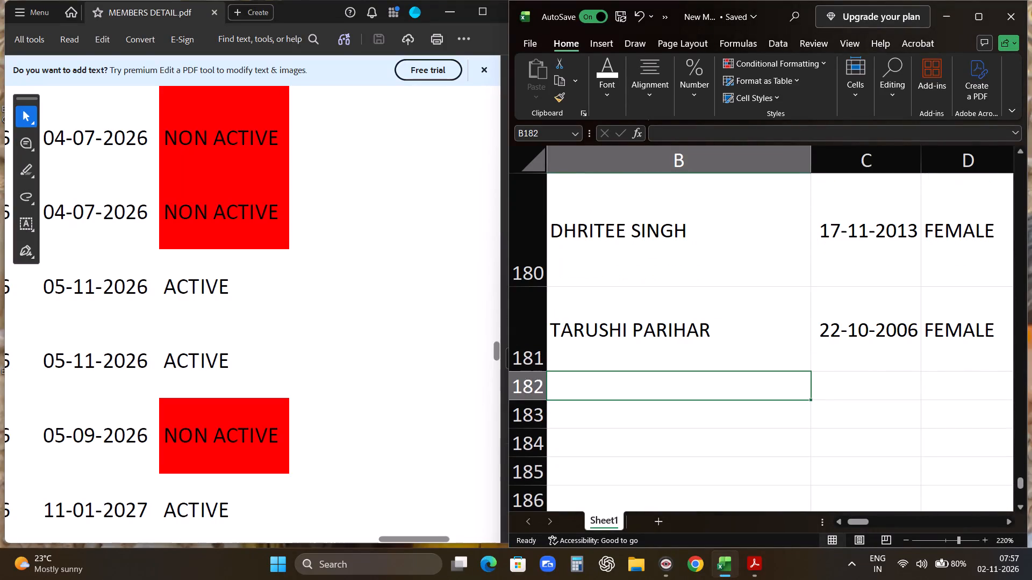
{"action": "key", "text": "Left"}
{"action": "key", "text": "Right"}
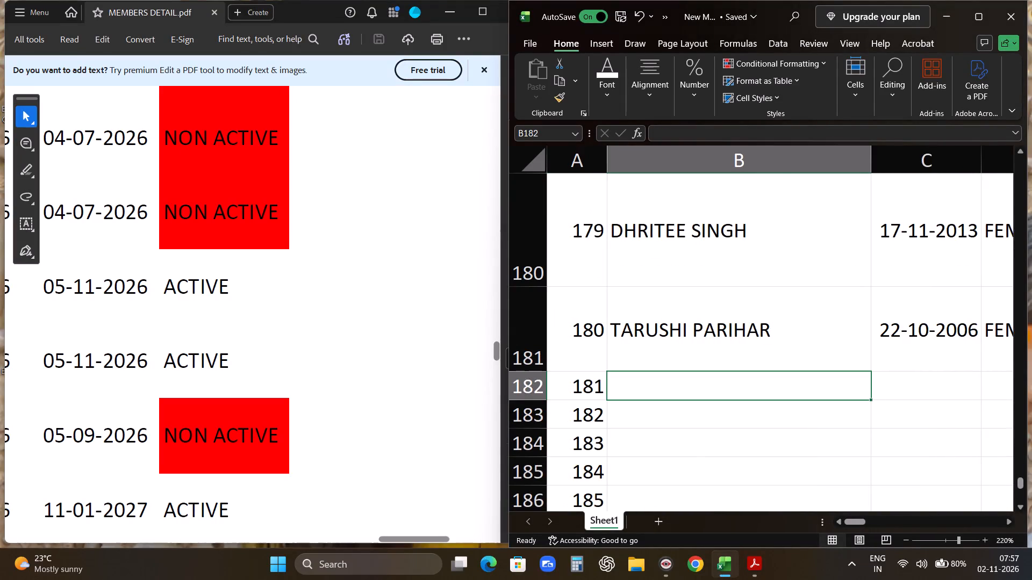
{"action": "key", "text": "alt+Tab"}
{"action": "key", "text": "Left"}
{"action": "key", "text": "Left"}
{"action": "key", "text": "Left"}
{"action": "key", "text": "Left"}
{"action": "key", "text": "Left"}
{"action": "key", "text": "Left"}
{"action": "key", "text": "Left"}
{"action": "key", "text": "Left"}
{"action": "key", "text": "Left"}
{"action": "key", "text": "Left"}
{"action": "key", "text": "Left"}
{"action": "key", "text": "Left"}
{"action": "key", "text": "Left"}
{"action": "key", "text": "Left"}
{"action": "key", "text": "Left"}
{"action": "key", "text": "Left"}
{"action": "key", "text": "Left"}
{"action": "key", "text": "Left"}
{"action": "key", "text": "Left"}
{"action": "key", "text": "Left"}
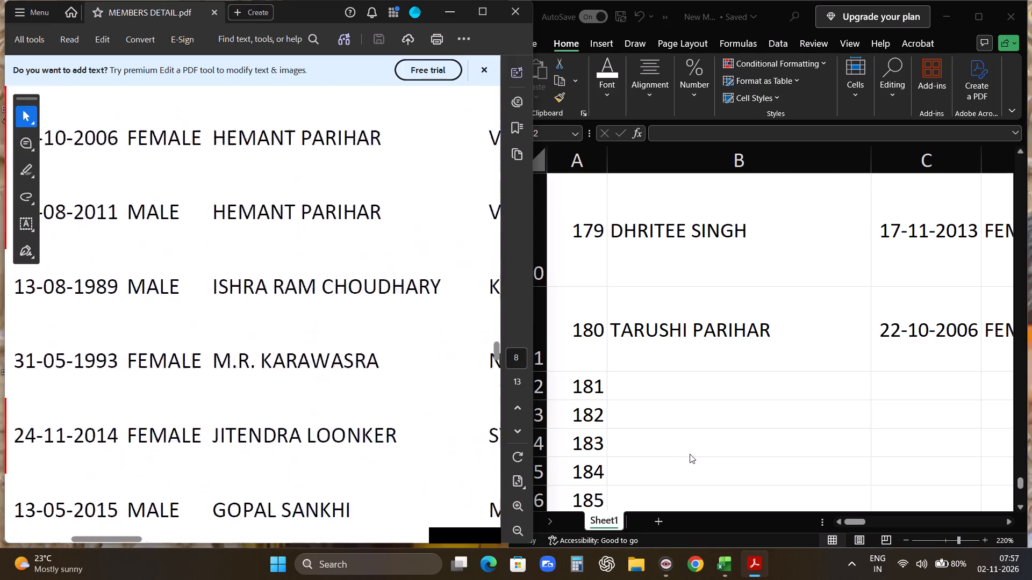
{"action": "key", "text": "Right"}
{"action": "key", "text": "Right"}
{"action": "key", "text": "Right"}
{"action": "key", "text": "Right"}
{"action": "key", "text": "Right"}
{"action": "key", "text": "Right"}
{"action": "key", "text": "Right"}
{"action": "key", "text": "Right"}
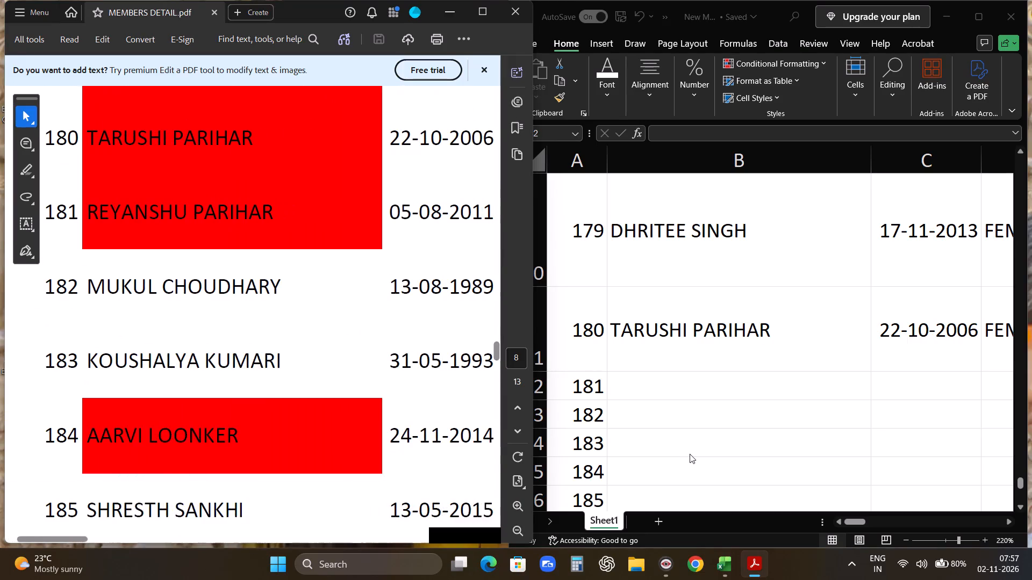
{"action": "key", "text": "Right"}
{"action": "key", "text": "Right"}
{"action": "key", "text": "Right"}
{"action": "key", "text": "Right"}
{"action": "key", "text": "Right"}
{"action": "key", "text": "Down"}
{"action": "key", "text": "Down"}
{"action": "key", "text": "Down"}
{"action": "key", "text": "Down"}
{"action": "key", "text": "Down"}
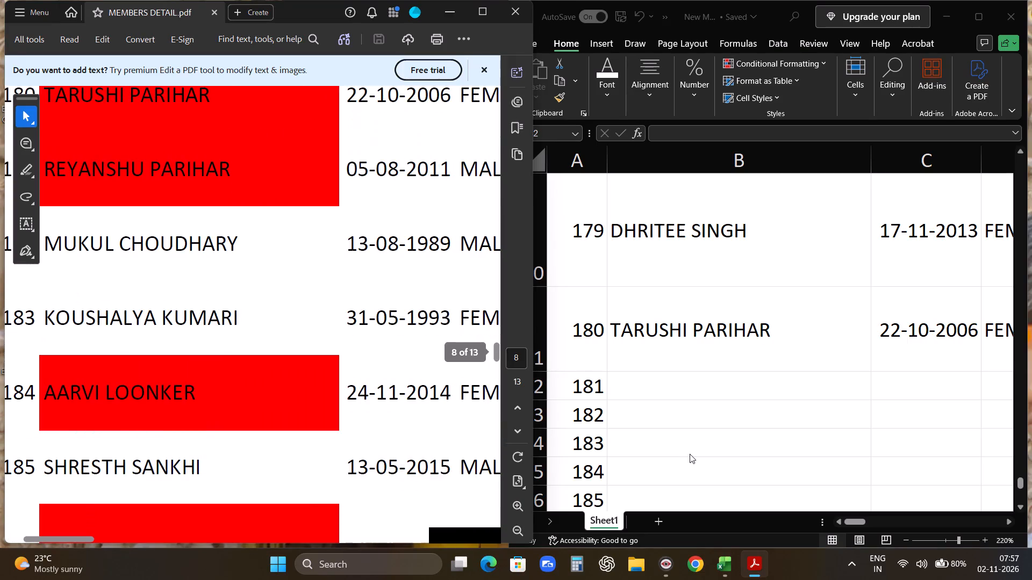
{"action": "key", "text": "Down"}
{"action": "key", "text": "Down"}
{"action": "key", "text": "Down"}
{"action": "key", "text": "Down"}
{"action": "key", "text": "Down"}
{"action": "key", "text": "alt+Tab"}
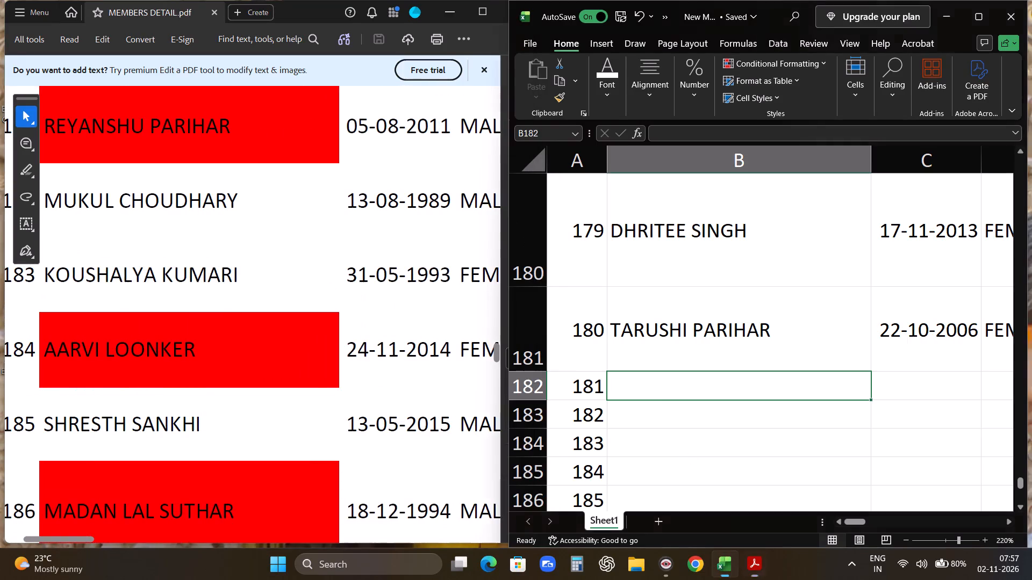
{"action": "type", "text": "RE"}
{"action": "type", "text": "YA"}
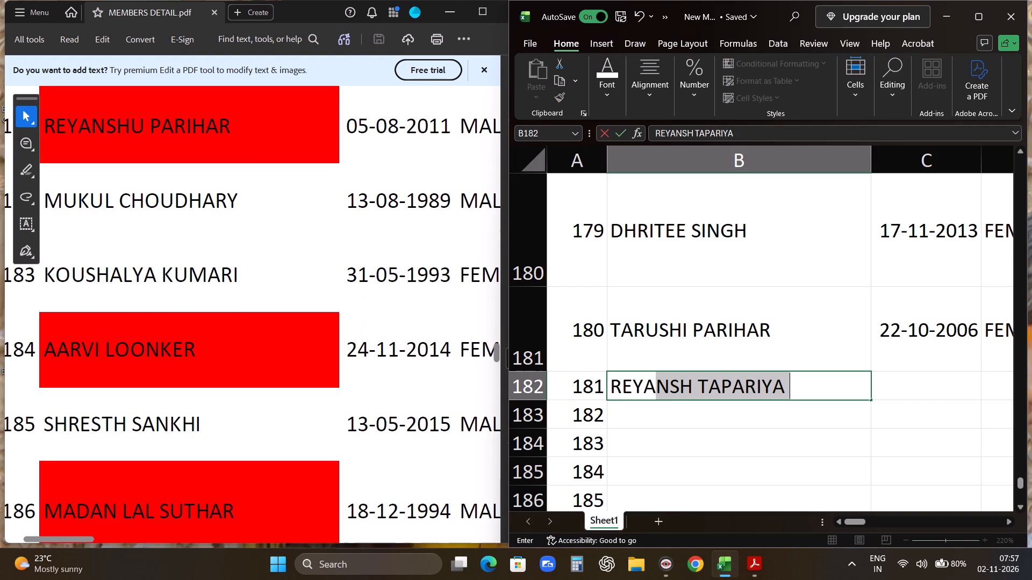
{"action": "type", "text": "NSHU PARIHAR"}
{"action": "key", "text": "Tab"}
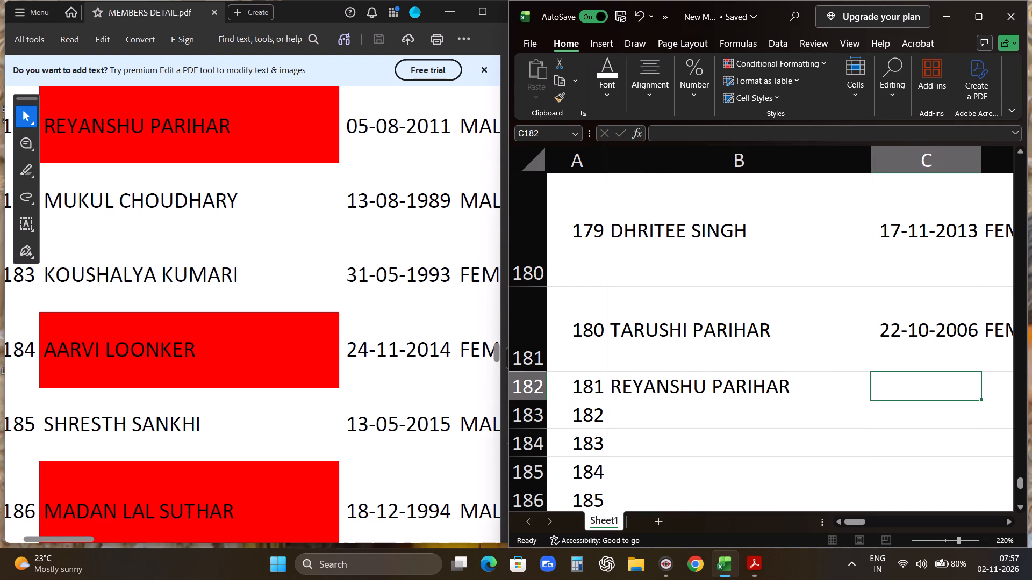
Enter record 181's date of birth in C182 and MALE in D182.
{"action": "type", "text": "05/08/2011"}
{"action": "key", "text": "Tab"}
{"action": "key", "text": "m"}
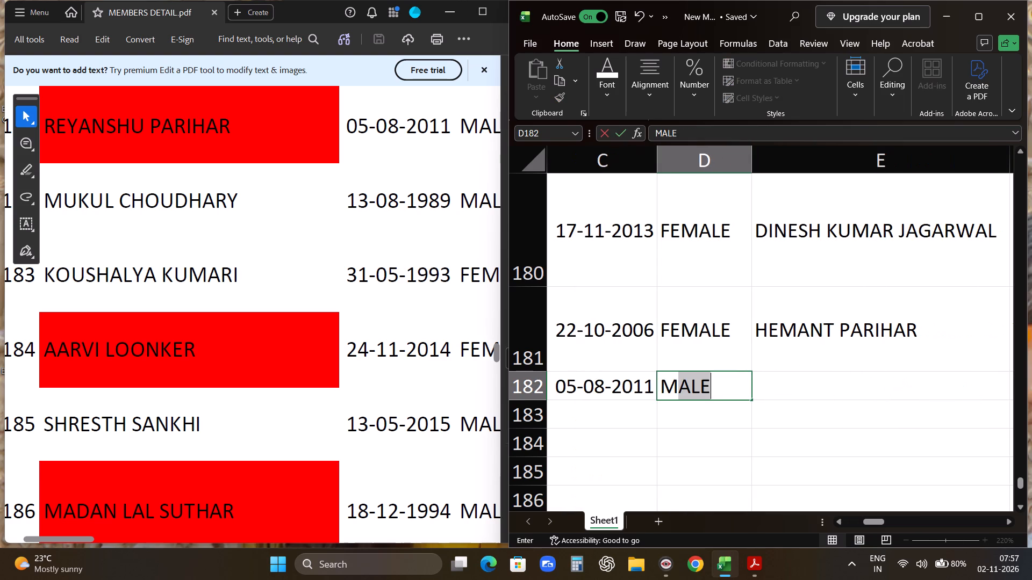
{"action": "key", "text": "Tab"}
Look up the parents' names for record 181 in the members PDF, and enter them in E182 and F182 in Excel.
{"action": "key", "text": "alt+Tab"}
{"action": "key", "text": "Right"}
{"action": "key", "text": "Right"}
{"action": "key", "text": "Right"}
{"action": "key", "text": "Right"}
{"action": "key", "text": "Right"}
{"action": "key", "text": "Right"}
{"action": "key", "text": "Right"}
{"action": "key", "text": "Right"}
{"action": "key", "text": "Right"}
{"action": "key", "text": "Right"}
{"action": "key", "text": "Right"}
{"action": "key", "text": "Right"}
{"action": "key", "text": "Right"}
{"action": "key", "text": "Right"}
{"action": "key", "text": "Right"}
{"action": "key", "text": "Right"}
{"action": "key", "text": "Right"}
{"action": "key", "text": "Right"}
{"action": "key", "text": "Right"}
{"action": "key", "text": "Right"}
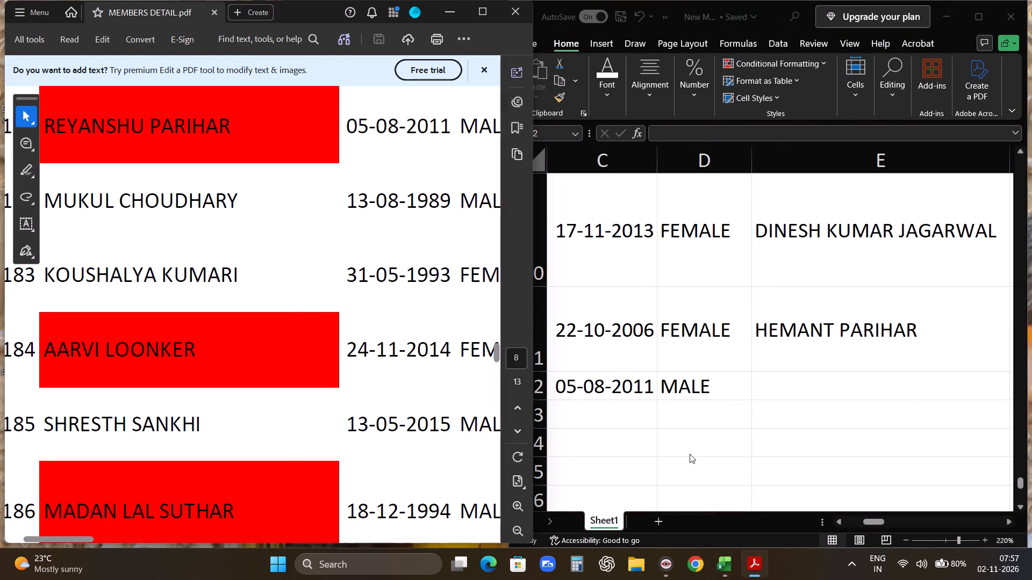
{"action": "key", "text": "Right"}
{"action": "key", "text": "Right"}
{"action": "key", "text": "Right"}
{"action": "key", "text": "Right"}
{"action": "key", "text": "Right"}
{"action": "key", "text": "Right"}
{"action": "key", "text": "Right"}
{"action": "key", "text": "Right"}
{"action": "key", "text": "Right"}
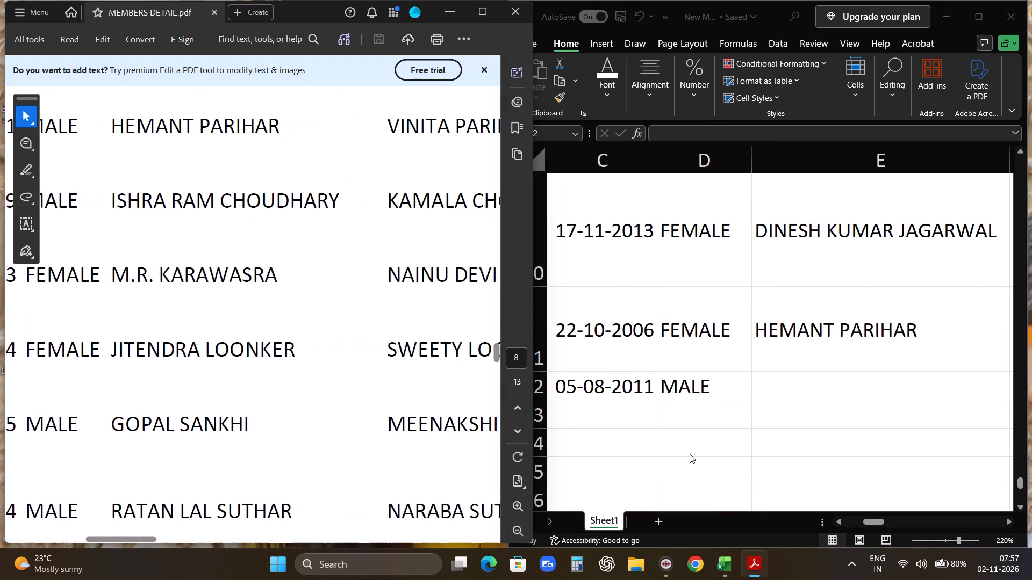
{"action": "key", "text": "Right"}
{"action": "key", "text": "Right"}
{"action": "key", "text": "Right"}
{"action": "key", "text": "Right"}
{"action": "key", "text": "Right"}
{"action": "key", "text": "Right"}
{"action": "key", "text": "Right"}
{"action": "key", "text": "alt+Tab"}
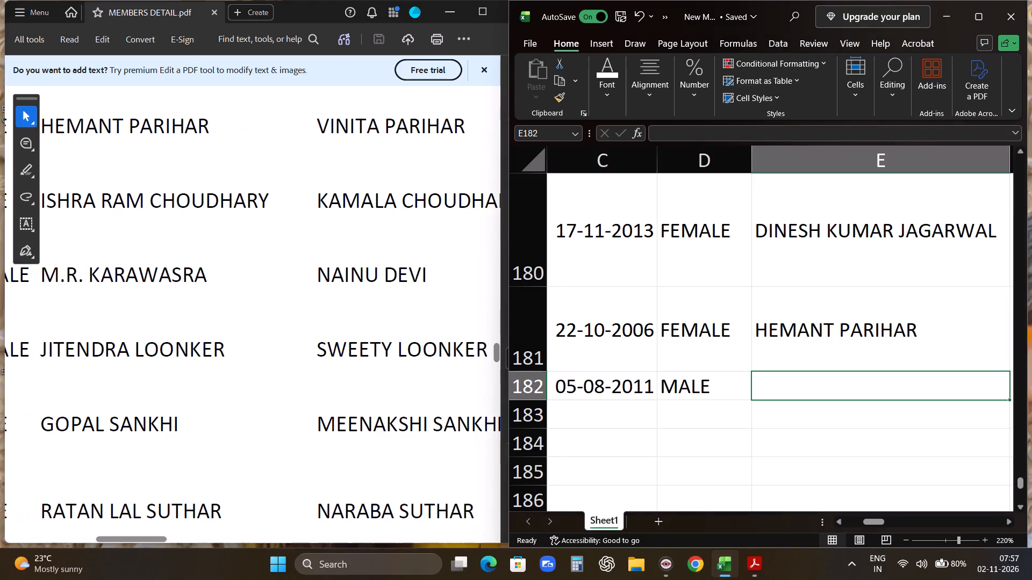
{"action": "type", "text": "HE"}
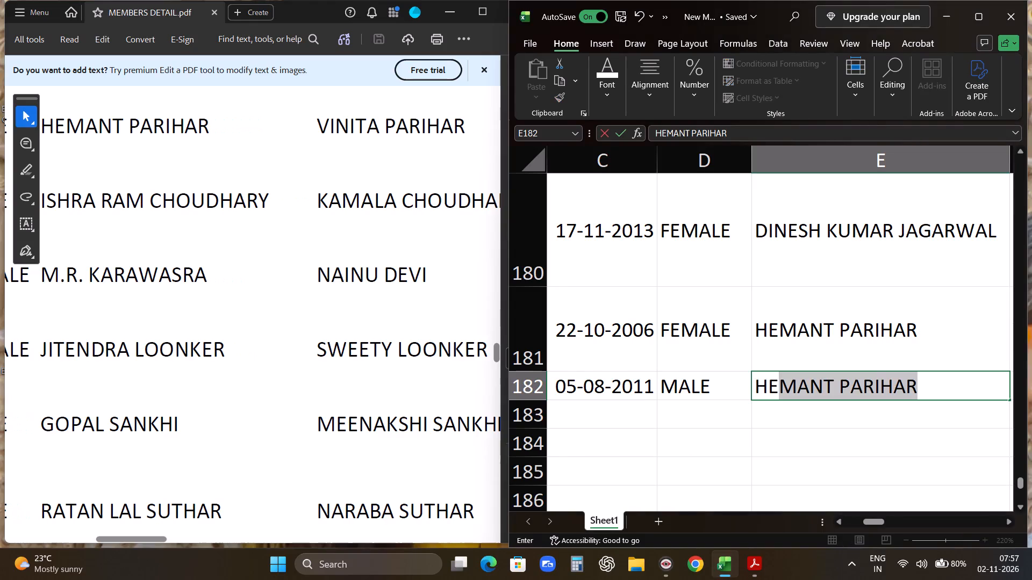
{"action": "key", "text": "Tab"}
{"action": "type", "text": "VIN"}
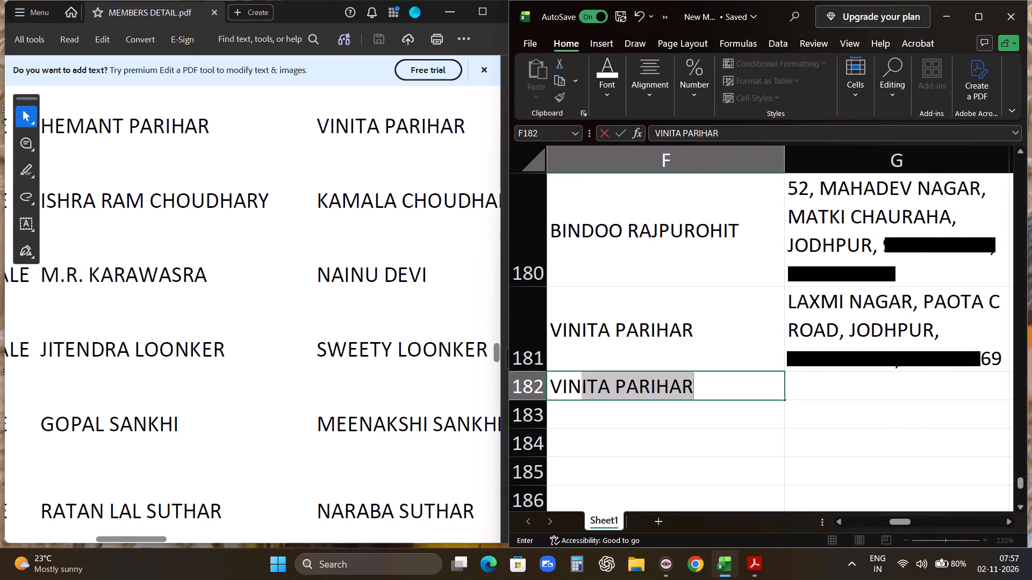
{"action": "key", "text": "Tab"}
Look up record 181's address in the members PDF.
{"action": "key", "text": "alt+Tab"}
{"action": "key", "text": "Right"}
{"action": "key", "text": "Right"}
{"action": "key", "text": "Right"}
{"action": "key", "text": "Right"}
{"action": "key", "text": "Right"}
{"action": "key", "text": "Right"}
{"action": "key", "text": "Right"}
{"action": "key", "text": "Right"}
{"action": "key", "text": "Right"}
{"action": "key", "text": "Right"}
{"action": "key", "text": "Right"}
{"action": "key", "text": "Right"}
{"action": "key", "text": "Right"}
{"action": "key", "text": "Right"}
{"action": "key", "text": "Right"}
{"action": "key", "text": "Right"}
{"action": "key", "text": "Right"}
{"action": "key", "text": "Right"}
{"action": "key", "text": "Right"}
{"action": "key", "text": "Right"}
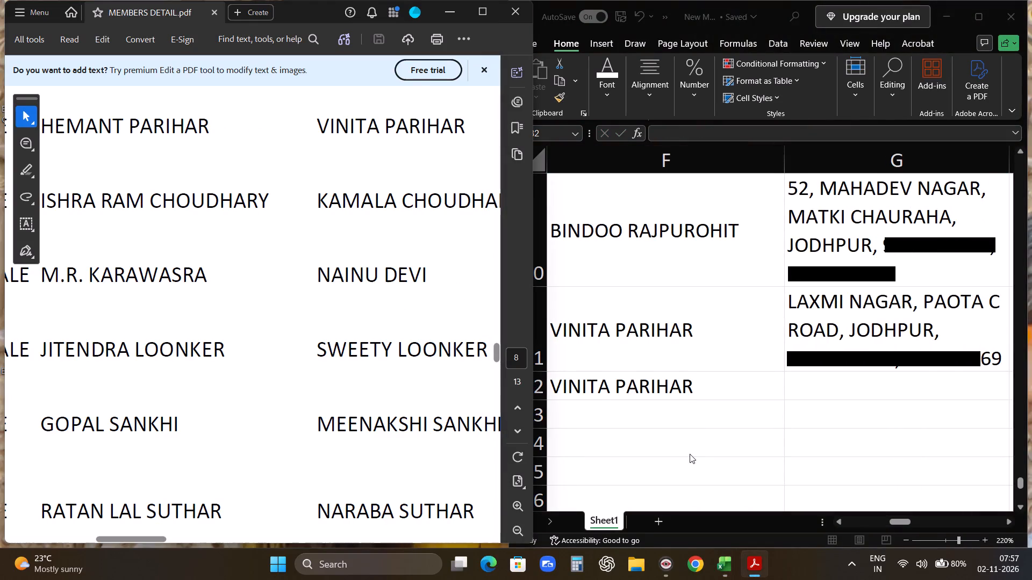
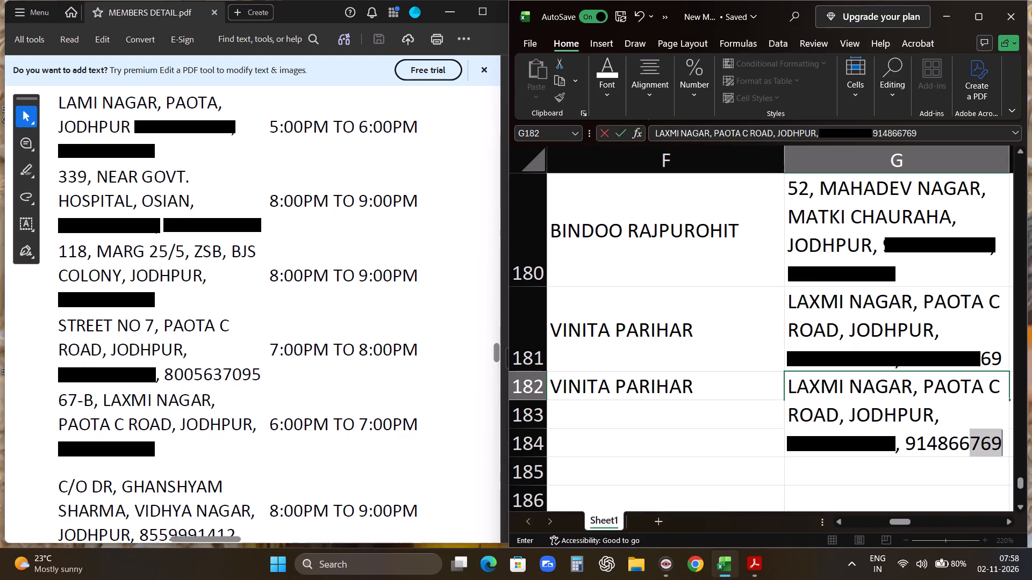
Finish record 181's address entry in G182 with the last digits of the contact number.
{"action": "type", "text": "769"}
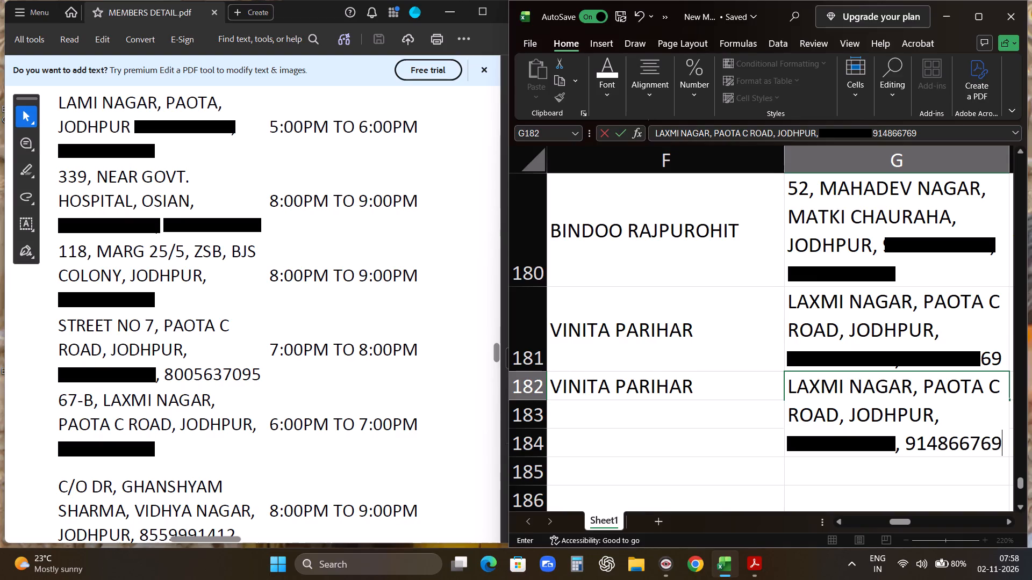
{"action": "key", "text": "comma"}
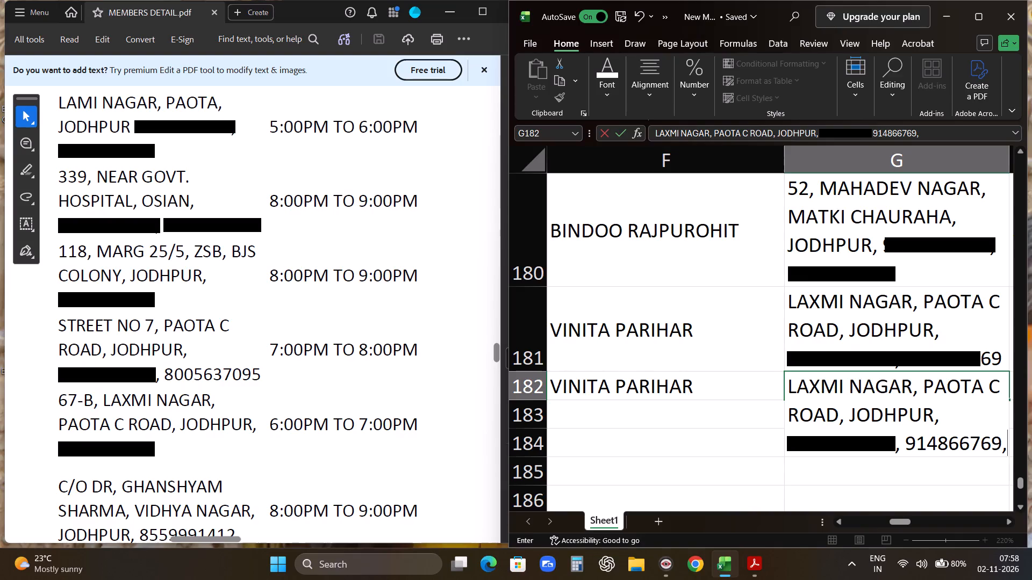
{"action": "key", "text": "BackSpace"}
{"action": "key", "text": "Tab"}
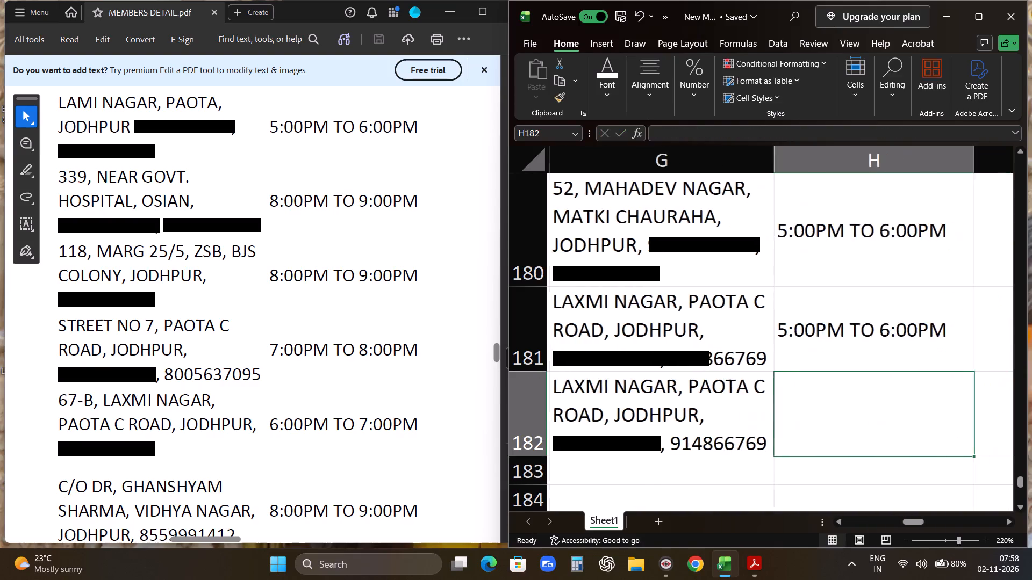
Enter the time slot 5:00PM TO 6:00PM in H182.
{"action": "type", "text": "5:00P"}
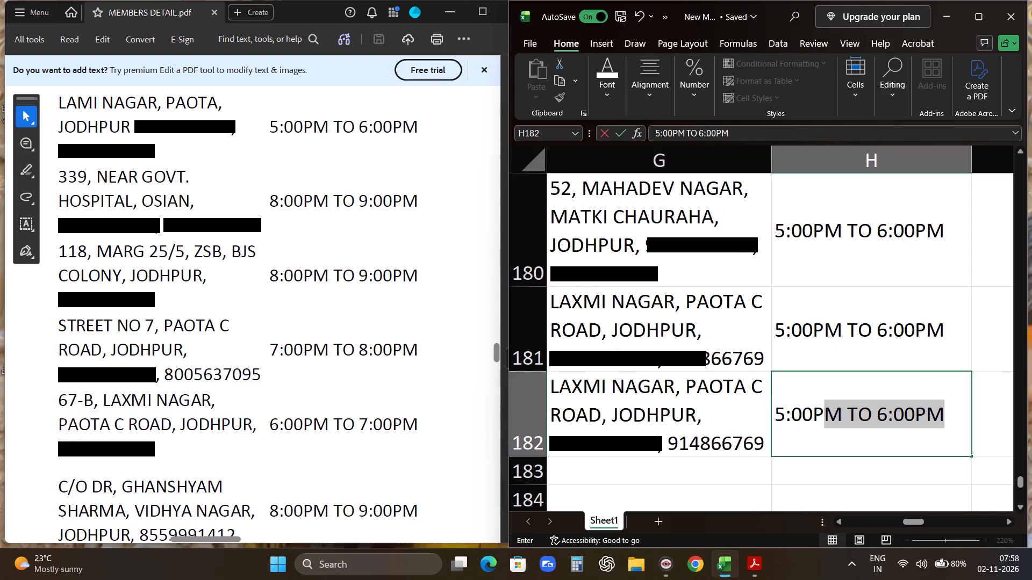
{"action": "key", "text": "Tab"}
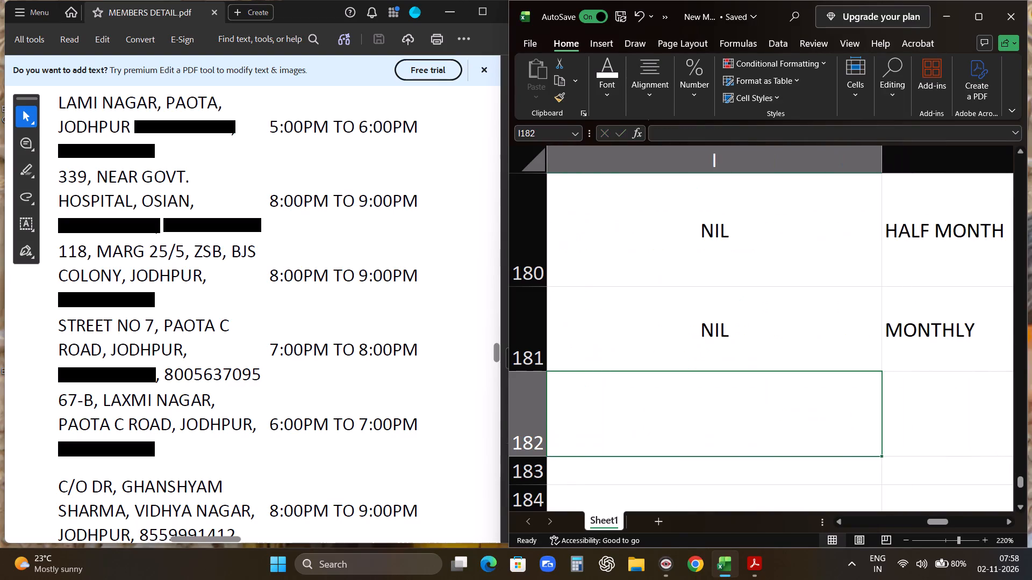
Look up record 181's next two columns in the members PDF, and enter NIL in I182 and MONTHLY in J182 in Excel.
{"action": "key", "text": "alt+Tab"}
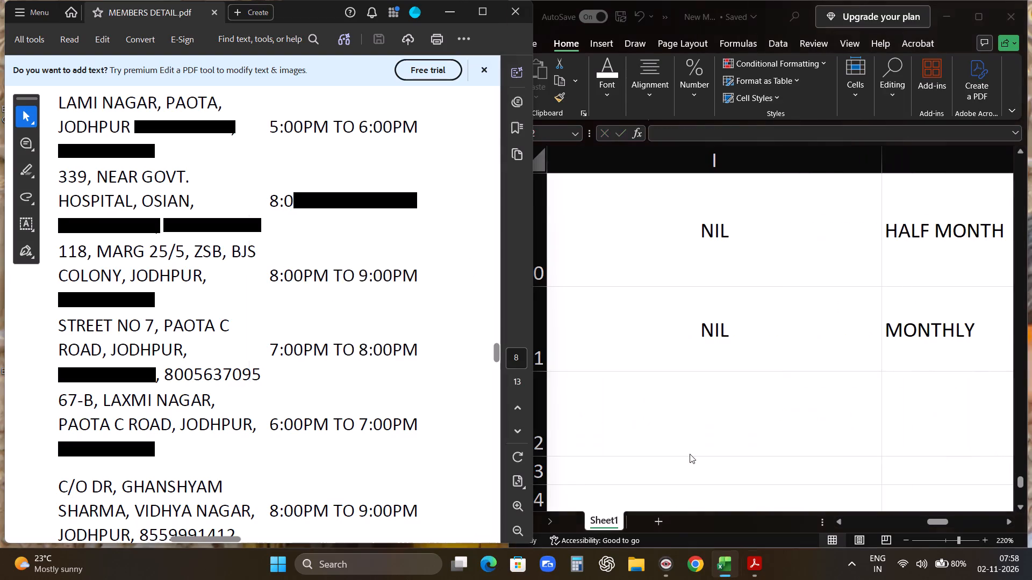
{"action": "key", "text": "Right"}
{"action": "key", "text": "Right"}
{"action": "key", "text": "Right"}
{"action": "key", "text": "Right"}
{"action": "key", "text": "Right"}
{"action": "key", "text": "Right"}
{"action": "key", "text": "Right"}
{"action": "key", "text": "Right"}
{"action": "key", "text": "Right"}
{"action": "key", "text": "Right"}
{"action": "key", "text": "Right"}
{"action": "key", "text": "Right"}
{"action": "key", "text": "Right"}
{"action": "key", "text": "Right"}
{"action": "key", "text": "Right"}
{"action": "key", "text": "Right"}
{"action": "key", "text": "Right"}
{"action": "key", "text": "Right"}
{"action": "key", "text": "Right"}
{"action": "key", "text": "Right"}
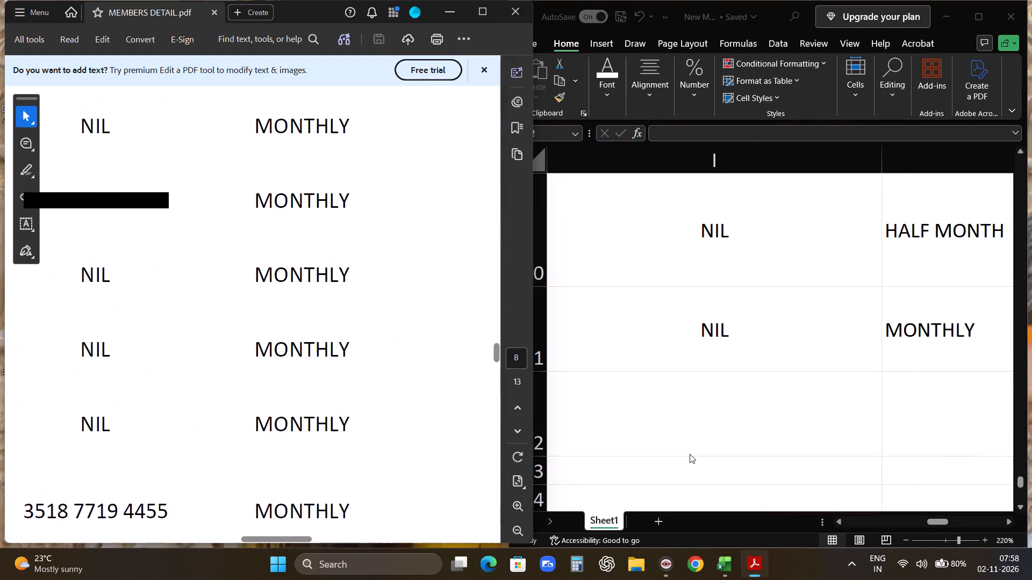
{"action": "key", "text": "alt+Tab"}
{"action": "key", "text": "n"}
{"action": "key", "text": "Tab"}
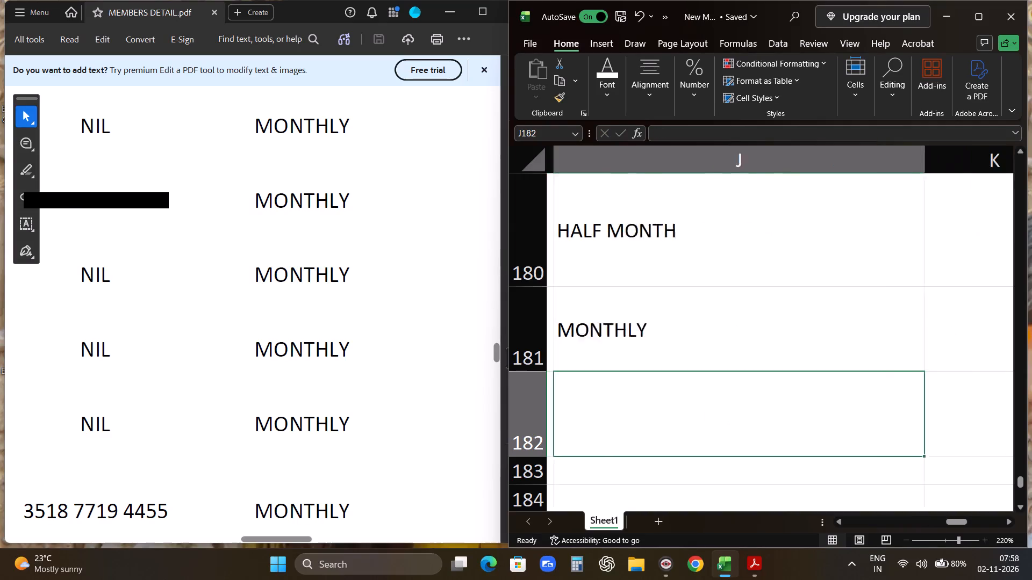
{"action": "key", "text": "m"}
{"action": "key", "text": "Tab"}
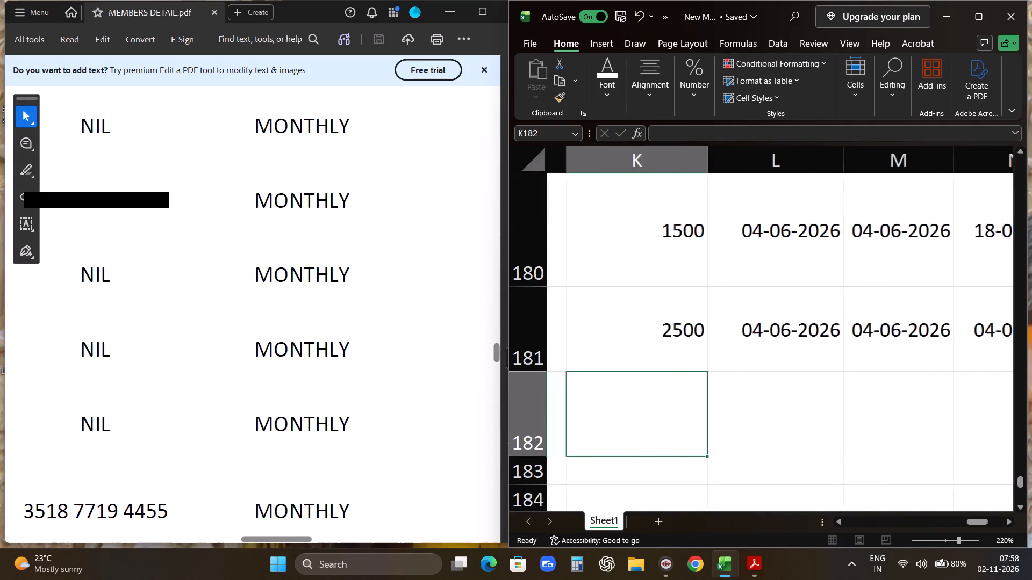
Look up record 181's amount and first two dates in the members PDF, and enter 2500 in K182 and 04/06/2026 in L182 and M182 in Excel.
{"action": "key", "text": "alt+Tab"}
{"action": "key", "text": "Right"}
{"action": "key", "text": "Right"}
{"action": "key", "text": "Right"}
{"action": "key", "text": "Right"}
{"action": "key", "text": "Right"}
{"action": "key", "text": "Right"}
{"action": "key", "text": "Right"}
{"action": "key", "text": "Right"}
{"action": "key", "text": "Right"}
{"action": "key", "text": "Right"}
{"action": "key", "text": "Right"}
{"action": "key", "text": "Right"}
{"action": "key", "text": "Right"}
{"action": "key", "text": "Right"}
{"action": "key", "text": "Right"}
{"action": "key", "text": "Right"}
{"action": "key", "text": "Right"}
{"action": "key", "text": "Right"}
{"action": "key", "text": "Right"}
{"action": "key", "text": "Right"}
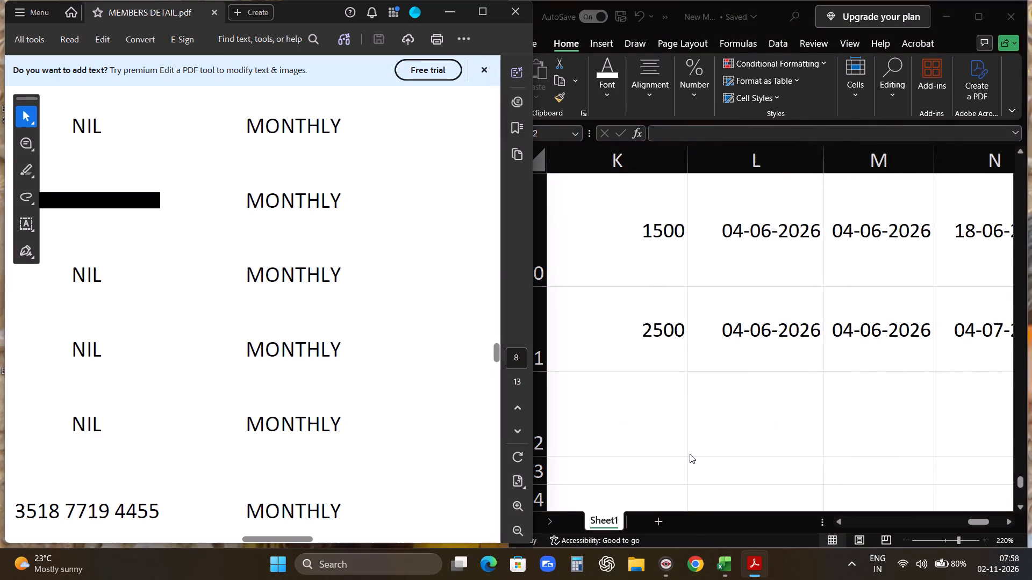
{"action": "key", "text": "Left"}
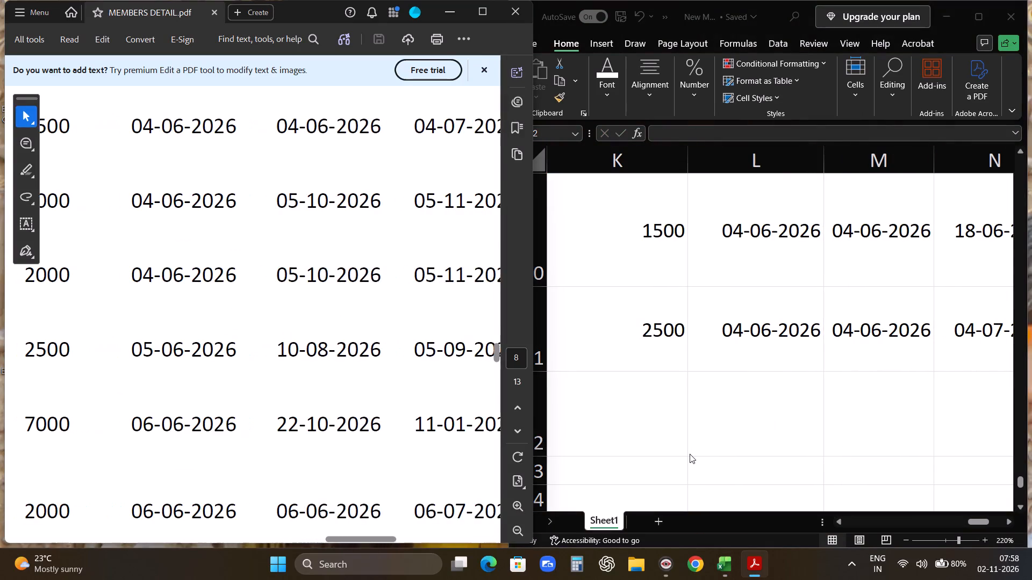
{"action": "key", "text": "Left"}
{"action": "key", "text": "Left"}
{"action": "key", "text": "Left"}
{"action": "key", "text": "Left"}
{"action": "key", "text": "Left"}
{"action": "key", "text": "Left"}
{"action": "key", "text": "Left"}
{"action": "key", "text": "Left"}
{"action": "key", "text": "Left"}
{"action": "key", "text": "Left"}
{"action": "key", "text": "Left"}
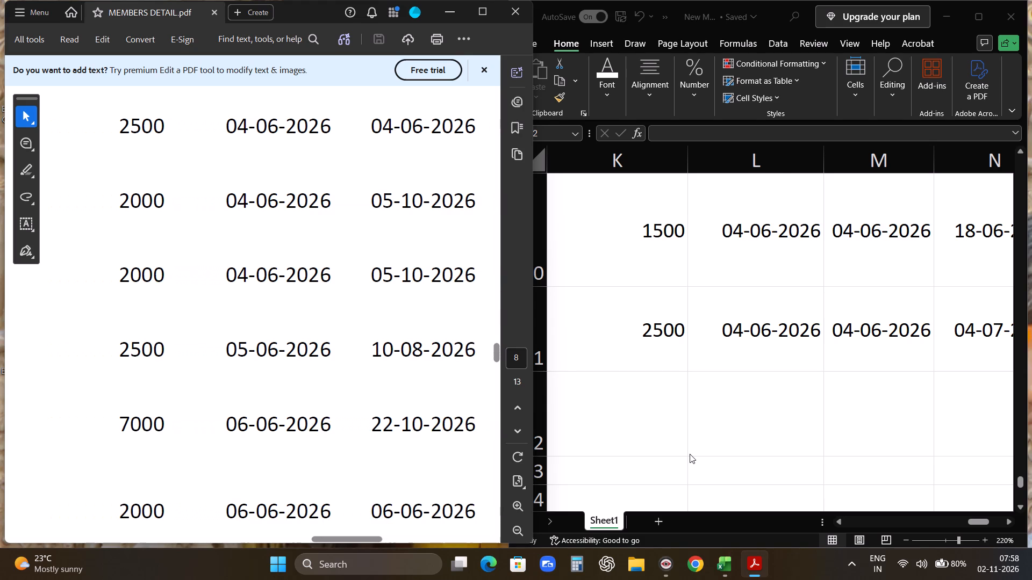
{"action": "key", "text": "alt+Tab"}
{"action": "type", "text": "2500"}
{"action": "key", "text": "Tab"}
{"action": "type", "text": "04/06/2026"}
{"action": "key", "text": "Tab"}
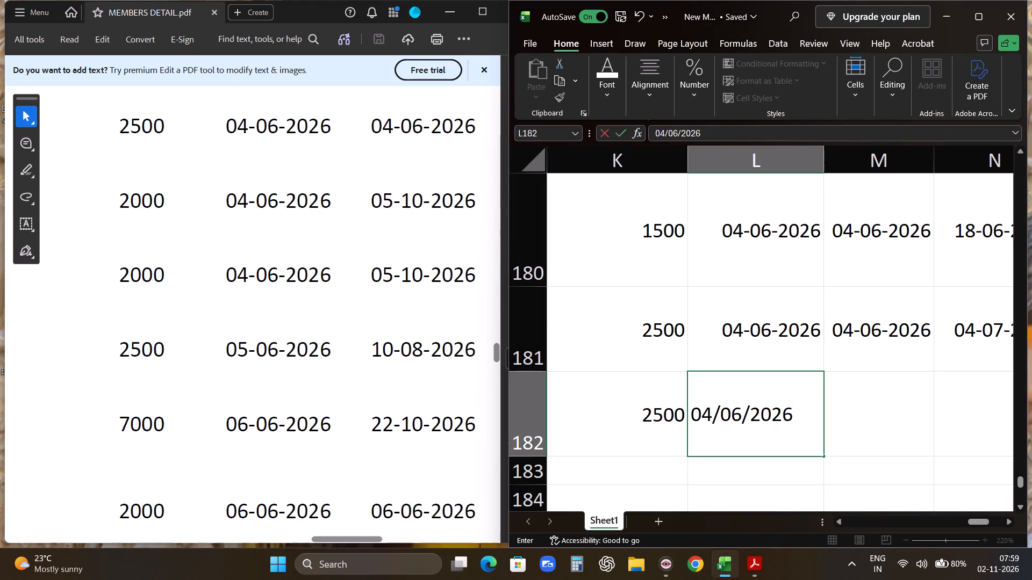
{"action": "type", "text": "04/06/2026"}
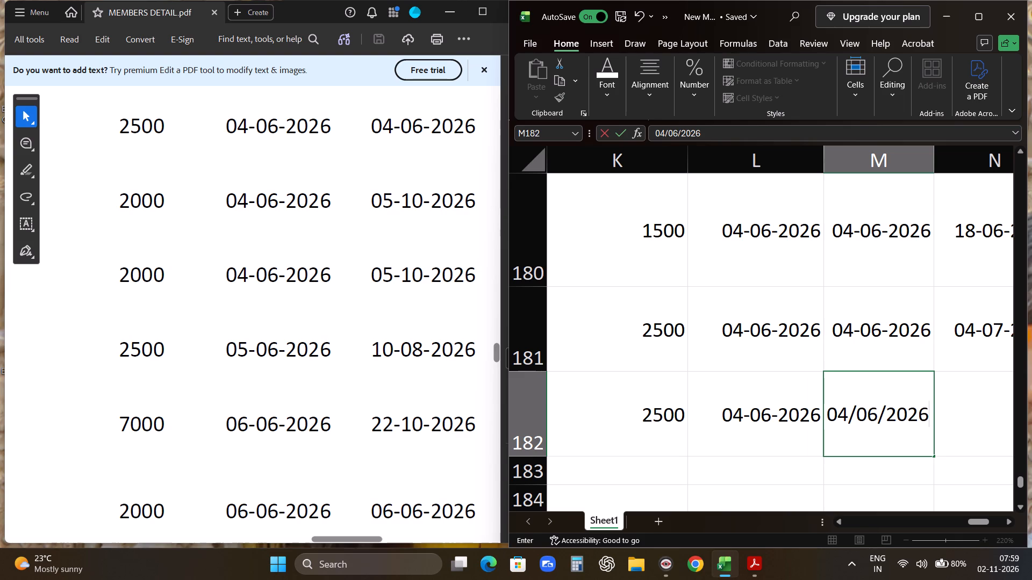
Look up record 181's last date and status in the members PDF, and enter 04/07/2026 in N182 and NON ACTIVE in O182 in Excel.
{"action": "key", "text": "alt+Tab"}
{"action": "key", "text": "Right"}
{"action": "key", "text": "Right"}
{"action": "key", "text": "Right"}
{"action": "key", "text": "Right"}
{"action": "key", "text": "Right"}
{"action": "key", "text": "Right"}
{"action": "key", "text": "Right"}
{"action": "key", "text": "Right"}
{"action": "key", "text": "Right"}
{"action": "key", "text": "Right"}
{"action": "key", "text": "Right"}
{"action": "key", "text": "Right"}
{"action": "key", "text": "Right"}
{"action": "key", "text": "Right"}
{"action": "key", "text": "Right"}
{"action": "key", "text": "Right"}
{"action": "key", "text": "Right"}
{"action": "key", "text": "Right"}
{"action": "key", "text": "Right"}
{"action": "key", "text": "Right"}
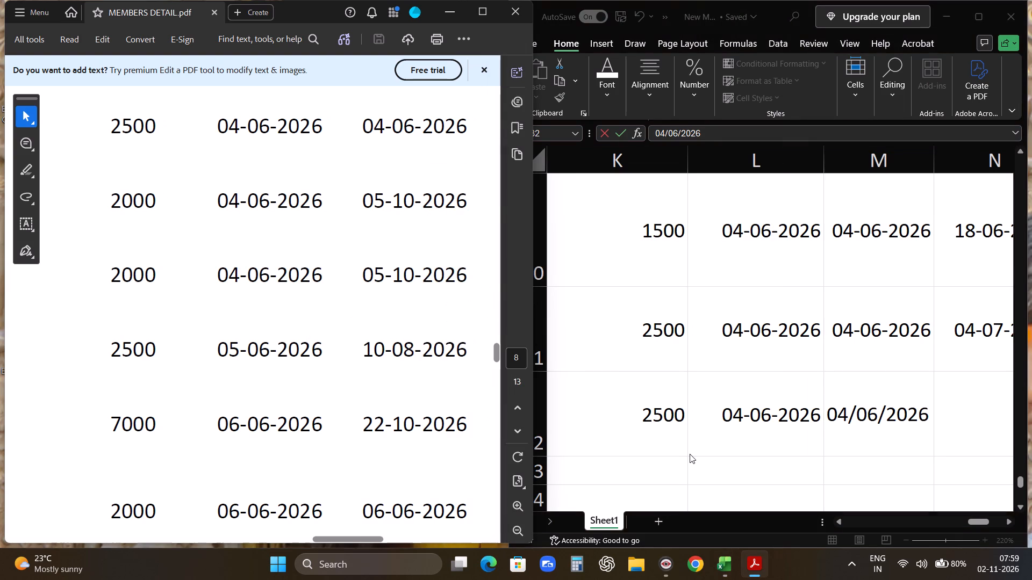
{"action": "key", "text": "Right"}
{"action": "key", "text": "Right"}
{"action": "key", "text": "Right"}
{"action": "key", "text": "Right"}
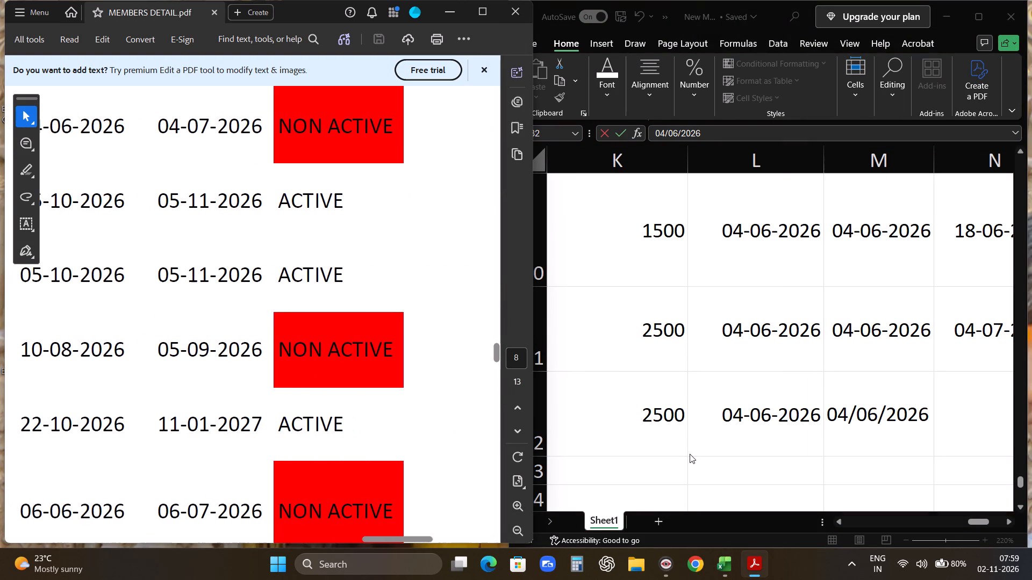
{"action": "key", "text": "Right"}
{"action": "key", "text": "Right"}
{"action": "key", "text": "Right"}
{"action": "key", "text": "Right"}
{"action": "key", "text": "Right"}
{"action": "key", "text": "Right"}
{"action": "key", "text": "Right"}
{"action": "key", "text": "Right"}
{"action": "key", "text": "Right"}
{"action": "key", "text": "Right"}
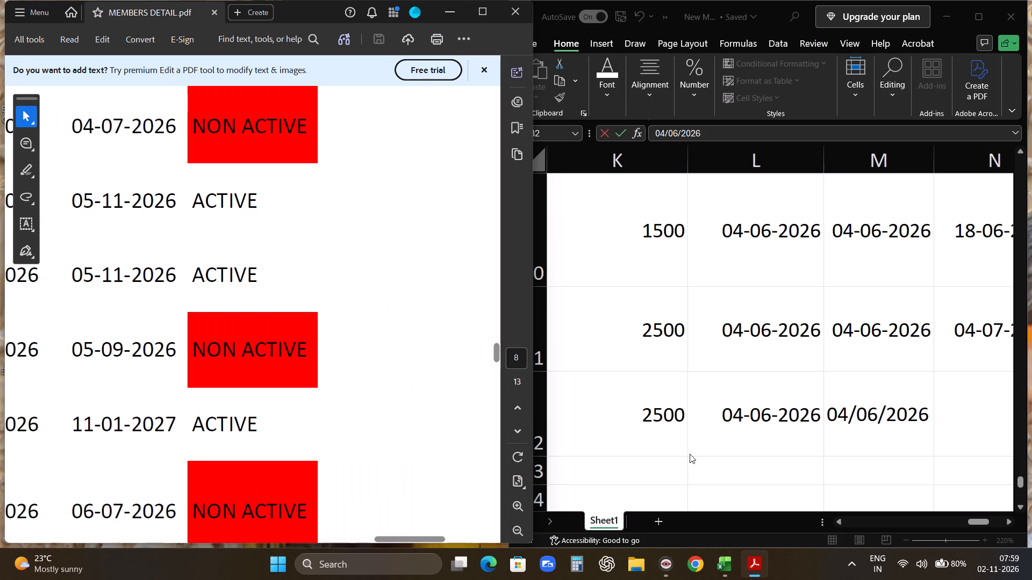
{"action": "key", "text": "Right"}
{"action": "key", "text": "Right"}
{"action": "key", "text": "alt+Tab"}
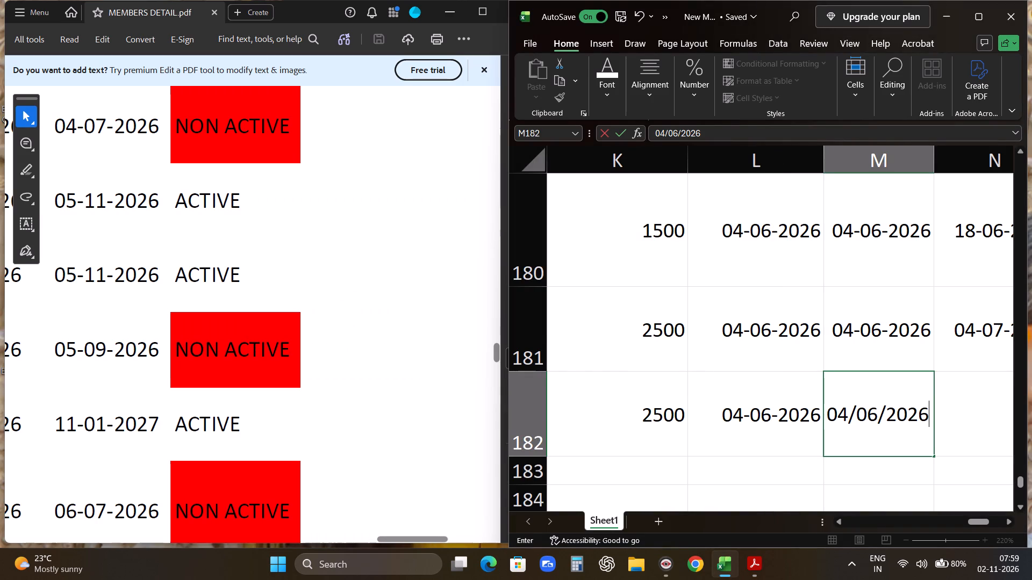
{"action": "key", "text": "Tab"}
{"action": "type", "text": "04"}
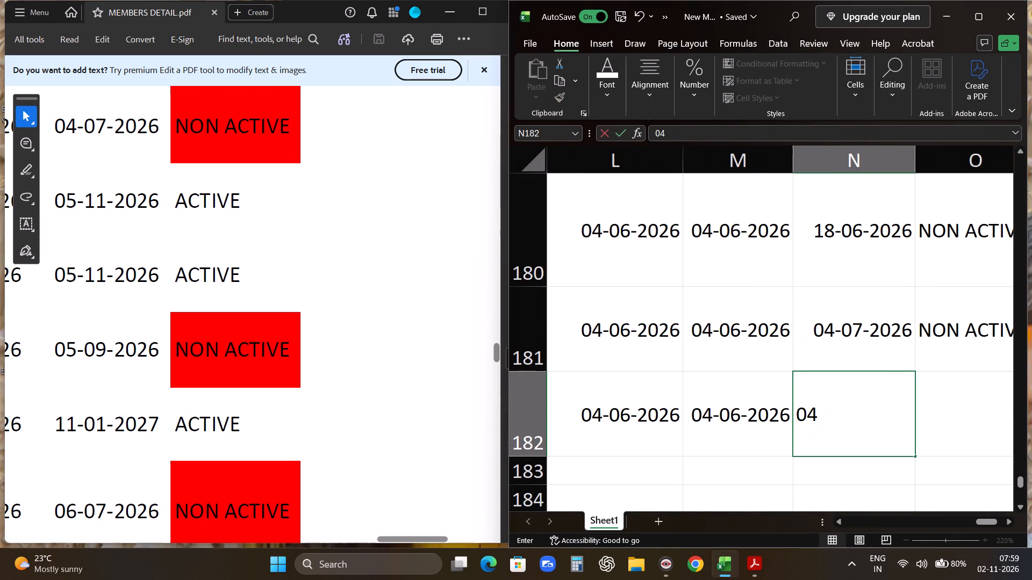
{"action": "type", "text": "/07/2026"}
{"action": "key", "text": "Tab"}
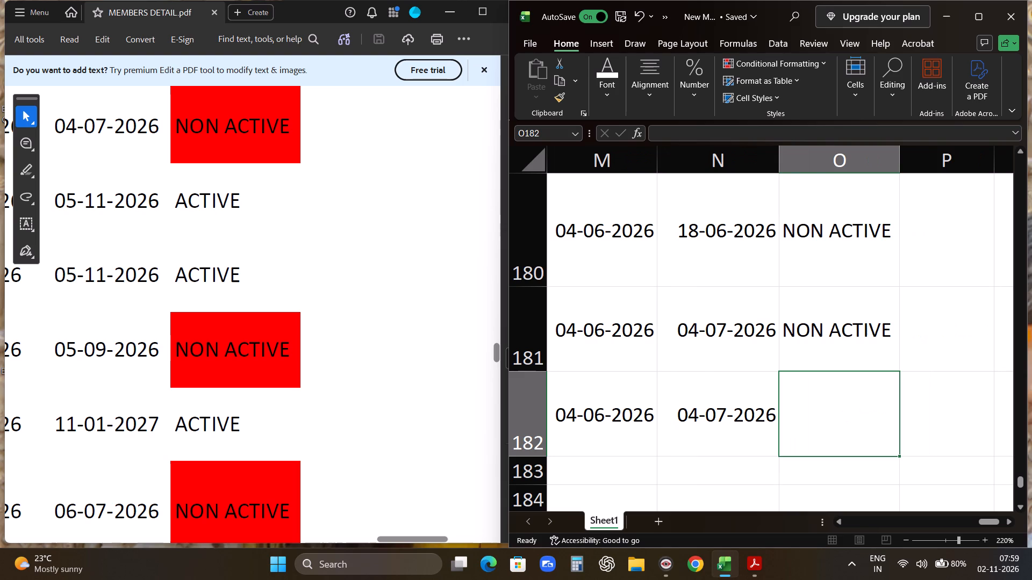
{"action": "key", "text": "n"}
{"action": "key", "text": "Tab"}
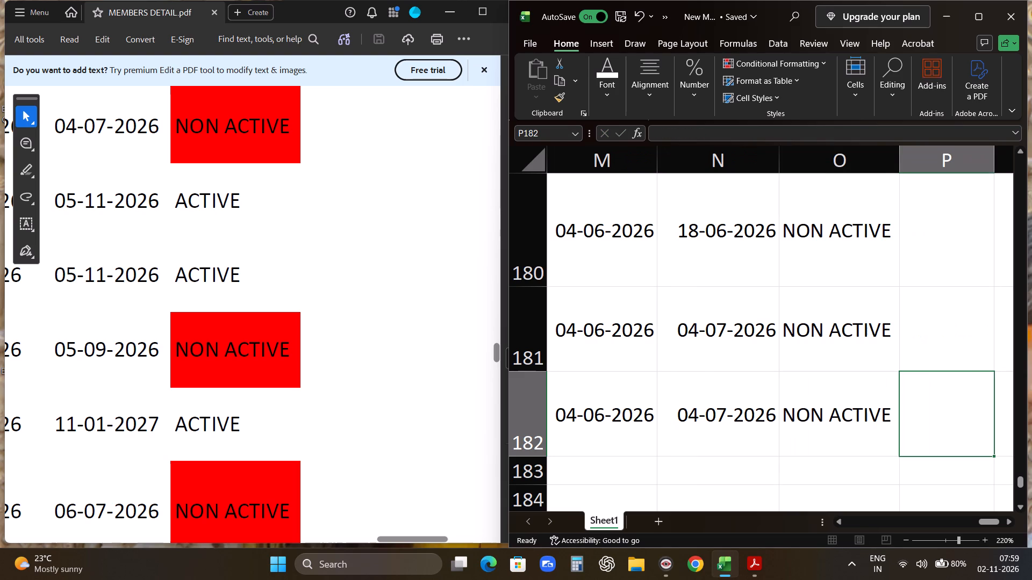
Look up record 182's member name in the members PDF, and enter it in B183 in Excel.
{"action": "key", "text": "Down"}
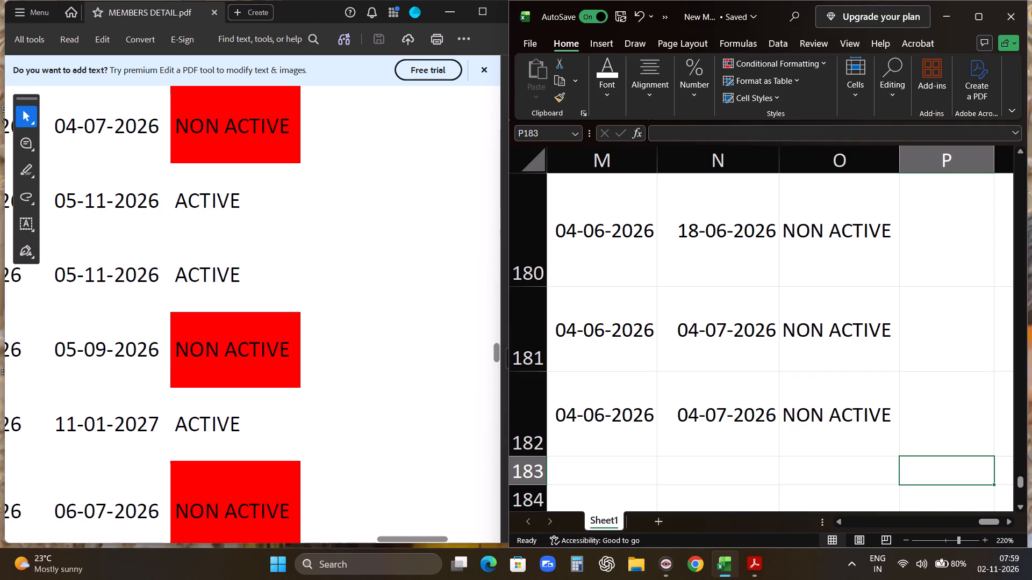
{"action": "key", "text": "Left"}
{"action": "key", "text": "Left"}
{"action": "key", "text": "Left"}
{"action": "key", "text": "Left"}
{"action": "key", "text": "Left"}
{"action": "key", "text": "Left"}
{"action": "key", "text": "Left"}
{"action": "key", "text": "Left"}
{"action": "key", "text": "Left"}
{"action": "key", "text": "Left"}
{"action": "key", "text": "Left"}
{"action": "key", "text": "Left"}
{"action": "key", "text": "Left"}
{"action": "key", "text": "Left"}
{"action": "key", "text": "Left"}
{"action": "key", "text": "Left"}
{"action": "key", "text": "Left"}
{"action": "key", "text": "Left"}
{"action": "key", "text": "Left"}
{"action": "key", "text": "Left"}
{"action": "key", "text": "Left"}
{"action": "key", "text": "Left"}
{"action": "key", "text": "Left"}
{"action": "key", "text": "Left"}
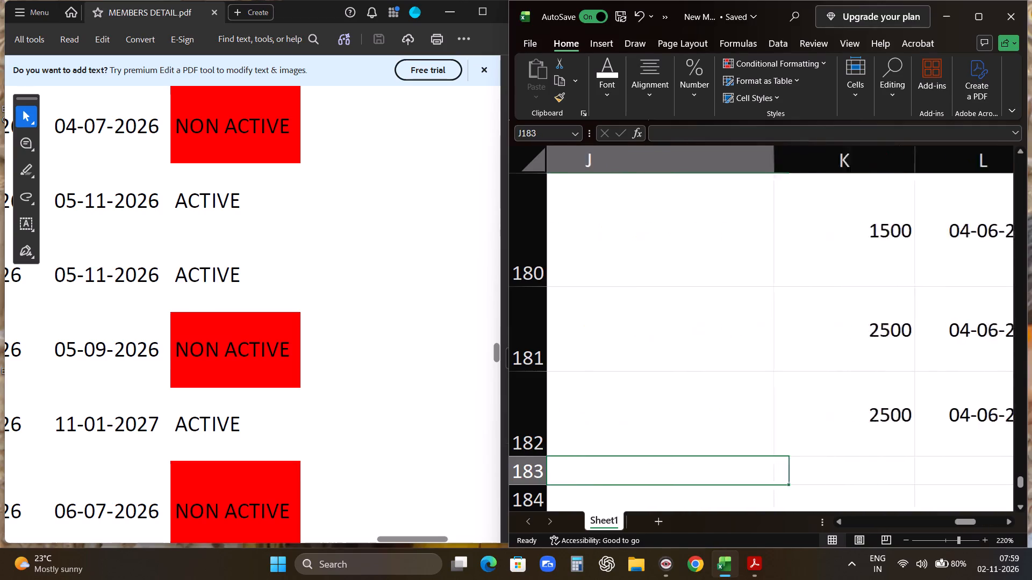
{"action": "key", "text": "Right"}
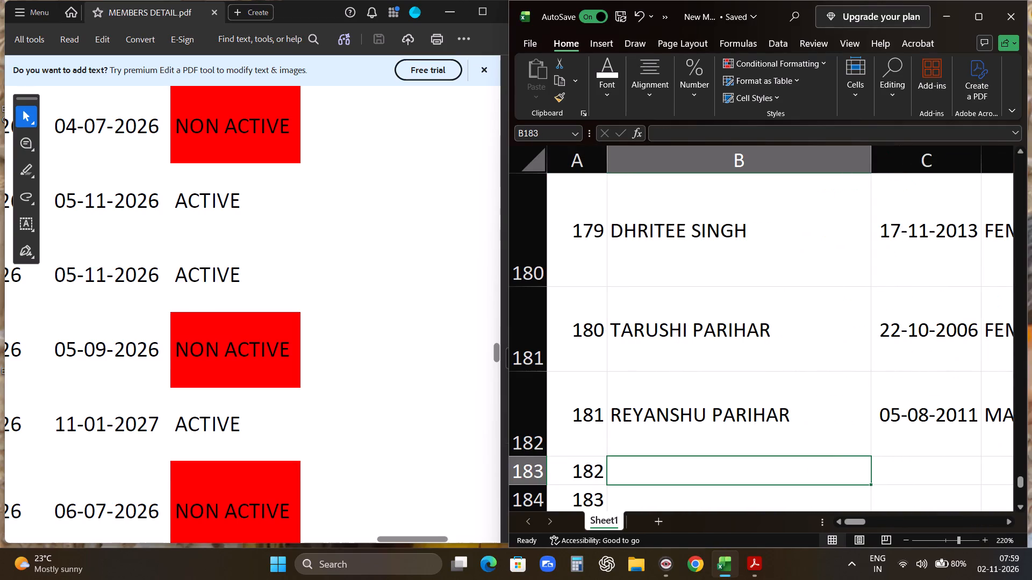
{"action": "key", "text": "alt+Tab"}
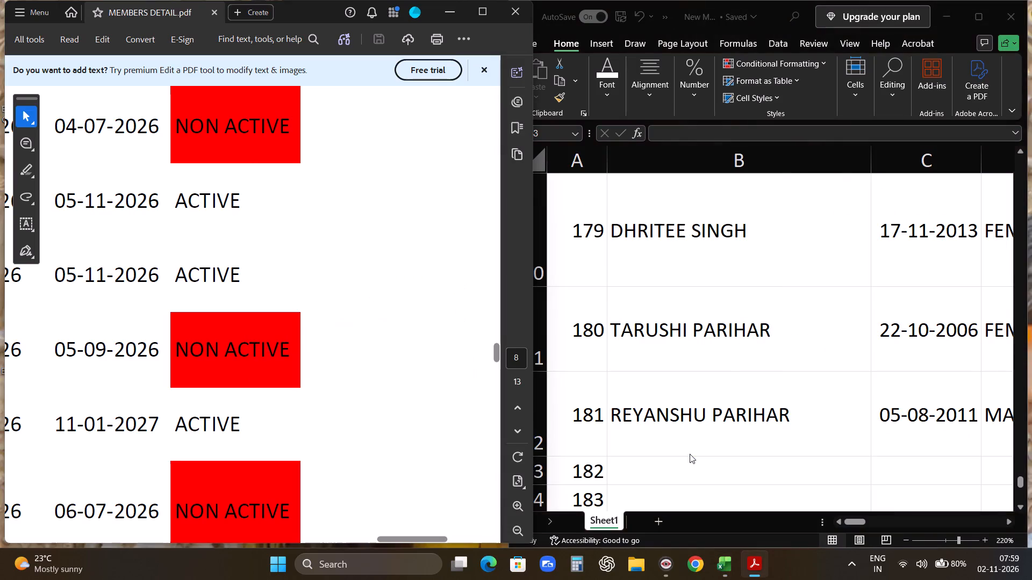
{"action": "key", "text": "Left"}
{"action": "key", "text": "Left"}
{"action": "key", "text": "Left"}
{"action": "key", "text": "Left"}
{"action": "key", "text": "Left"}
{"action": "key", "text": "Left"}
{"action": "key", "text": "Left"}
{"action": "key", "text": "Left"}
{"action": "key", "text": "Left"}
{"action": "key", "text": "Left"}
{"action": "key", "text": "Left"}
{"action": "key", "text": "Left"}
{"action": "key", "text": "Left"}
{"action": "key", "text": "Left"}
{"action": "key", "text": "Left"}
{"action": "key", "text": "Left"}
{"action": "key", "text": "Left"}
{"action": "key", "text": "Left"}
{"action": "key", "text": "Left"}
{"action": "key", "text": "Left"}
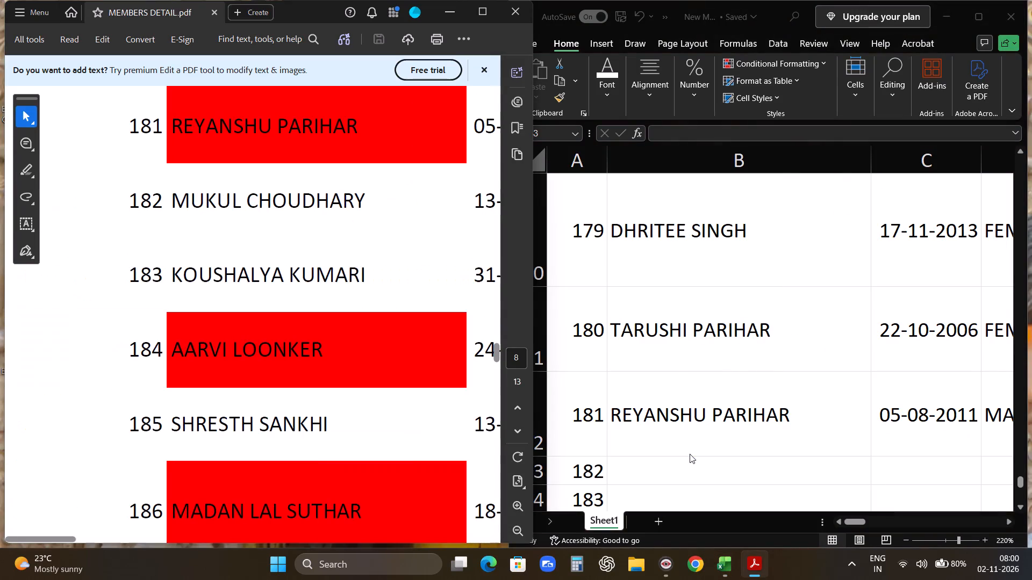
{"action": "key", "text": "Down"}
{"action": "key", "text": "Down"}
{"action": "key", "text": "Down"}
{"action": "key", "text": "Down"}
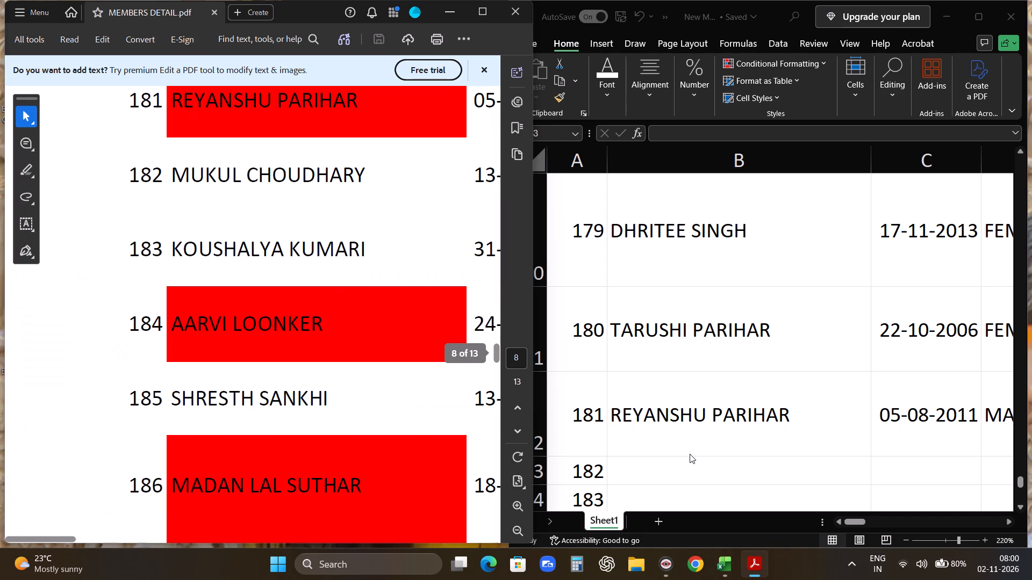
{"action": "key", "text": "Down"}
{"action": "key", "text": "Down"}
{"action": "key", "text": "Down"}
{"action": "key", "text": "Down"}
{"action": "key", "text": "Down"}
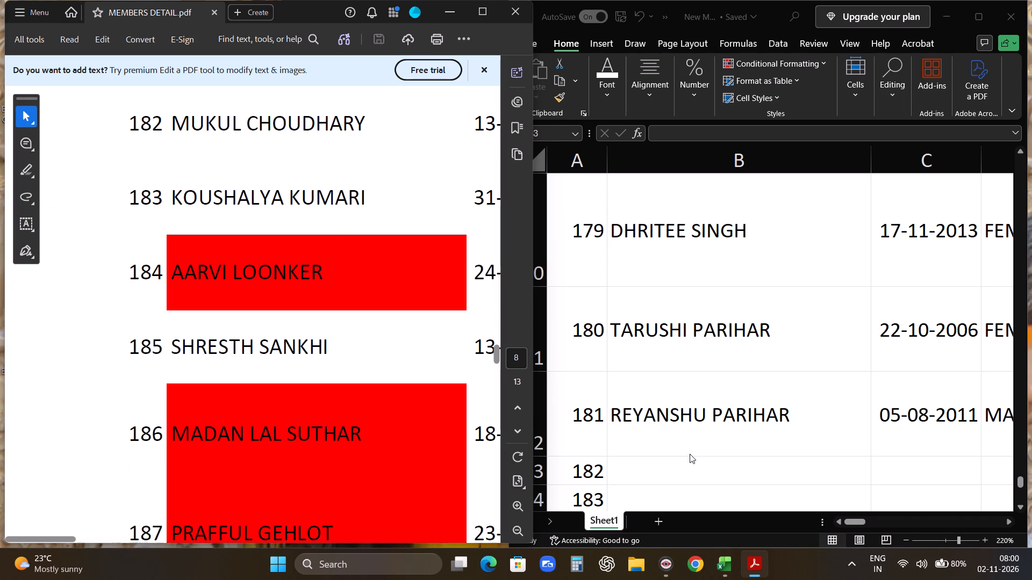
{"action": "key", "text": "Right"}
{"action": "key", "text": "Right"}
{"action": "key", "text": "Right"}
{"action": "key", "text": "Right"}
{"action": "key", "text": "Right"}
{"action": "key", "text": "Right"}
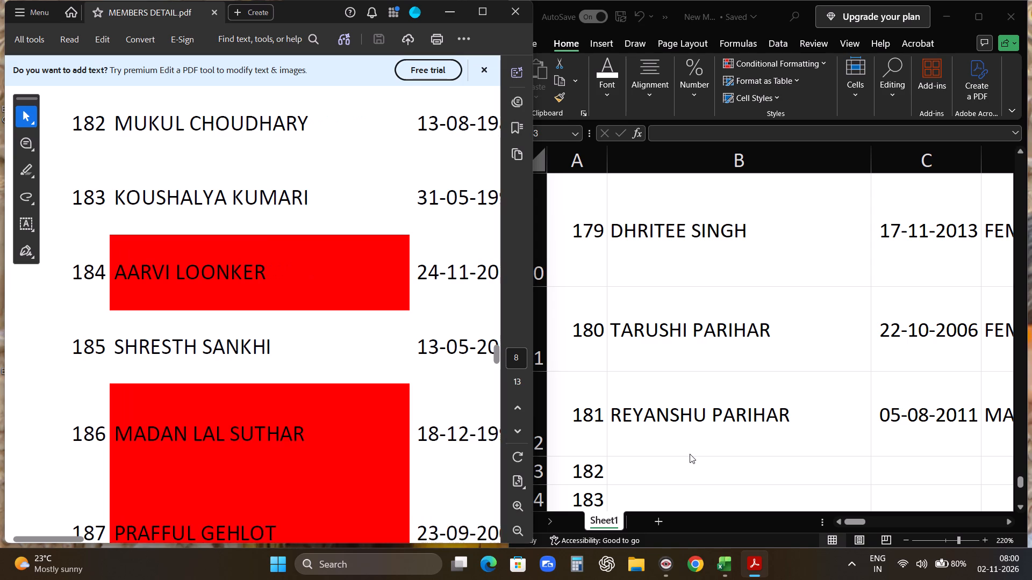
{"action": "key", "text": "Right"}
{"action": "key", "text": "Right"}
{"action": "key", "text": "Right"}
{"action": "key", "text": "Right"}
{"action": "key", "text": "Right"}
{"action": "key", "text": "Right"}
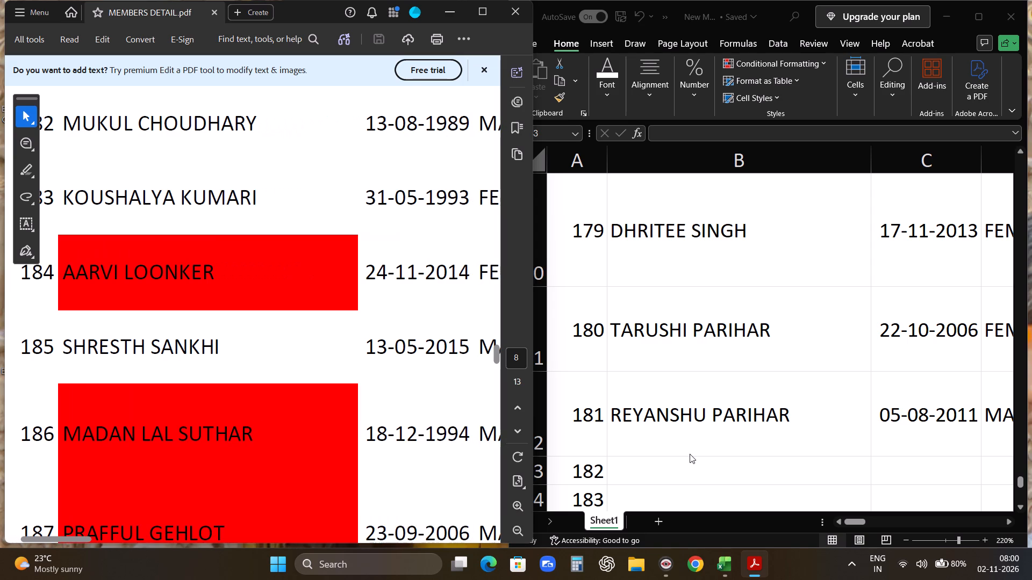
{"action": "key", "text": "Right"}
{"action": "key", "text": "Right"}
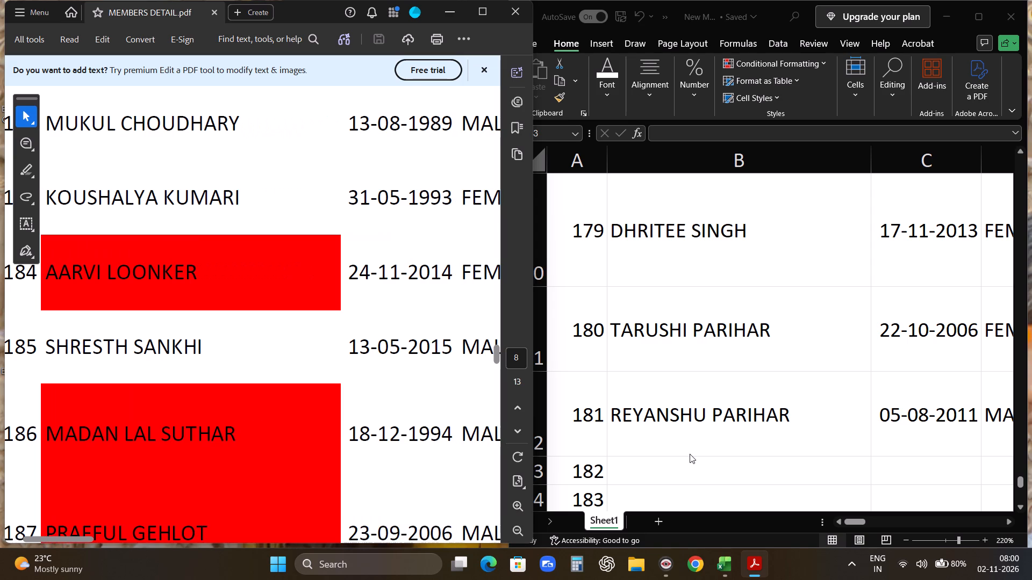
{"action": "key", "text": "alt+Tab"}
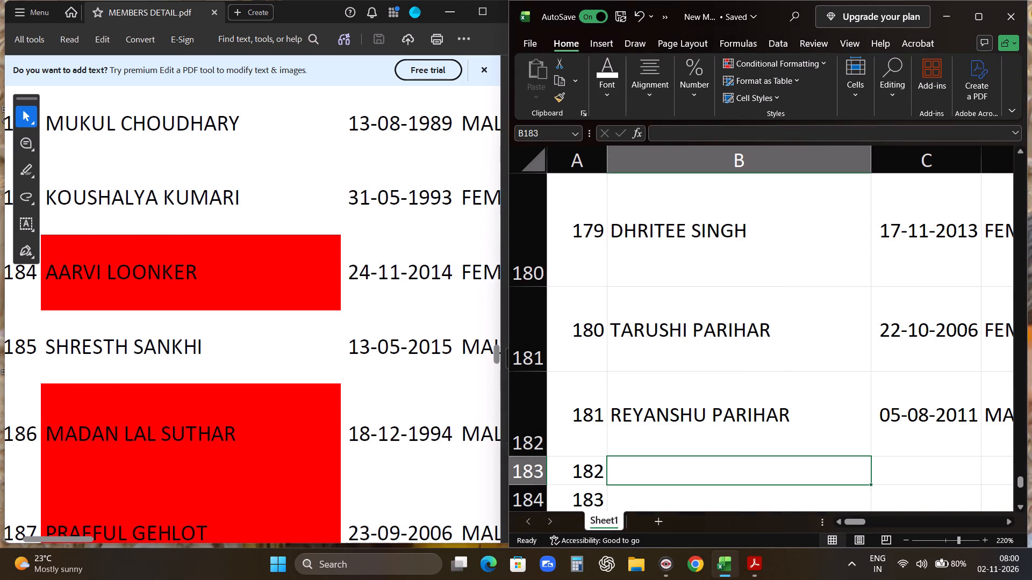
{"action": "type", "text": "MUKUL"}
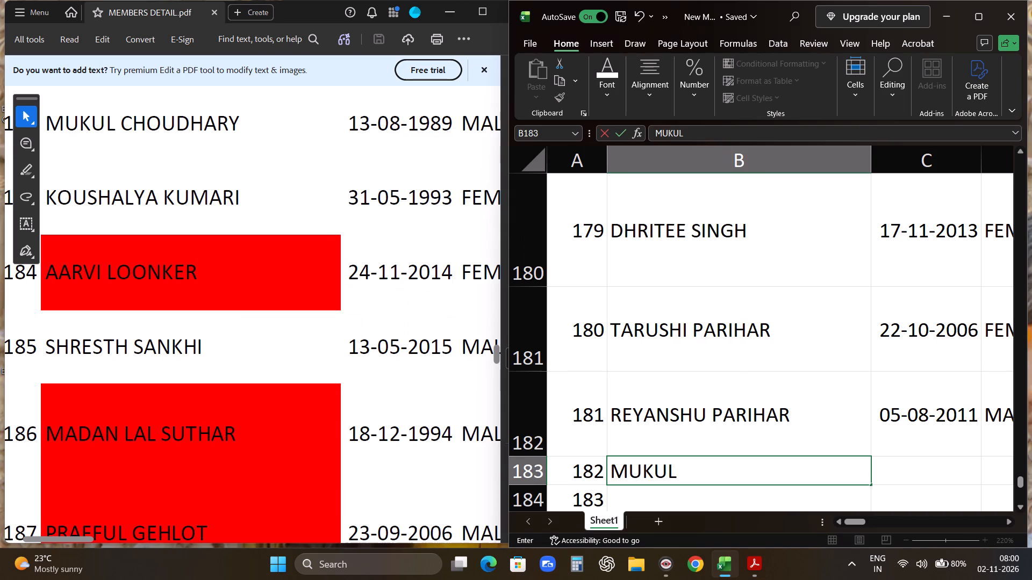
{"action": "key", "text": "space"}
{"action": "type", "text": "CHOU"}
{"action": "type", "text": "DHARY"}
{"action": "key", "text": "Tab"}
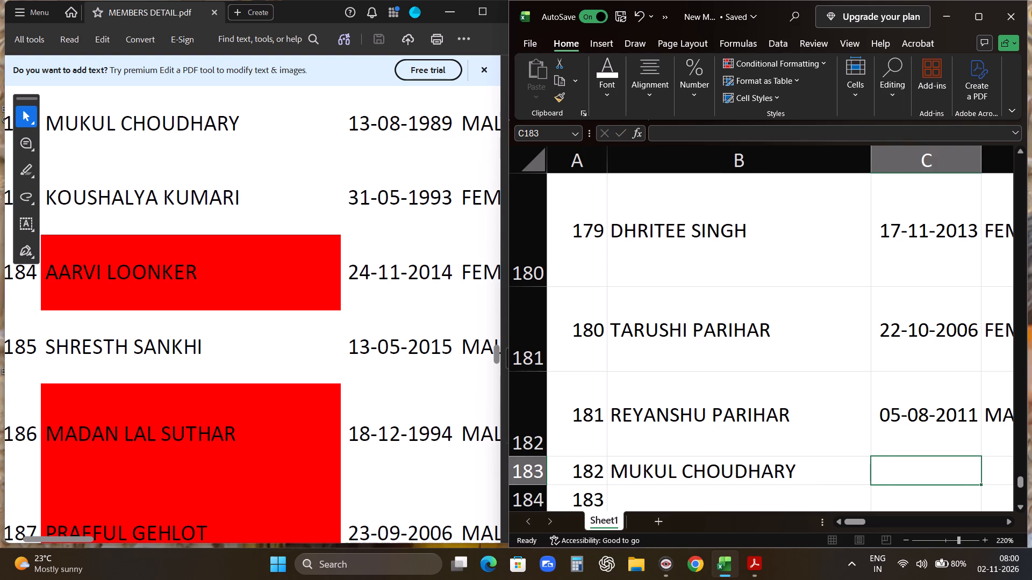
Enter record 182's date of birth in C183 and the gender MALE in D183.
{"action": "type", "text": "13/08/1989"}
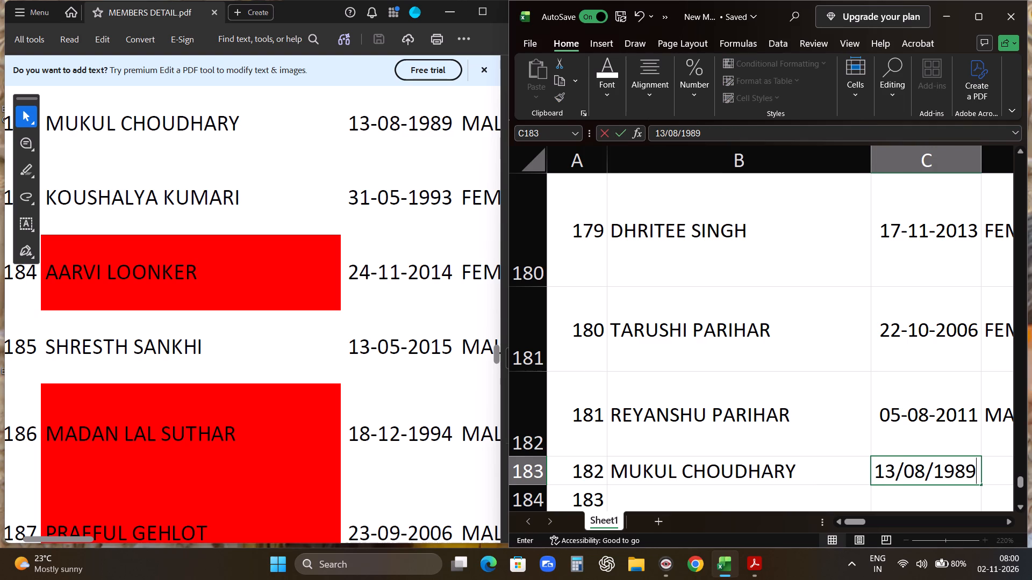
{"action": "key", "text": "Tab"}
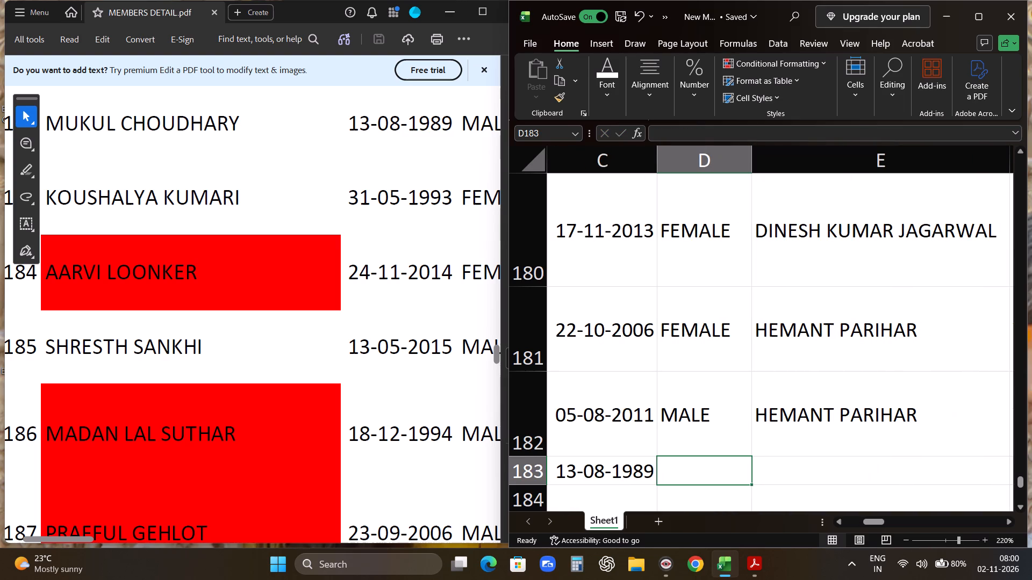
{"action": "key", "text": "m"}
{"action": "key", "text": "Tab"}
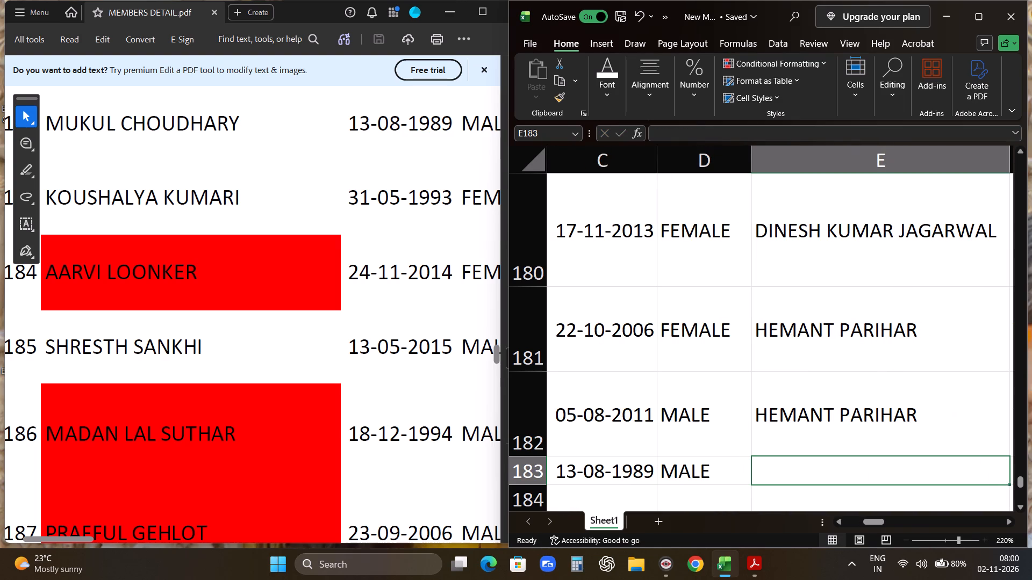
Look up record 182's next two name columns in the members PDF, and enter those names in E183 and F183 in Excel.
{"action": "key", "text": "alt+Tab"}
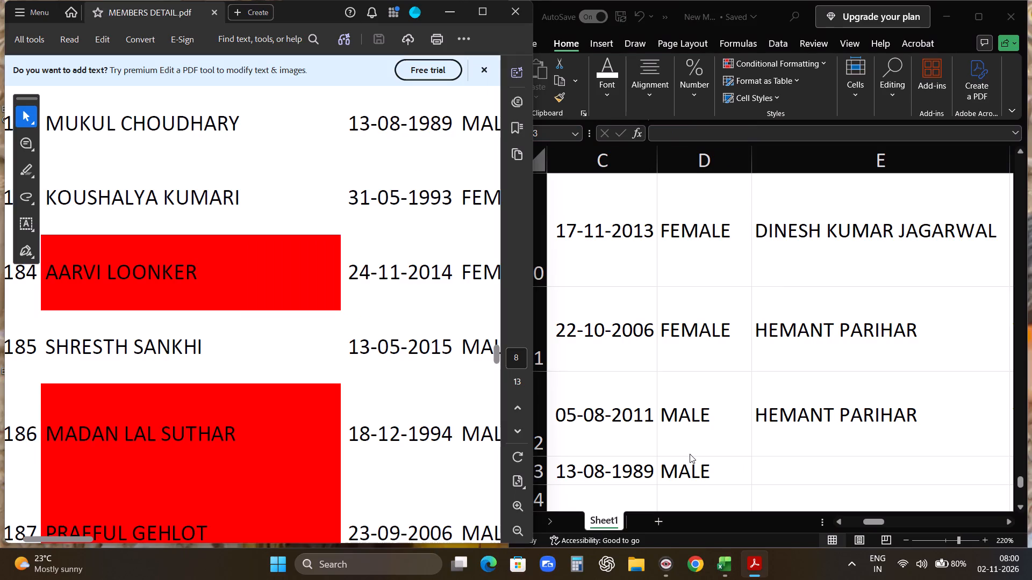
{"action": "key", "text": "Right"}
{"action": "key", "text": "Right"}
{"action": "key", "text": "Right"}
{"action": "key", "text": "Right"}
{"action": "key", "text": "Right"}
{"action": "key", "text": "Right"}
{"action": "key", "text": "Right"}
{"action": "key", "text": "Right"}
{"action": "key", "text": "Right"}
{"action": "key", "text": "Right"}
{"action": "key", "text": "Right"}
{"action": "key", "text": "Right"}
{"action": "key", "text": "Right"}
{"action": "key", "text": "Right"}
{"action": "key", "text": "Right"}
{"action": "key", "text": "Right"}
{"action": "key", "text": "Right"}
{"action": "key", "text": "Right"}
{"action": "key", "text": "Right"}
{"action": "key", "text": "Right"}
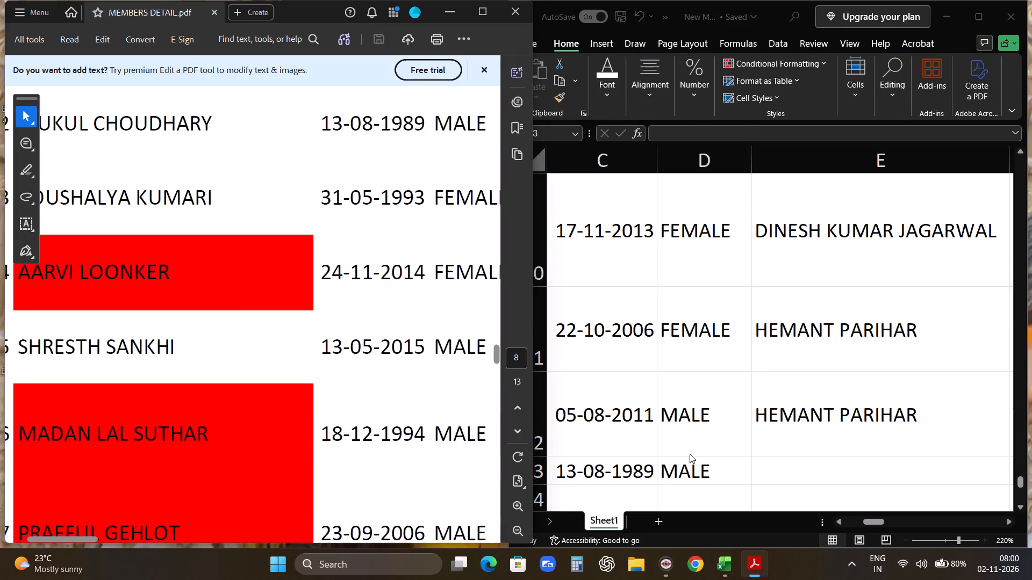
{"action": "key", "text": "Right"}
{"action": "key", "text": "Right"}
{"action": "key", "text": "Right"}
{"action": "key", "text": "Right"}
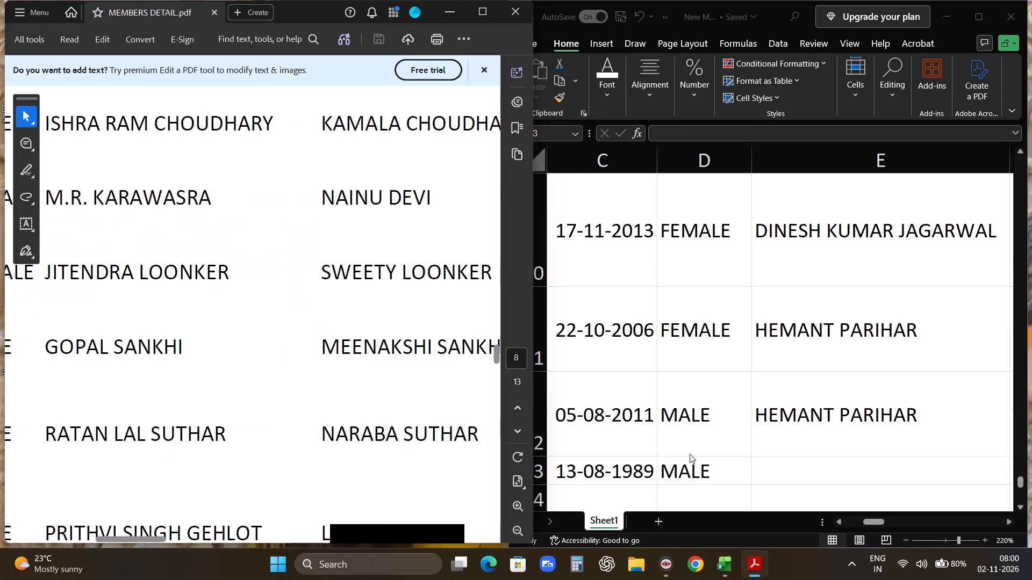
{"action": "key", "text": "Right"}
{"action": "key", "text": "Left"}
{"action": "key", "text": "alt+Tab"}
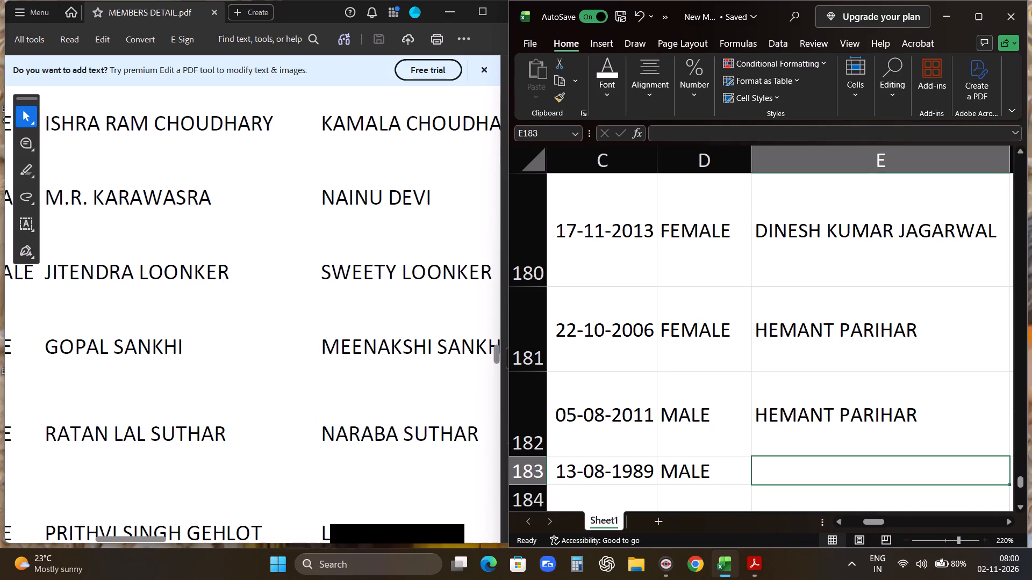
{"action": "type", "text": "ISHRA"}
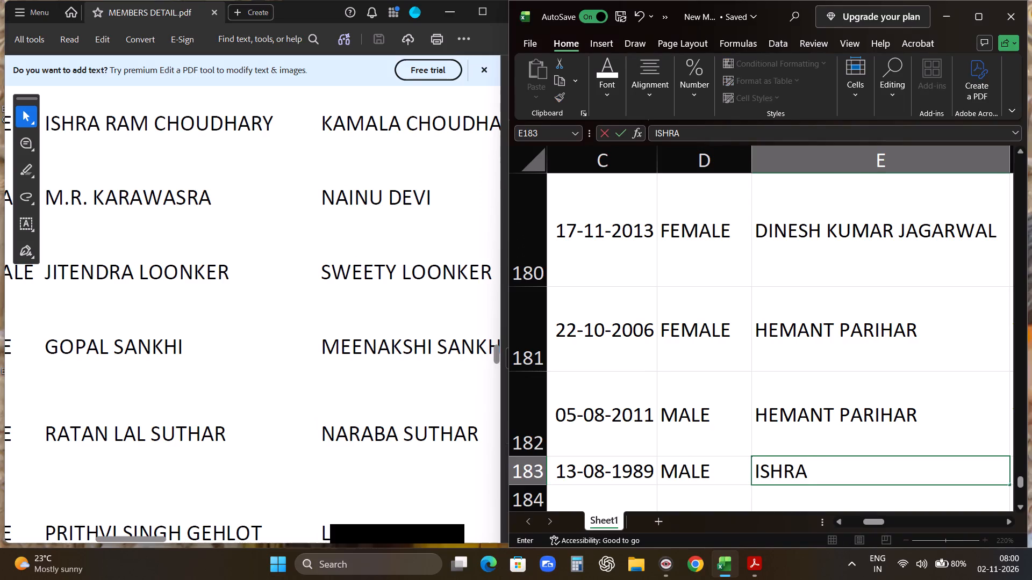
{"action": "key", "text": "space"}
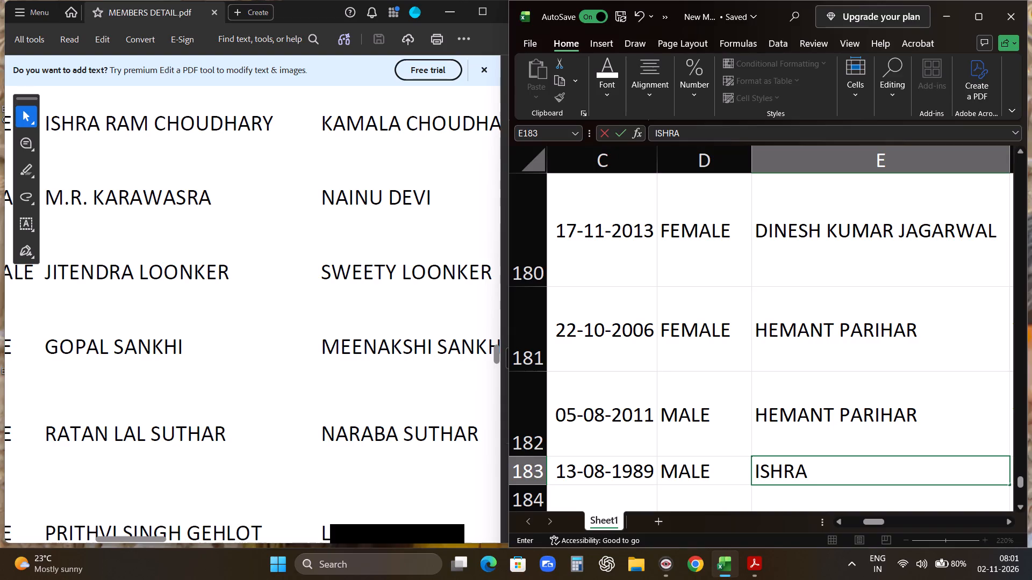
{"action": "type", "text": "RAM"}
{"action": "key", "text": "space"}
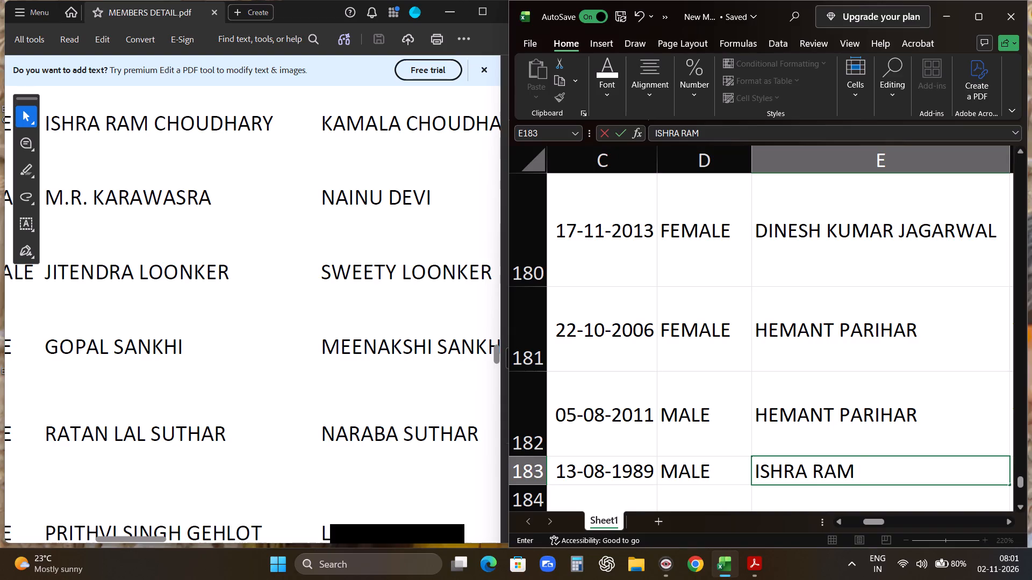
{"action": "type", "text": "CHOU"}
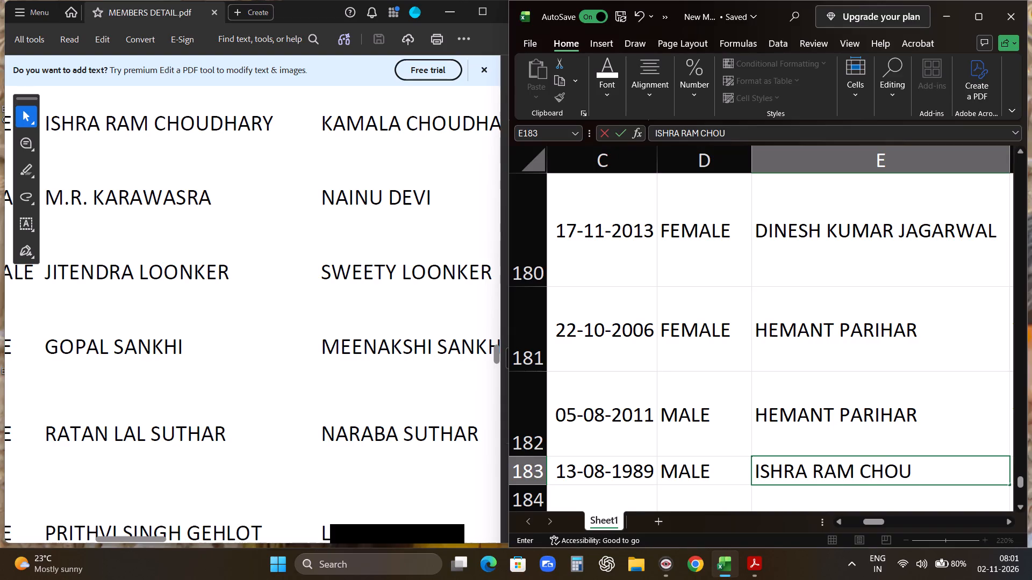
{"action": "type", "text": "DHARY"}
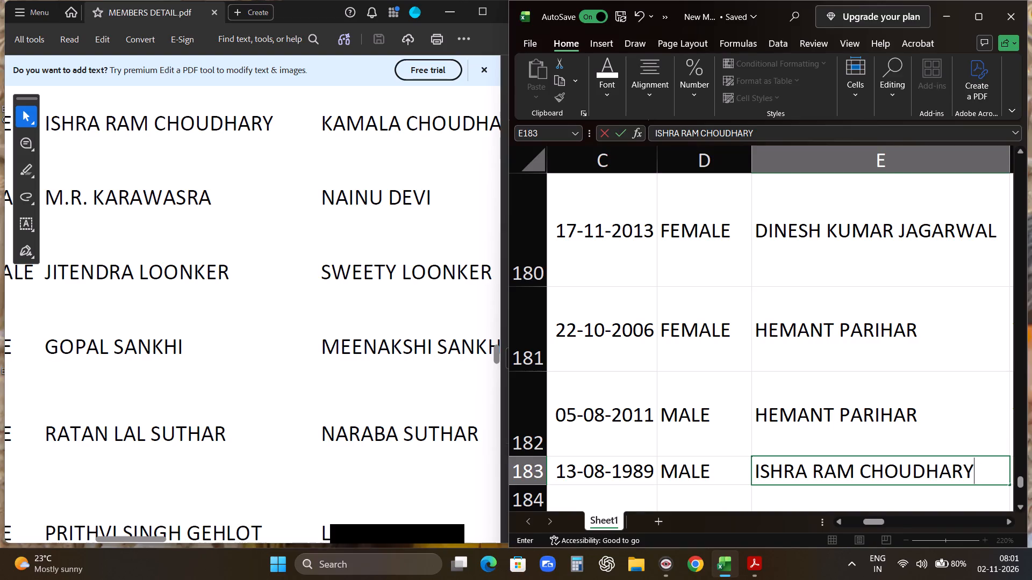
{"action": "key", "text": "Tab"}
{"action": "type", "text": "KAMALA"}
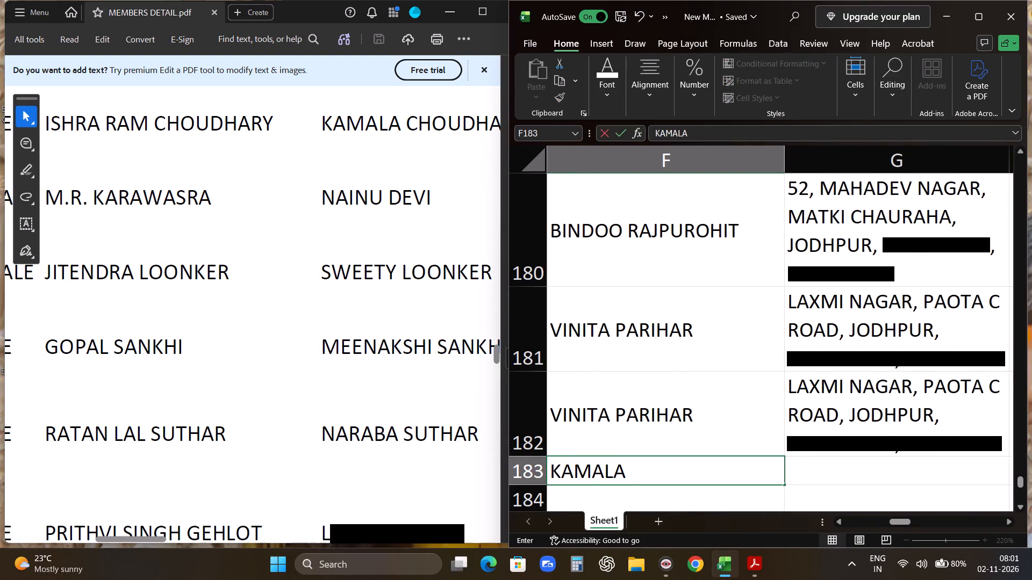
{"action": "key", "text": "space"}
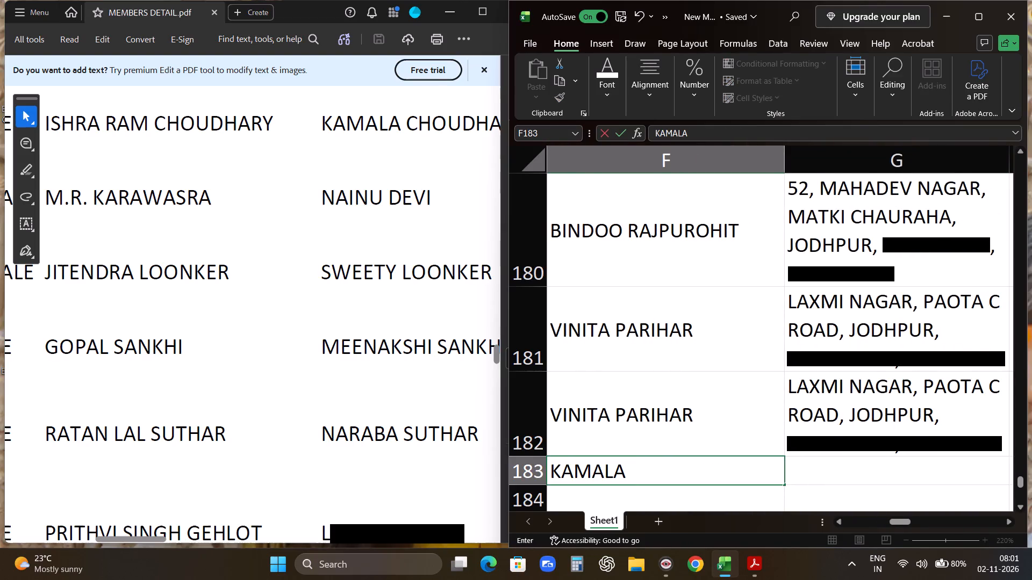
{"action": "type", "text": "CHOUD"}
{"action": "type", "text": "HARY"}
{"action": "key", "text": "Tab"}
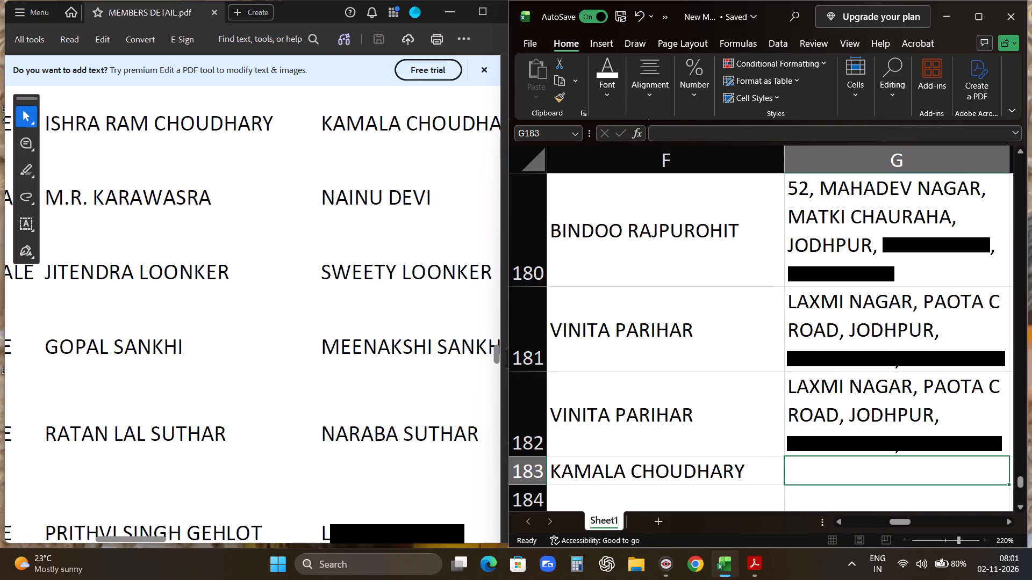
Look up record 182's postal address in the members PDF, and enter that address in G183 in Excel.
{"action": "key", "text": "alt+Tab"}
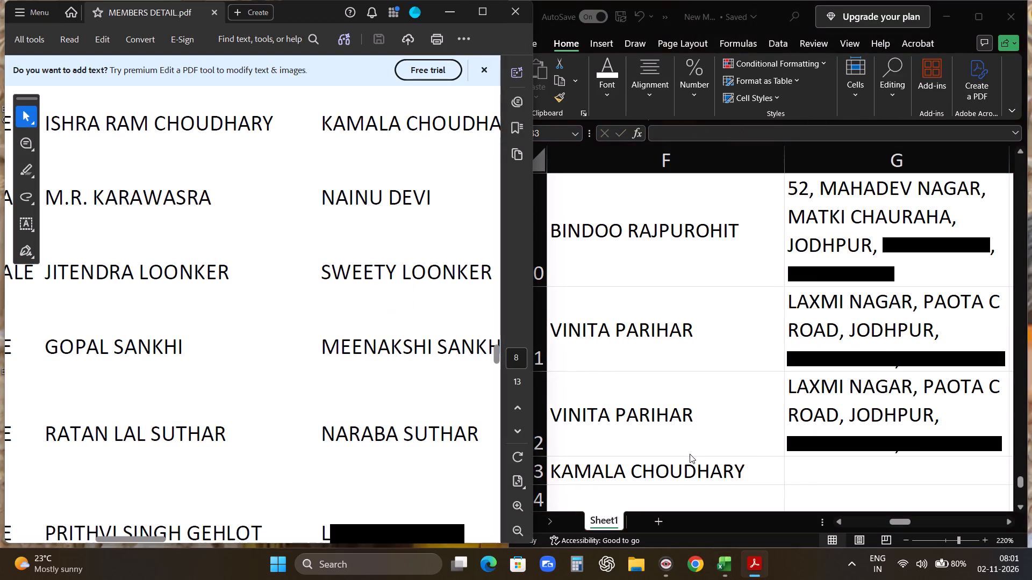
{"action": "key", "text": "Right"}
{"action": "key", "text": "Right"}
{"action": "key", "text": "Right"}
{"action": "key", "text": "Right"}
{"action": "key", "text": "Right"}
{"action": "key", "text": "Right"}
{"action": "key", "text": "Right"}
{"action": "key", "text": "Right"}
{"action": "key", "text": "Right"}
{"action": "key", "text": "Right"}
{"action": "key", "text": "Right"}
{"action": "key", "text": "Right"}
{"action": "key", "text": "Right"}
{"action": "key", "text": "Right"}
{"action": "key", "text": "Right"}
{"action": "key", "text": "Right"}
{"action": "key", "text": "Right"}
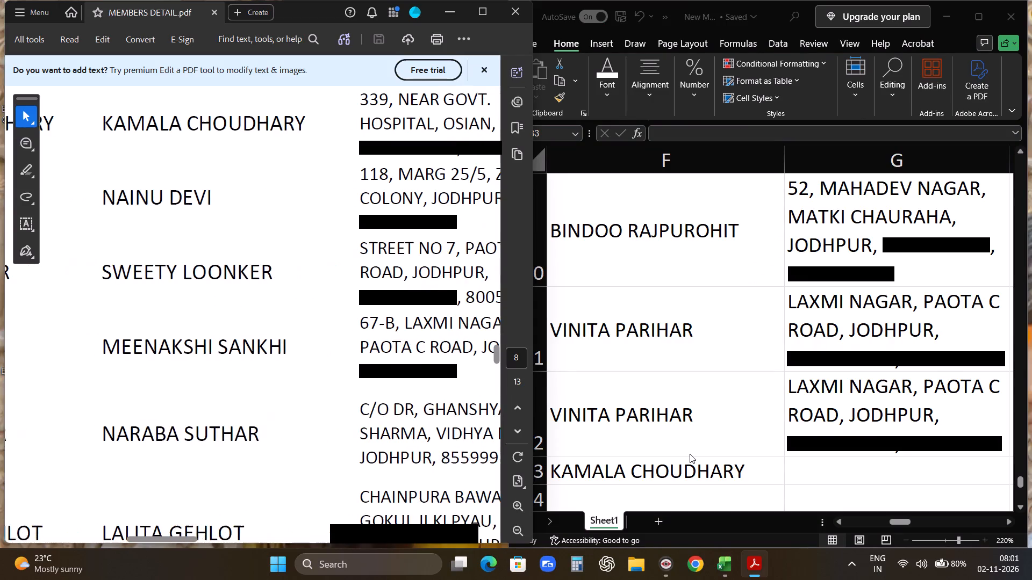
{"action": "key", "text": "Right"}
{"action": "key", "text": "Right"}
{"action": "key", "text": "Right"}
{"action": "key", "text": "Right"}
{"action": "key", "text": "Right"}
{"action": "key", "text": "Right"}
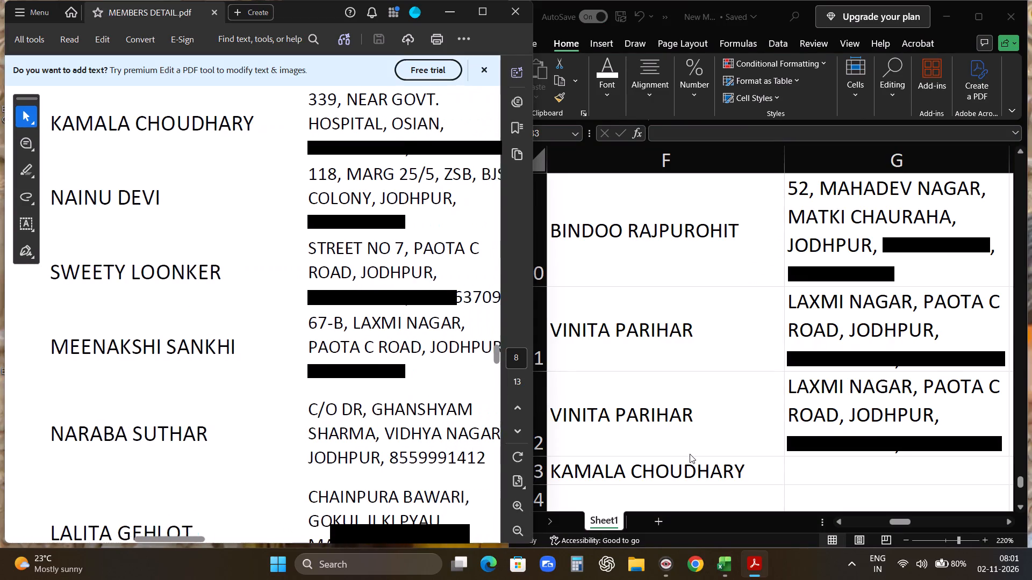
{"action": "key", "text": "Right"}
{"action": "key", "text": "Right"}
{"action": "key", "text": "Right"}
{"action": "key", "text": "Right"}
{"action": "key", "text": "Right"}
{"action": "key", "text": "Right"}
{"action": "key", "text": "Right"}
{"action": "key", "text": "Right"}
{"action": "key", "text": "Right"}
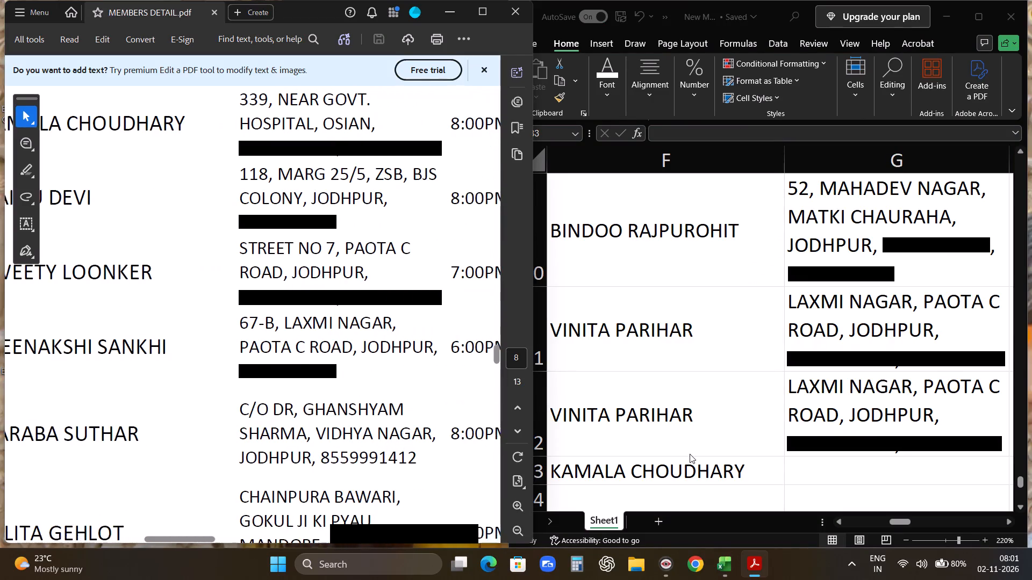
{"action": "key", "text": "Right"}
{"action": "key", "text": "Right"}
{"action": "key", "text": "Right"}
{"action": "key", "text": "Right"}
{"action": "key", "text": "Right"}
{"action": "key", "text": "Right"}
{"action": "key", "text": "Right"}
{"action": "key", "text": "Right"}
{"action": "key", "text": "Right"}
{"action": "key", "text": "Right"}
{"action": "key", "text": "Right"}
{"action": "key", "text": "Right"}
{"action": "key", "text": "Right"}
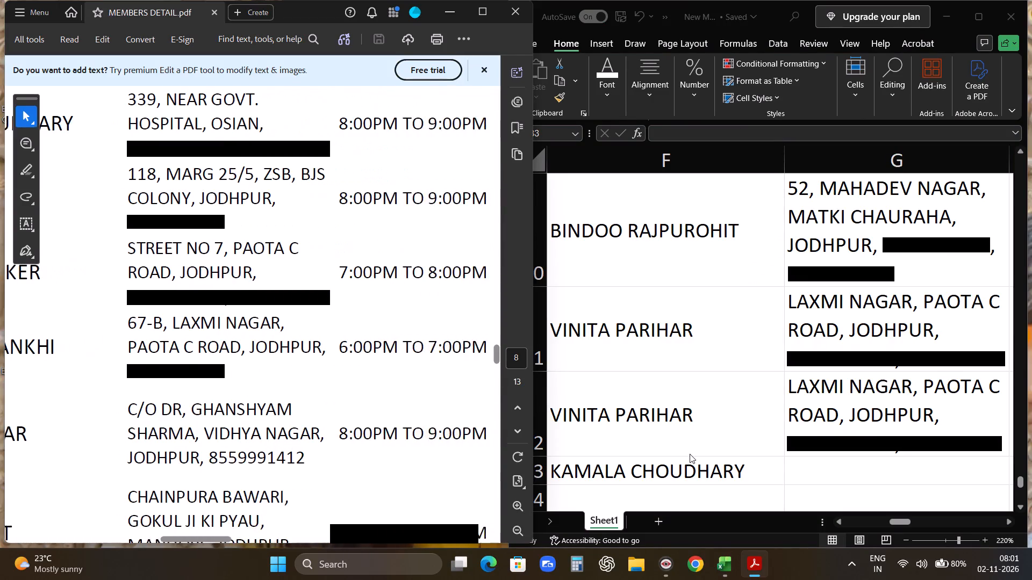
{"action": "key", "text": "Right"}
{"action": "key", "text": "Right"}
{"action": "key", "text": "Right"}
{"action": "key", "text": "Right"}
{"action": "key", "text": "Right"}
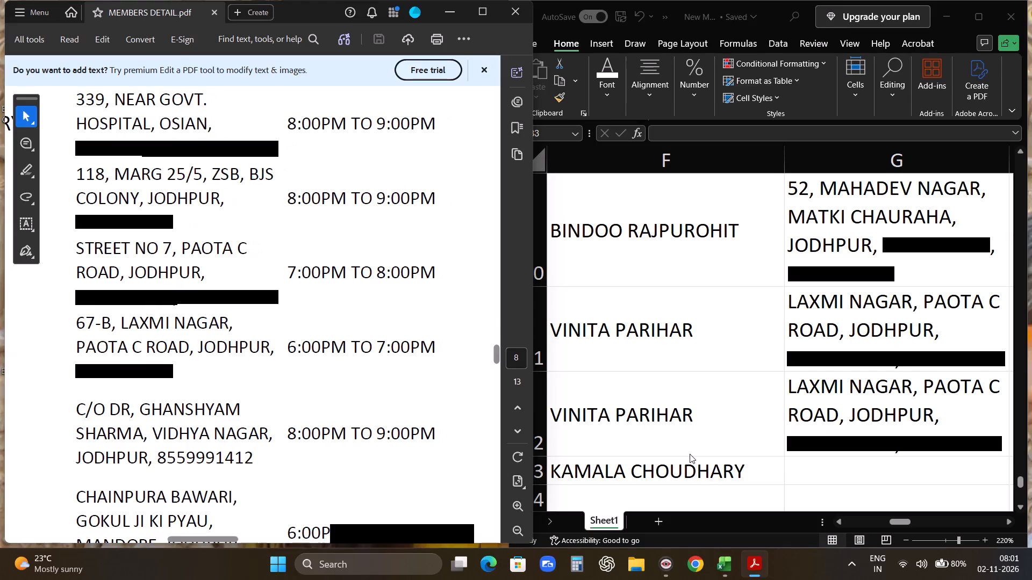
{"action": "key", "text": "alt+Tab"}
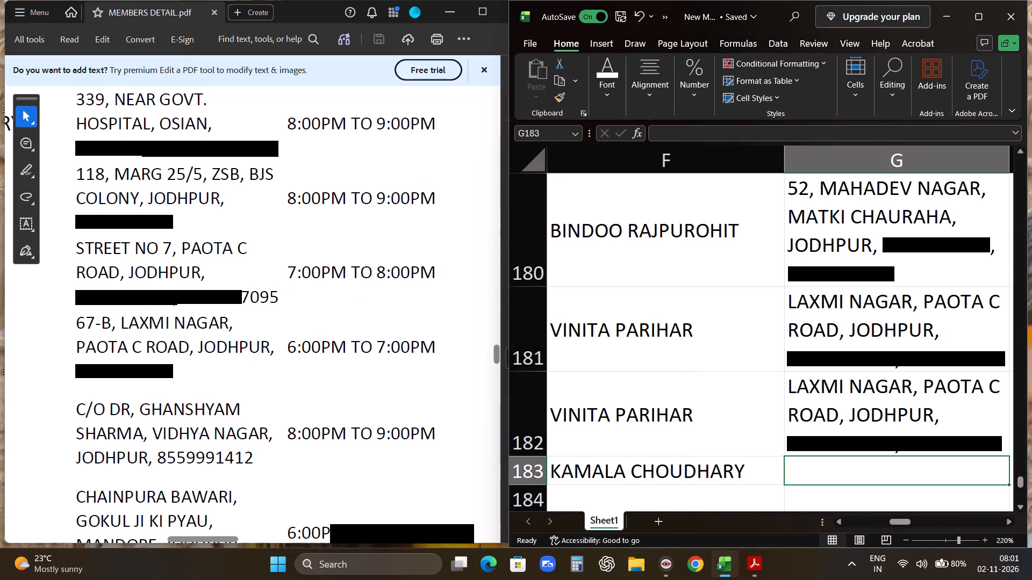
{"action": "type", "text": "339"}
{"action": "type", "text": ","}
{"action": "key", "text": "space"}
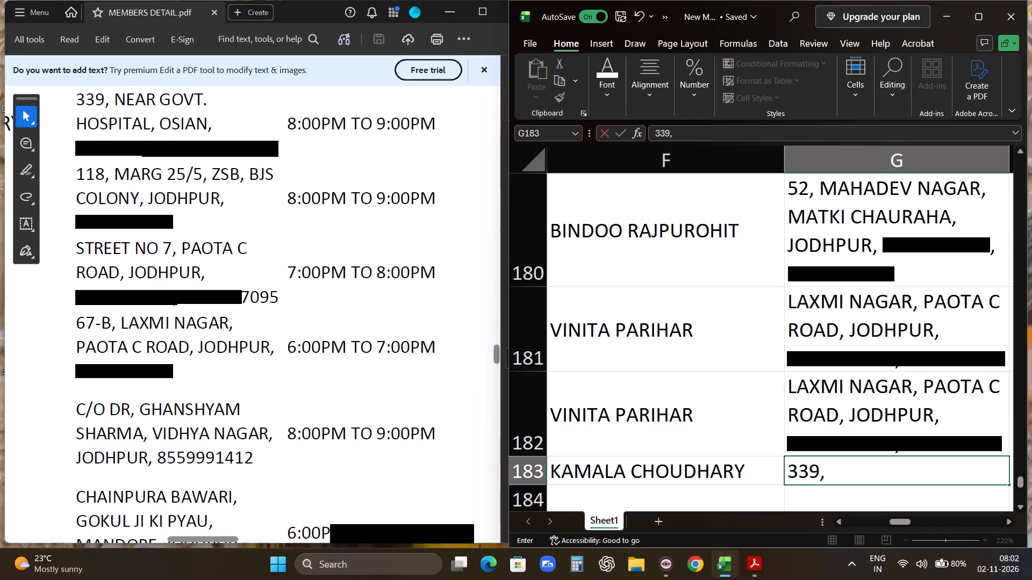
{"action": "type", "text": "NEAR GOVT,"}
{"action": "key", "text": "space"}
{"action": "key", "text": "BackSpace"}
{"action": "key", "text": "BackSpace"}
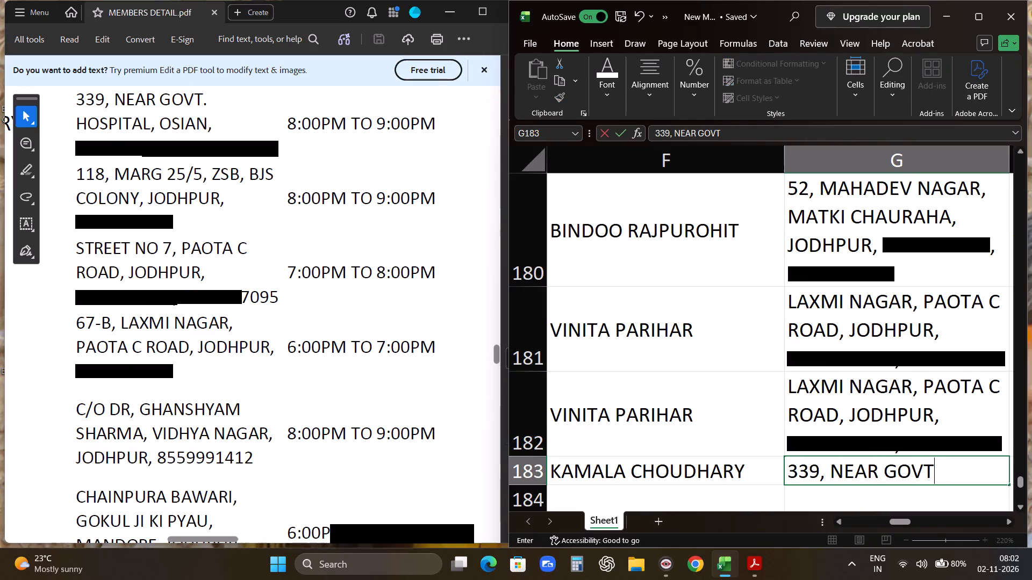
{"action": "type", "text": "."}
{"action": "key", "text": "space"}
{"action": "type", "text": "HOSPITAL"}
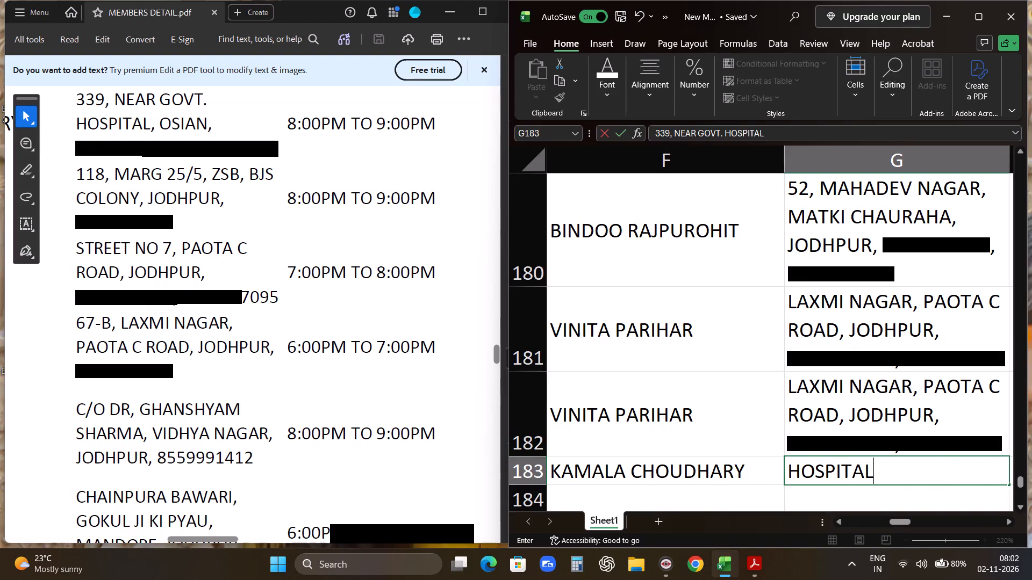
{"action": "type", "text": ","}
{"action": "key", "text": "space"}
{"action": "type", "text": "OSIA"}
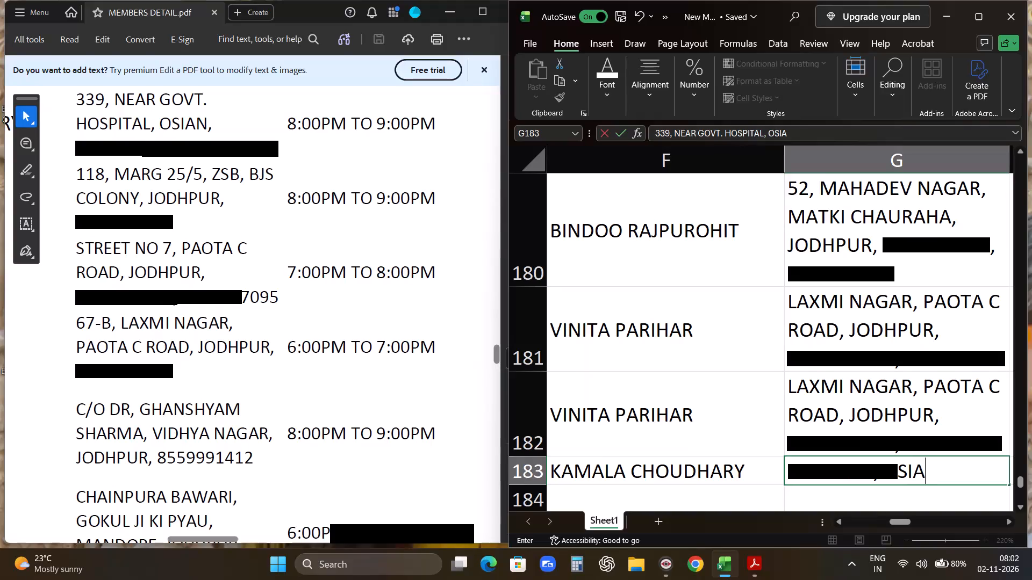
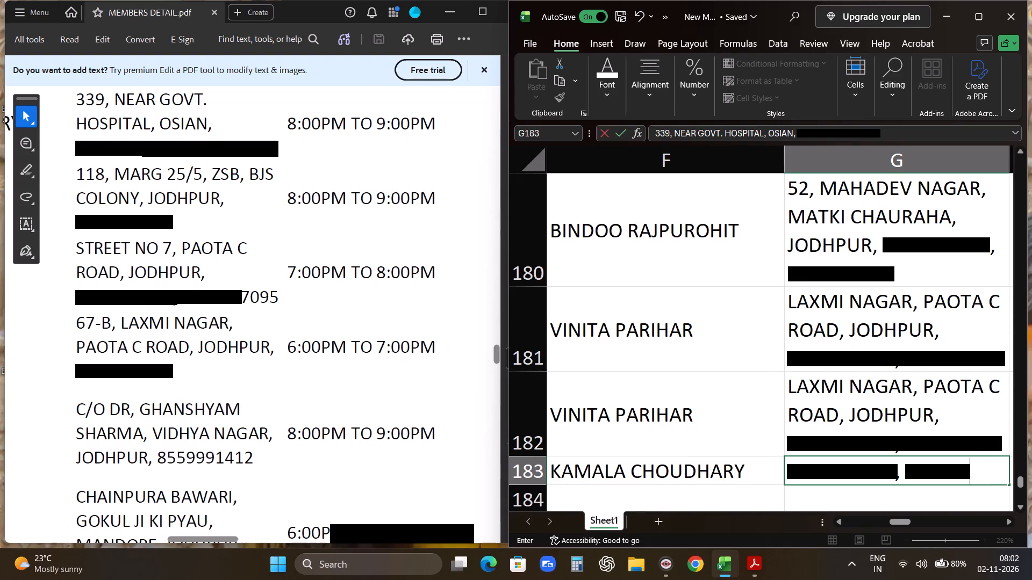
Complete the G183 address entry with the remaining digits of record 182's phone number.
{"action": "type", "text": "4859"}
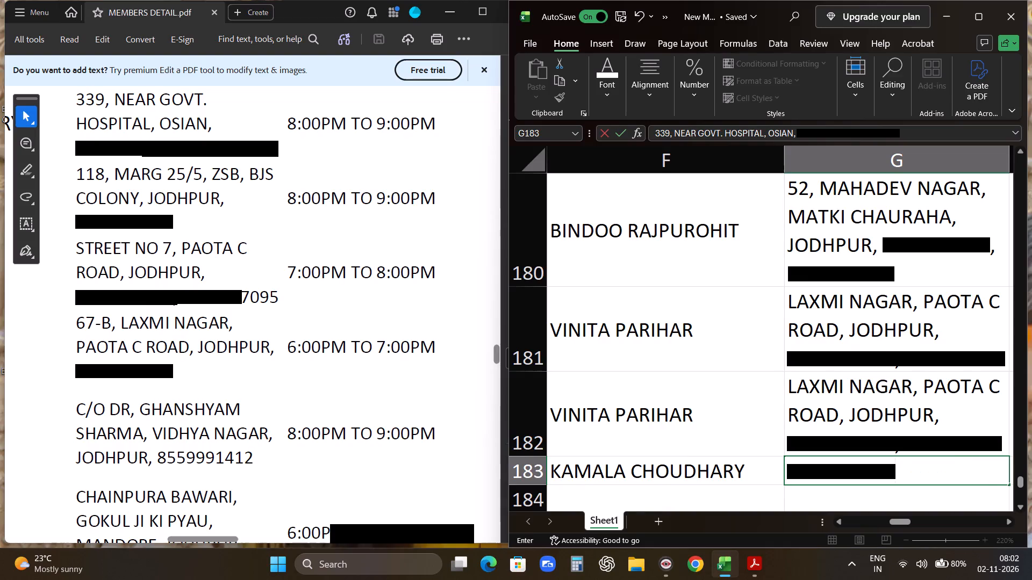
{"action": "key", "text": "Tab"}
Enter record 182's time slot 8:00PM TO 9:00PM in H183.
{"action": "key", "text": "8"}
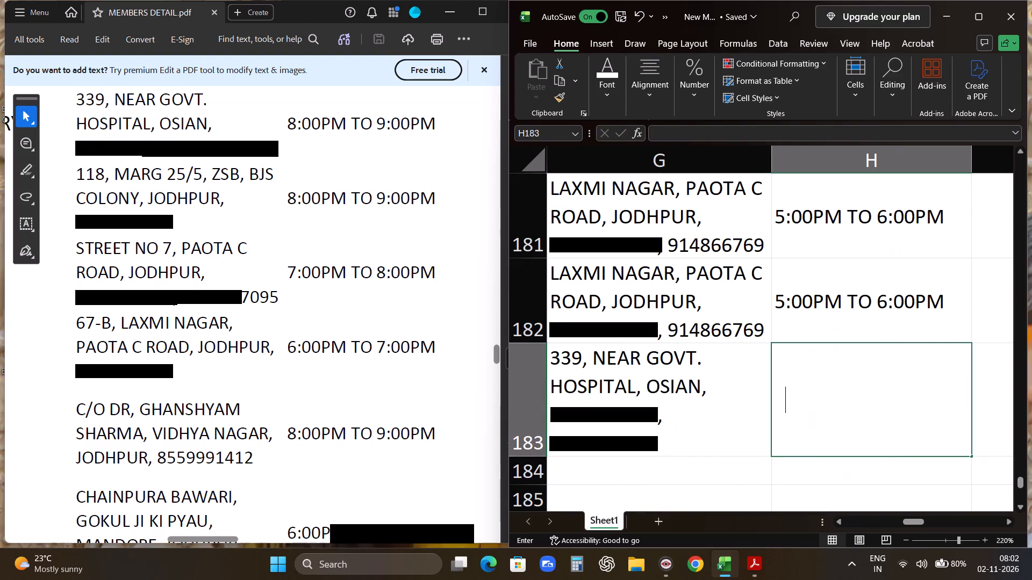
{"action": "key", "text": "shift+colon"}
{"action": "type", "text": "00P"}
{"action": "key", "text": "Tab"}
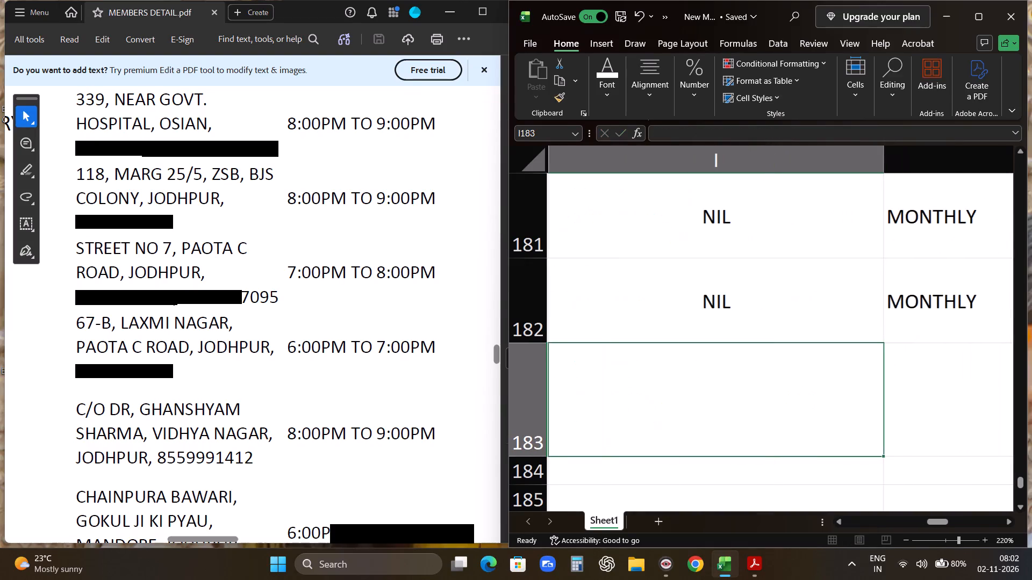
Look up record 182's ID number in the members PDF, and enter it in I183 in Excel.
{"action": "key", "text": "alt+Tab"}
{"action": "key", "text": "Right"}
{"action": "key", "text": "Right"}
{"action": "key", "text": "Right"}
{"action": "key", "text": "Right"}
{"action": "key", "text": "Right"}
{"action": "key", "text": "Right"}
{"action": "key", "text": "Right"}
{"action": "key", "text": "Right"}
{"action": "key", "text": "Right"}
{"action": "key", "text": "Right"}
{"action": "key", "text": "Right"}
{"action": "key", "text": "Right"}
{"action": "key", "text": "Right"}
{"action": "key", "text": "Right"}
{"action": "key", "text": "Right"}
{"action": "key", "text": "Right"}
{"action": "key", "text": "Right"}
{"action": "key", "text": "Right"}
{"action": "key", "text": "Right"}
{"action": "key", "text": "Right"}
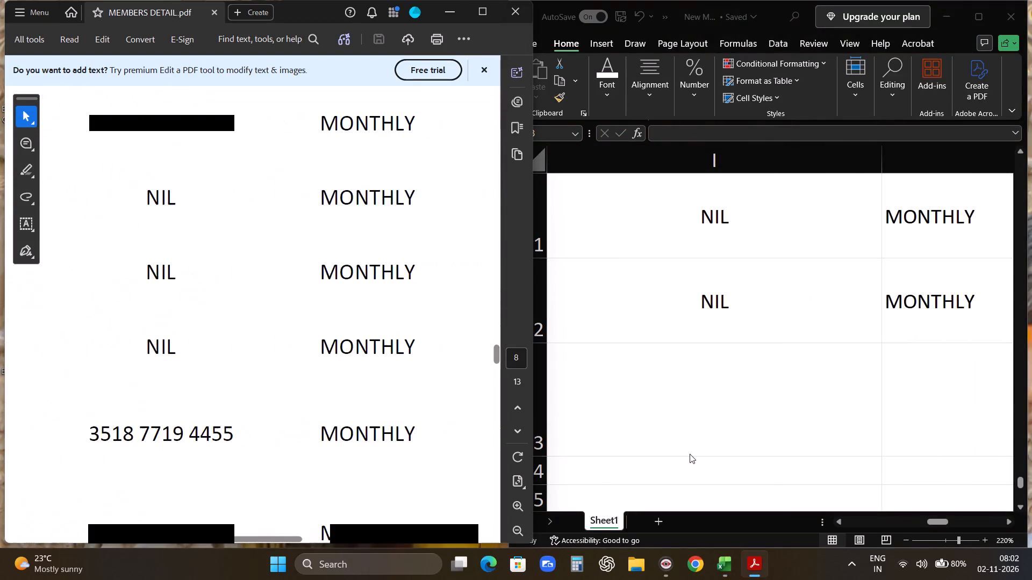
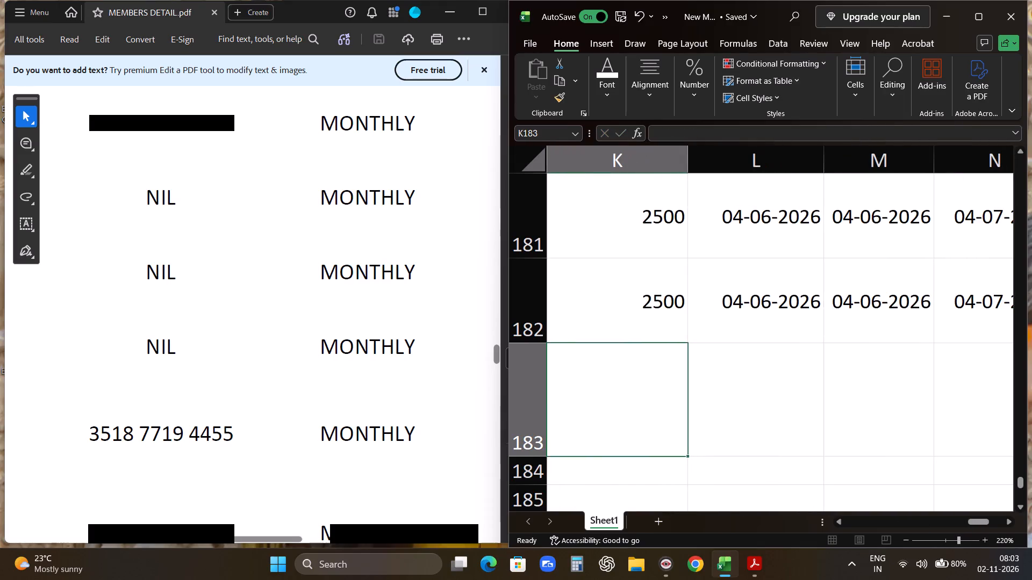
Look up record 182's fee in the members PDF, and enter 2000 in K183 of the Excel worksheet.
{"action": "key", "text": "alt+Tab"}
{"action": "key", "text": "Right"}
{"action": "key", "text": "Right"}
{"action": "key", "text": "Right"}
{"action": "key", "text": "Right"}
{"action": "key", "text": "Right"}
{"action": "key", "text": "Right"}
{"action": "key", "text": "Right"}
{"action": "key", "text": "Right"}
{"action": "key", "text": "Right"}
{"action": "key", "text": "Right"}
{"action": "key", "text": "Right"}
{"action": "key", "text": "Right"}
{"action": "key", "text": "Right"}
{"action": "key", "text": "Right"}
{"action": "key", "text": "Right"}
{"action": "key", "text": "Right"}
{"action": "key", "text": "Right"}
{"action": "key", "text": "Right"}
{"action": "key", "text": "Right"}
{"action": "key", "text": "Right"}
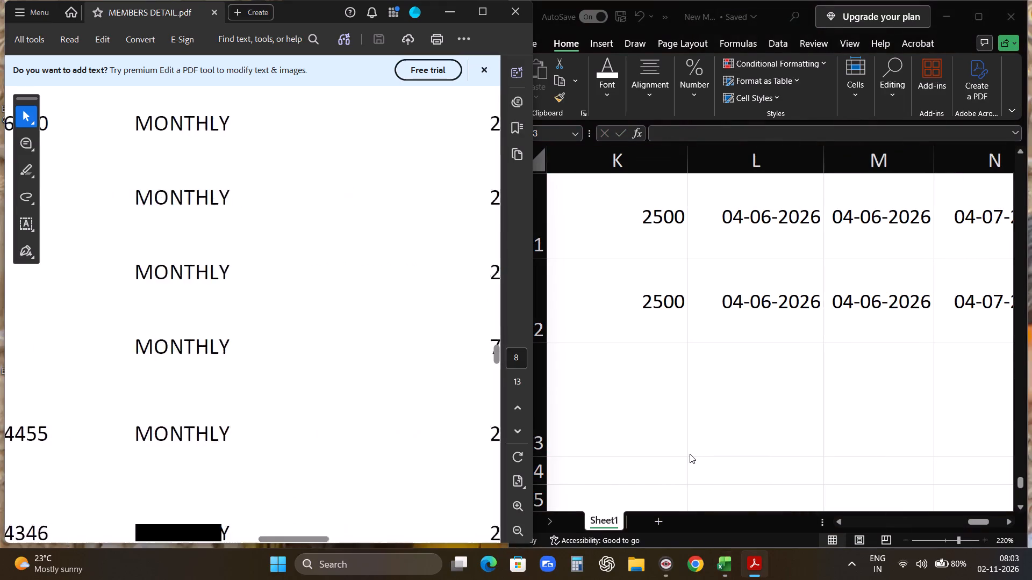
{"action": "key", "text": "Right"}
{"action": "key", "text": "Right"}
{"action": "key", "text": "alt+Tab"}
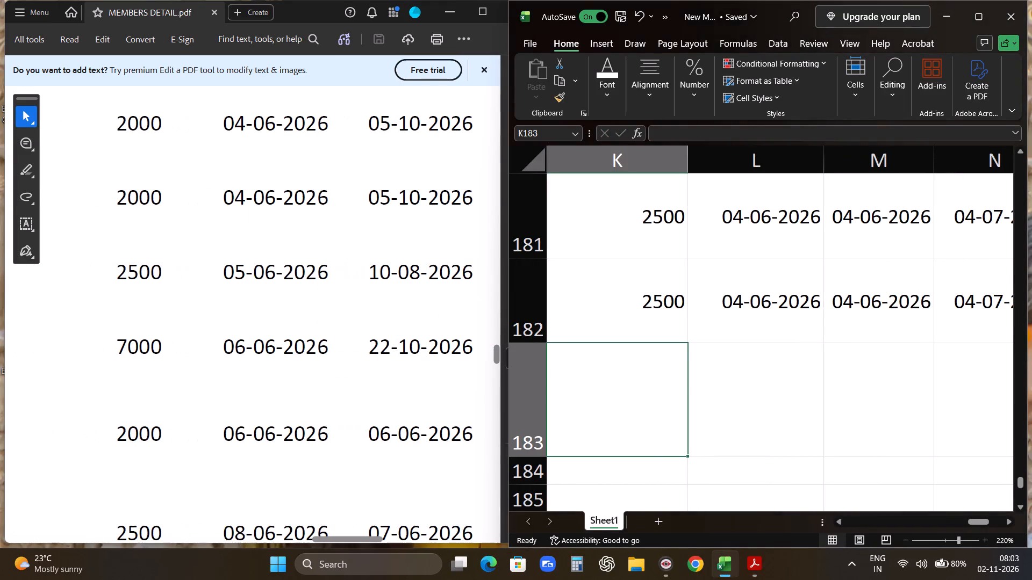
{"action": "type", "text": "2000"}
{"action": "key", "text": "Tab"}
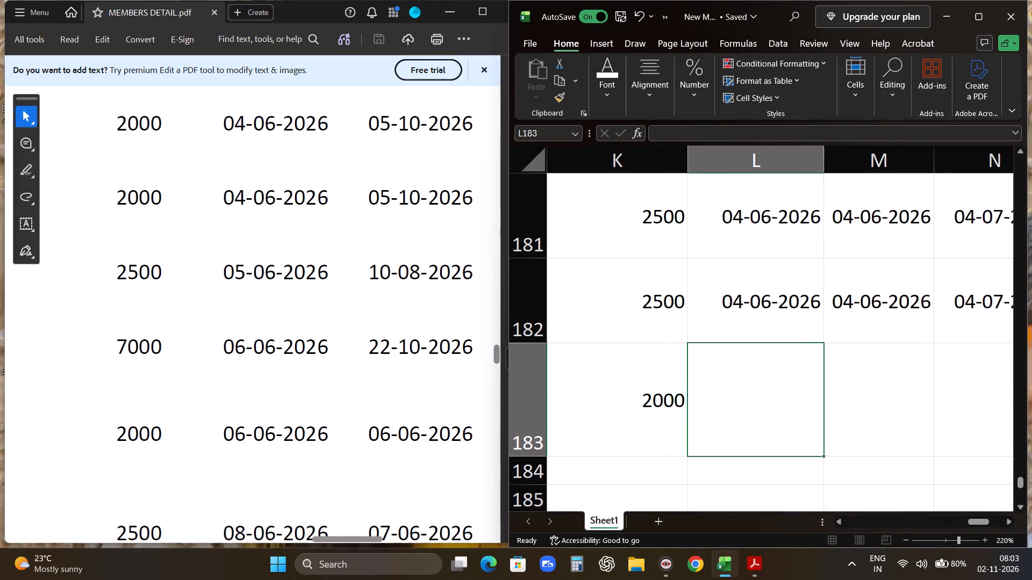
Enter record 182's dates, 04/06/2026 in L183 and 05/10/2026 in M183.
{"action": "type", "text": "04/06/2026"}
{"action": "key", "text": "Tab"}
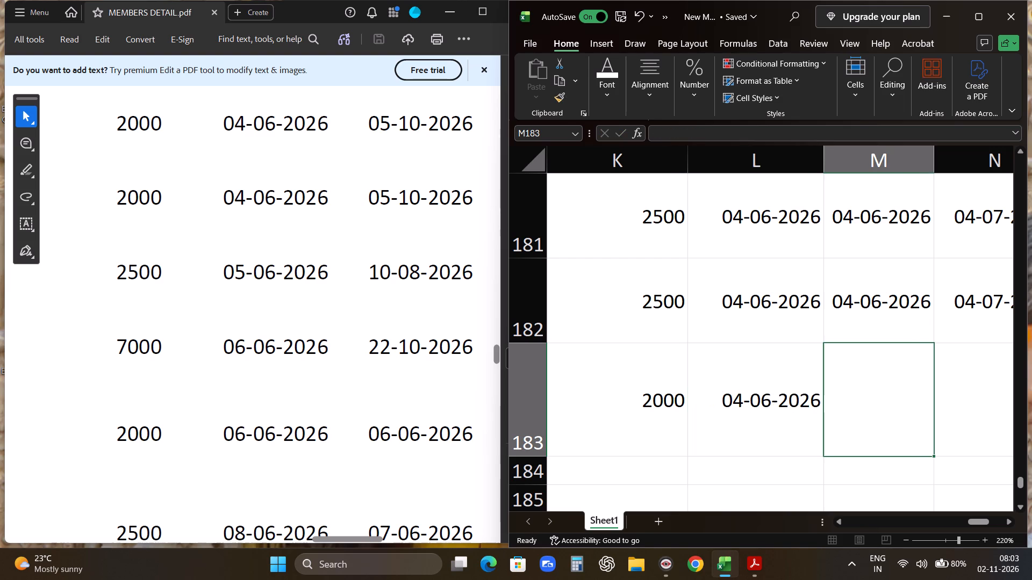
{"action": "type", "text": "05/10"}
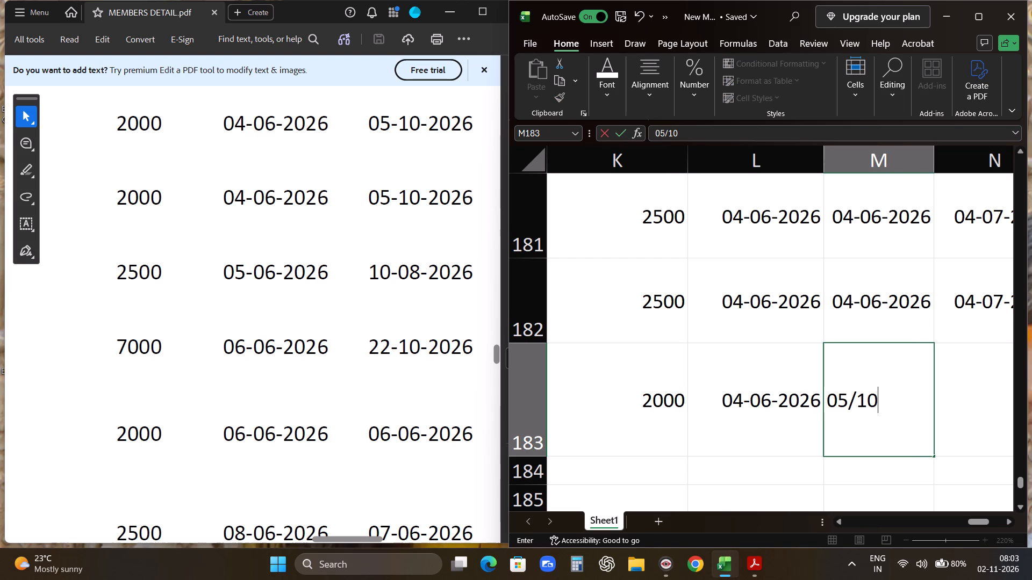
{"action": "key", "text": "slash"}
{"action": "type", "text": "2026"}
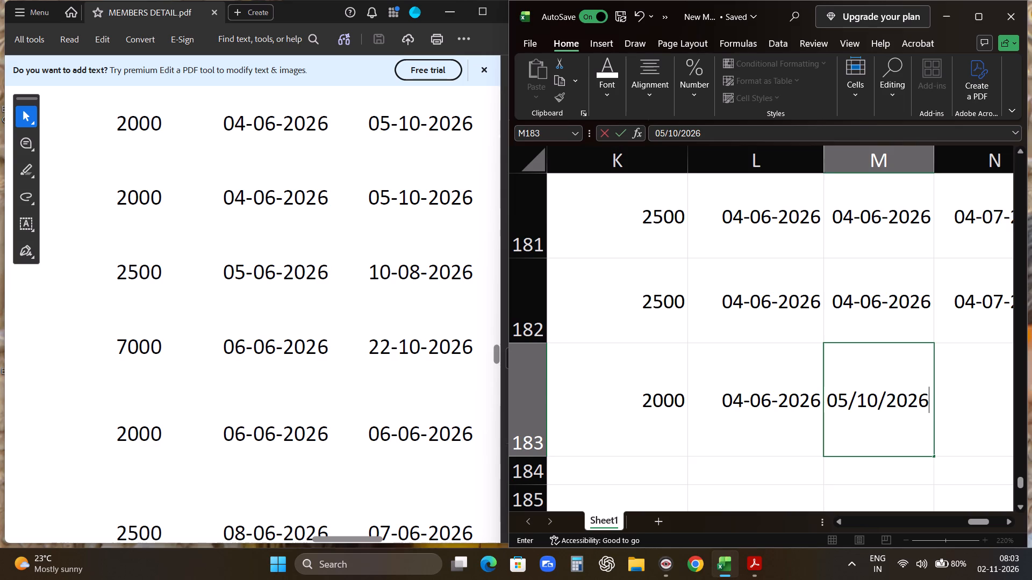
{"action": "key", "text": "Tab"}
Look up record 182's last two columns in the members PDF, and enter 05/11/2026 in N183 and ACTIVE in O183 in Excel.
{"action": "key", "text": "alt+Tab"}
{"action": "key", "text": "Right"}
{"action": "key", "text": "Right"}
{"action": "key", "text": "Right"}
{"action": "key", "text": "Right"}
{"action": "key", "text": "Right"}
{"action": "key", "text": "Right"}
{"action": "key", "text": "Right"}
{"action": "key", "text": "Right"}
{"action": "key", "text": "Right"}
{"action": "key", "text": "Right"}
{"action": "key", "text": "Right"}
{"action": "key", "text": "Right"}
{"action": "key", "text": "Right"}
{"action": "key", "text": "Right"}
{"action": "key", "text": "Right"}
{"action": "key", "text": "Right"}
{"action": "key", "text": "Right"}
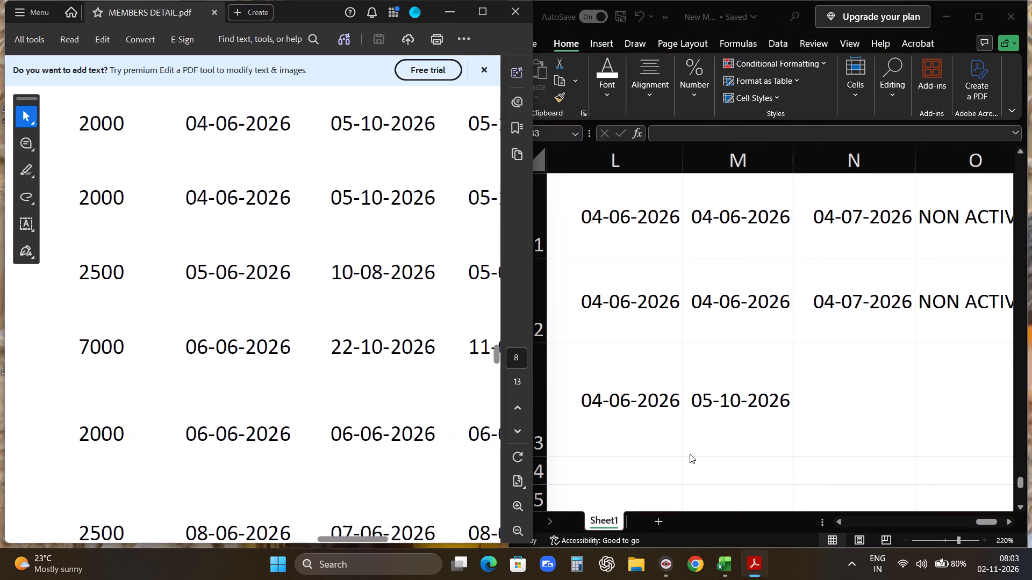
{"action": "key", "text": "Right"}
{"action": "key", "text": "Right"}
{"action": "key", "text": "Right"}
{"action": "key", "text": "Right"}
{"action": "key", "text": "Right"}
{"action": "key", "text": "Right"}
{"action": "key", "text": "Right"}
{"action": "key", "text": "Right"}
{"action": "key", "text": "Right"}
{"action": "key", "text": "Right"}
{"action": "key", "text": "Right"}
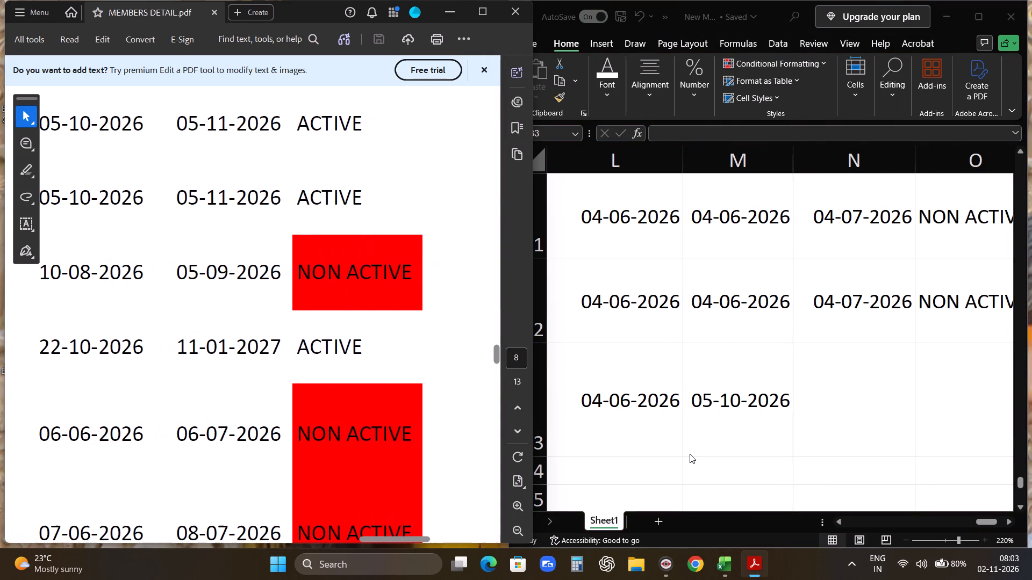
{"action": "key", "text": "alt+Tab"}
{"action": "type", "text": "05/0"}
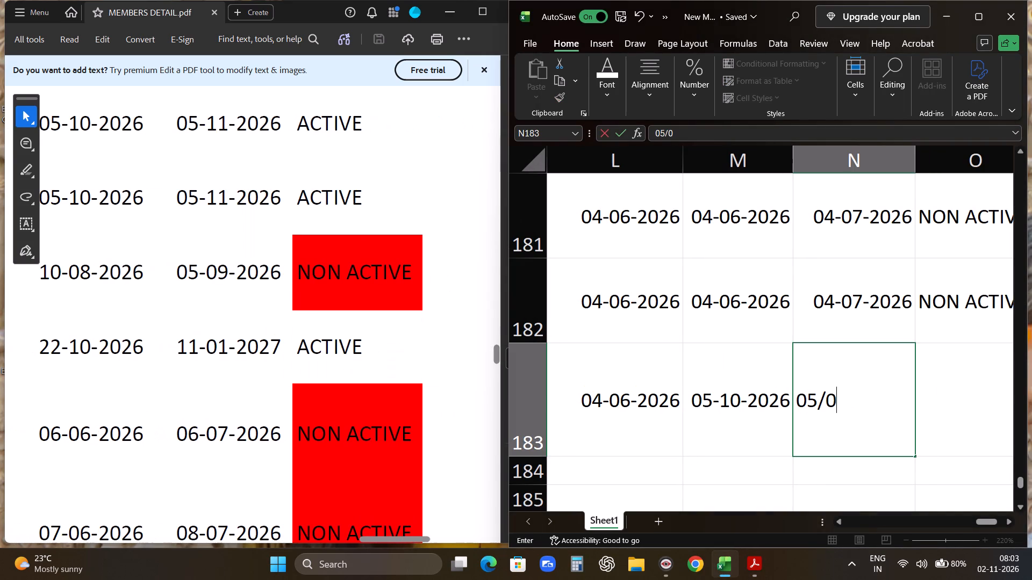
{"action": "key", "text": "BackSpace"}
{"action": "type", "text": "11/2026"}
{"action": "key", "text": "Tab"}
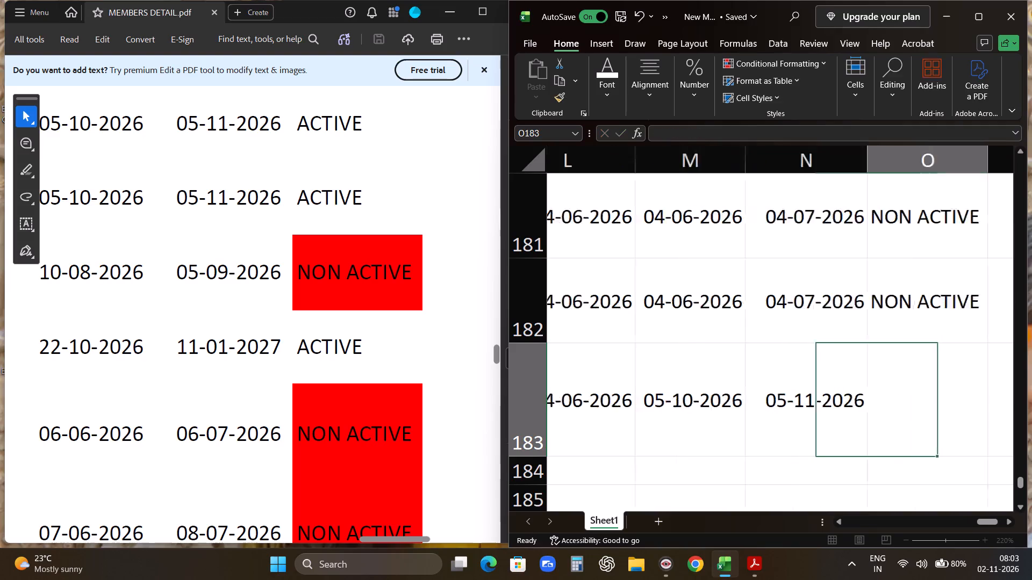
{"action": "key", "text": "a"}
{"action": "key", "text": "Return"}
Find record 183 in the members PDF, and enter that member's name in B184 in Excel.
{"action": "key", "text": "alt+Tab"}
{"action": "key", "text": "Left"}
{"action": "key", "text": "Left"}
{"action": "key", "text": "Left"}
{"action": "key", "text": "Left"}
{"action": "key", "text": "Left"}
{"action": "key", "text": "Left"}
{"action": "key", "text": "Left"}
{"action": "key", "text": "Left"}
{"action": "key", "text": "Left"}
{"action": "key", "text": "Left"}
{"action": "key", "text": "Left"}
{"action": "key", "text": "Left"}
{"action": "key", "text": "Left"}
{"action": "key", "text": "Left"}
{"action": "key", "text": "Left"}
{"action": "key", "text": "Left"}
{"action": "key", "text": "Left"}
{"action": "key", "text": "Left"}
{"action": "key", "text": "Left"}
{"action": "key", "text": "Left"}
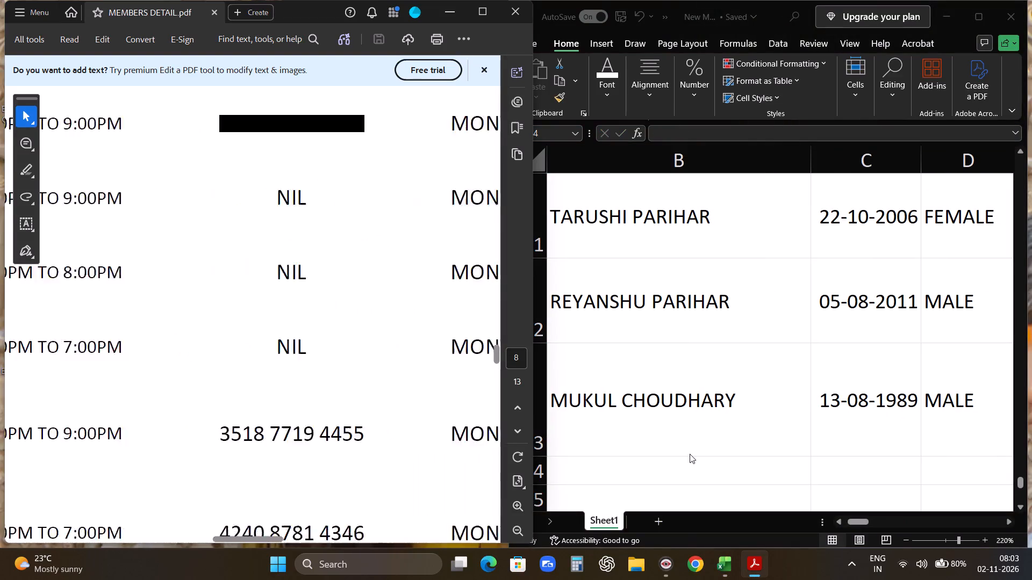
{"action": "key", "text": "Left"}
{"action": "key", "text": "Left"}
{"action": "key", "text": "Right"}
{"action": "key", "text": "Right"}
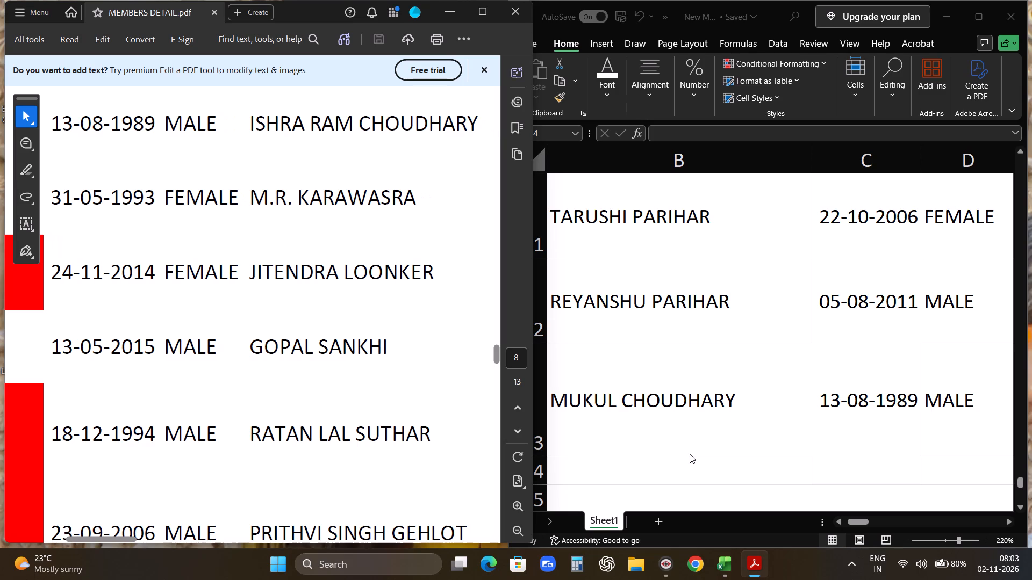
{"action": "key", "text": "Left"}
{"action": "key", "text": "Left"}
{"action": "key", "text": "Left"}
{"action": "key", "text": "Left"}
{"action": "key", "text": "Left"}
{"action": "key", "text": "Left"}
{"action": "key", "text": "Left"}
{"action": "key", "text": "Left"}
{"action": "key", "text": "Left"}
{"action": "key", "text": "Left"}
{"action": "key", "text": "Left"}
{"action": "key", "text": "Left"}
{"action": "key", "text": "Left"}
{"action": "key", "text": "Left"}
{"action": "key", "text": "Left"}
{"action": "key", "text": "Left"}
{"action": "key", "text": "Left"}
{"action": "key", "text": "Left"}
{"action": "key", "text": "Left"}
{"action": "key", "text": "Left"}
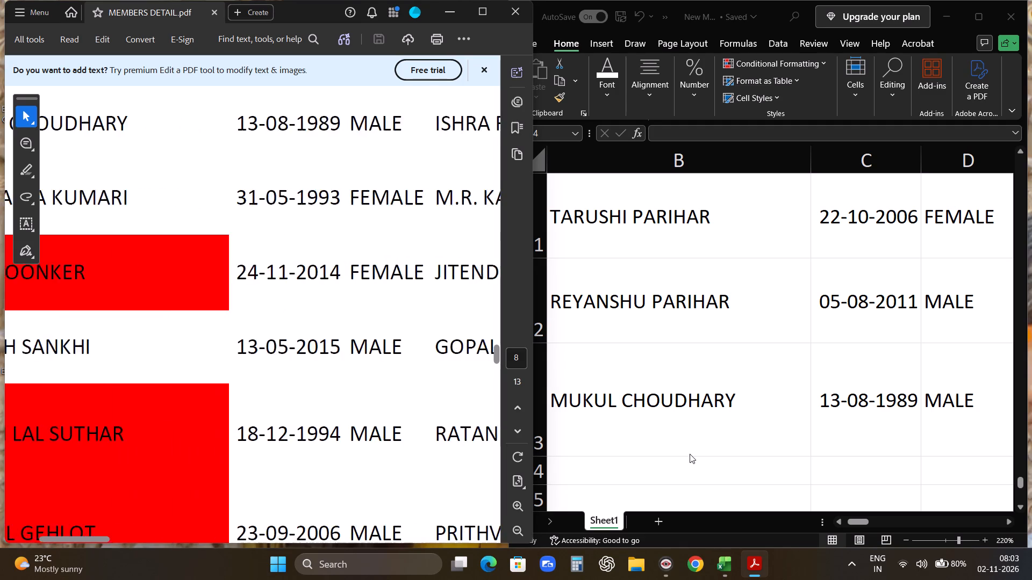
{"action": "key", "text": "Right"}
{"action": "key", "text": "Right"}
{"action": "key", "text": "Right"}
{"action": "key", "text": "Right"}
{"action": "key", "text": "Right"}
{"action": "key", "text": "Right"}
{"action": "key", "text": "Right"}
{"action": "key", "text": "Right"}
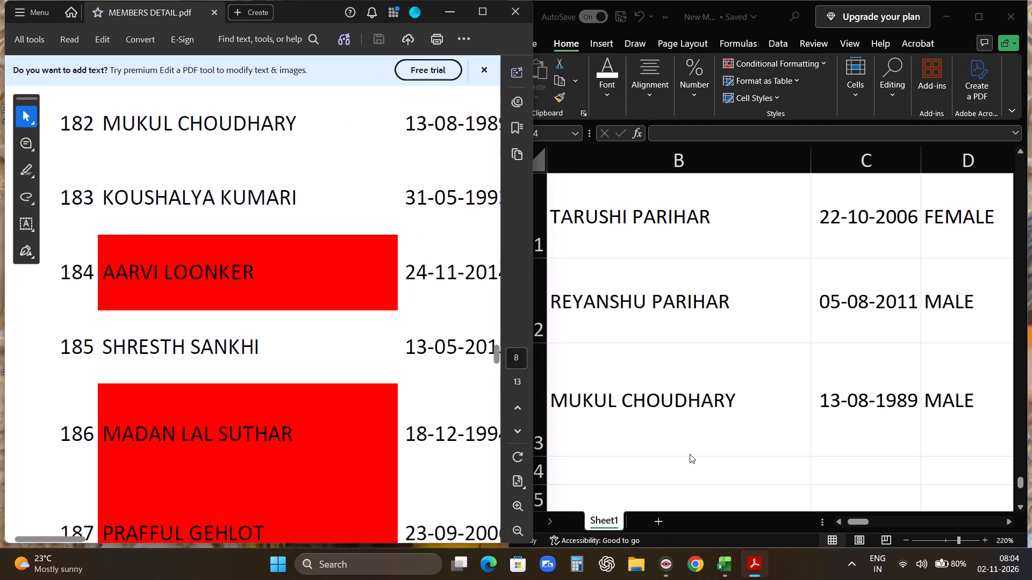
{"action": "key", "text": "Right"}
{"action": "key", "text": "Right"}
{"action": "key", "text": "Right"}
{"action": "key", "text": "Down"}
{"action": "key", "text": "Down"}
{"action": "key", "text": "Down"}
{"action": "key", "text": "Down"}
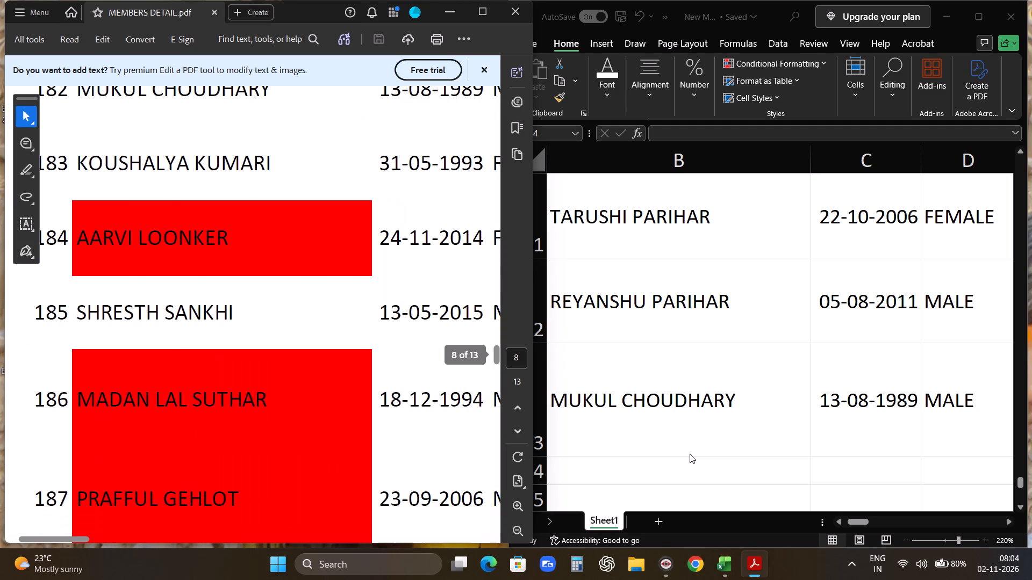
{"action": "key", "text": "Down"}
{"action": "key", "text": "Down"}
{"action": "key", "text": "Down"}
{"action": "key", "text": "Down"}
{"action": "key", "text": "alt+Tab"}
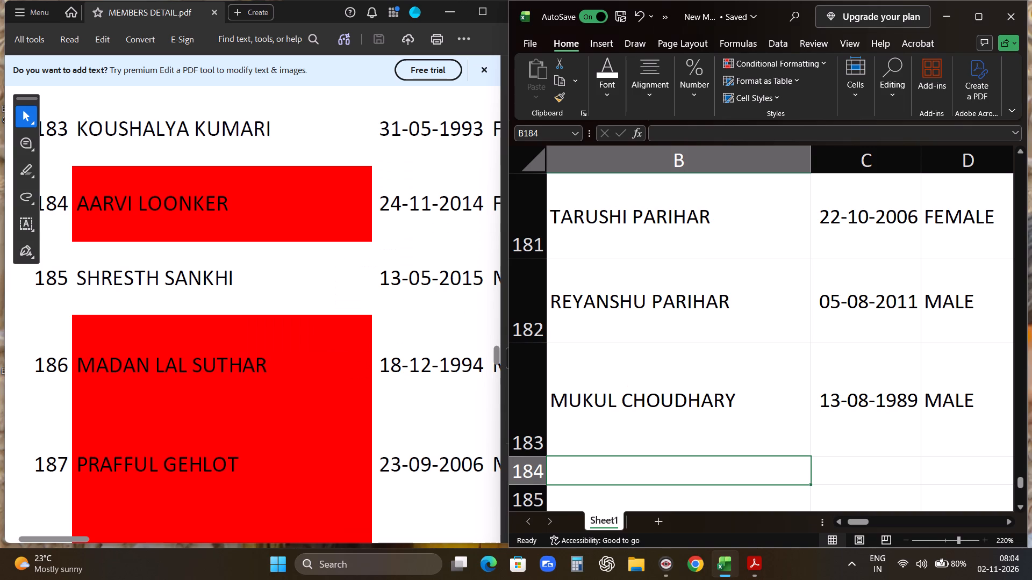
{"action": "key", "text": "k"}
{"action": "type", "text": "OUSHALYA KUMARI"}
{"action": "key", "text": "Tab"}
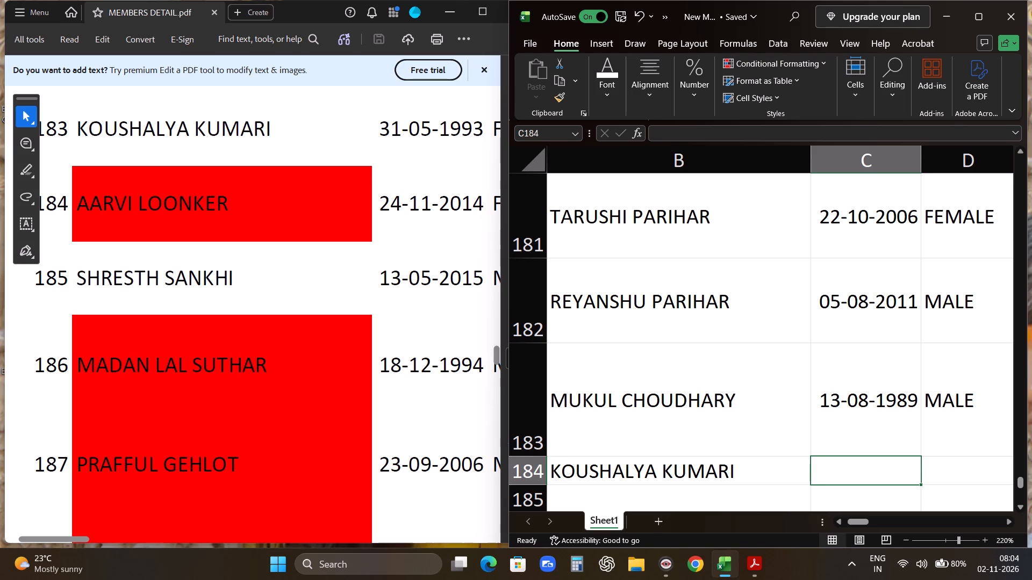
Enter record 183's date of birth in C184 and FEMALE in D184.
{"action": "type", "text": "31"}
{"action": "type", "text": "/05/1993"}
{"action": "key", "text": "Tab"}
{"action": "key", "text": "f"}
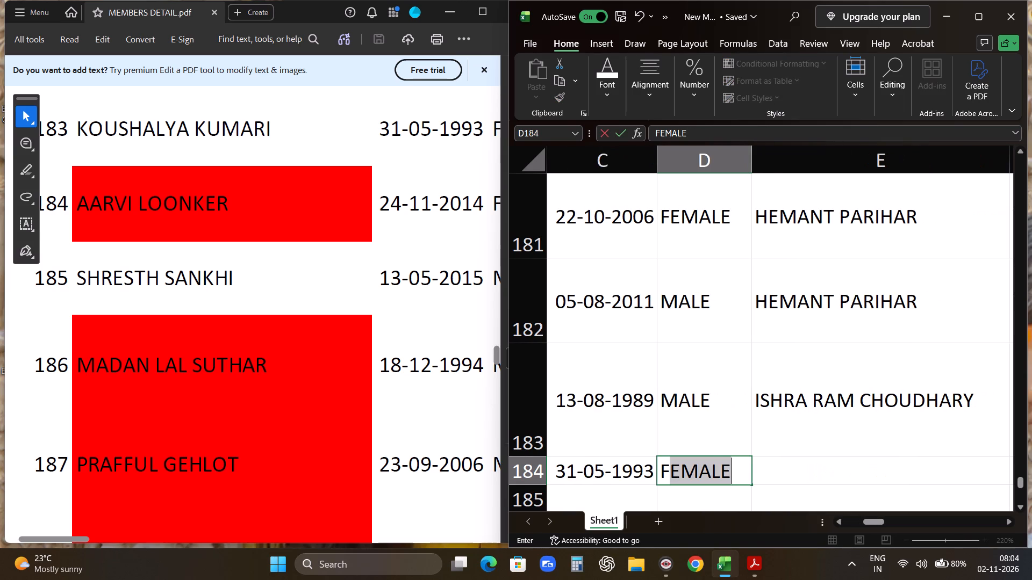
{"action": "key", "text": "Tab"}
Look up record 183's two name columns after gender in the members PDF, and enter those names in E184 and F184 in Excel.
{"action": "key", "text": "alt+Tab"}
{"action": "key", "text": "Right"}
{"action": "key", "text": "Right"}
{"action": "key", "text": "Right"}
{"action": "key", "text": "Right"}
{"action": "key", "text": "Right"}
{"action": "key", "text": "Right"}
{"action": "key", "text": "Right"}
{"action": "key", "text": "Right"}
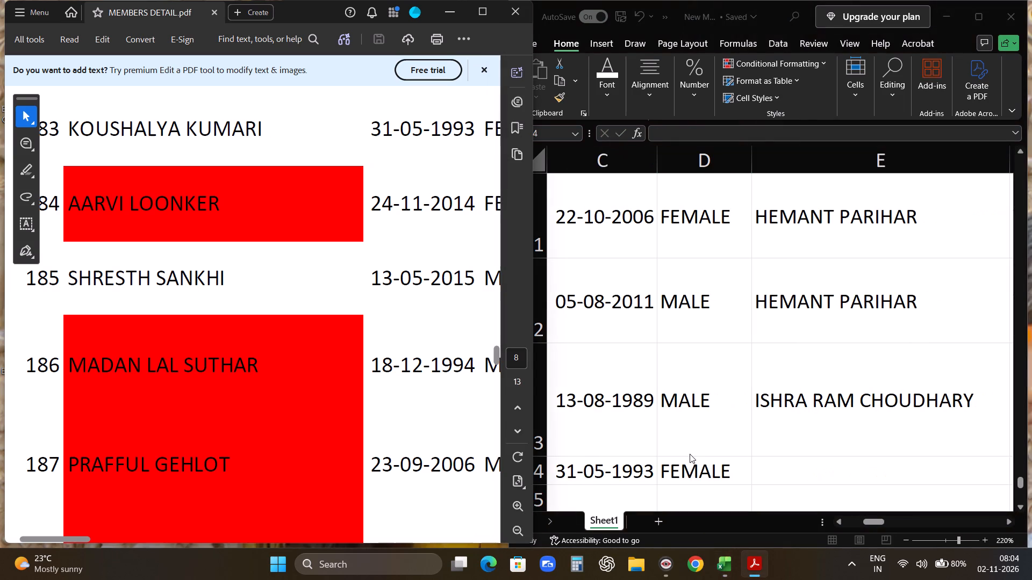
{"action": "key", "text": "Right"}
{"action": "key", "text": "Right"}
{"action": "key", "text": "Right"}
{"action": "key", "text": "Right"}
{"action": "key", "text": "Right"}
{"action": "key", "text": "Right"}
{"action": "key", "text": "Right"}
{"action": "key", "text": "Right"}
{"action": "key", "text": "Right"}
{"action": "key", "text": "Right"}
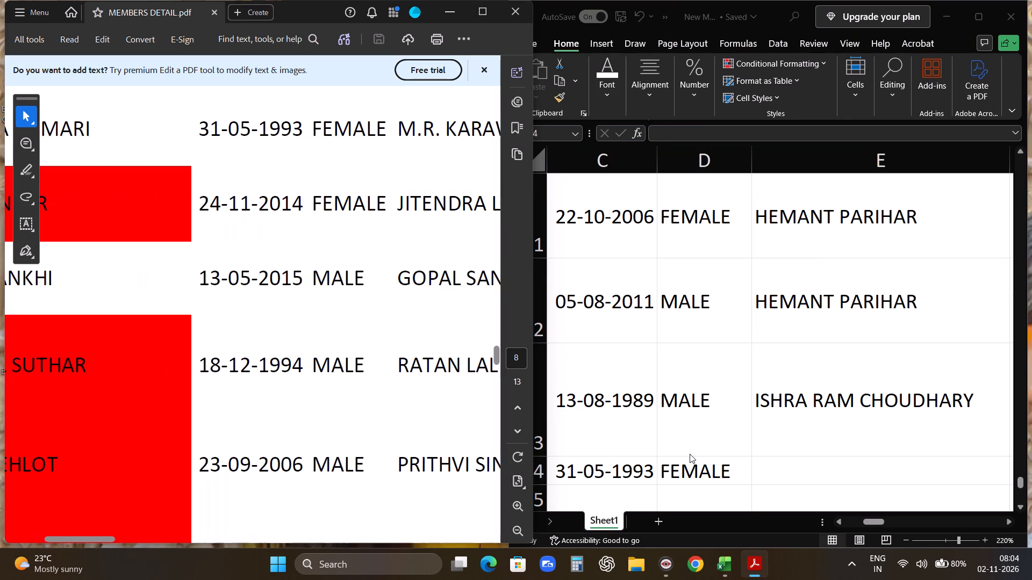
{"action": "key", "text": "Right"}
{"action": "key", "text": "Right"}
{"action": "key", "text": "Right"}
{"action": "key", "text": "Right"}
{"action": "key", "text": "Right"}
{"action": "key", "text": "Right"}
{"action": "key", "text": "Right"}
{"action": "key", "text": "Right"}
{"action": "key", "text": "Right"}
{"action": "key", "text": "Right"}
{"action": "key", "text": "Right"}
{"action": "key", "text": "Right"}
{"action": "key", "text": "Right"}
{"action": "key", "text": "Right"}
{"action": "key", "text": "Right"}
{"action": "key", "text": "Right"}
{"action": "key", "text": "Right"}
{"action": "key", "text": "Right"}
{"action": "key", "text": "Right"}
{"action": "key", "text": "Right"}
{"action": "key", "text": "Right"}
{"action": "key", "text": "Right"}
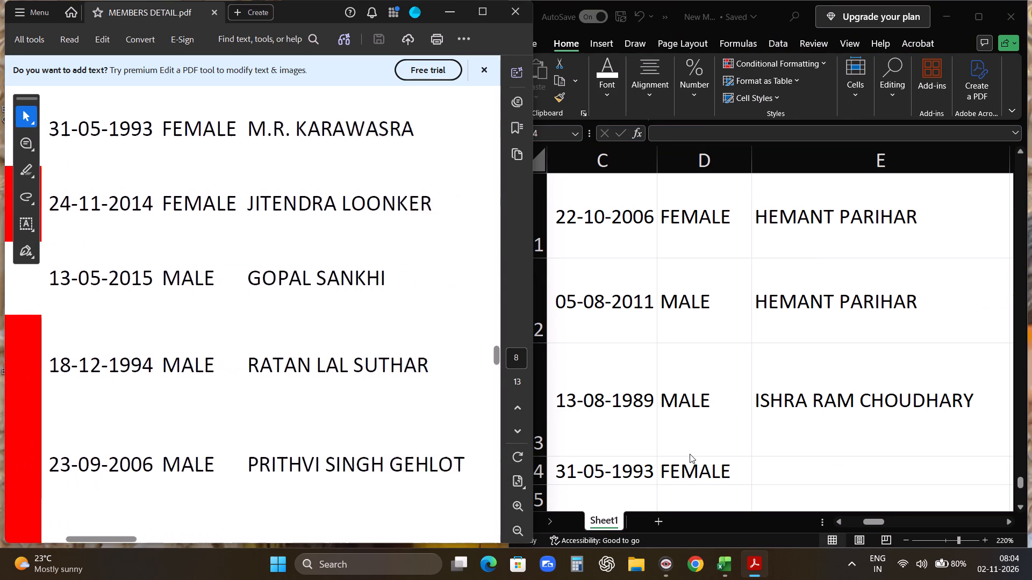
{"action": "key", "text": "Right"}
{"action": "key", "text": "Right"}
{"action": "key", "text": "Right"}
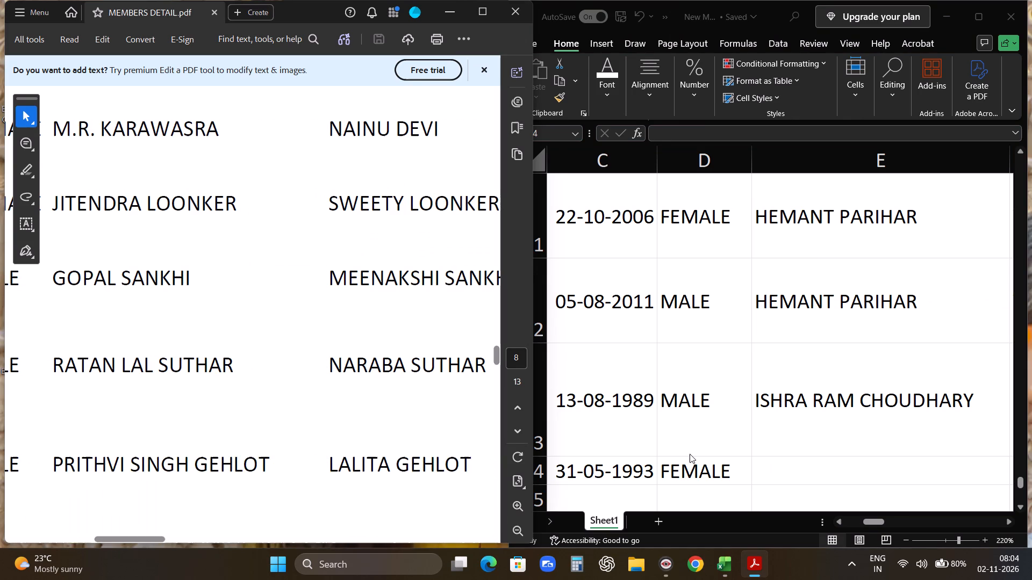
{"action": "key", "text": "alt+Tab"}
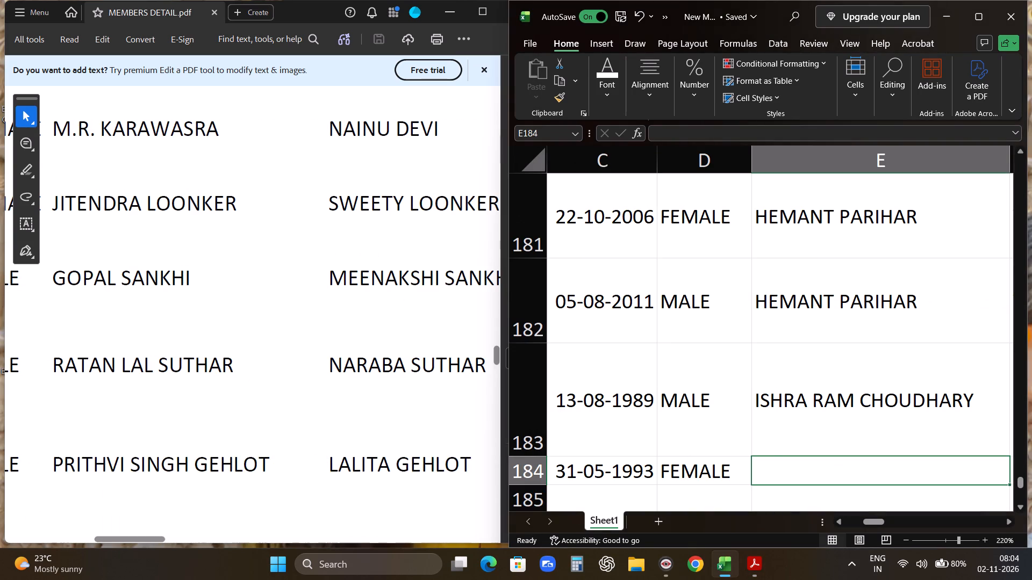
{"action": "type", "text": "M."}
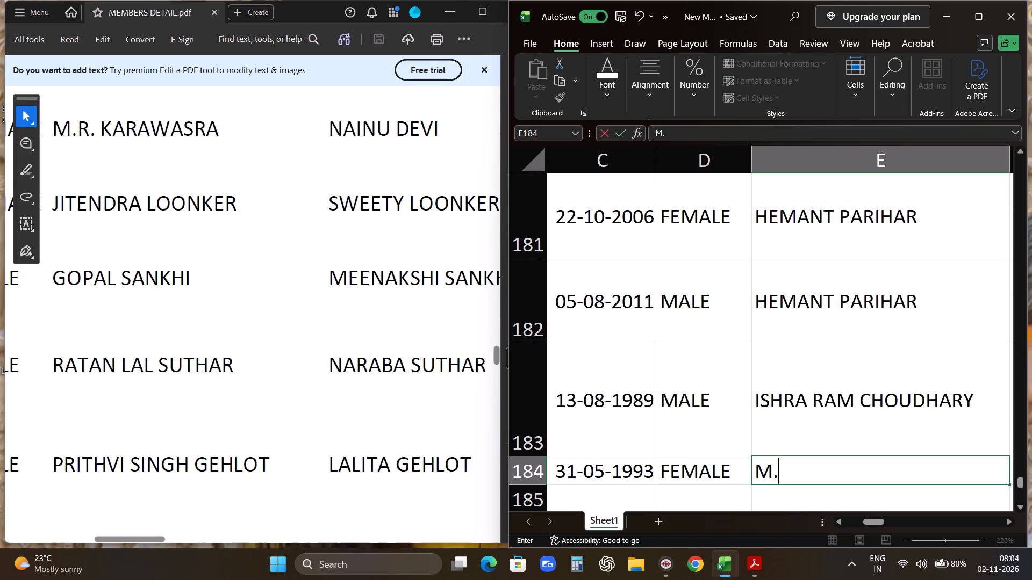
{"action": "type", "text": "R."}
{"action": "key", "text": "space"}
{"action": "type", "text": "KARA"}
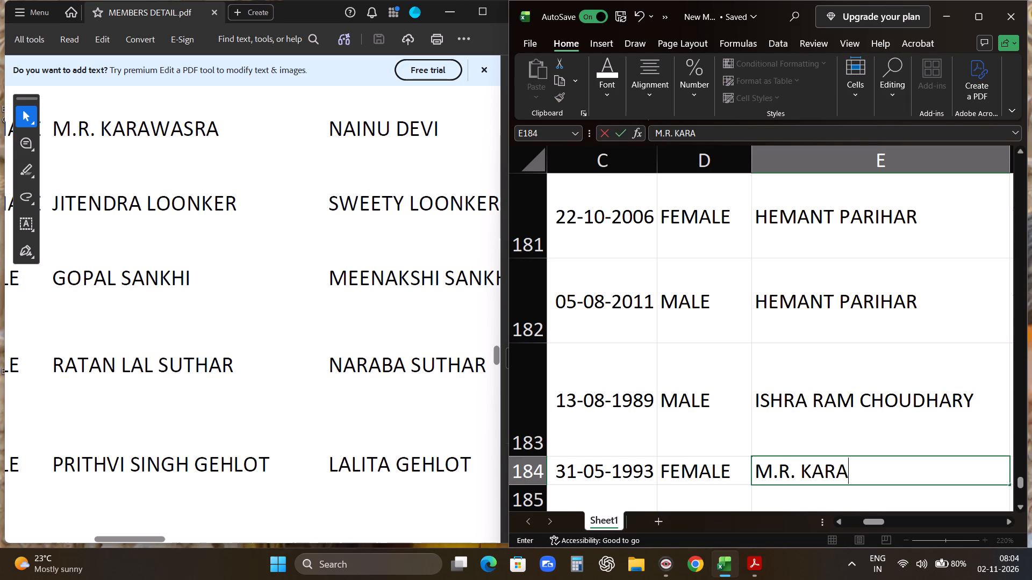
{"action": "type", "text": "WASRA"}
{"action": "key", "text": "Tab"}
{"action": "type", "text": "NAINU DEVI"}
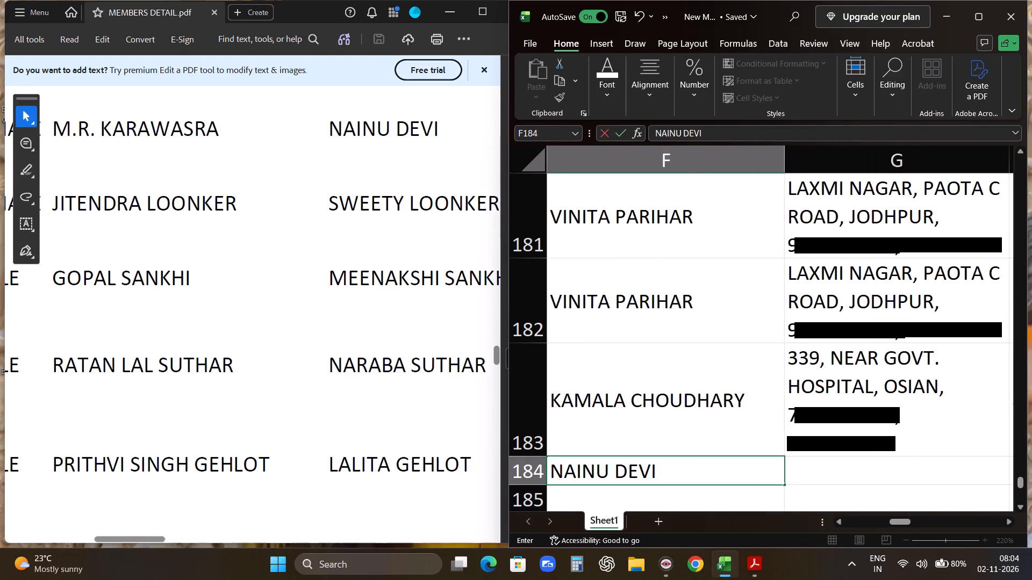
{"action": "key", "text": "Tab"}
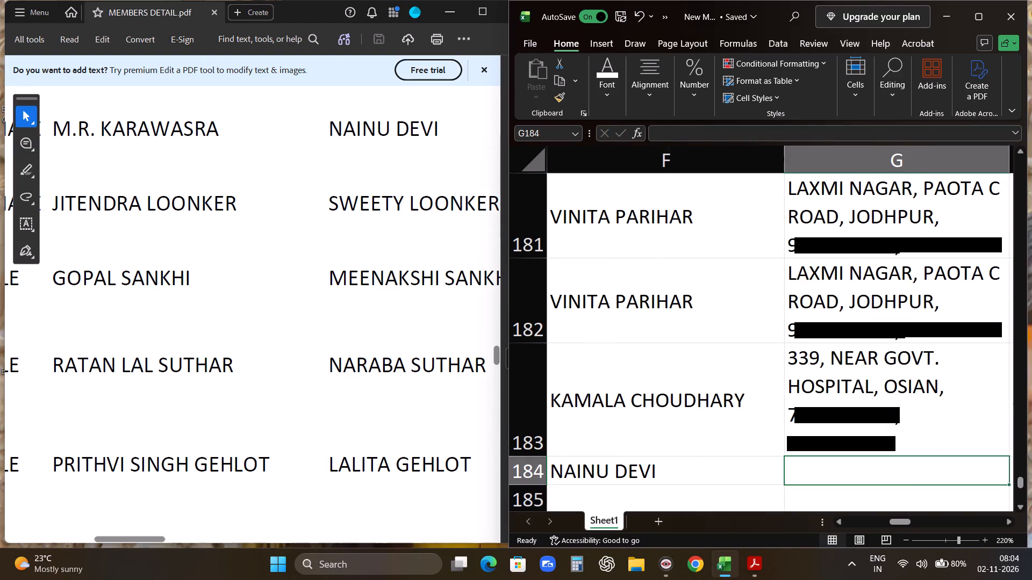
Look up record 183's address column in the members PDF for cell G184.
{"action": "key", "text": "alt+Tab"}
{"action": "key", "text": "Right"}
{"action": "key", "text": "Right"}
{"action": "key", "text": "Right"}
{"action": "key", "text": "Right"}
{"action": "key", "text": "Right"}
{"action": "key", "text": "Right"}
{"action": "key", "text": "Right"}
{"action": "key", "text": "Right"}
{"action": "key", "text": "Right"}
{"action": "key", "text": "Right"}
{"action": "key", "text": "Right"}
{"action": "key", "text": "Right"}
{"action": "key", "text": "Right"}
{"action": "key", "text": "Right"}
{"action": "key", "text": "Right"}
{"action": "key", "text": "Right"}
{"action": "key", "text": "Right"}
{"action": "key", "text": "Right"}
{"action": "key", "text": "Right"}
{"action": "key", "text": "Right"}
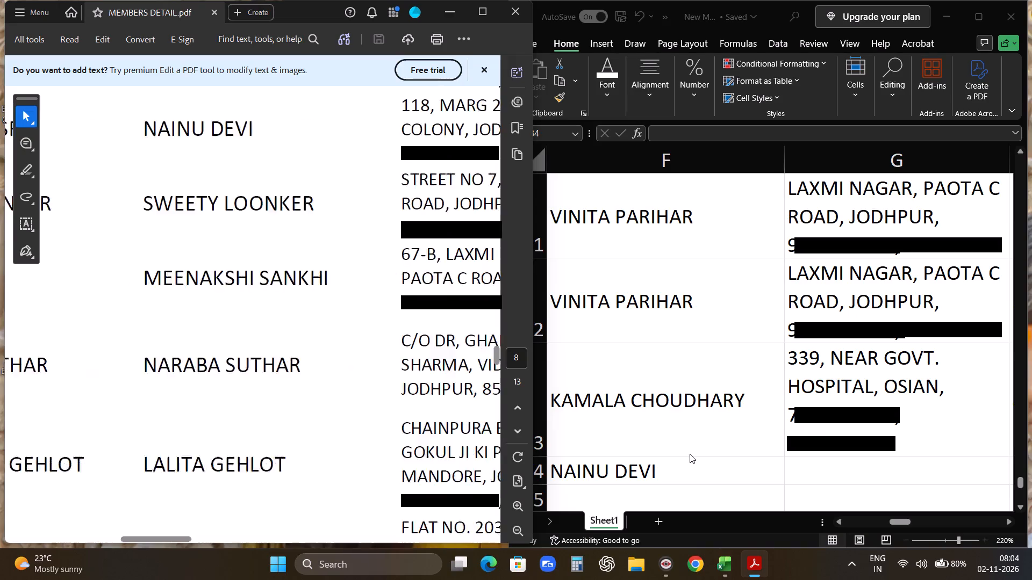
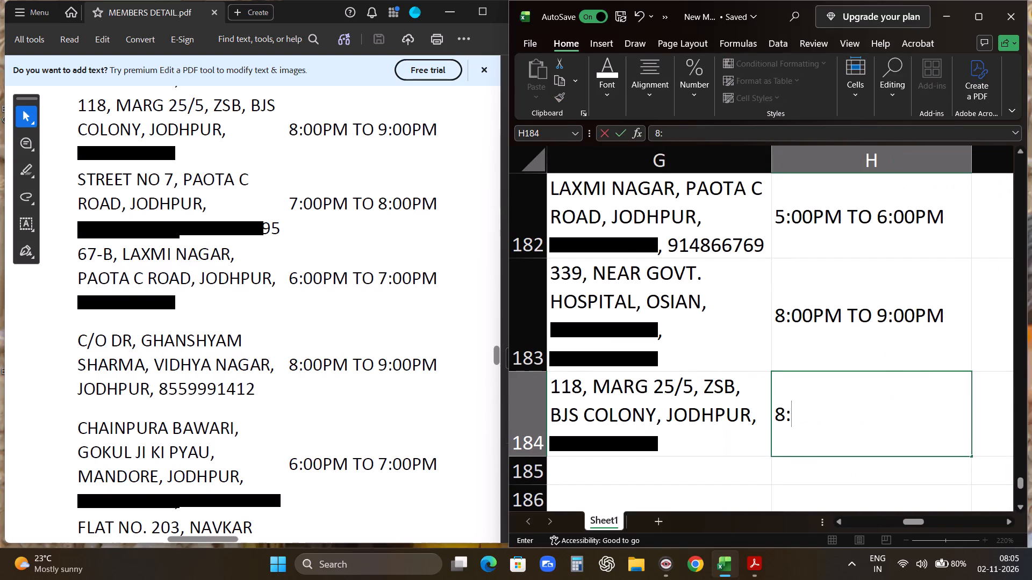
Complete record 183's time slot in H184 as 8:00PM TO 9:00PM.
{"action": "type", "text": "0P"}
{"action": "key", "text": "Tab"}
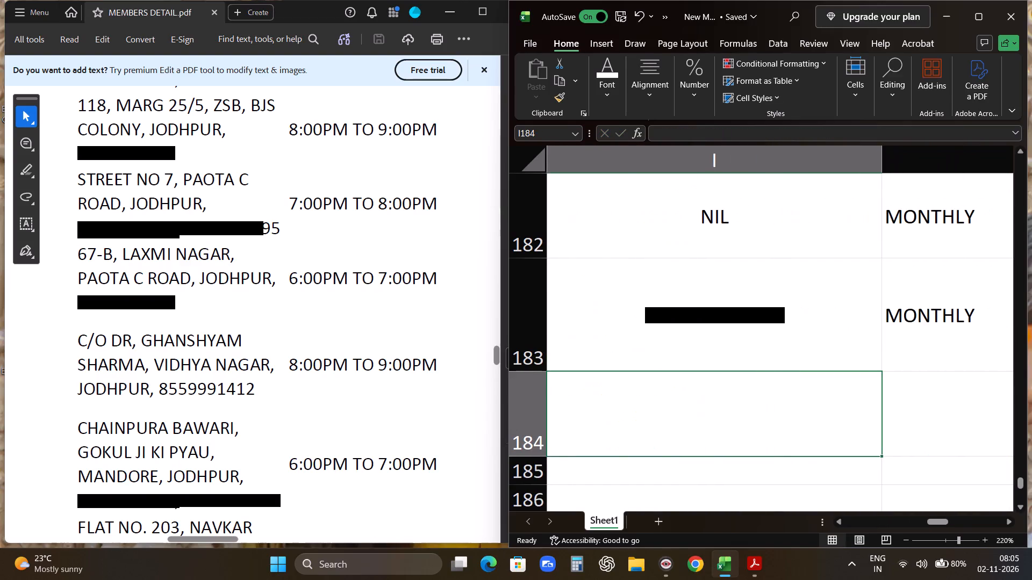
Look up record 183's next two columns in the members PDF, and enter NIL in I184 and MONTHLY in J184 in Excel.
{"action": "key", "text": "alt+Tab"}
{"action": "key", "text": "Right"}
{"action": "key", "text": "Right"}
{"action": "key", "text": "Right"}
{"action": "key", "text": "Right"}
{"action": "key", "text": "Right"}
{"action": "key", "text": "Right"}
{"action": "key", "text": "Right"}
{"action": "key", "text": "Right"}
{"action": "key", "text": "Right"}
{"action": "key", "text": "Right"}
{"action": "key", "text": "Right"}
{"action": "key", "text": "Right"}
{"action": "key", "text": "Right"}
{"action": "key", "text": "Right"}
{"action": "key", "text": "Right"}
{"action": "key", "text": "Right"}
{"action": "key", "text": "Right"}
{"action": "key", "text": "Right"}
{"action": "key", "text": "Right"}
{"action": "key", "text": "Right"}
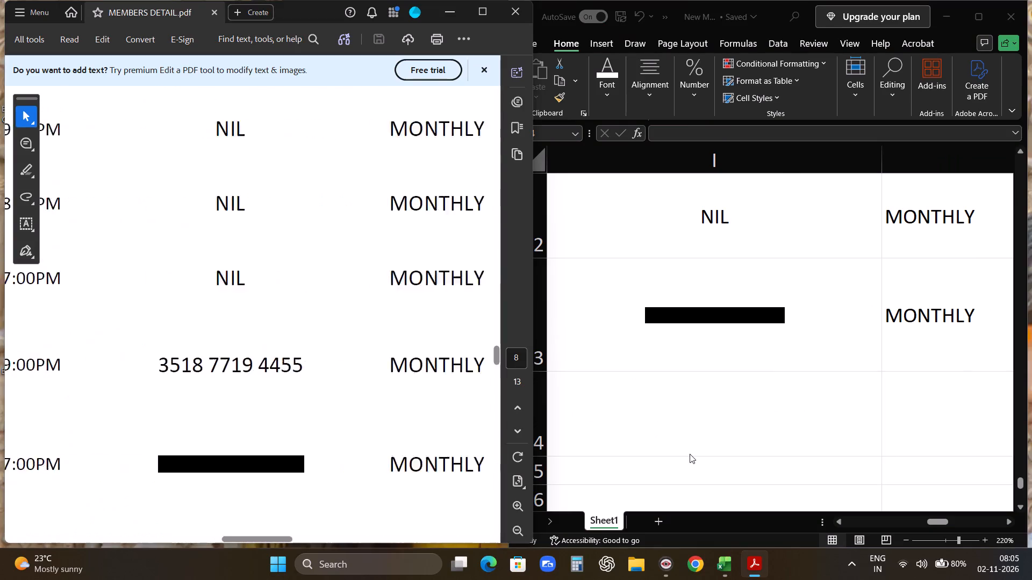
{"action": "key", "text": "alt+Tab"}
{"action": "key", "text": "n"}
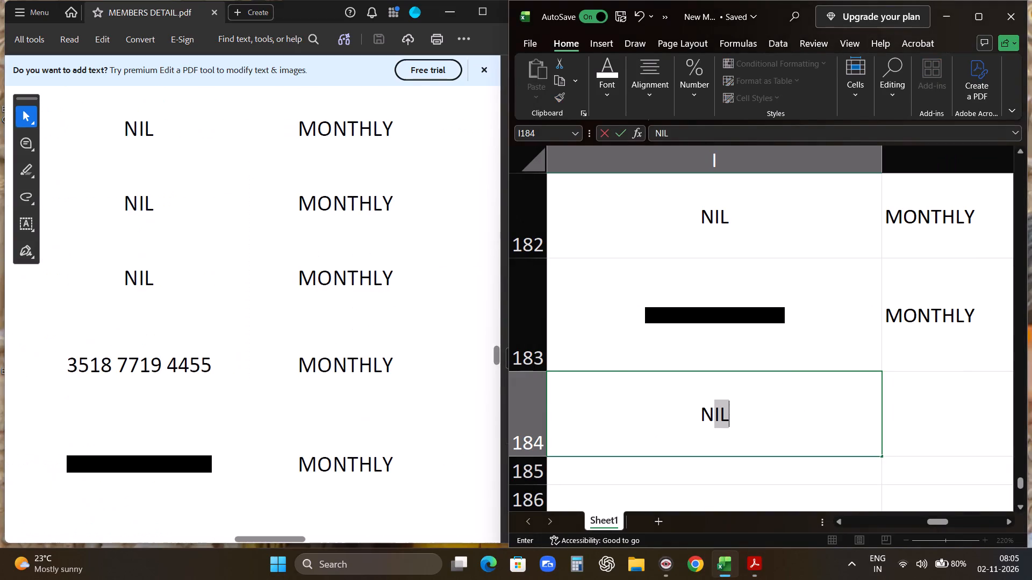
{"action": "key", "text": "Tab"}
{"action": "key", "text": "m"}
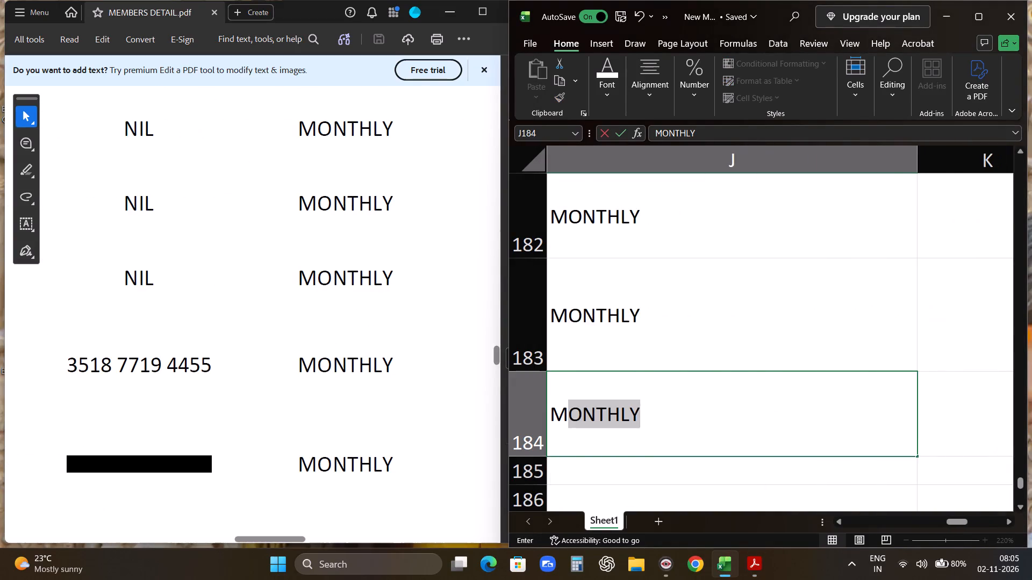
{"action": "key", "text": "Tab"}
Look up record 183's fee and first two dates in the PDF, and enter 2000 in K184, 04/06/2026 in L184 and 05/10/2026 in M184.
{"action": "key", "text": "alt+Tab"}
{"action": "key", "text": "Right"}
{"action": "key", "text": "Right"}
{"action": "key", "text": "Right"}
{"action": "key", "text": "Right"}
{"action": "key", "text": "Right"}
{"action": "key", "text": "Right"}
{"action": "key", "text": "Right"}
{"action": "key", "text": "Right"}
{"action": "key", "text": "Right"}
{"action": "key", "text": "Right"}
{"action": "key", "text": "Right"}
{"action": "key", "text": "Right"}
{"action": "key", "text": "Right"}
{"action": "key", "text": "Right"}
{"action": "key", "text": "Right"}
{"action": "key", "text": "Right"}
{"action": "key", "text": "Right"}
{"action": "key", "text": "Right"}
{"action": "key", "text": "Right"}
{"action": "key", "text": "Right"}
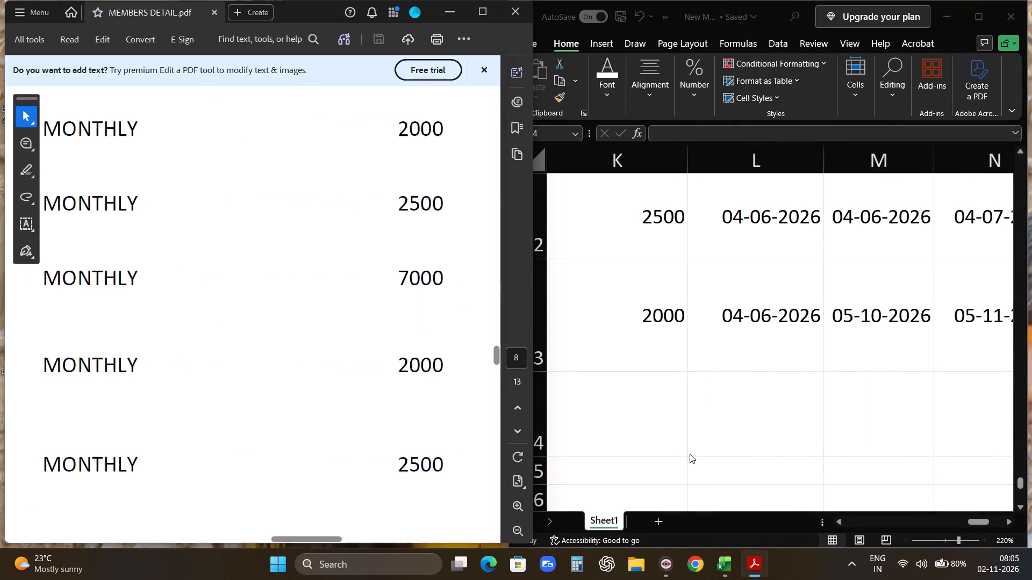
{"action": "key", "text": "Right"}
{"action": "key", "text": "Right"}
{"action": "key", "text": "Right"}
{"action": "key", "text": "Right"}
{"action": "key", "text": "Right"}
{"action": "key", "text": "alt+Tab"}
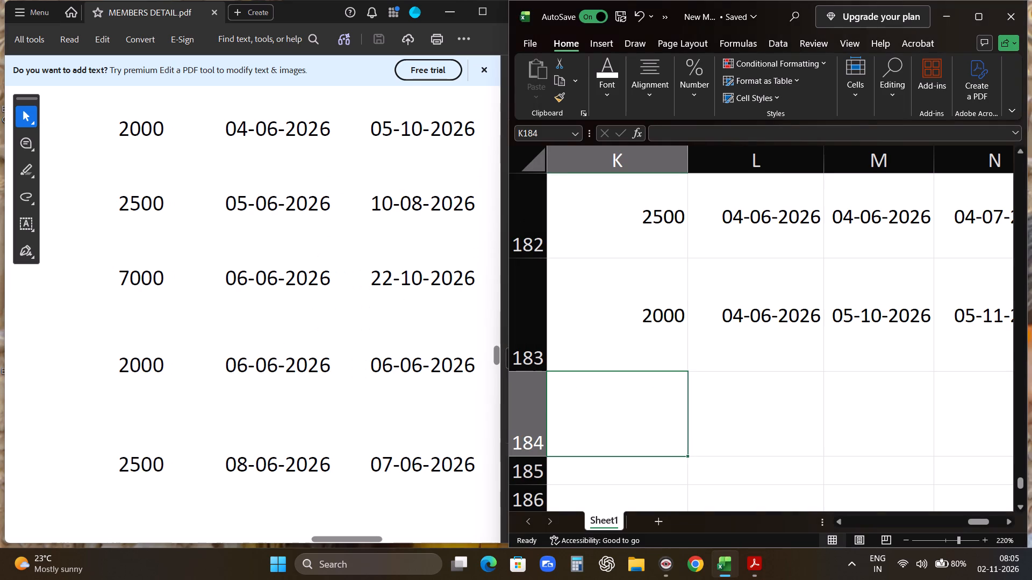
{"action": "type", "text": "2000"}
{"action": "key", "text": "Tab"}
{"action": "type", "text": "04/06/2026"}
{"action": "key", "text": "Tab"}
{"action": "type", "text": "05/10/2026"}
Look up record 183's last date and status in the members PDF, and enter 05/11/2026 in N184 and ACTIVE in O184 in Excel.
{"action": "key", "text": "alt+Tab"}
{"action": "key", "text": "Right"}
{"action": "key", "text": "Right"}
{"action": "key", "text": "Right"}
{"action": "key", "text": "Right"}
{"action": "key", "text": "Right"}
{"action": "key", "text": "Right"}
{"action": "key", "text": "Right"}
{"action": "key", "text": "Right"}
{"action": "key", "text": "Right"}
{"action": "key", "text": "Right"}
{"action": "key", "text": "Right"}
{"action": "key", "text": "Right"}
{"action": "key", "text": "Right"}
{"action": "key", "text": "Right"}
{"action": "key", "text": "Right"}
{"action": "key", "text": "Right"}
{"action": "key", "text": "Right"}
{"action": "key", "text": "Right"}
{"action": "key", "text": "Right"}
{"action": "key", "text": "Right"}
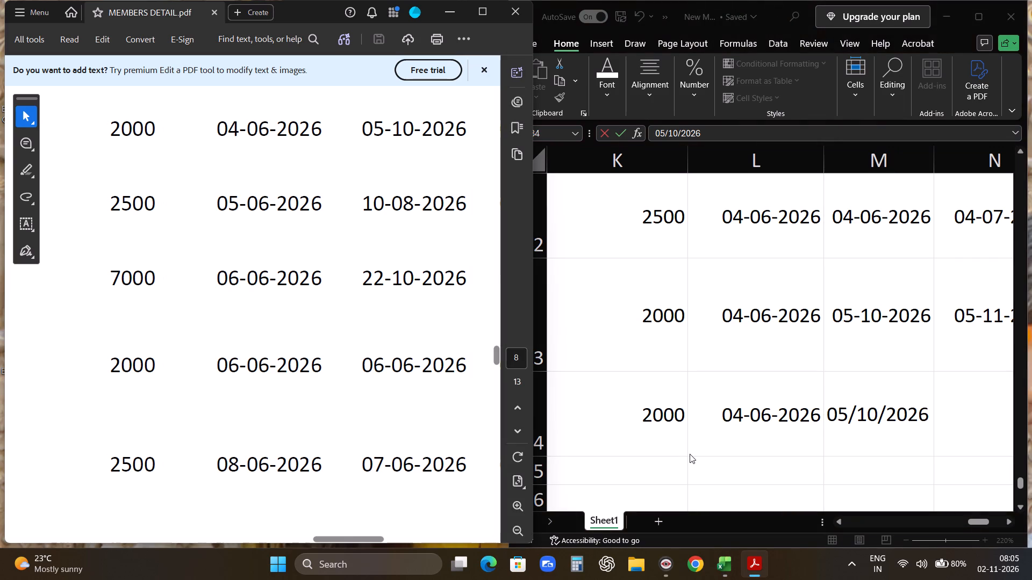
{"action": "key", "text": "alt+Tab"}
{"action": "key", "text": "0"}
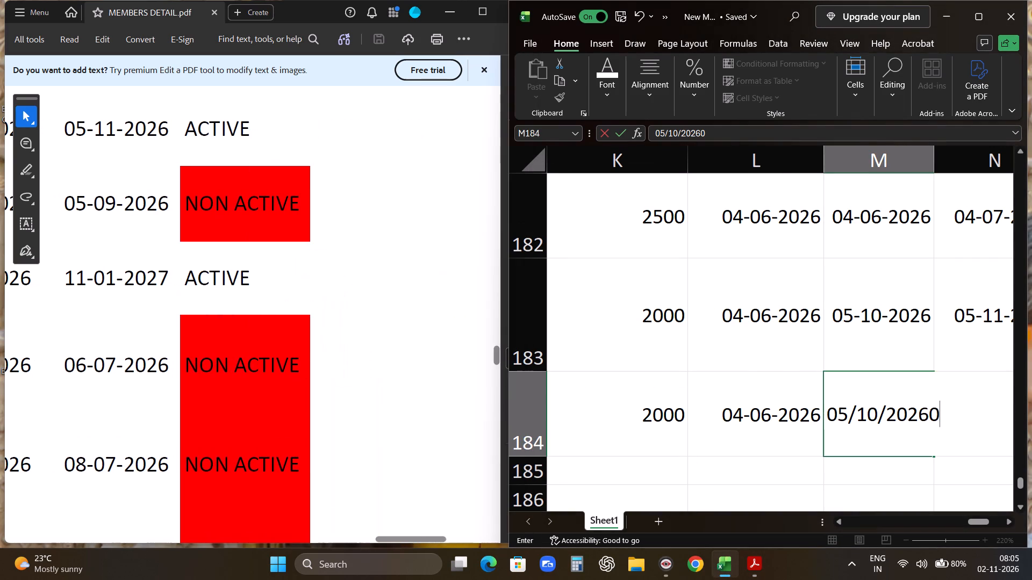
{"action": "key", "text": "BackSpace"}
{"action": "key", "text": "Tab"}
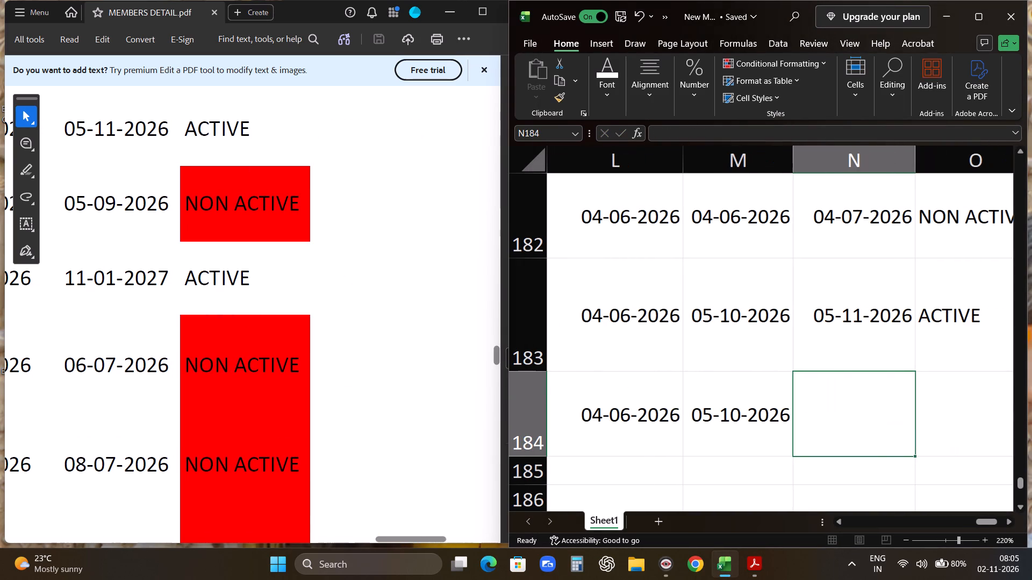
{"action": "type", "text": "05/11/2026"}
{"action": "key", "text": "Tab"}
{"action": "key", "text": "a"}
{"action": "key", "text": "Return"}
Look up record 184's name in the members PDF's name column, and select B185 in Excel.
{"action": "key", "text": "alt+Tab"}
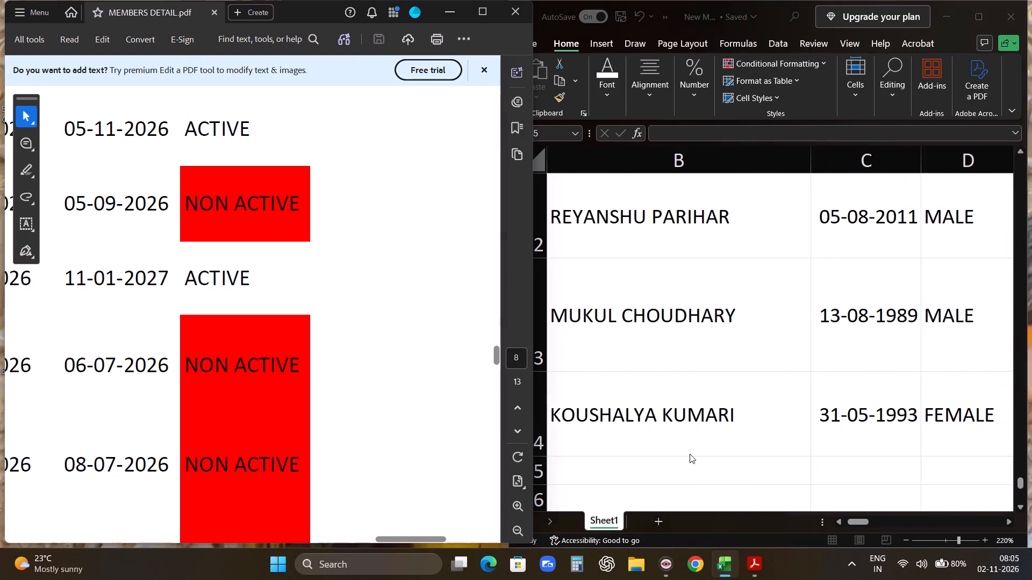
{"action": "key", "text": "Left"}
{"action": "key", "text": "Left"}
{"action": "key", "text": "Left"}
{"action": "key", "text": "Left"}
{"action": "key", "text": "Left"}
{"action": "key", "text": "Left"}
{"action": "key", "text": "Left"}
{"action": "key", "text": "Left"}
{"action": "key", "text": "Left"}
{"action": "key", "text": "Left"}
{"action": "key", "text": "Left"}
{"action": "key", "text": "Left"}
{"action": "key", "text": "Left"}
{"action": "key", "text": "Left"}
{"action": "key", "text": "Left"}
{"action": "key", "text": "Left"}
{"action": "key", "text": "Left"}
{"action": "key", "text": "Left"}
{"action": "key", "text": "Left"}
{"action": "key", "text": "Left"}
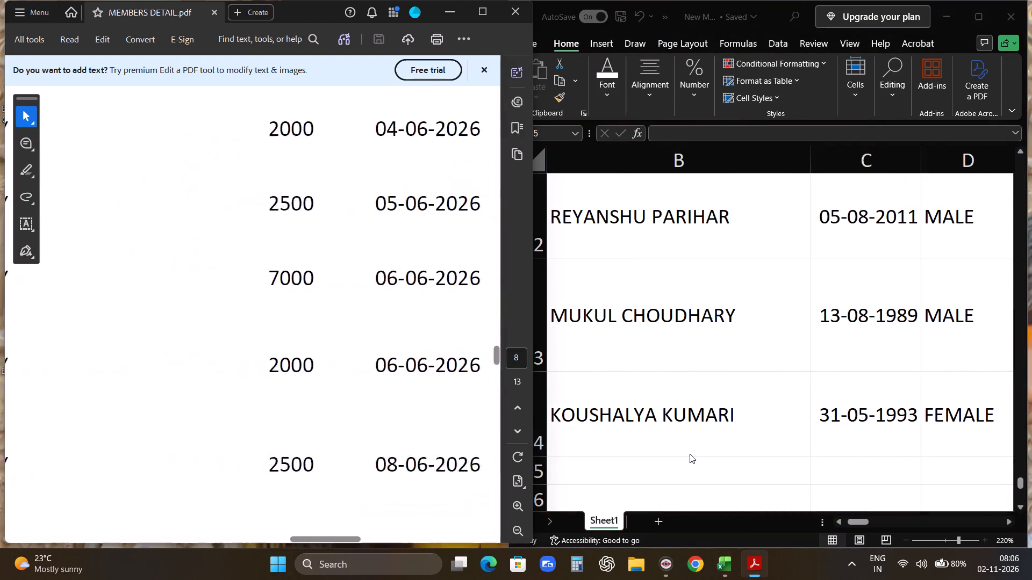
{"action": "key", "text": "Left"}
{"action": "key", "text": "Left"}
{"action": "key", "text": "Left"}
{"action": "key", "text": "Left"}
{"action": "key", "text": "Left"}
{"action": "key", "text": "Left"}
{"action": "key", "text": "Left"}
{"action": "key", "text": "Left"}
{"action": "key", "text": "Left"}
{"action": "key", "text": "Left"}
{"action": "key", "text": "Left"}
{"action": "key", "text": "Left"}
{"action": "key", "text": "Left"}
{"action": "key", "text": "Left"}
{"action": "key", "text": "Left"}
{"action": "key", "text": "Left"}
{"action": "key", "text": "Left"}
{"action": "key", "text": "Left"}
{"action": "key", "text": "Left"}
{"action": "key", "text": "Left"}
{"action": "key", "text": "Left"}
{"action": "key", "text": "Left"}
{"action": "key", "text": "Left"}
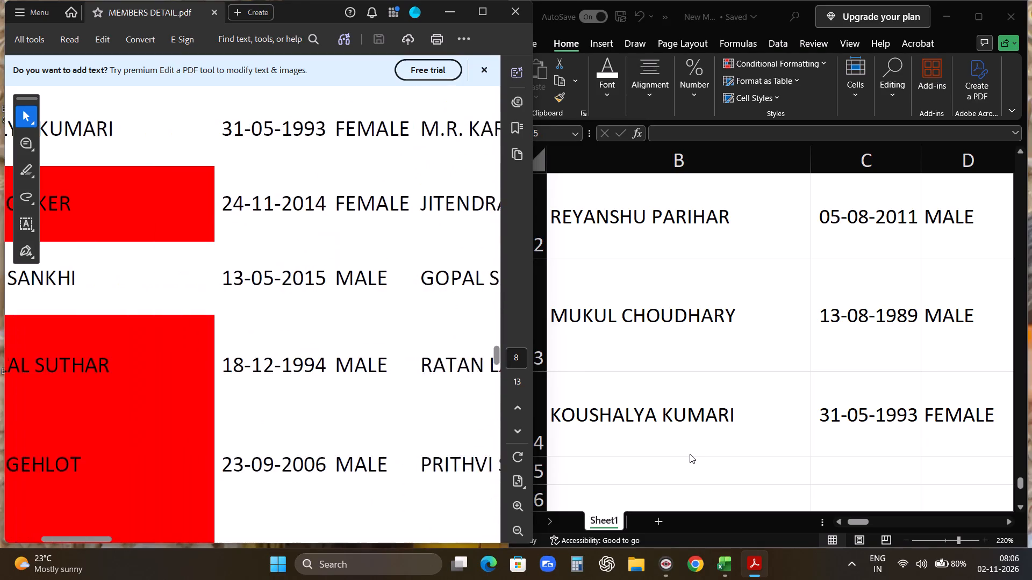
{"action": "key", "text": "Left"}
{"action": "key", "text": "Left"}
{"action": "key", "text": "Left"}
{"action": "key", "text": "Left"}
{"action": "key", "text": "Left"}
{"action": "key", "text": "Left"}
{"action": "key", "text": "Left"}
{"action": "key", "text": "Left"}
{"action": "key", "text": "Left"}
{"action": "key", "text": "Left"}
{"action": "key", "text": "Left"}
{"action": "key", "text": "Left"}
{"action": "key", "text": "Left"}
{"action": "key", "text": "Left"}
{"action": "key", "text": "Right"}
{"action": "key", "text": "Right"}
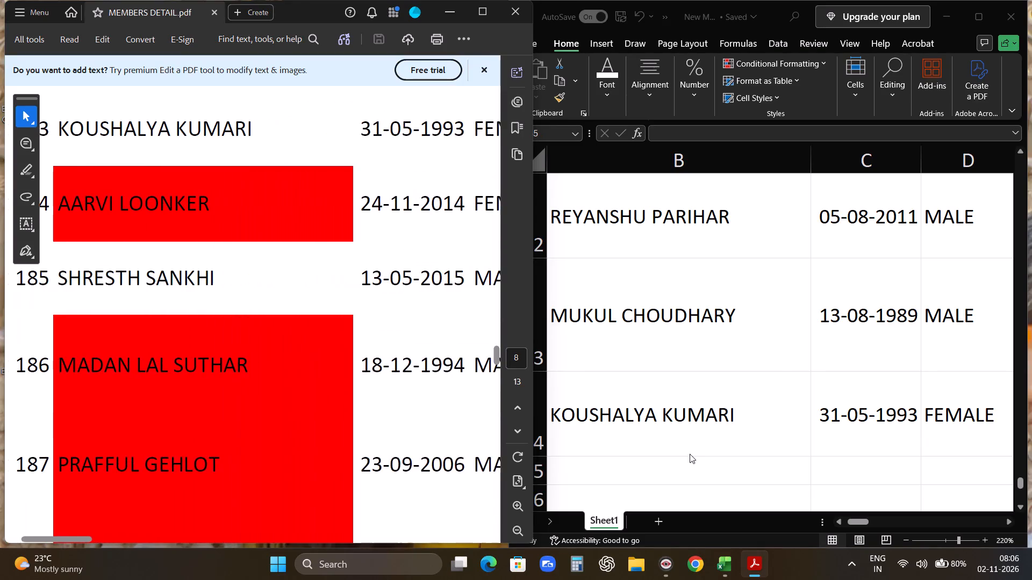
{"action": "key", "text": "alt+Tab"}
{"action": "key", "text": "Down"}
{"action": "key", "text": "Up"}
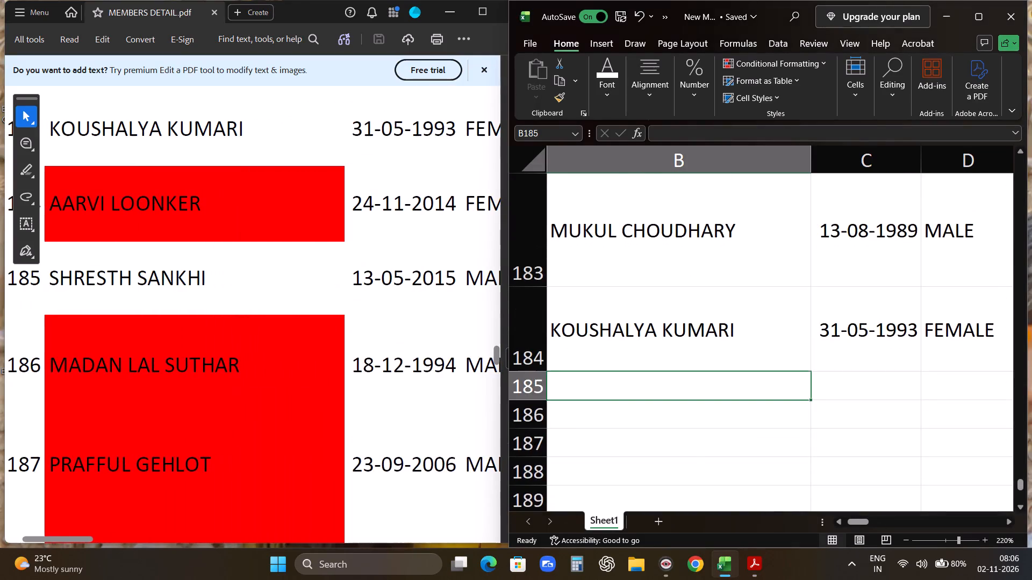
Position record 184 as the first row in the members PDF view, and return to Excel at B185 for its name.
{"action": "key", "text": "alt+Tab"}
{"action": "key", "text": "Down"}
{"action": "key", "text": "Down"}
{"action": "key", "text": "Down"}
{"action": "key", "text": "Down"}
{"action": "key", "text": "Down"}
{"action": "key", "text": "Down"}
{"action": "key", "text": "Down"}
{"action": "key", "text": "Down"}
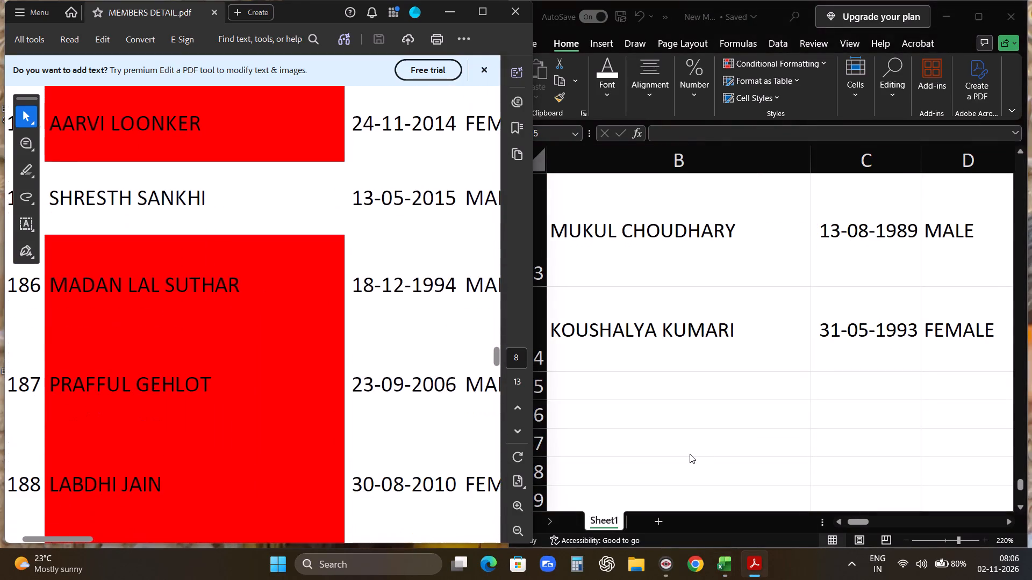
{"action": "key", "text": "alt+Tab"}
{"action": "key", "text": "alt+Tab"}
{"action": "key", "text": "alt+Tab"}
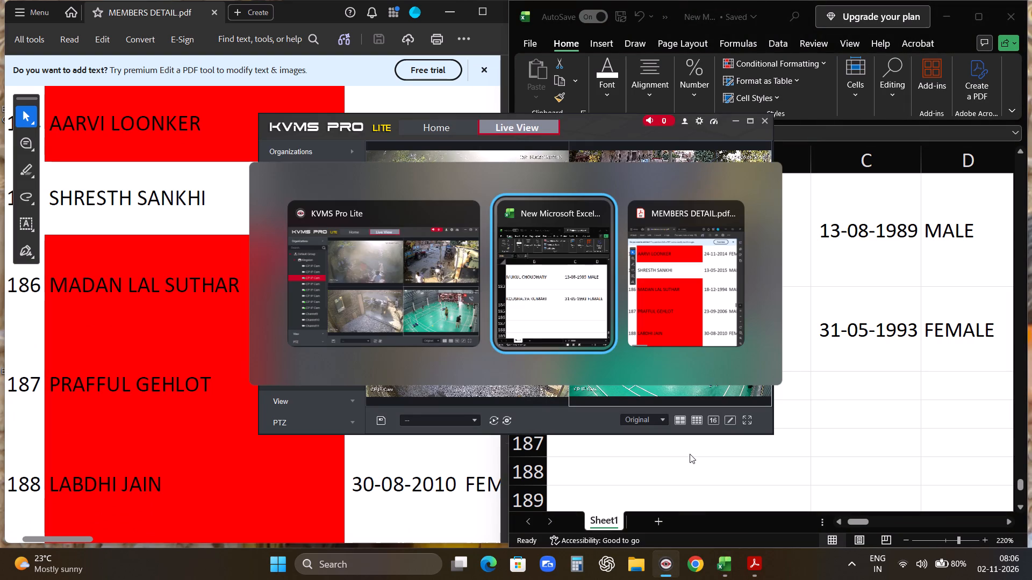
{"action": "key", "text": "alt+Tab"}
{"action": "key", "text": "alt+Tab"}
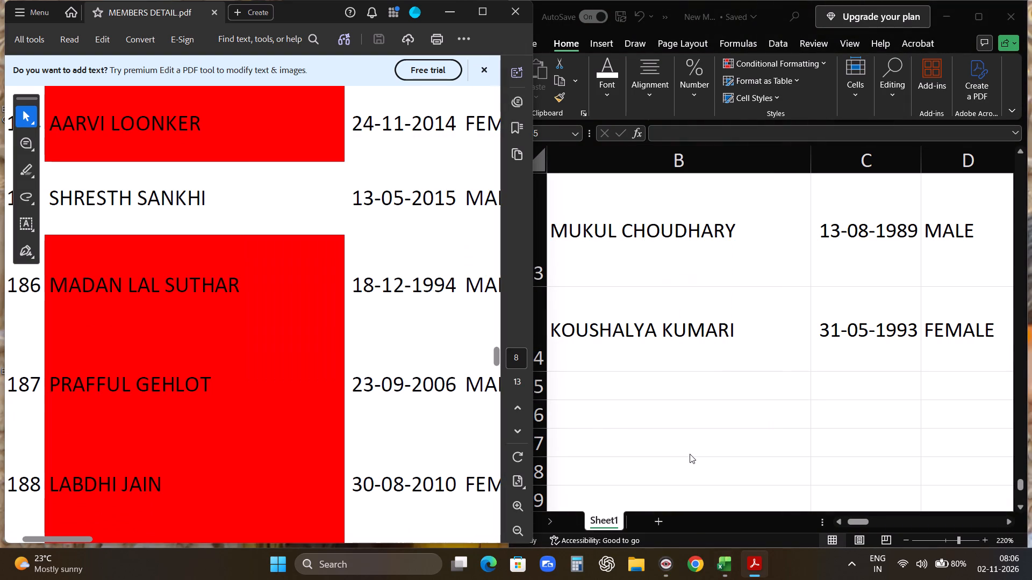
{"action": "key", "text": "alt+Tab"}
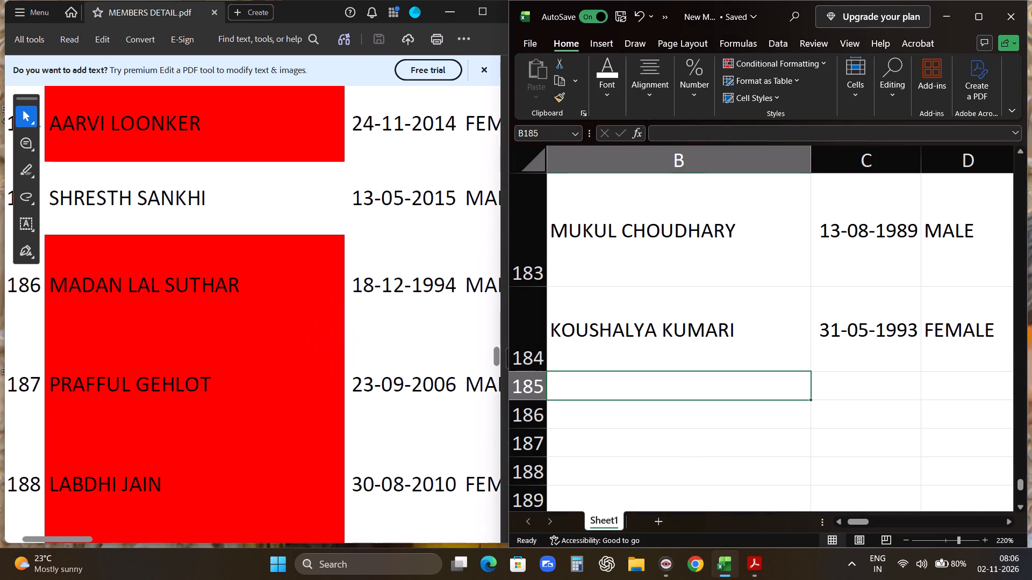
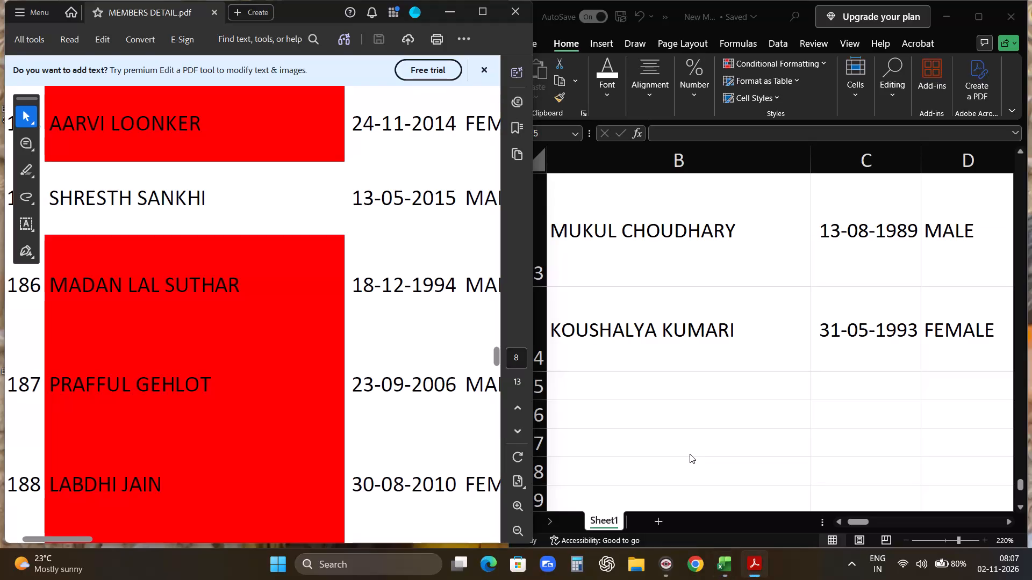
Enter record 184's name from the members PDF in B185 of the Excel worksheet.
{"action": "key", "text": "Left"}
{"action": "key", "text": "alt+Tab"}
{"action": "key", "text": "Left"}
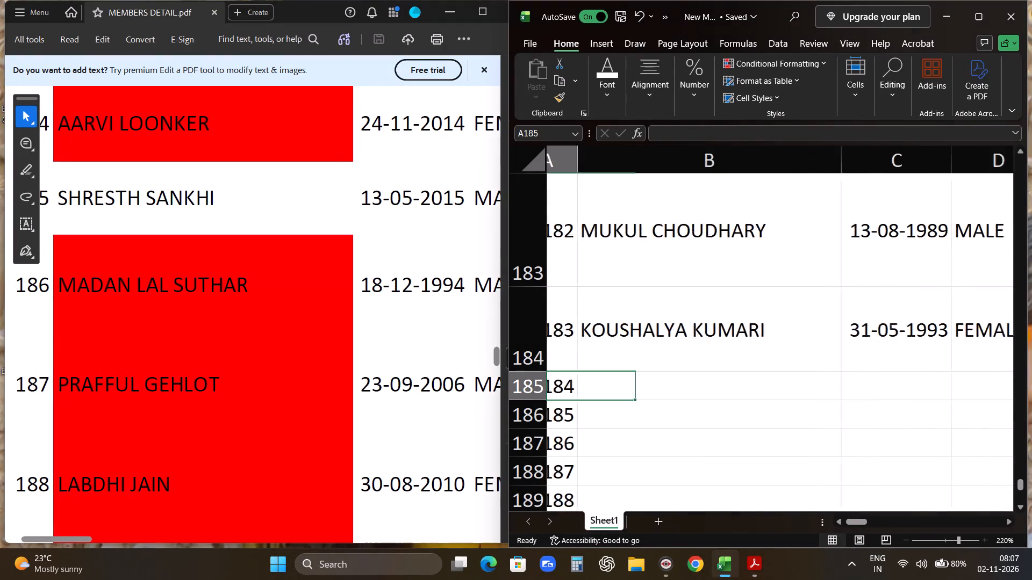
{"action": "key", "text": "Right"}
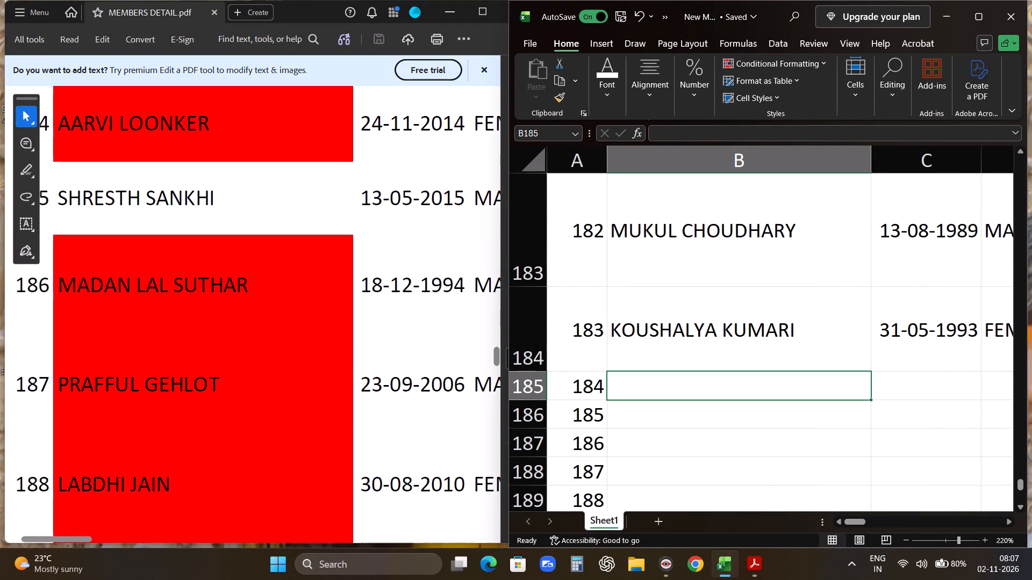
{"action": "key", "text": "alt+Tab"}
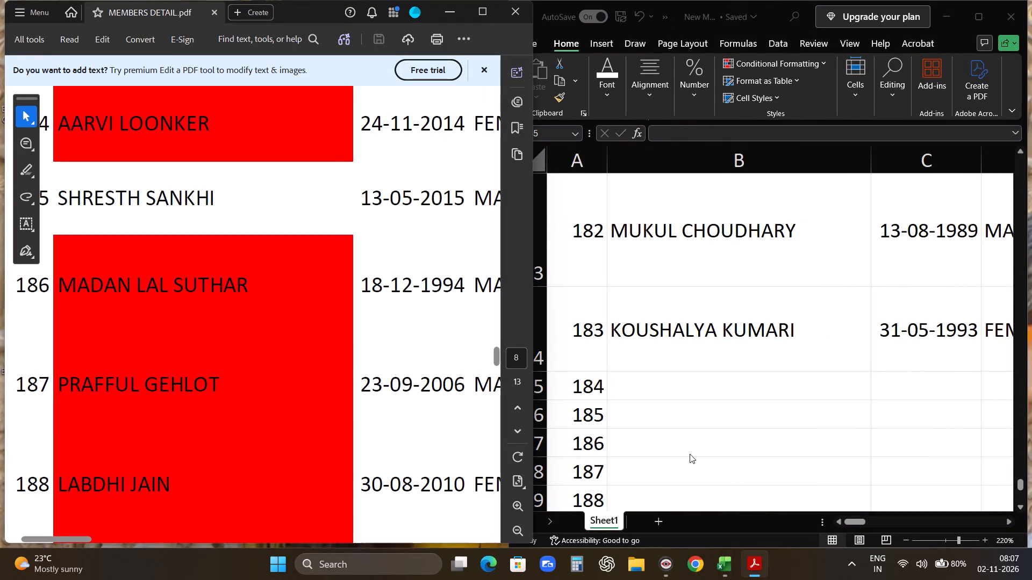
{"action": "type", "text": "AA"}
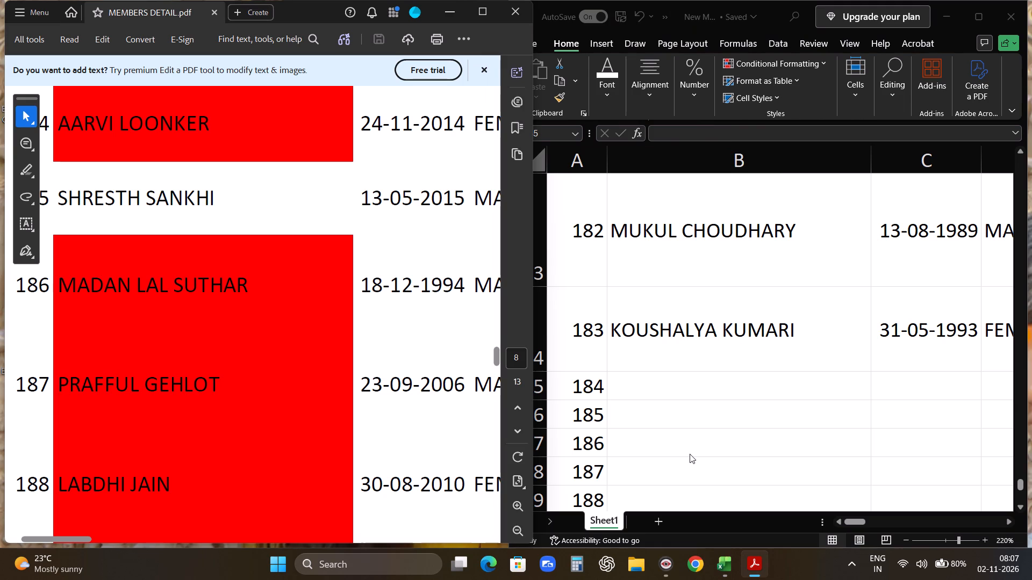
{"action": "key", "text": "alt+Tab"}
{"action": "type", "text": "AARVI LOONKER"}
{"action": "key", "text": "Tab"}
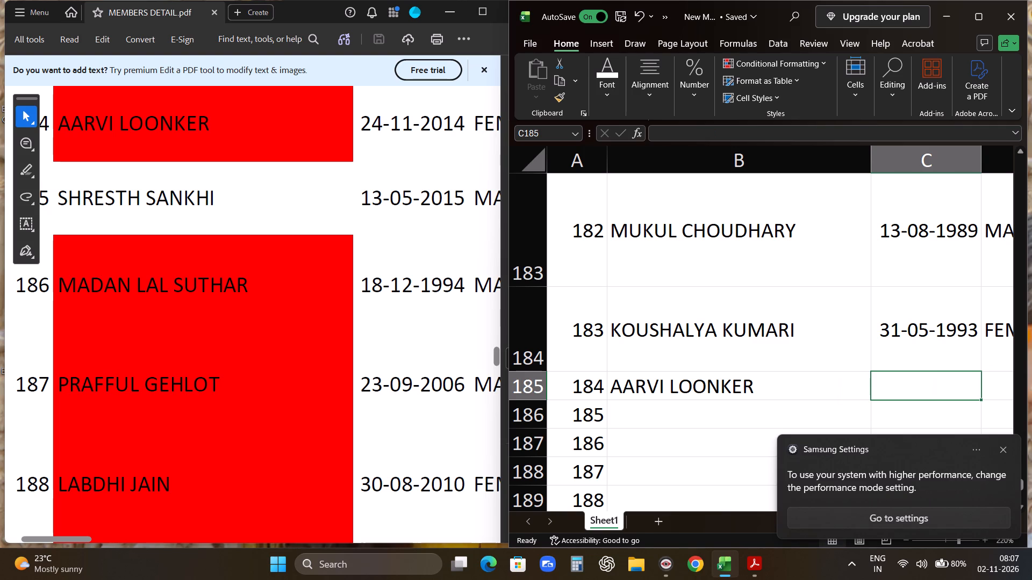
Enter record 184's date of birth in C185 and FEMALE in D185.
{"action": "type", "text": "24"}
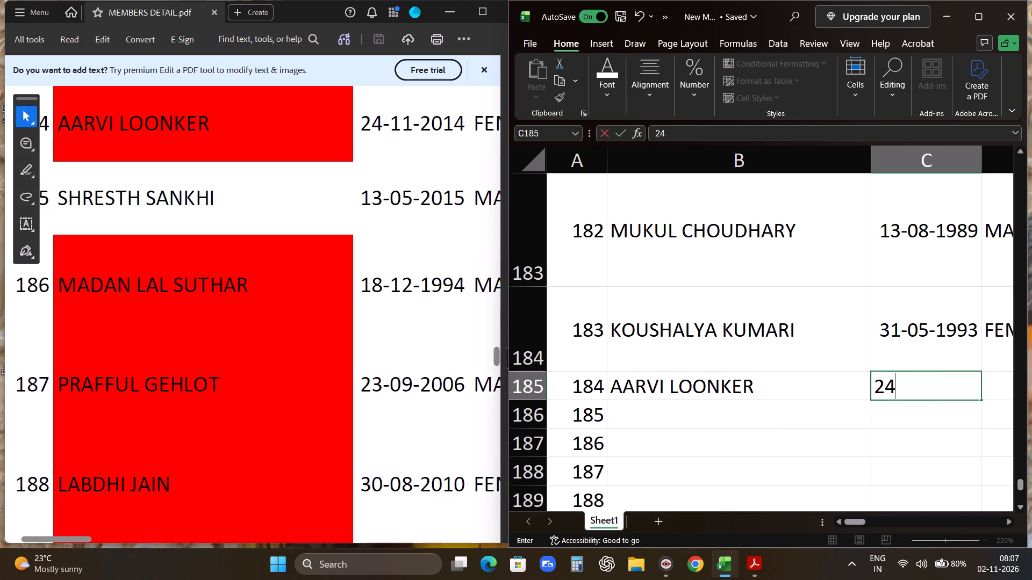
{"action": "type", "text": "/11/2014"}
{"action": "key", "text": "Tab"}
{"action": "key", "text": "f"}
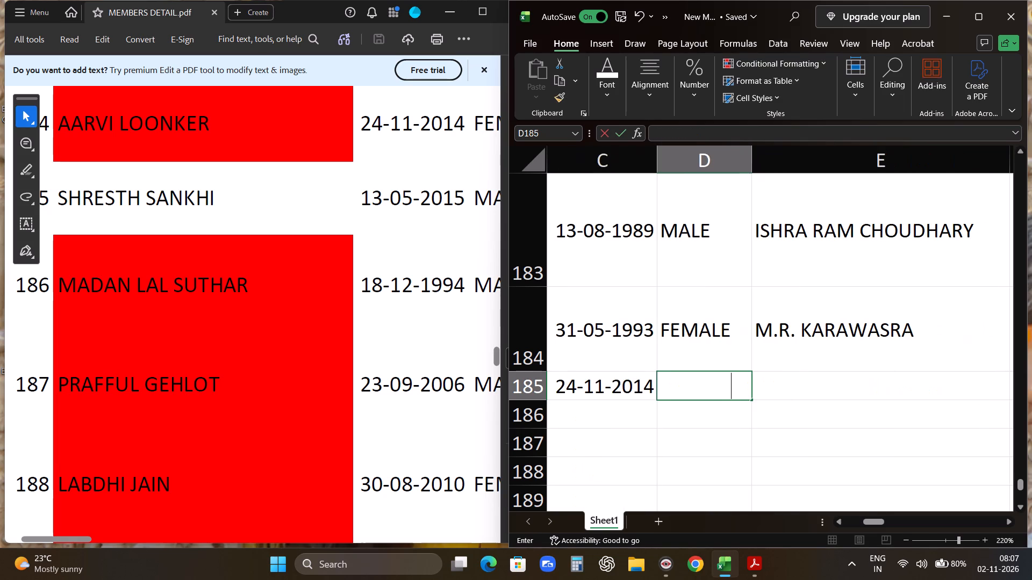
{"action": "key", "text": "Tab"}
Look up the two names following record 184's gender in the members PDF, and enter them in E185 and F185 in Excel.
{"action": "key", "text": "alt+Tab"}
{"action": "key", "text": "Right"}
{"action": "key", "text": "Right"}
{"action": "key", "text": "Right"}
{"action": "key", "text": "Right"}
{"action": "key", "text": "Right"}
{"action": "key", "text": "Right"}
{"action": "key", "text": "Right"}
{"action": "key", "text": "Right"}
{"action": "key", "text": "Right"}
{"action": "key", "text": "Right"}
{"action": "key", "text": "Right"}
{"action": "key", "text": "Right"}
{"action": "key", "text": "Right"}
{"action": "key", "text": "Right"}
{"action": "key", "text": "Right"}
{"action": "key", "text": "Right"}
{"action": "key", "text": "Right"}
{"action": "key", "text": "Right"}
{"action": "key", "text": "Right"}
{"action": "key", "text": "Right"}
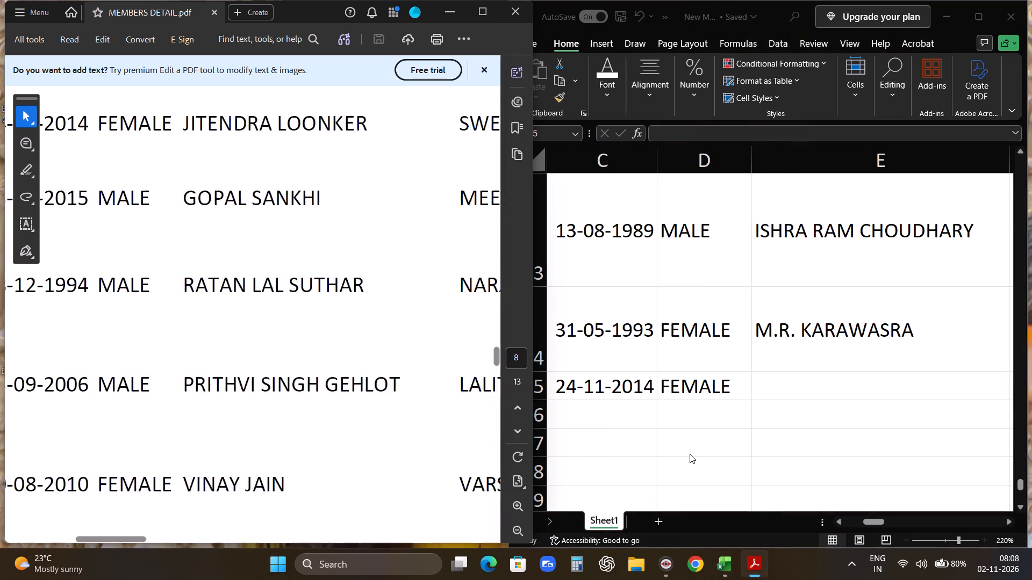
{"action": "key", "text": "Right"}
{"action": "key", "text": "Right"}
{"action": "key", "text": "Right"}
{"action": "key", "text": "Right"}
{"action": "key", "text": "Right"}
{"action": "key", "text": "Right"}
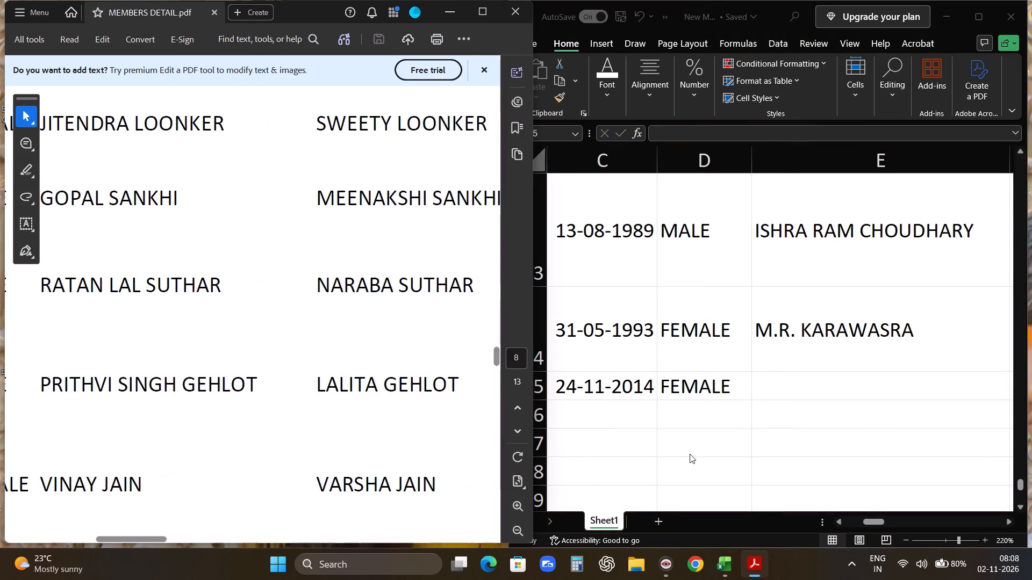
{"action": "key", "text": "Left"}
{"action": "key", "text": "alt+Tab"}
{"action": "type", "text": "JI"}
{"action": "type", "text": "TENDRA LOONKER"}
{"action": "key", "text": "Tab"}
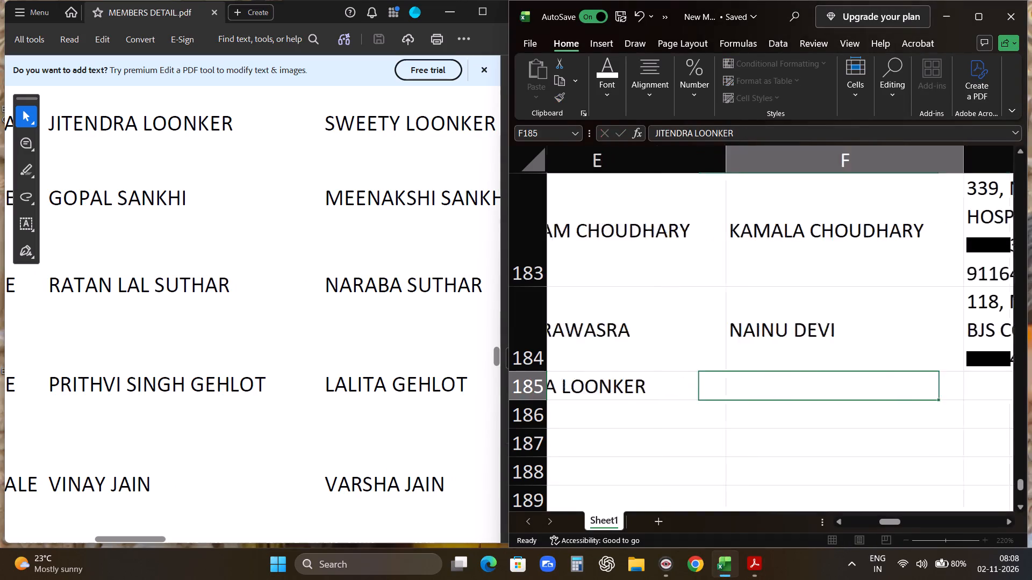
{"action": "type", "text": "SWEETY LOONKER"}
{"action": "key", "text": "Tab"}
Look up record 184's address in the members PDF, and enter the address with its contact number in G185 in Excel.
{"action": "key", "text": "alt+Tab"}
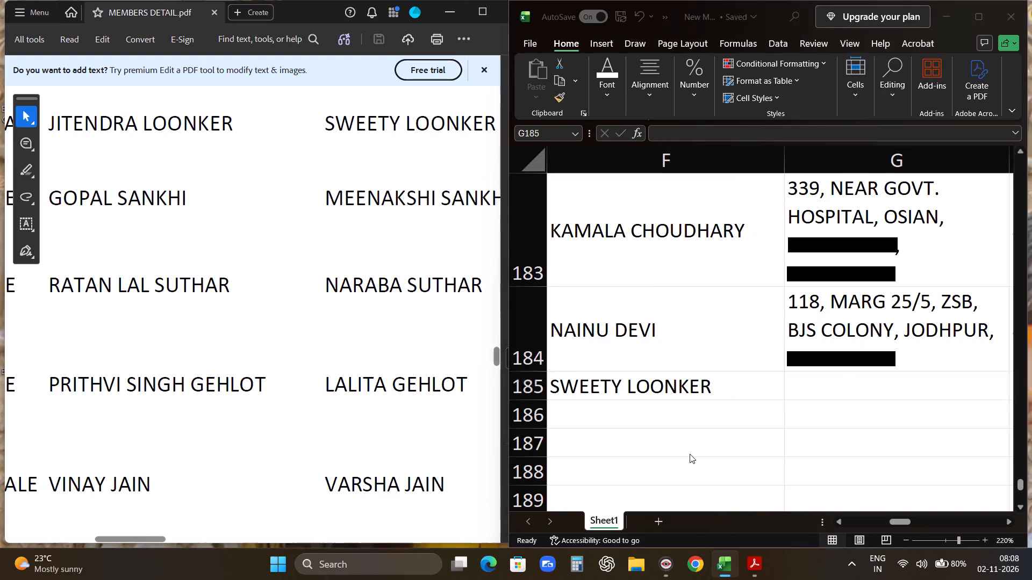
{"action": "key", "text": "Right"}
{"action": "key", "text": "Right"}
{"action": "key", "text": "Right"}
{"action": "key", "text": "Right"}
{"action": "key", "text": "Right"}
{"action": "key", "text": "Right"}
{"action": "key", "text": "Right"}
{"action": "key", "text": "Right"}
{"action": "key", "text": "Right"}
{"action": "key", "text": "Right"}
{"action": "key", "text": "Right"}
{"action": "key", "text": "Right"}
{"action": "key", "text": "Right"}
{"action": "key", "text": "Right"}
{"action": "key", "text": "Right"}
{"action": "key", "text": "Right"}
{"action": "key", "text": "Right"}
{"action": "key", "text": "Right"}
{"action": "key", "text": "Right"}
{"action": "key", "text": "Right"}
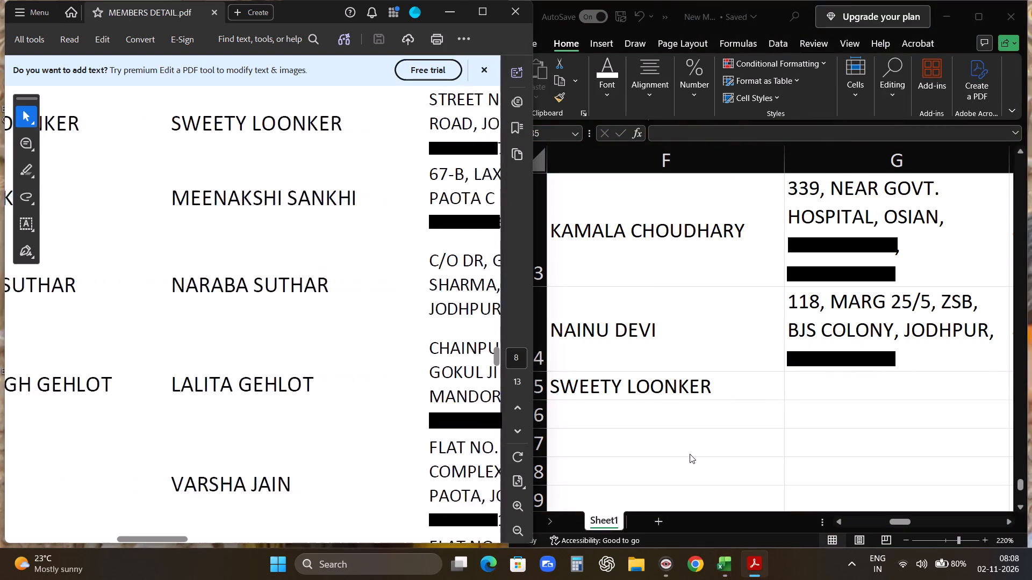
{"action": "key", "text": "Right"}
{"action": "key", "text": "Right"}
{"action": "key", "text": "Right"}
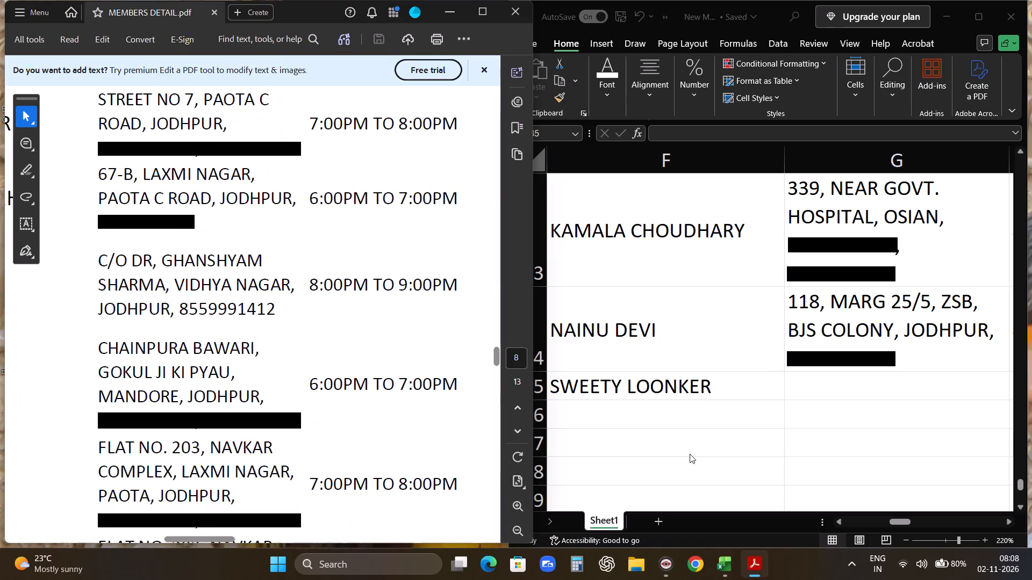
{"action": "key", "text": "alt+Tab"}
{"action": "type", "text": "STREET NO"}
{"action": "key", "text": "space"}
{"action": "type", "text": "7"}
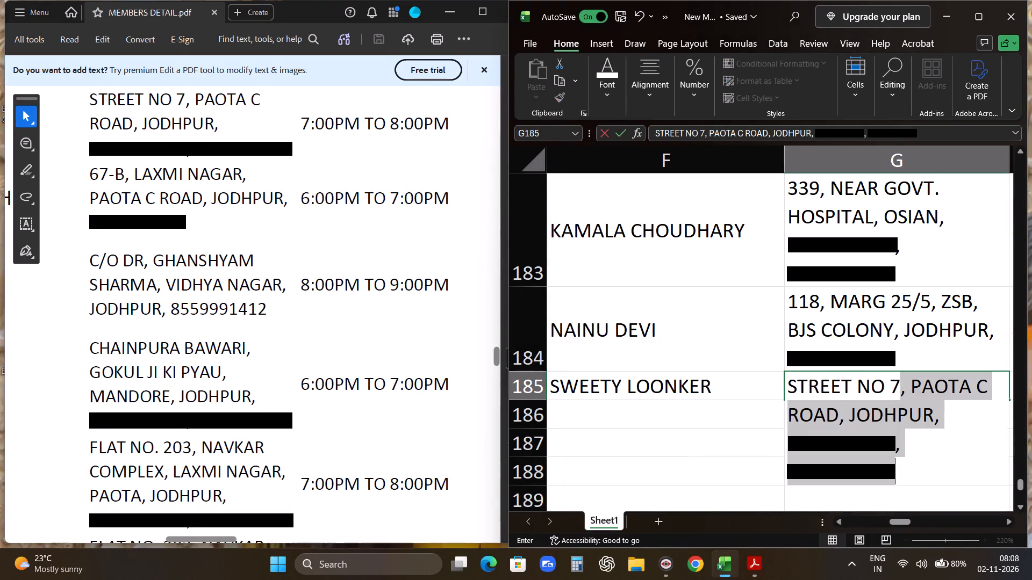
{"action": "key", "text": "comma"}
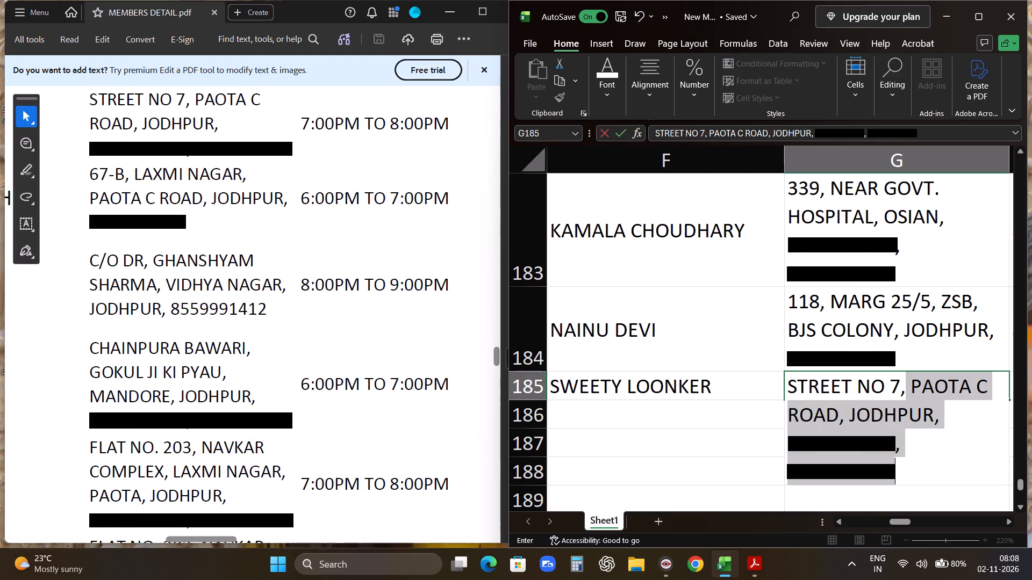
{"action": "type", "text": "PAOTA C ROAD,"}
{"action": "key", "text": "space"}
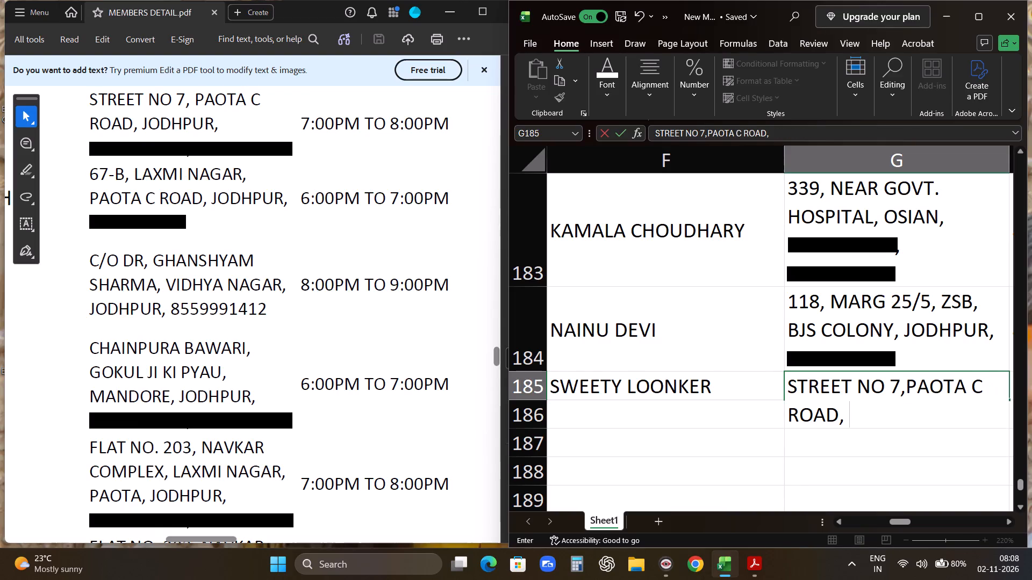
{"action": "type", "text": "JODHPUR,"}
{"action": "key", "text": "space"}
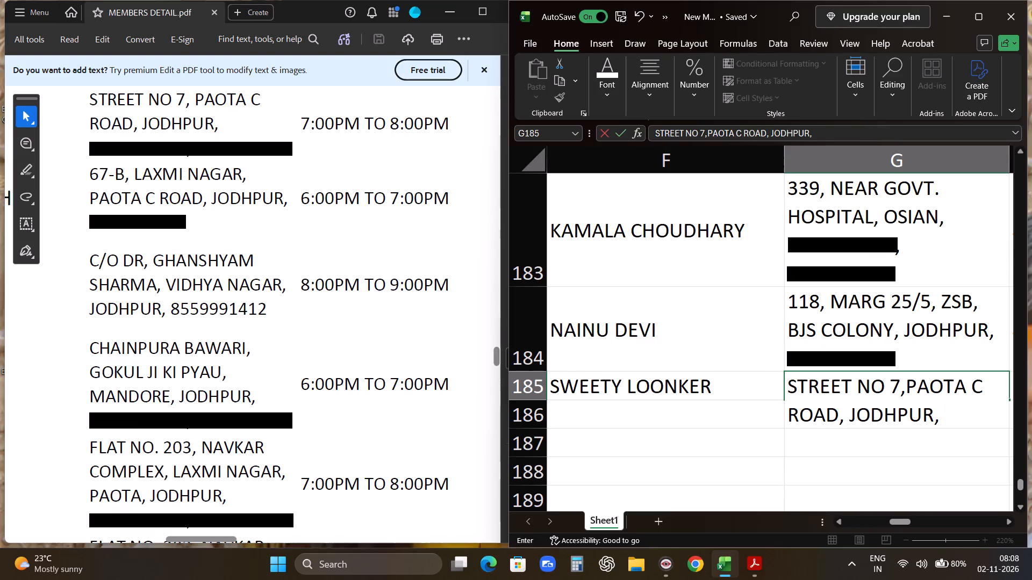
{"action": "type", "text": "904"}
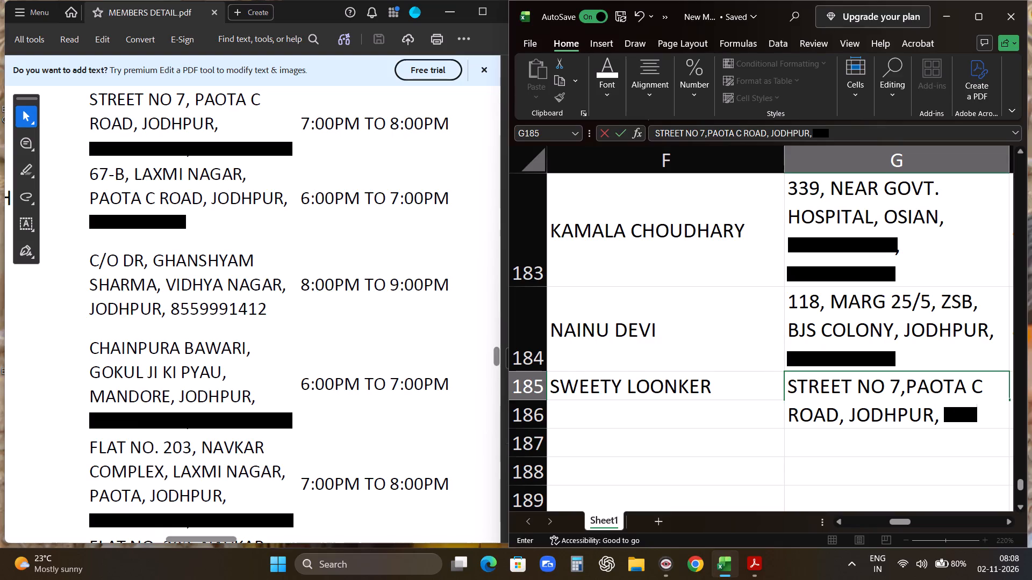
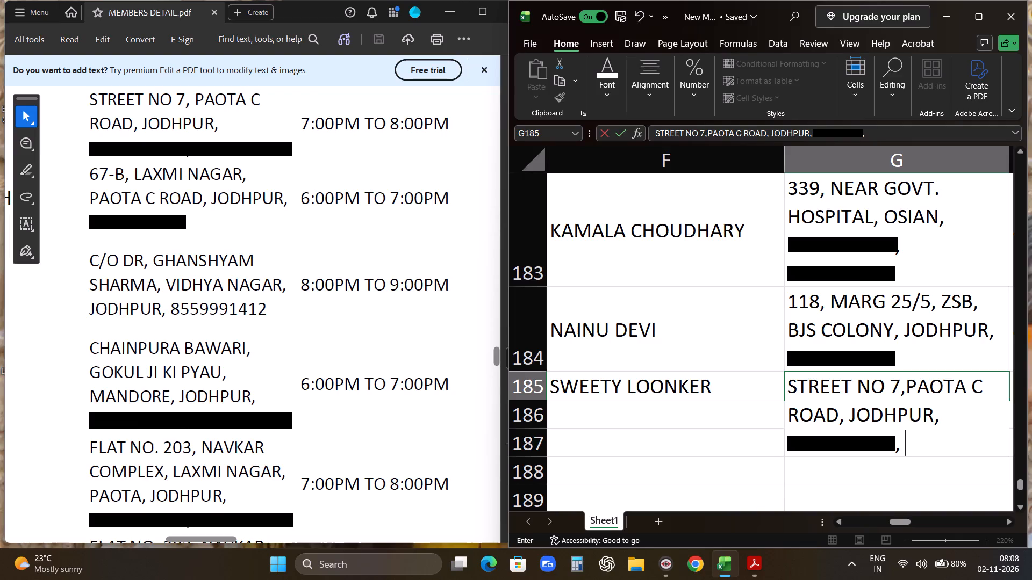
Complete record 184's entry in G185 with the second contact number from the members PDF.
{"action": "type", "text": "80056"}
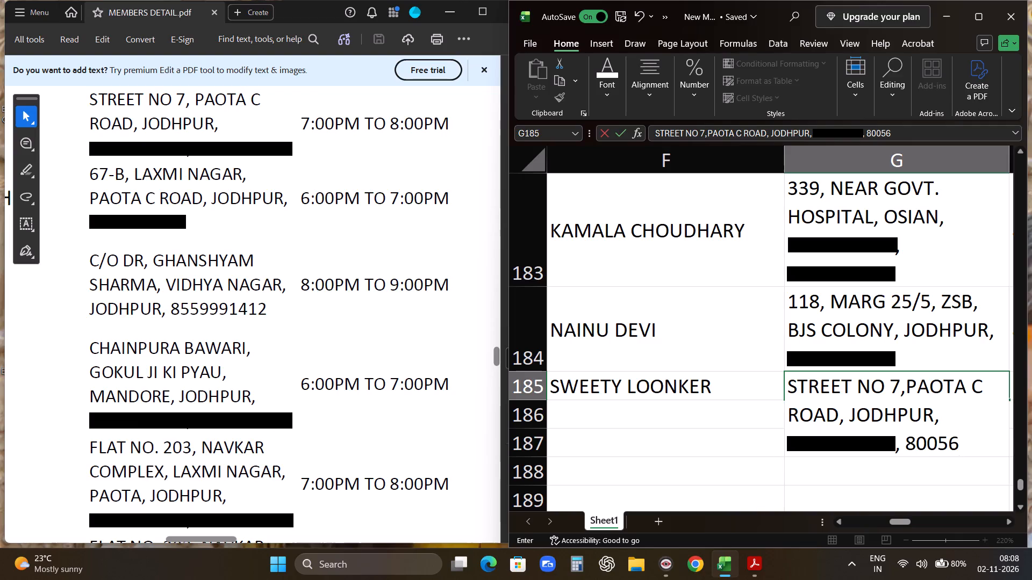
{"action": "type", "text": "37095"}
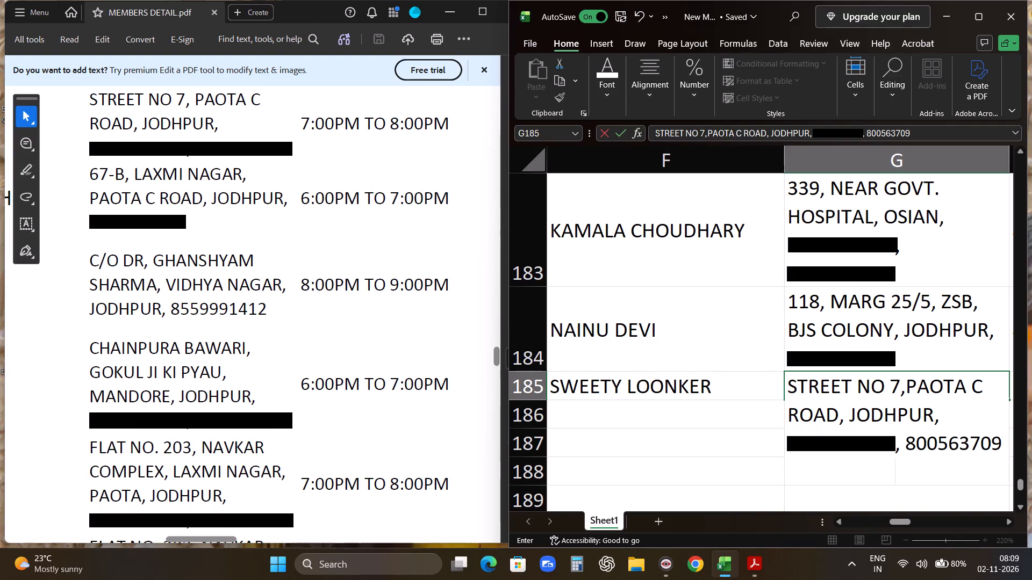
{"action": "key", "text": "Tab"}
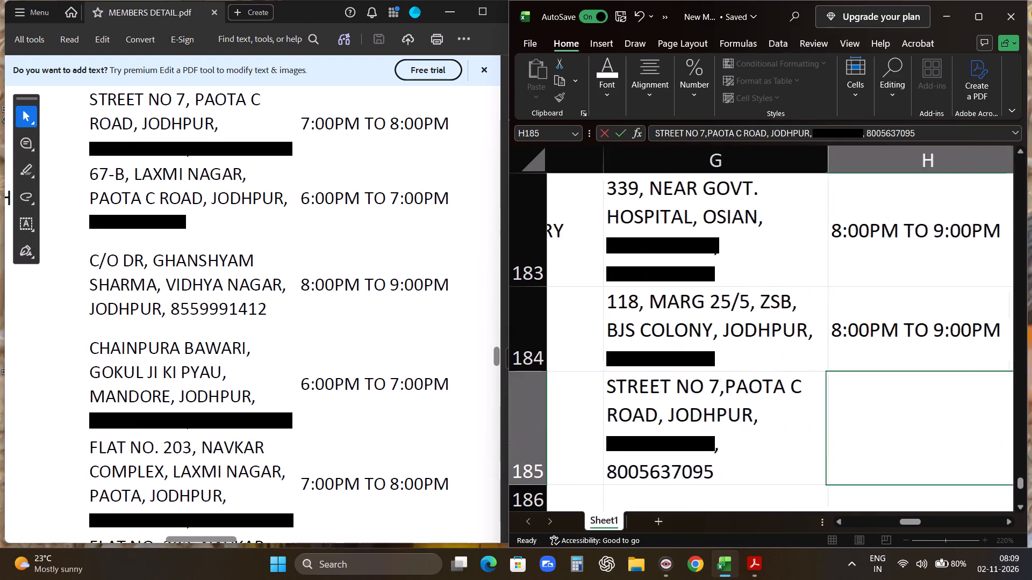
Enter record 184's time slot, 7:00PM TO 8:00PM, in H185.
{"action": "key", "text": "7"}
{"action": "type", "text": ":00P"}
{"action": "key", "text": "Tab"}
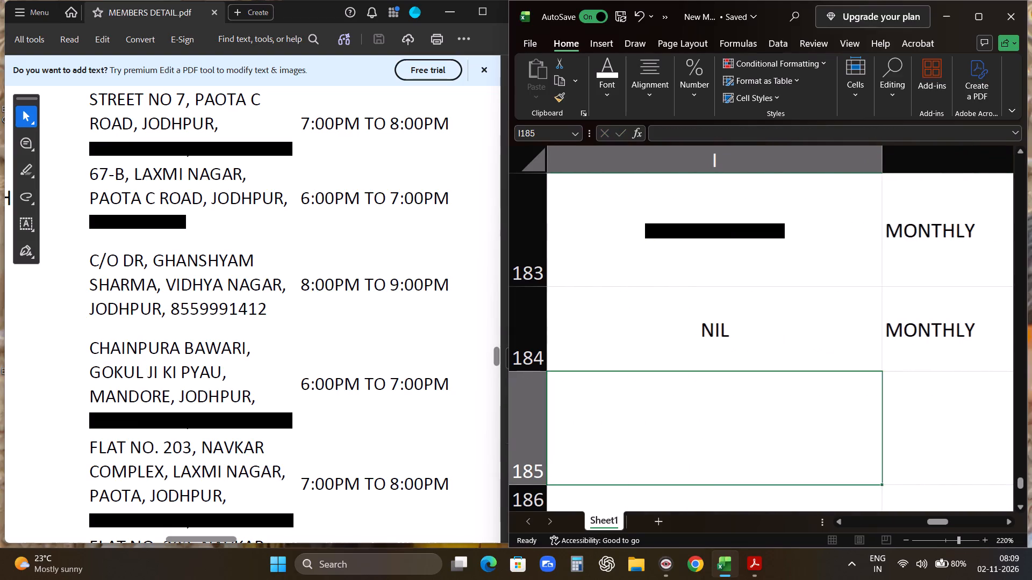
Look up the two values after record 184's time slot in the members PDF, and enter NIL in I185 and MONTHLY in J185 in Excel.
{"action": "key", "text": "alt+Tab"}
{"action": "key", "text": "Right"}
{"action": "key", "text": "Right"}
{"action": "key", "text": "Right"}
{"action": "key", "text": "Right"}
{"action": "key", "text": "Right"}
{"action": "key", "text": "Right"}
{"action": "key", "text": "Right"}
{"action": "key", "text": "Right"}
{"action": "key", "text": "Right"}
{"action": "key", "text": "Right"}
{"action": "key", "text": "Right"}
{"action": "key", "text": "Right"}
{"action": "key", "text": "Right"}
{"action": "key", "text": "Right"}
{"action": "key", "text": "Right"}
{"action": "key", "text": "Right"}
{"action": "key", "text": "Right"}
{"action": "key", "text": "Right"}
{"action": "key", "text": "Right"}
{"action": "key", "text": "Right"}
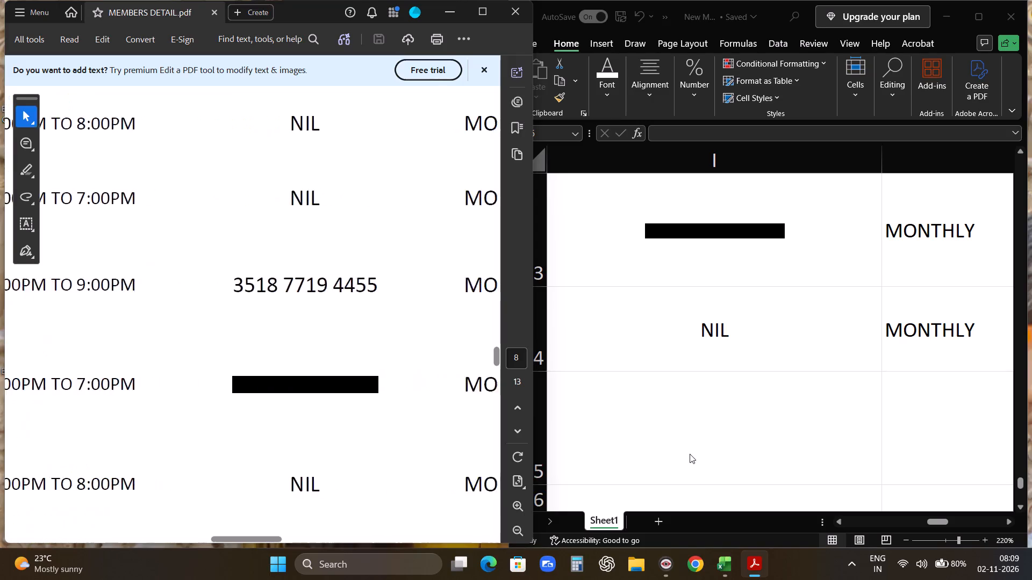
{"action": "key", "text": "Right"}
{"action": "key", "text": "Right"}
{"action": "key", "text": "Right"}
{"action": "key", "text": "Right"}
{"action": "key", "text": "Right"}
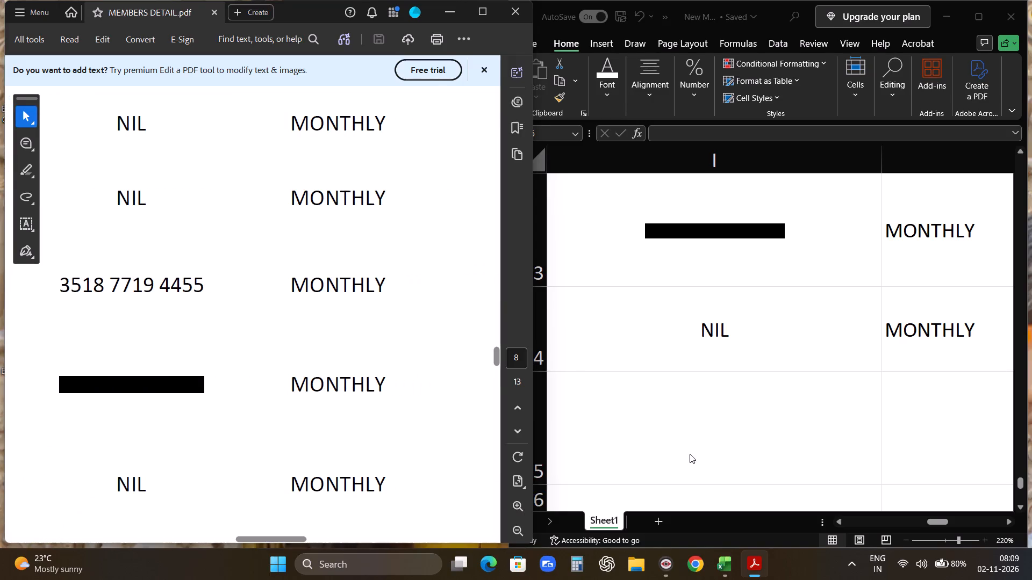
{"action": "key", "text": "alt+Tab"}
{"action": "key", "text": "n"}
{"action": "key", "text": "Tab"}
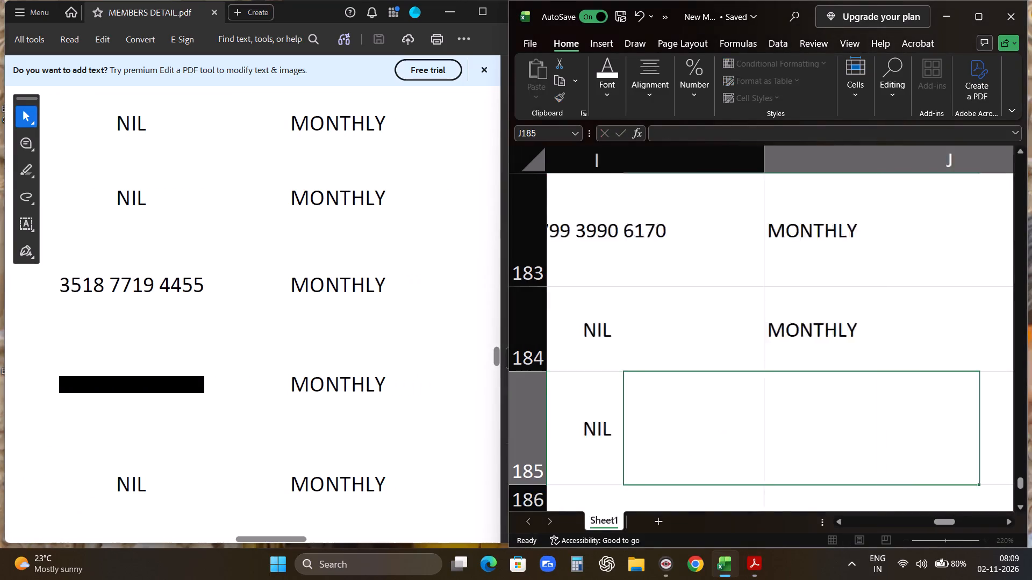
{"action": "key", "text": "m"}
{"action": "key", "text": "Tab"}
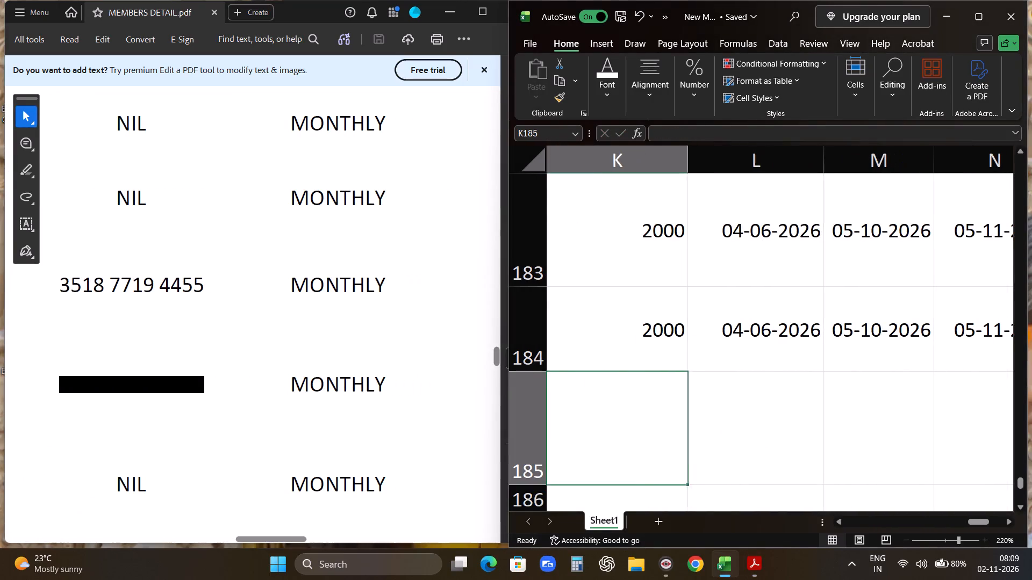
Look up record 184's amount and first two dates in the PDF; enter 2500 in K185, 05/06/2026 in L185 and 10/08/2026 in M185 in Excel.
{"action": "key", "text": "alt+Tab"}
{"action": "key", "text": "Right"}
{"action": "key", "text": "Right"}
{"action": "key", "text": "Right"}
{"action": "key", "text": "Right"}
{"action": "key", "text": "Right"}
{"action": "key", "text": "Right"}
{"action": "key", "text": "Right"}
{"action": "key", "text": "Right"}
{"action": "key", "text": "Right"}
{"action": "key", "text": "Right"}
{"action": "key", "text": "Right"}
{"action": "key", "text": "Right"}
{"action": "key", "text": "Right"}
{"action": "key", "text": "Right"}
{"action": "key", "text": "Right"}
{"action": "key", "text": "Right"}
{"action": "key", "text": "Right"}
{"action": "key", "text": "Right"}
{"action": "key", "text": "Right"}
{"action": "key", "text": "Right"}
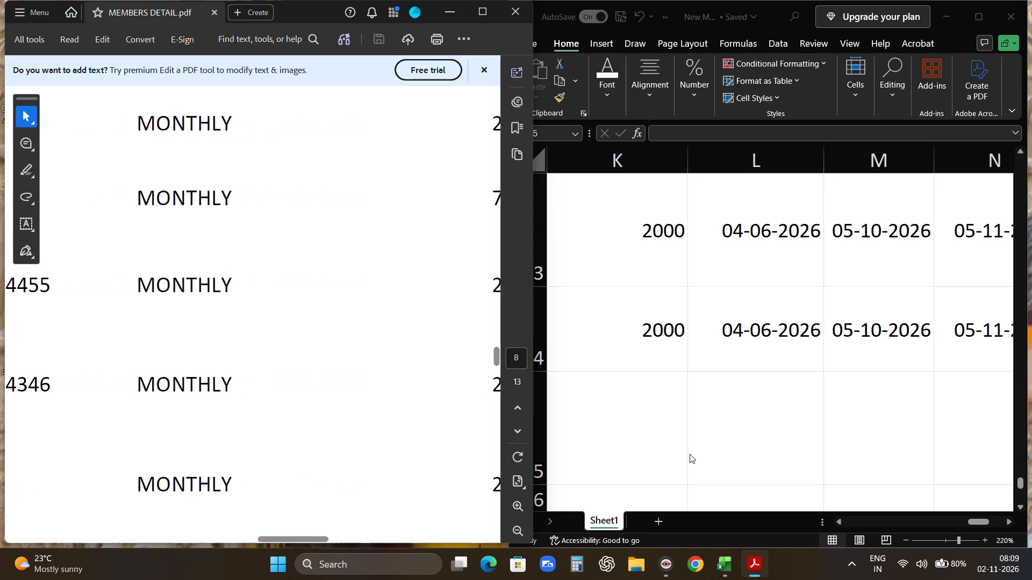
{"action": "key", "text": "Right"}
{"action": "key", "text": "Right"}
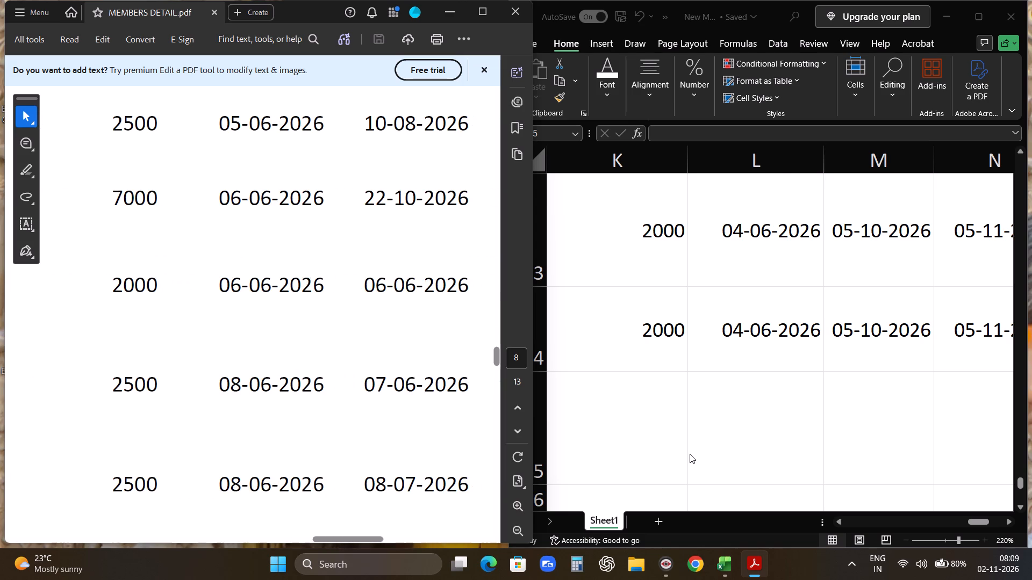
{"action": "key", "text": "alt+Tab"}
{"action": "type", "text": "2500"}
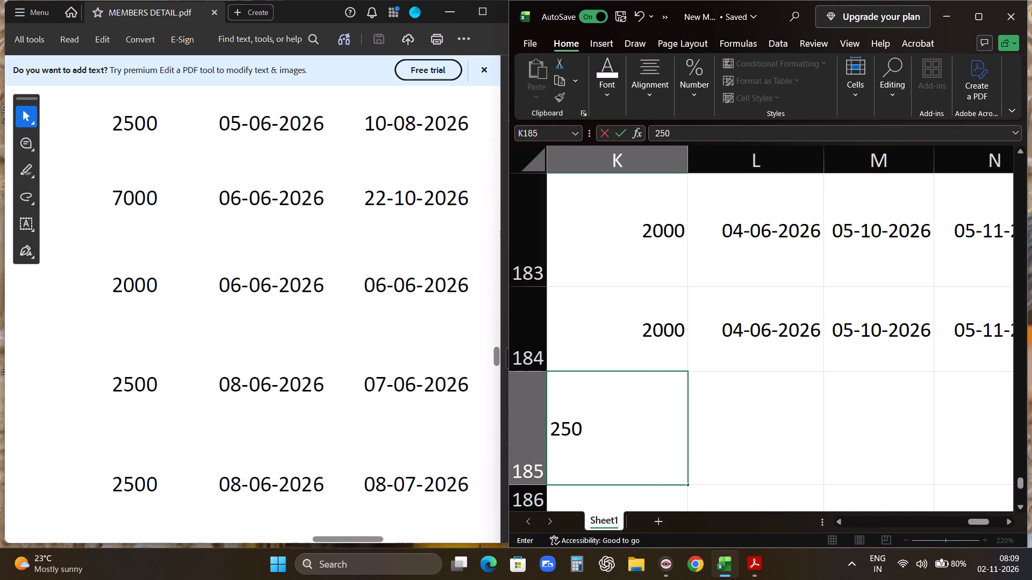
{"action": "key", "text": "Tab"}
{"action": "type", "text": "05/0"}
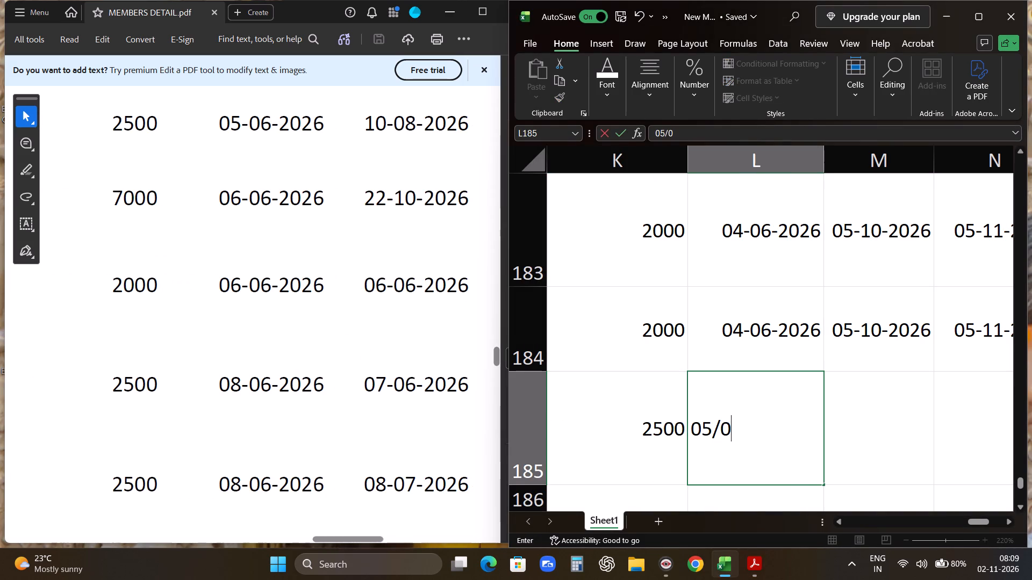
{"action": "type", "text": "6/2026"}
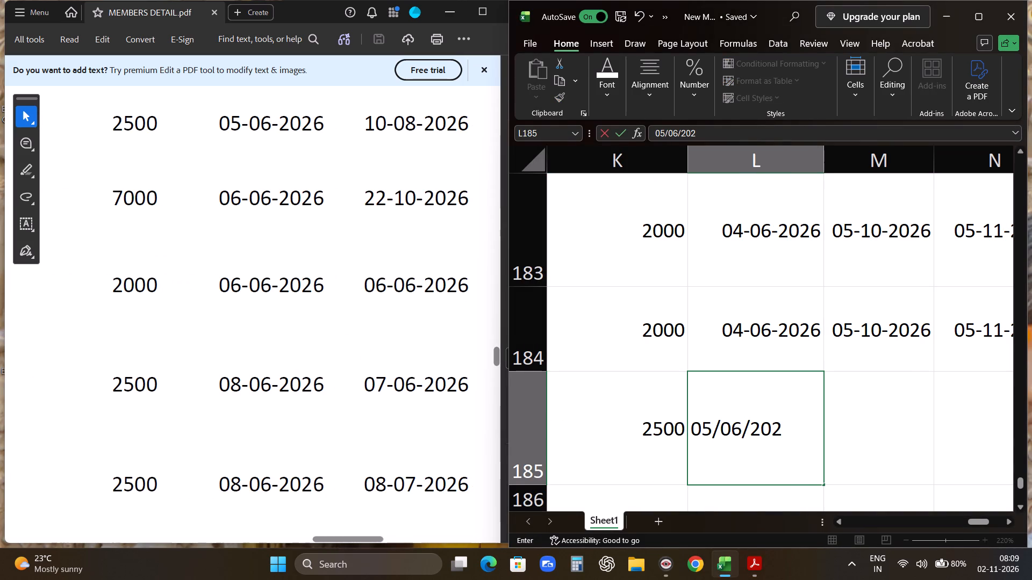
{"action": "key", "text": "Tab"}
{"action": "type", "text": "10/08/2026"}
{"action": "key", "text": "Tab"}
Look up record 184's last date and status in the members PDF, and enter 05/09/2026 in N185 and NON ACTIVE in O185 in Excel.
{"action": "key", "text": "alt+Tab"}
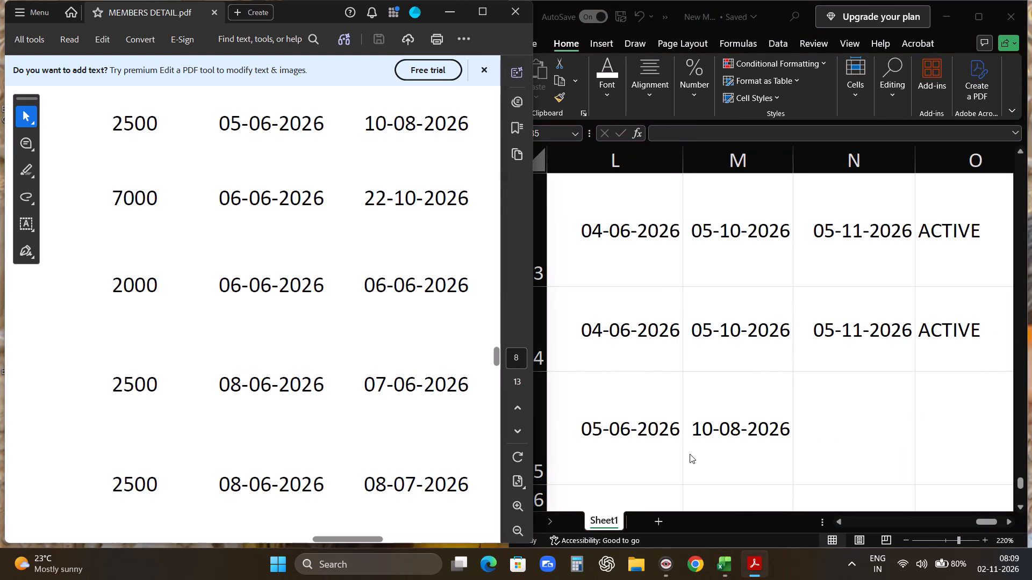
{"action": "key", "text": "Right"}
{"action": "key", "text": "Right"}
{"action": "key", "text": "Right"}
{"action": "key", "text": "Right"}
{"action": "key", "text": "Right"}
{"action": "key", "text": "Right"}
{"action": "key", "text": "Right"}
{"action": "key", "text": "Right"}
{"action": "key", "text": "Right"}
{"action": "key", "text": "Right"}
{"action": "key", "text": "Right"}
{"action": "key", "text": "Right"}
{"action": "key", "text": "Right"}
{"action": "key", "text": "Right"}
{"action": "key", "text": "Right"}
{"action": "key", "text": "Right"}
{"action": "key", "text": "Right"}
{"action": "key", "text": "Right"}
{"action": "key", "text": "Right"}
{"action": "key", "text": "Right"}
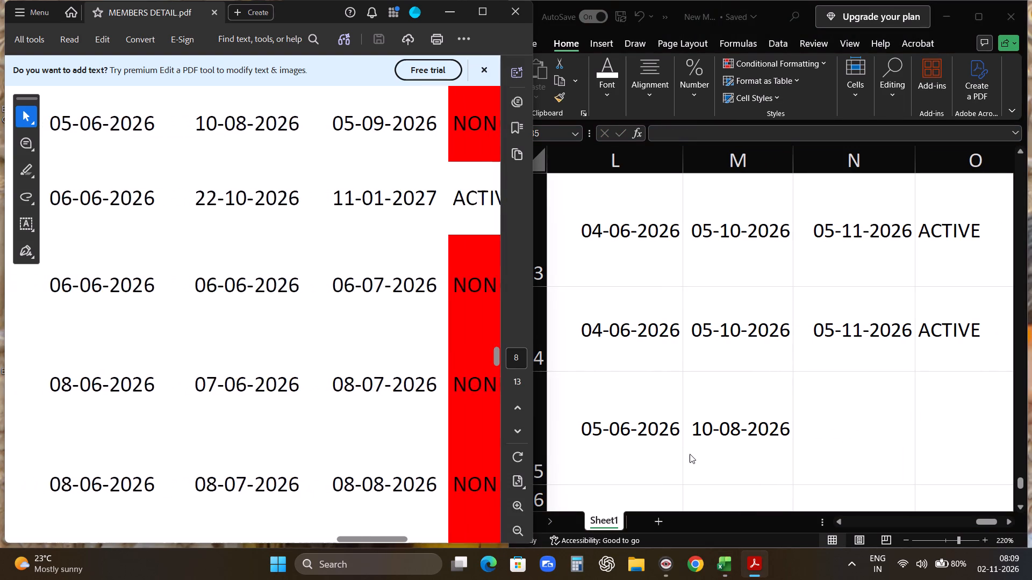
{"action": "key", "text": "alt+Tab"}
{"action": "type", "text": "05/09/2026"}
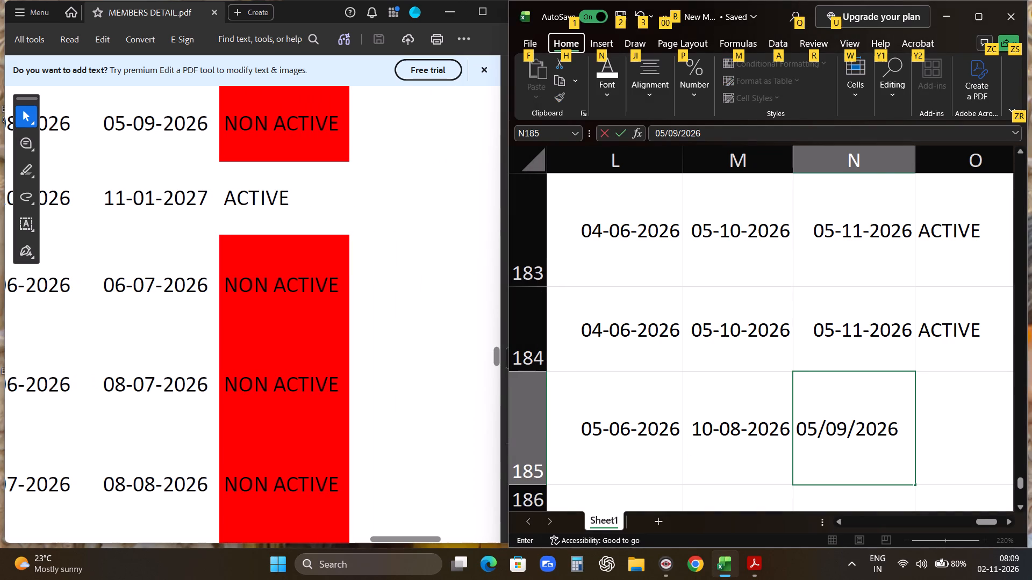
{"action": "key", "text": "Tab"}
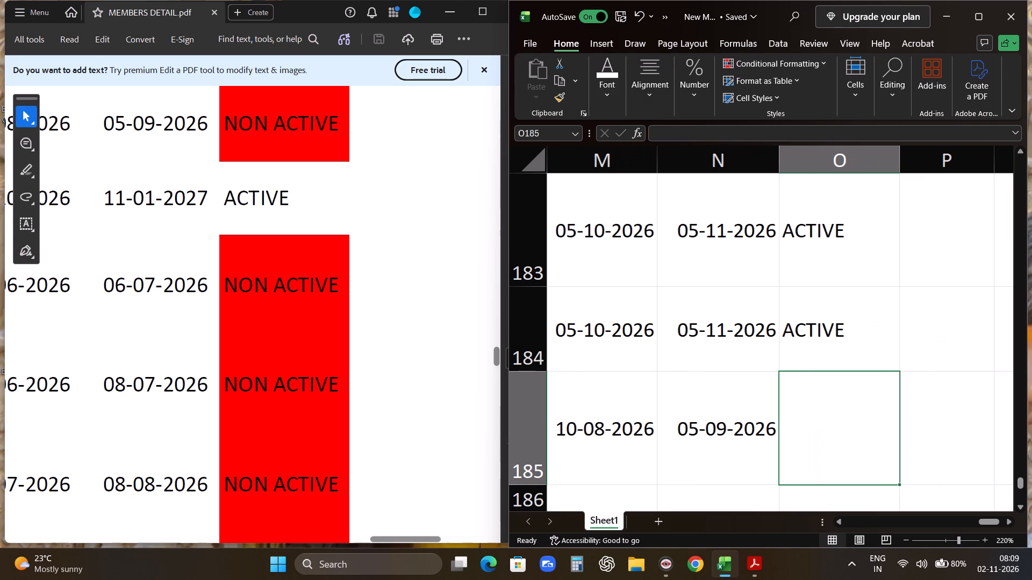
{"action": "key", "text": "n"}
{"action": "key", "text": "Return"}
Look up record 185 in the members PDF, and enter the member's name in B186 in Excel.
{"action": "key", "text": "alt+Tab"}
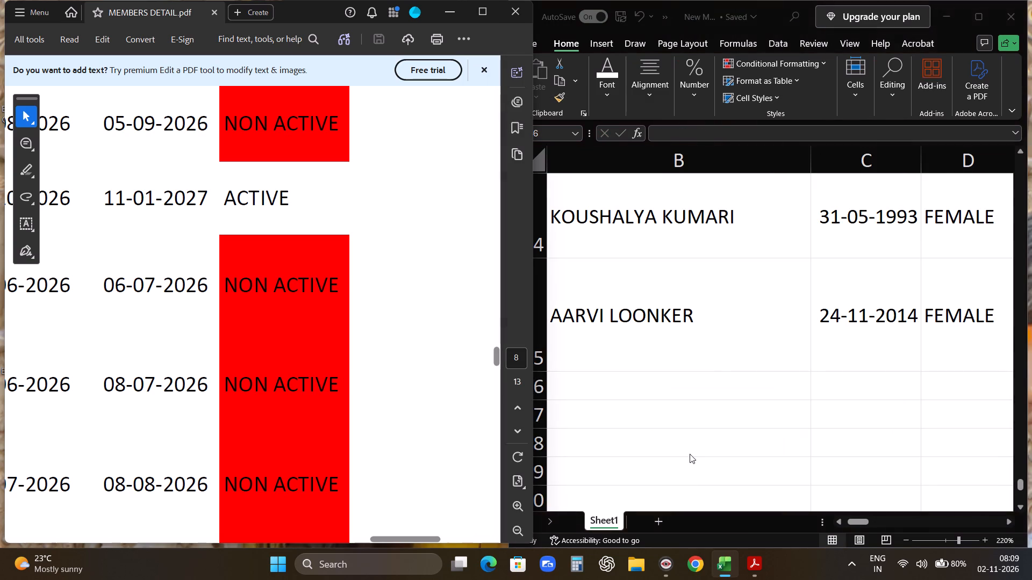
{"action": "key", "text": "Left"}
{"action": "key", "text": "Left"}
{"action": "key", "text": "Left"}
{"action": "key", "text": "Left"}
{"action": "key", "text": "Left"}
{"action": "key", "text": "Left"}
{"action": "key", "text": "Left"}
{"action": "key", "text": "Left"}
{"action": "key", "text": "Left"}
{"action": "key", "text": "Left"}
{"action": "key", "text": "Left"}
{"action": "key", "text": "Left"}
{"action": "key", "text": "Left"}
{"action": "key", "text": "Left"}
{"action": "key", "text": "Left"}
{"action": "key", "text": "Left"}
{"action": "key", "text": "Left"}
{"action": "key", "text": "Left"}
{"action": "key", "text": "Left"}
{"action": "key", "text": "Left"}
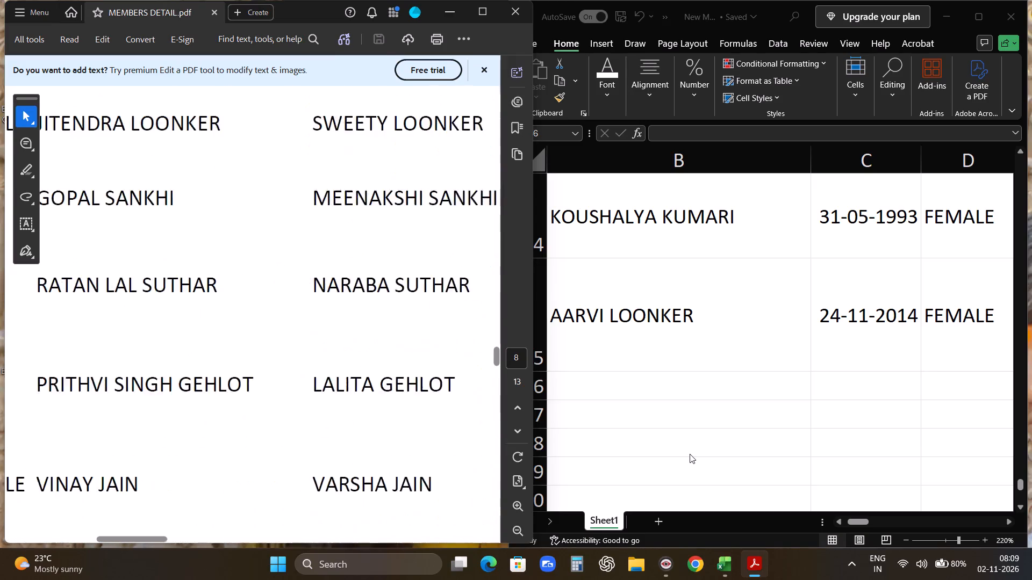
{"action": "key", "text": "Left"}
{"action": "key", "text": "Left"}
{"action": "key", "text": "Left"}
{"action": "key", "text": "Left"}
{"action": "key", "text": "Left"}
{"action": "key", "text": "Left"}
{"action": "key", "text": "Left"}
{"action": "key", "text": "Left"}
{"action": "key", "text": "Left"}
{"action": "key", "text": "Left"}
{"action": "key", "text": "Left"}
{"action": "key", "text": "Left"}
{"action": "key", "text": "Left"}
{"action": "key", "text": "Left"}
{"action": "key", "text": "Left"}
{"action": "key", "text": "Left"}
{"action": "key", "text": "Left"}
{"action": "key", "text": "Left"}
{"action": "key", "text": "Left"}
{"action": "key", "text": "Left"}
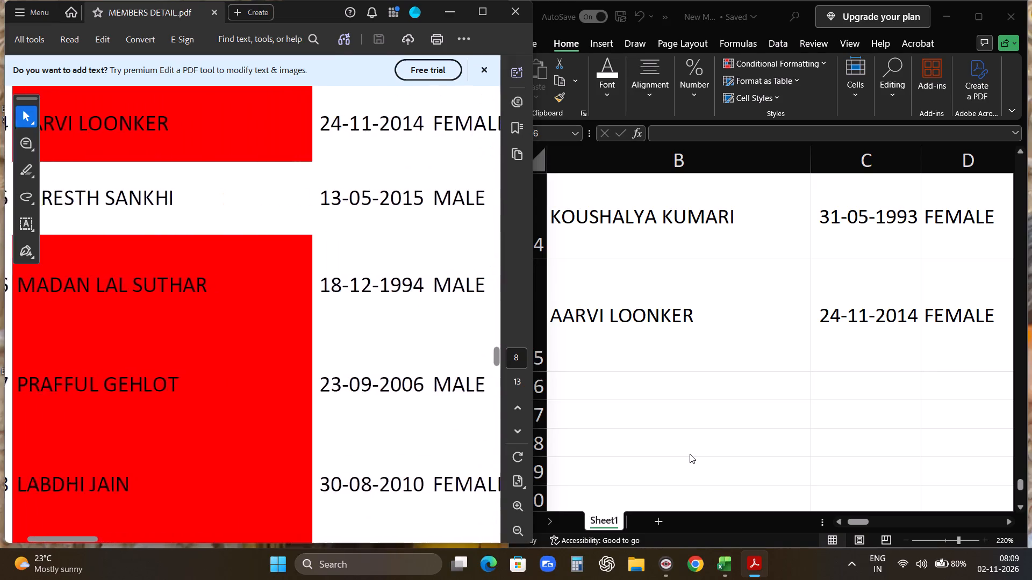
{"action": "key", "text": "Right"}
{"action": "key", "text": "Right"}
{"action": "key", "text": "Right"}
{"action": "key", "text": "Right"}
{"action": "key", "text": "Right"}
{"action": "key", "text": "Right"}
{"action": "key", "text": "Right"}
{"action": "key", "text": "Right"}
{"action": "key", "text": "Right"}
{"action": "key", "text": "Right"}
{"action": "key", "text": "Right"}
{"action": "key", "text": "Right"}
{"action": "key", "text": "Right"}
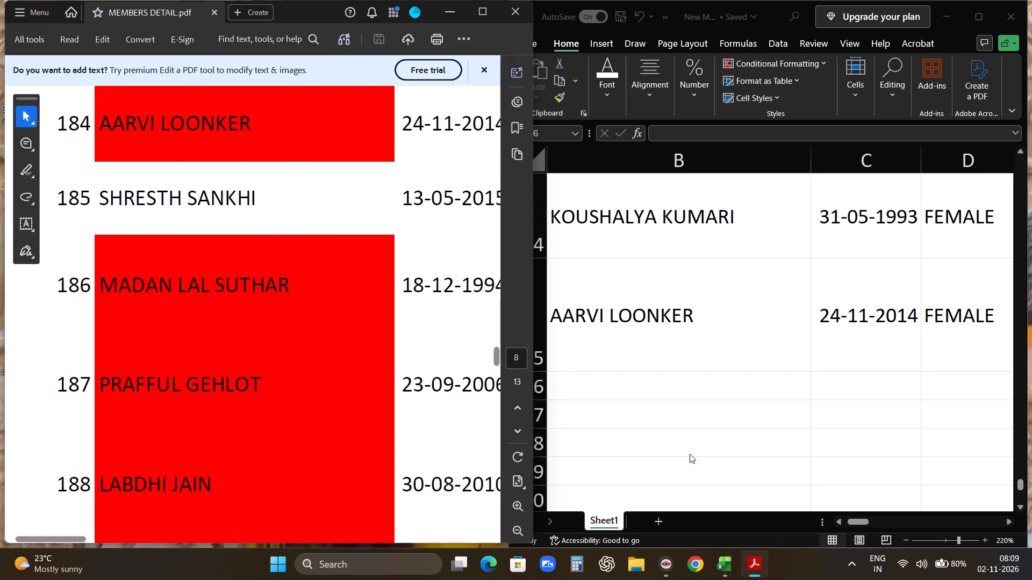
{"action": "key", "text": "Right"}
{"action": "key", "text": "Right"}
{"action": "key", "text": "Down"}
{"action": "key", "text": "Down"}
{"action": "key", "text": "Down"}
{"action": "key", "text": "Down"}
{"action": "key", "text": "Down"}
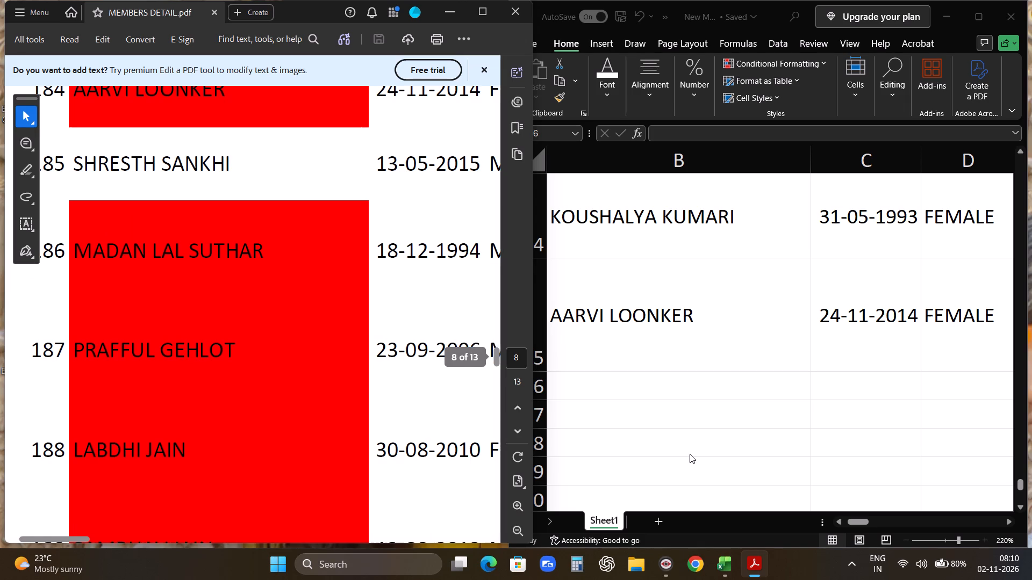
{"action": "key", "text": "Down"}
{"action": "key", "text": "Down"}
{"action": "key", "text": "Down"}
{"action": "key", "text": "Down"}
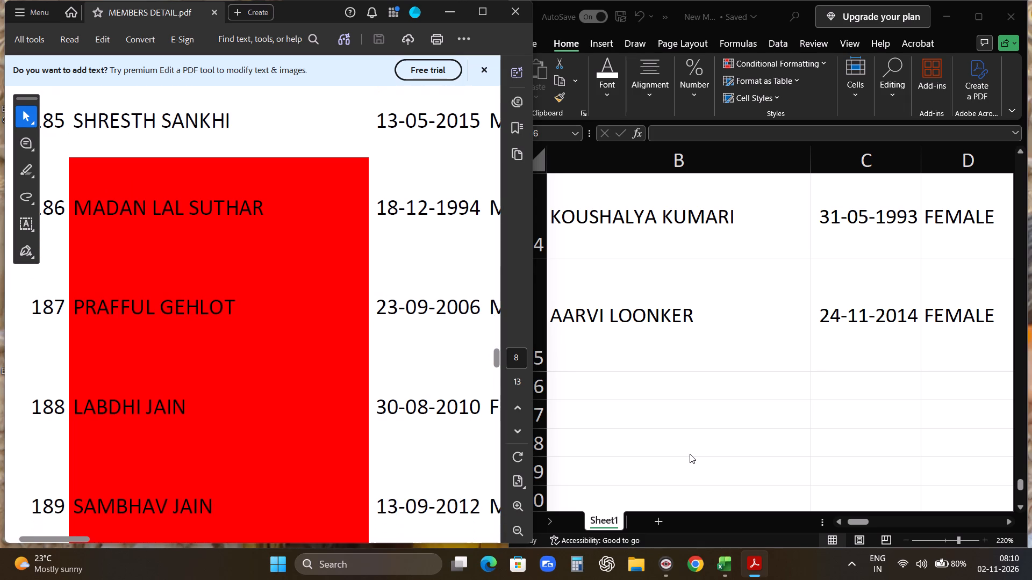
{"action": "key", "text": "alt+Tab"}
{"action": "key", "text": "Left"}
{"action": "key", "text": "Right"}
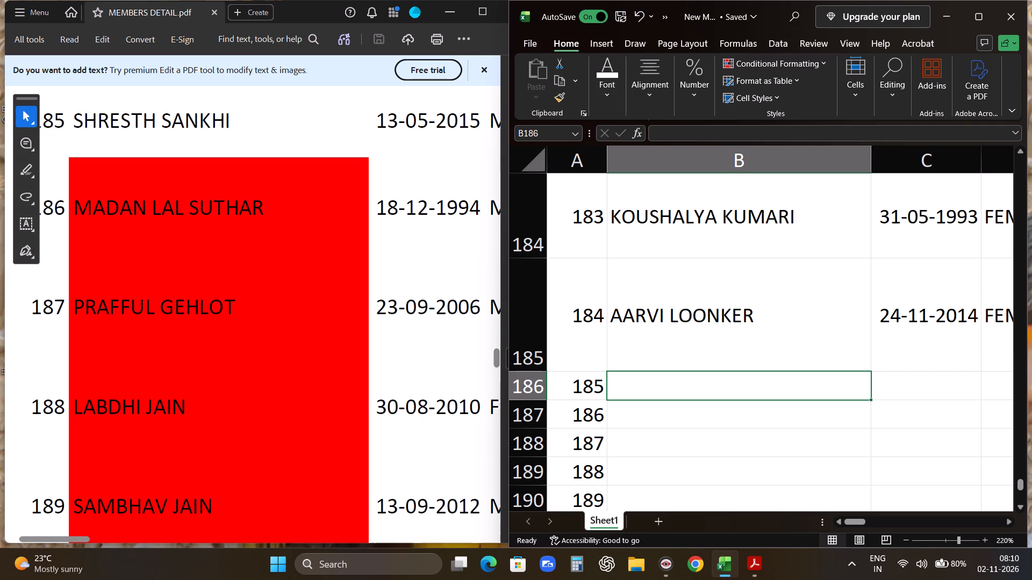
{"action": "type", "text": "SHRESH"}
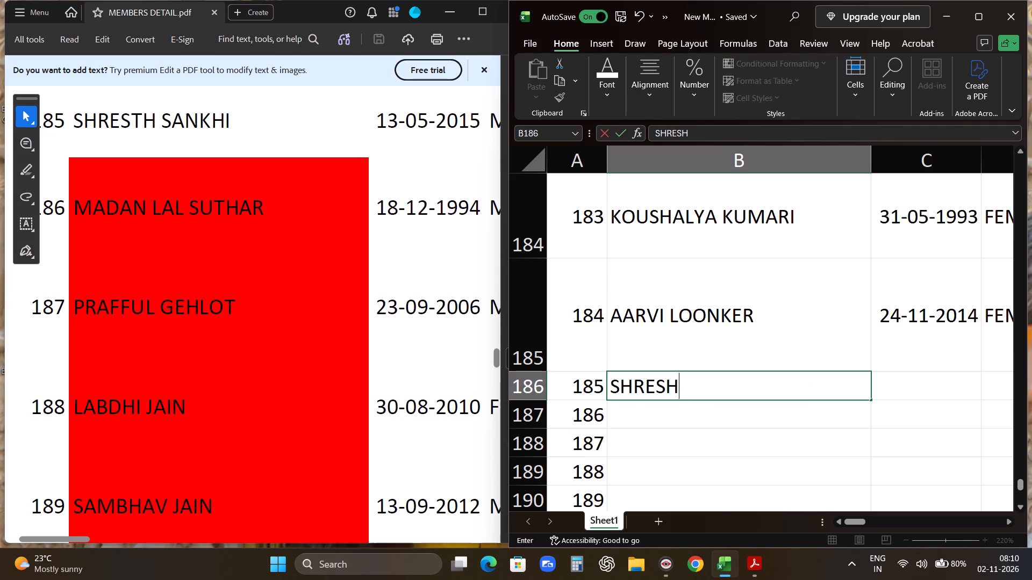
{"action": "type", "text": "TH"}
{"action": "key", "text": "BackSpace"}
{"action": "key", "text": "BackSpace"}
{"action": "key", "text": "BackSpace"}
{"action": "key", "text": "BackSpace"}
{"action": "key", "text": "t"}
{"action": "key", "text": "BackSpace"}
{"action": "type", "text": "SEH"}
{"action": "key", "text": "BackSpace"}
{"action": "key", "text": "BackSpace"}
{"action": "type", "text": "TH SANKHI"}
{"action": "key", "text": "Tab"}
Enter record 185's date of birth in C186 and the gender MALE in D186.
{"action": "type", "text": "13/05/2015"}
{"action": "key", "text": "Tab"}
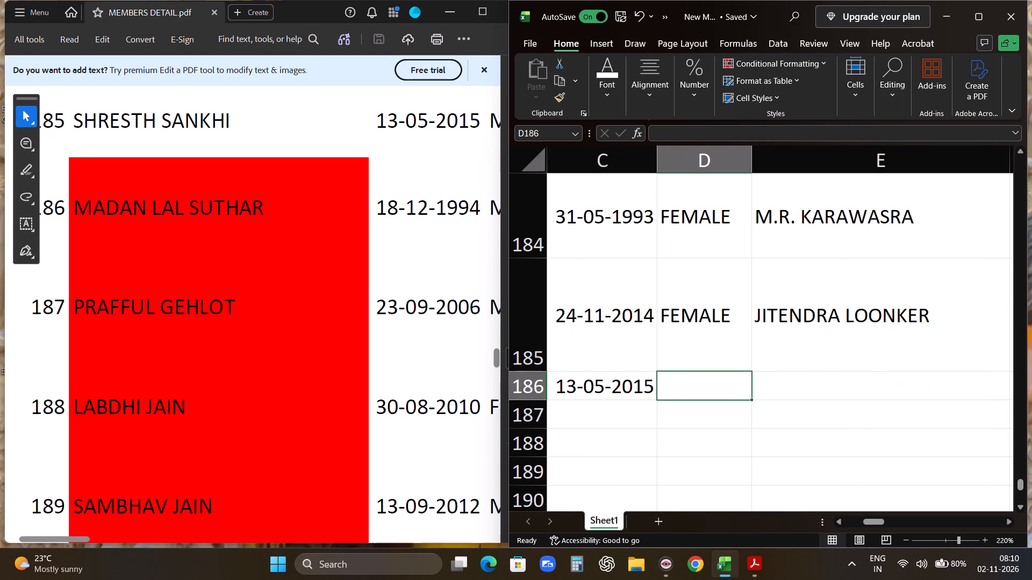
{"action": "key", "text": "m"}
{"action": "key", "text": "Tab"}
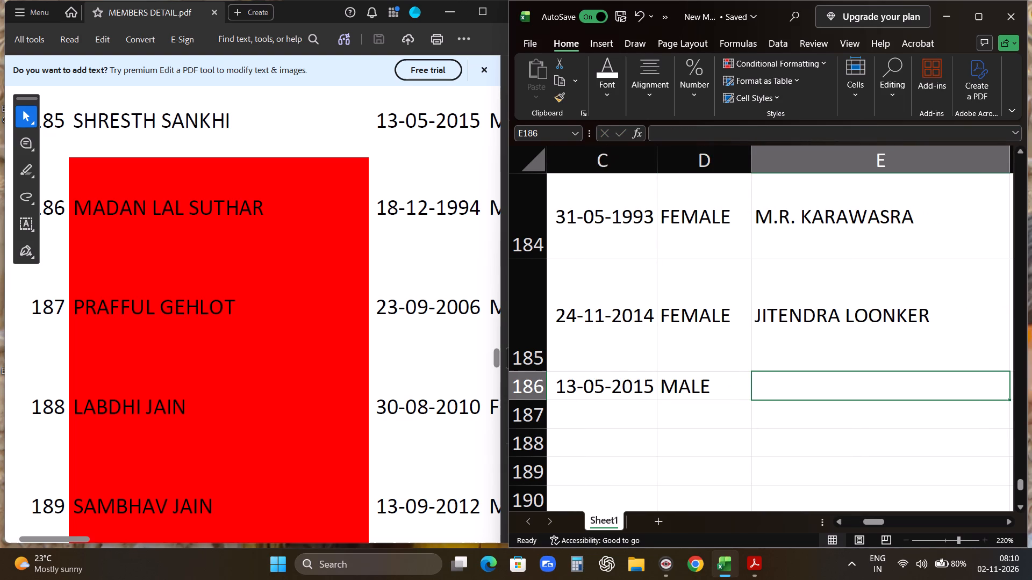
Look up the two names after record 185's gender in the members PDF, and enter them in E186 and F186 in Excel.
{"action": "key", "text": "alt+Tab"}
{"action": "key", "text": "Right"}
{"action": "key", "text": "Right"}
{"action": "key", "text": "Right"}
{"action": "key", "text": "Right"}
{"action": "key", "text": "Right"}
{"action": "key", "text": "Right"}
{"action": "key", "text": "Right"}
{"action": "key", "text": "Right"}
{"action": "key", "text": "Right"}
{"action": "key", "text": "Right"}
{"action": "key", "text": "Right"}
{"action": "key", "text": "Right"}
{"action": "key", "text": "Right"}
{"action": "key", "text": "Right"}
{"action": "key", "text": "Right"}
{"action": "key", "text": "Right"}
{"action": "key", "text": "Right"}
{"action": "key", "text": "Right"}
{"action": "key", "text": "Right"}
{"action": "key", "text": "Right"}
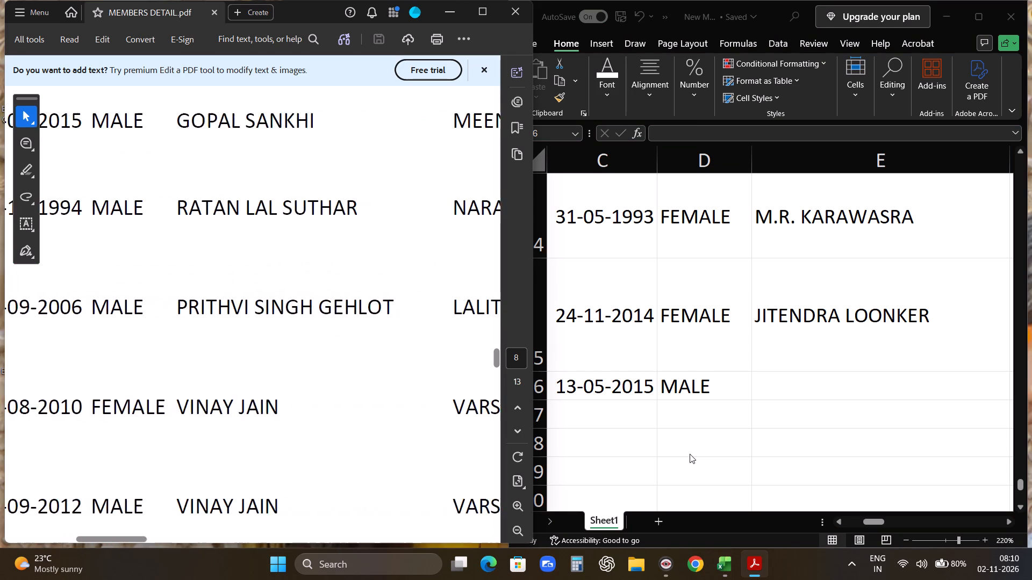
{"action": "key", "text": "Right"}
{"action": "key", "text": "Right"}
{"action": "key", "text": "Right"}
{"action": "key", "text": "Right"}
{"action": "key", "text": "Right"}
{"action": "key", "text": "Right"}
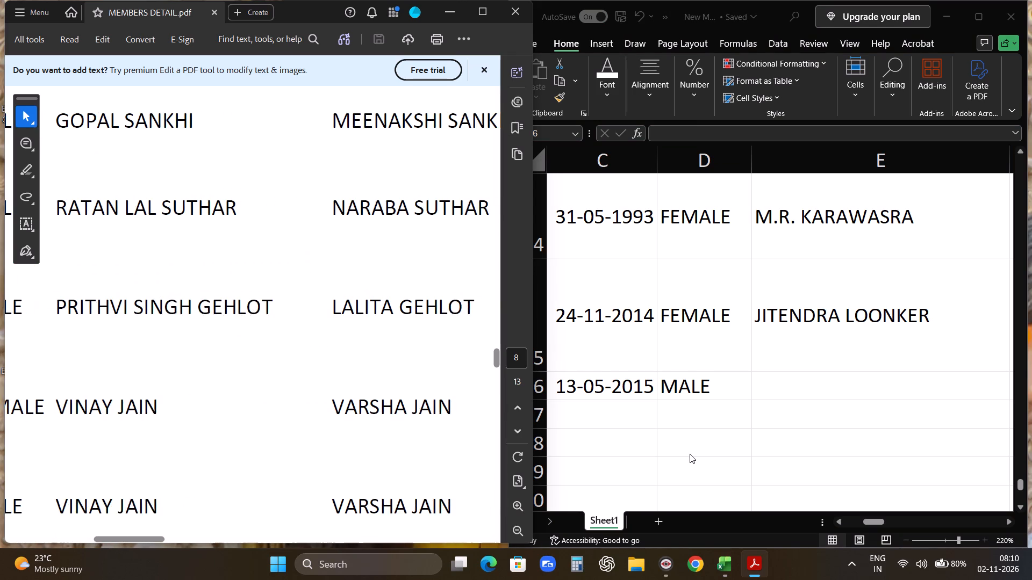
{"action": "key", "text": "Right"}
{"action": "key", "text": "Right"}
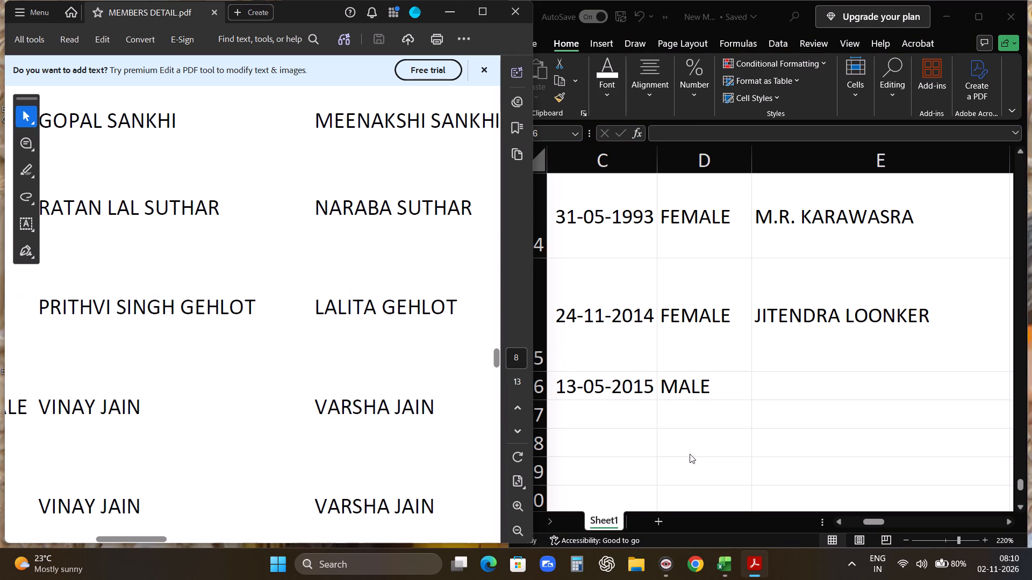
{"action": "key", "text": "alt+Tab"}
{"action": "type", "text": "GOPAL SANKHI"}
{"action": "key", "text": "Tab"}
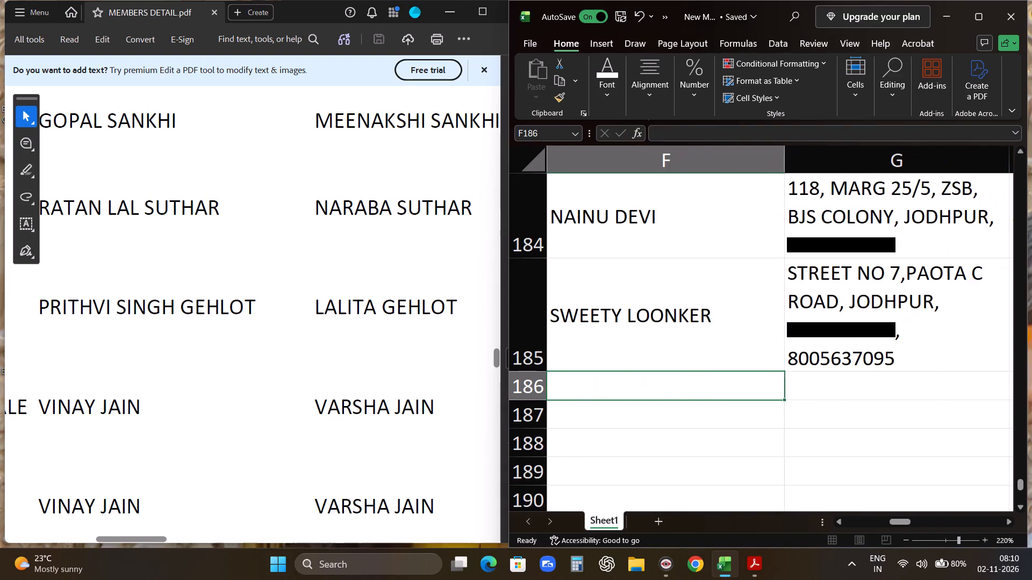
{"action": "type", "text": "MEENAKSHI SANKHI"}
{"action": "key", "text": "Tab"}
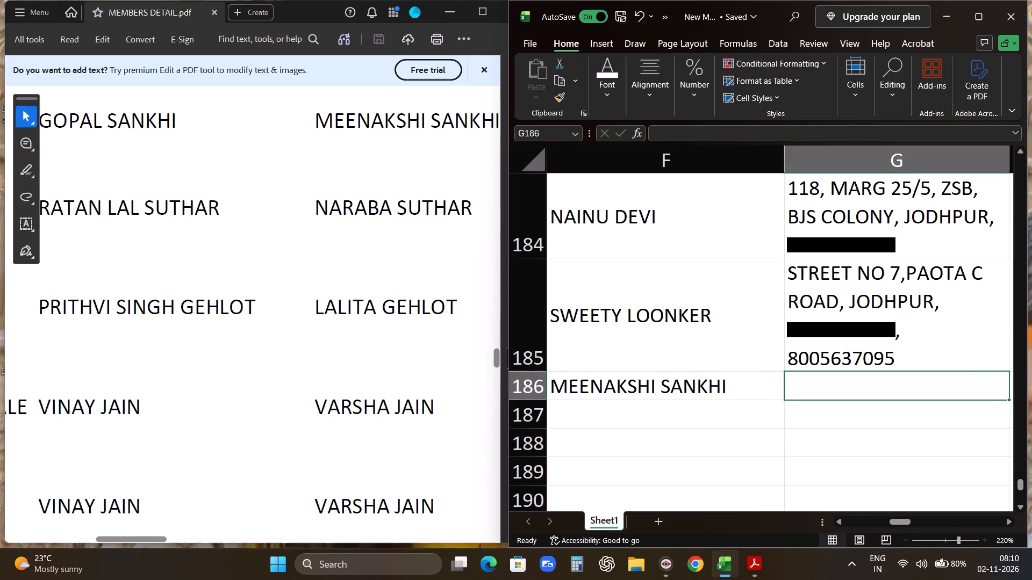
Switch to the members PDF and look up record 185's address.
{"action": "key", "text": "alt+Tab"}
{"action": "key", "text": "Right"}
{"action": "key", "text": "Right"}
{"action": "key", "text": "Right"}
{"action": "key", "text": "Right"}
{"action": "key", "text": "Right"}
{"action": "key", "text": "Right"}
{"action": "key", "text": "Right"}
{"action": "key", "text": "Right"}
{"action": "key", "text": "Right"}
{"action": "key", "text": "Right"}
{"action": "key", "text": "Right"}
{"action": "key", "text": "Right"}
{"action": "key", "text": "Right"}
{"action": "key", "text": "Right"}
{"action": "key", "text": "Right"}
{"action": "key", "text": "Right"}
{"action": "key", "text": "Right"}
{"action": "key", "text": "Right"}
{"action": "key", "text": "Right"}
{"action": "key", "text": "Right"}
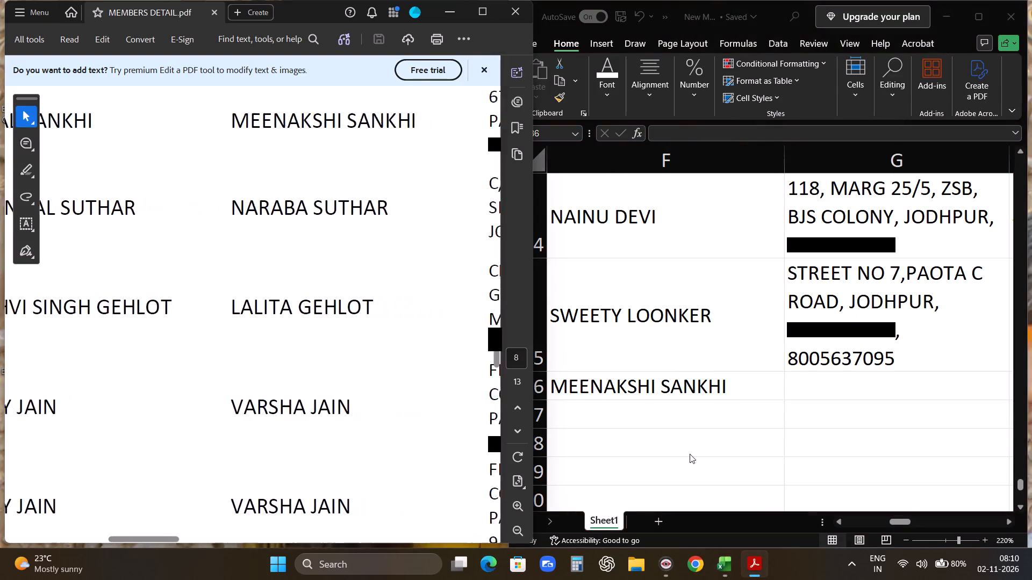
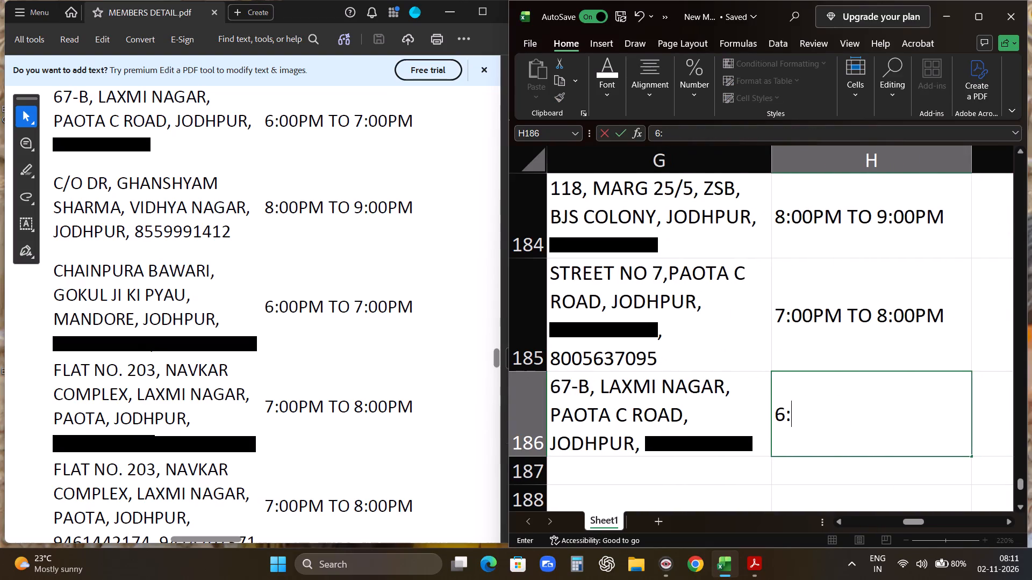
Complete record 185's time slot in H186 as 6:00PM TO 7:00PM.
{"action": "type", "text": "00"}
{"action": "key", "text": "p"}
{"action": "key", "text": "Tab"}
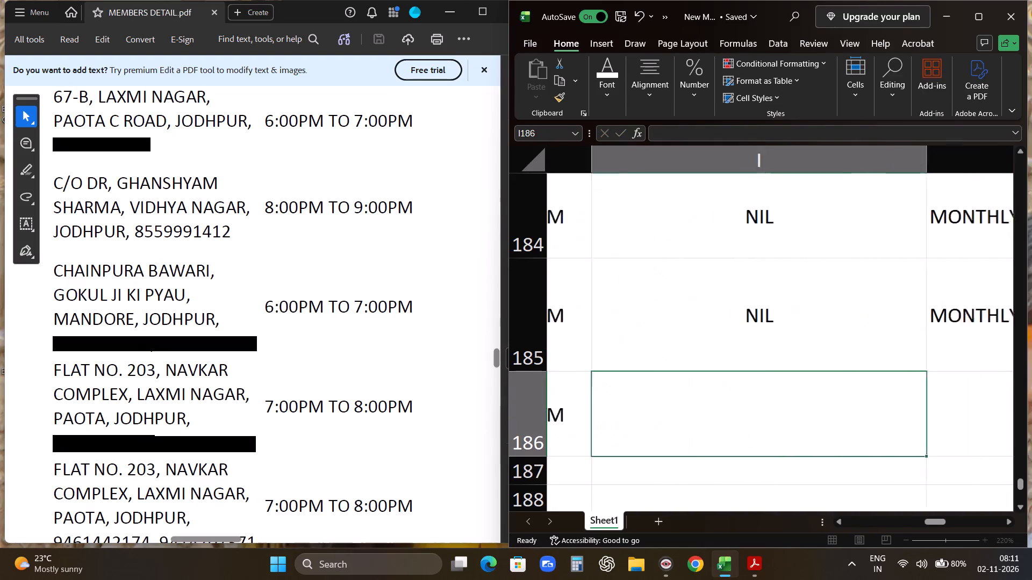
Look up record 185's next two columns in the members PDF, and enter NIL in I186 and MONTHLY in J186 in Excel.
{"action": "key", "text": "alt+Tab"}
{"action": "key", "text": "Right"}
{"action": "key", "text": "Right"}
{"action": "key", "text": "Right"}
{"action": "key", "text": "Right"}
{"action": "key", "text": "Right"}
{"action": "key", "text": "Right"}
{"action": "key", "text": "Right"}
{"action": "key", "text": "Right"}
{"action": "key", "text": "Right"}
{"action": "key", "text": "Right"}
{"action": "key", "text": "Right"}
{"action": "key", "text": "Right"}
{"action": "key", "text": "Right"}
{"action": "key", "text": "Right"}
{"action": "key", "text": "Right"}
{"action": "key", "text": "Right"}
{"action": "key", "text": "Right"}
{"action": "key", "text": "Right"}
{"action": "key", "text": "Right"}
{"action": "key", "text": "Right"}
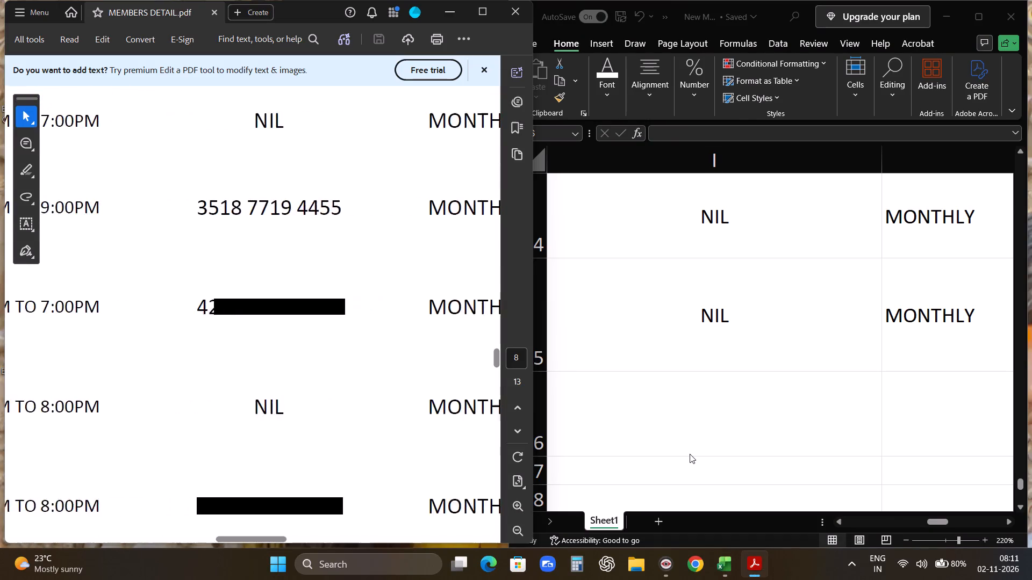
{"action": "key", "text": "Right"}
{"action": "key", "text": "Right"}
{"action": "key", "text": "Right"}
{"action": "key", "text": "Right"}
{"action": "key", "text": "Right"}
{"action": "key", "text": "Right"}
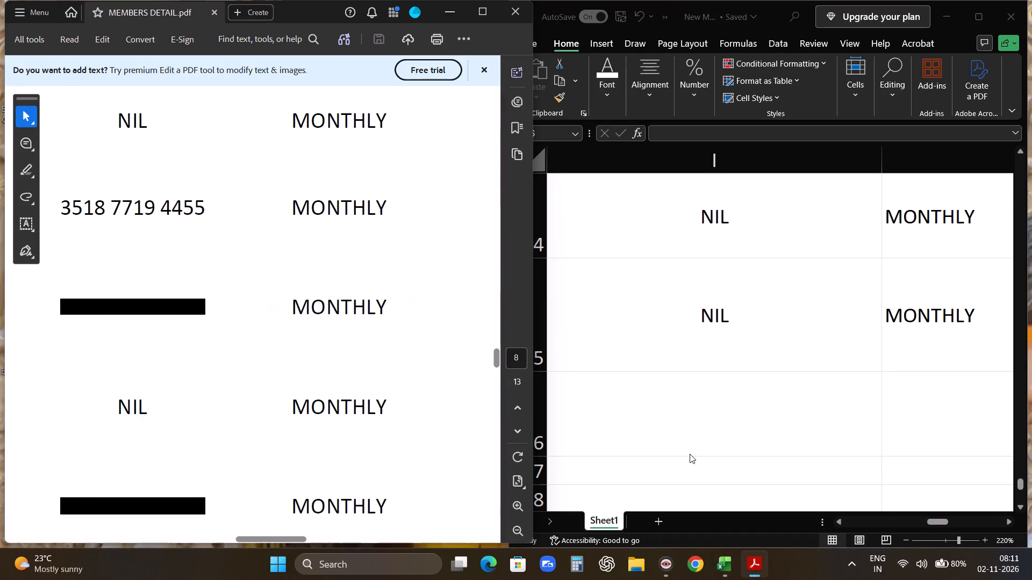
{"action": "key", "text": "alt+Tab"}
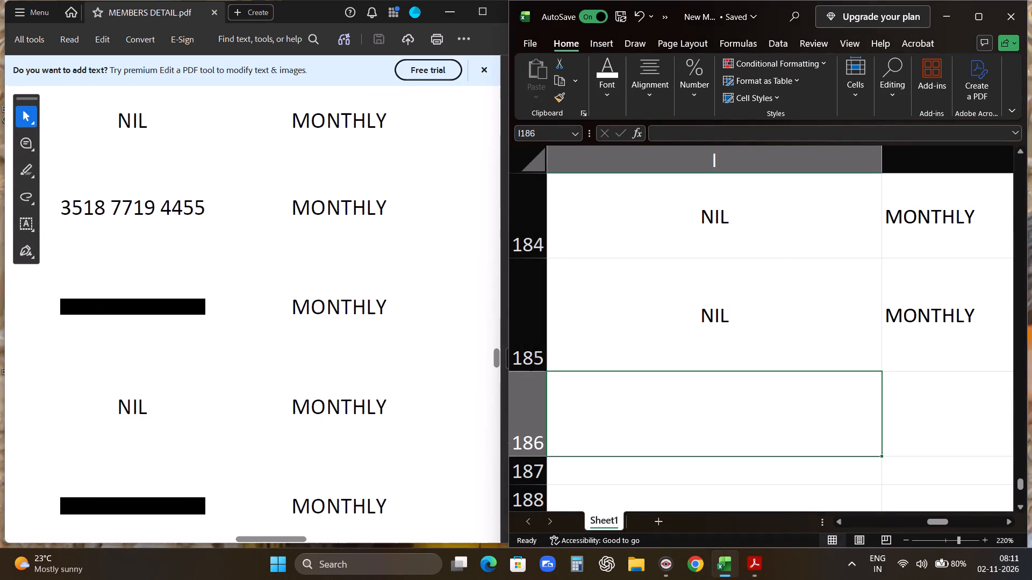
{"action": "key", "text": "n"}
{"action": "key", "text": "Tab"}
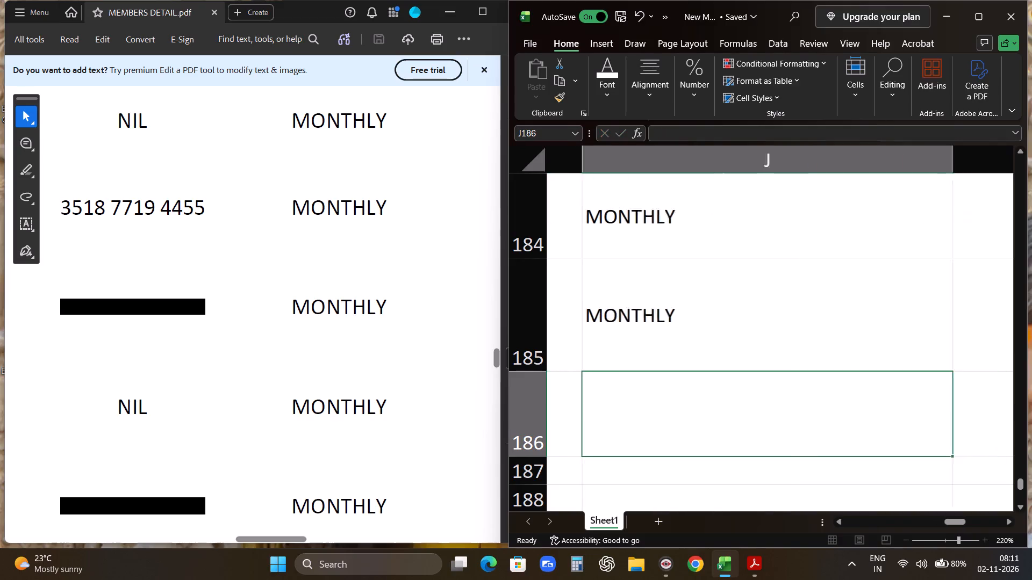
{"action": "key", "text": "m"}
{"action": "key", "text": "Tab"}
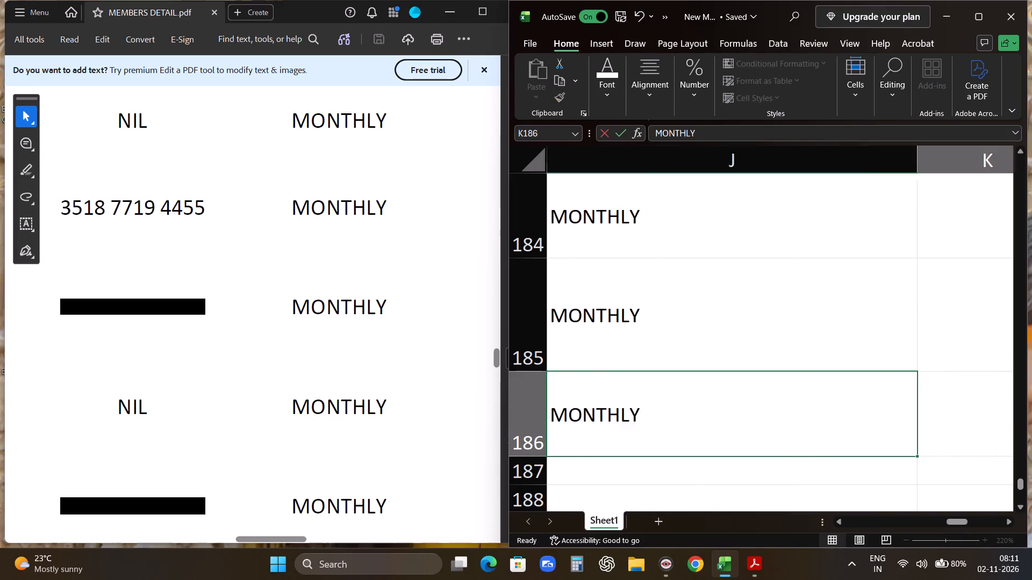
Switch to the members PDF and look up record 185's amount and the dates that follow it.
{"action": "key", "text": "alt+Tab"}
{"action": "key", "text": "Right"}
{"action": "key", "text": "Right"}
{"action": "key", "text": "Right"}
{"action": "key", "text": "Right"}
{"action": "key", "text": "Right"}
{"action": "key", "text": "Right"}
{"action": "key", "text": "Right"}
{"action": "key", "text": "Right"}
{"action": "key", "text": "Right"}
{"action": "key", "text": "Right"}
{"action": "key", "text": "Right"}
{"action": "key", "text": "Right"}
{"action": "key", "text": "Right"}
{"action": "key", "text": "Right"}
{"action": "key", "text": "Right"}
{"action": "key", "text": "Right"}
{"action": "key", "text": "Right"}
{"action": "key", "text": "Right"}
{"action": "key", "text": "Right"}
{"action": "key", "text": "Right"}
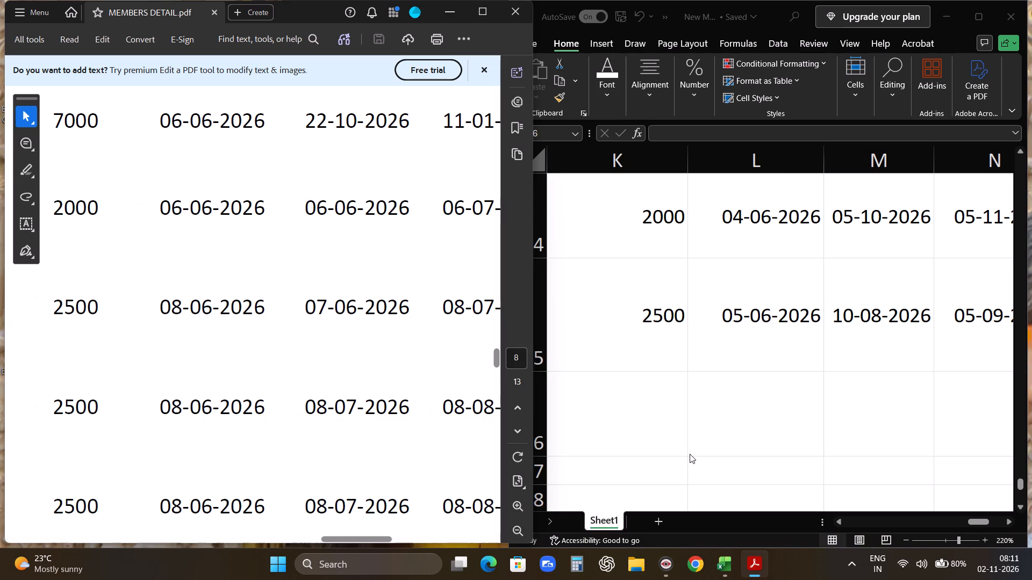
Return to I186 in Excel and recheck record 185's columns from there up to the amount and dates against the members PDF.
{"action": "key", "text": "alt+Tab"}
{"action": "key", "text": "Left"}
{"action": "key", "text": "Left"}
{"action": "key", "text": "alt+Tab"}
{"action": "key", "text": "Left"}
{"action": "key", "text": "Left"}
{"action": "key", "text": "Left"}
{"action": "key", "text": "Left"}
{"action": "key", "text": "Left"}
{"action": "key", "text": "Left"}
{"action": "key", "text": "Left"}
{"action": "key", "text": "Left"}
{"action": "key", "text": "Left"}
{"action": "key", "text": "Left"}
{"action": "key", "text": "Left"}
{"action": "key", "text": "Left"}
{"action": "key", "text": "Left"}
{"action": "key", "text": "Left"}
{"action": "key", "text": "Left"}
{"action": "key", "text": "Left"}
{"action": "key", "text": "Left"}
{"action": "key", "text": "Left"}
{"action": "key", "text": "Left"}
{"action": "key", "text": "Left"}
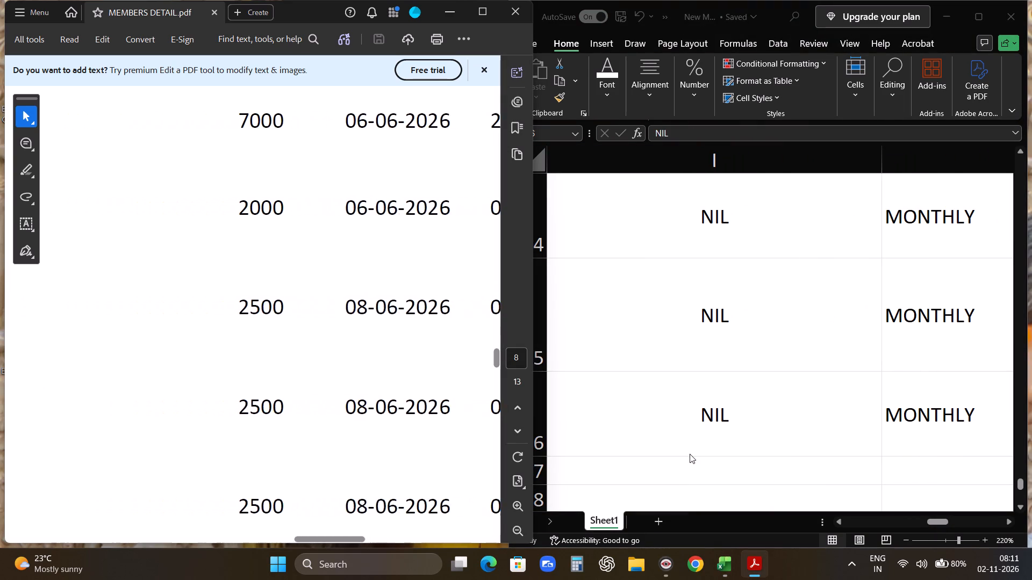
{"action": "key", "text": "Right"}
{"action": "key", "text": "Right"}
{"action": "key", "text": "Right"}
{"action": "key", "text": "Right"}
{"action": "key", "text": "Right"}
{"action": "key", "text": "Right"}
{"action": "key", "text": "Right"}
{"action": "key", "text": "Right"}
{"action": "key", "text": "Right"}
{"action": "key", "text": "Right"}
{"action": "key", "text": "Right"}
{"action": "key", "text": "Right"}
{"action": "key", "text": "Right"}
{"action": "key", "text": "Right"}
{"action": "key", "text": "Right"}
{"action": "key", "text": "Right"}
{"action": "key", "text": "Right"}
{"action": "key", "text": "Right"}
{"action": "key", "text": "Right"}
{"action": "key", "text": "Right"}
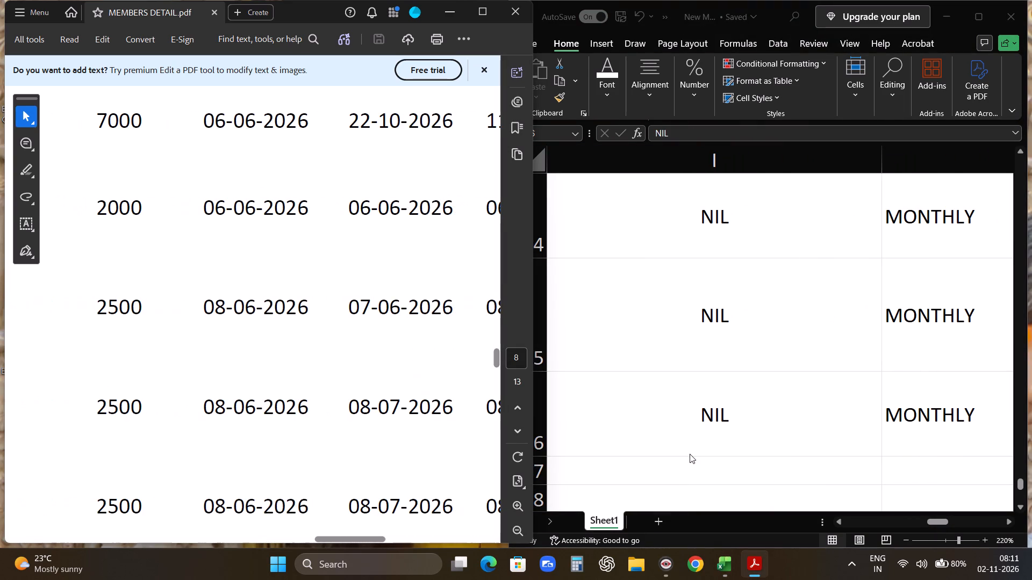
In Excel, enter record 185's amount 7000 in K186, and the dates 06/06/2026 in L186 and 22/10/2026 in M186.
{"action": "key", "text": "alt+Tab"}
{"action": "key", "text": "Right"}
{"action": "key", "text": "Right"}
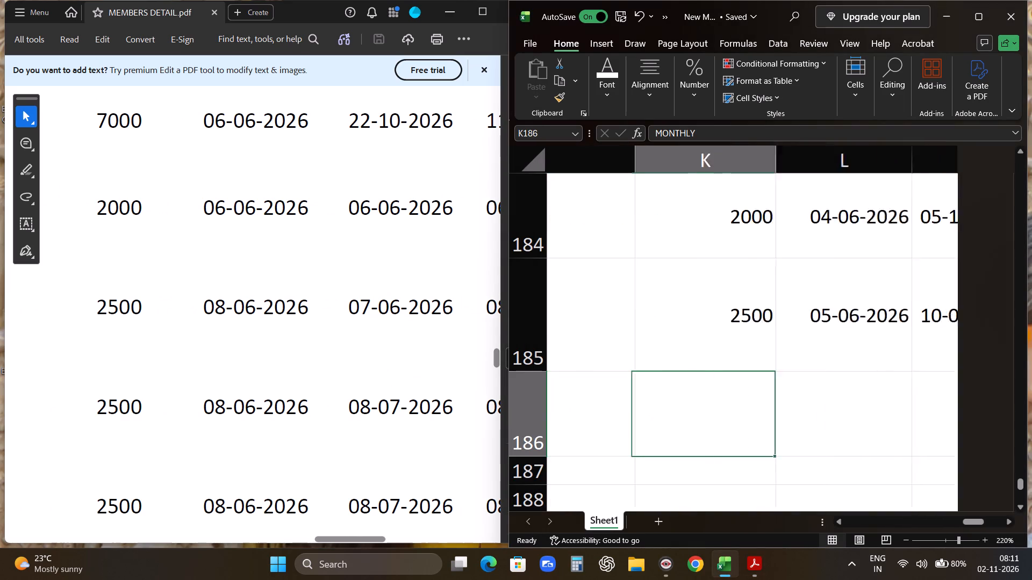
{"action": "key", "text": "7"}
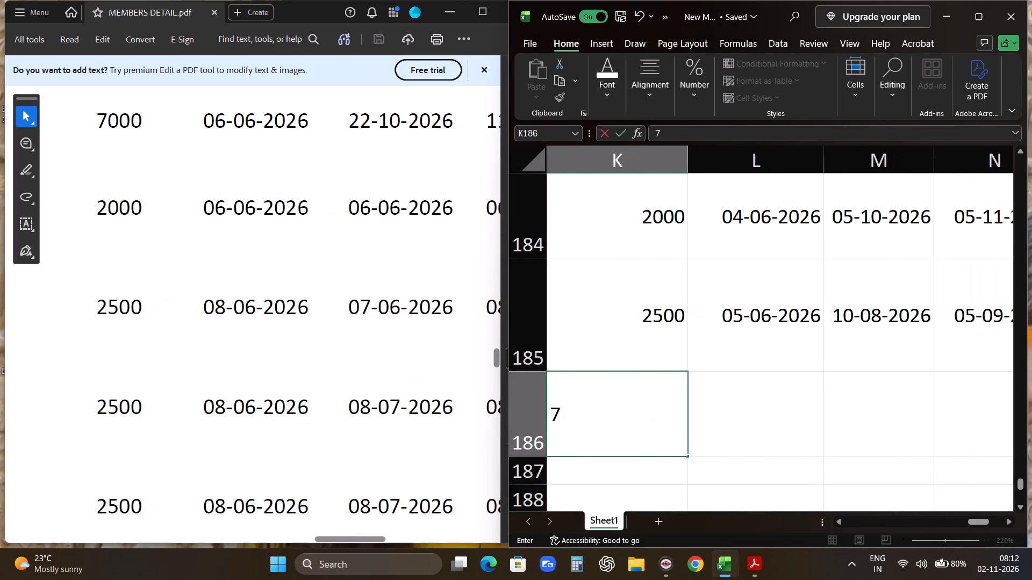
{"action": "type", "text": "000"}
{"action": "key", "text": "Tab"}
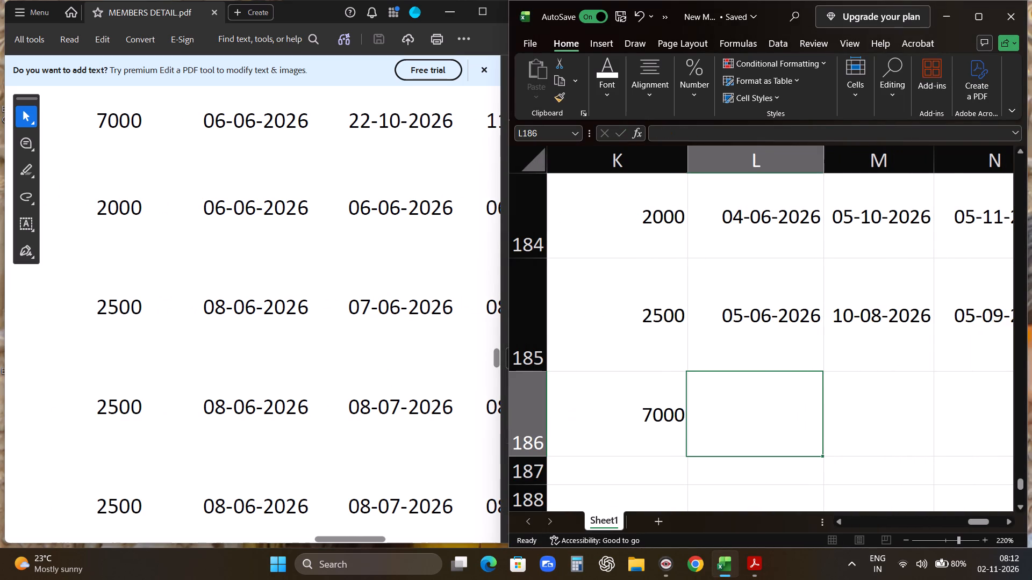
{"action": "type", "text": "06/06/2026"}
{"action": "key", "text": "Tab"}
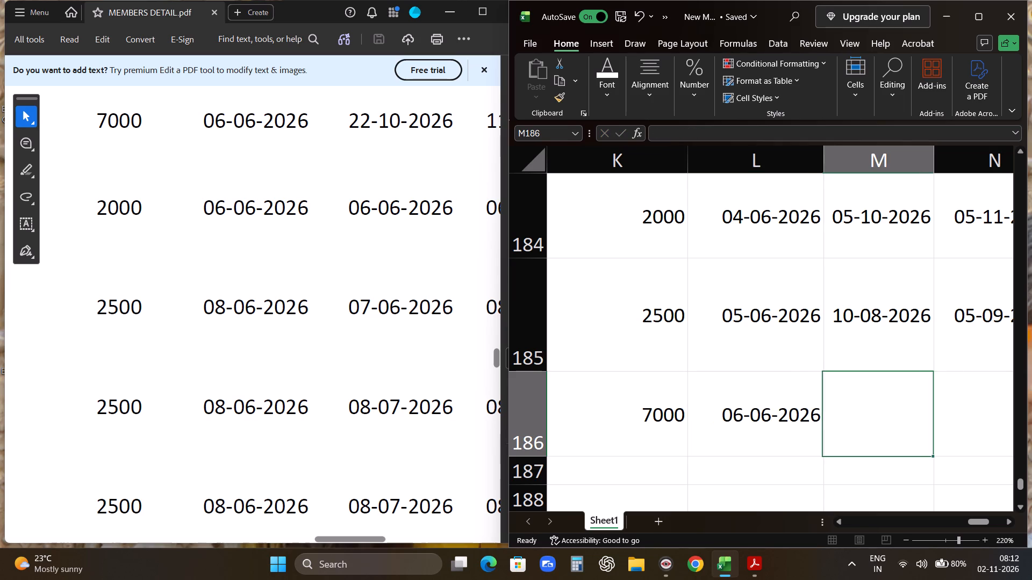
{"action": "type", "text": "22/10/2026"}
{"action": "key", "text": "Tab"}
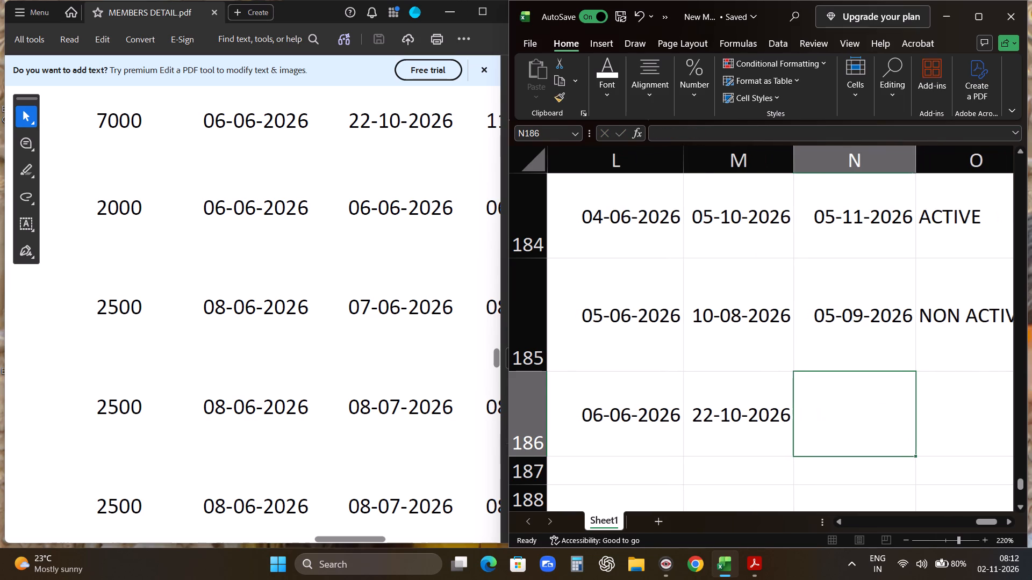
Look up record 185's last date and status in the members PDF, and enter 11/01/2027 in N186 and ACTIVE in O186 in Excel.
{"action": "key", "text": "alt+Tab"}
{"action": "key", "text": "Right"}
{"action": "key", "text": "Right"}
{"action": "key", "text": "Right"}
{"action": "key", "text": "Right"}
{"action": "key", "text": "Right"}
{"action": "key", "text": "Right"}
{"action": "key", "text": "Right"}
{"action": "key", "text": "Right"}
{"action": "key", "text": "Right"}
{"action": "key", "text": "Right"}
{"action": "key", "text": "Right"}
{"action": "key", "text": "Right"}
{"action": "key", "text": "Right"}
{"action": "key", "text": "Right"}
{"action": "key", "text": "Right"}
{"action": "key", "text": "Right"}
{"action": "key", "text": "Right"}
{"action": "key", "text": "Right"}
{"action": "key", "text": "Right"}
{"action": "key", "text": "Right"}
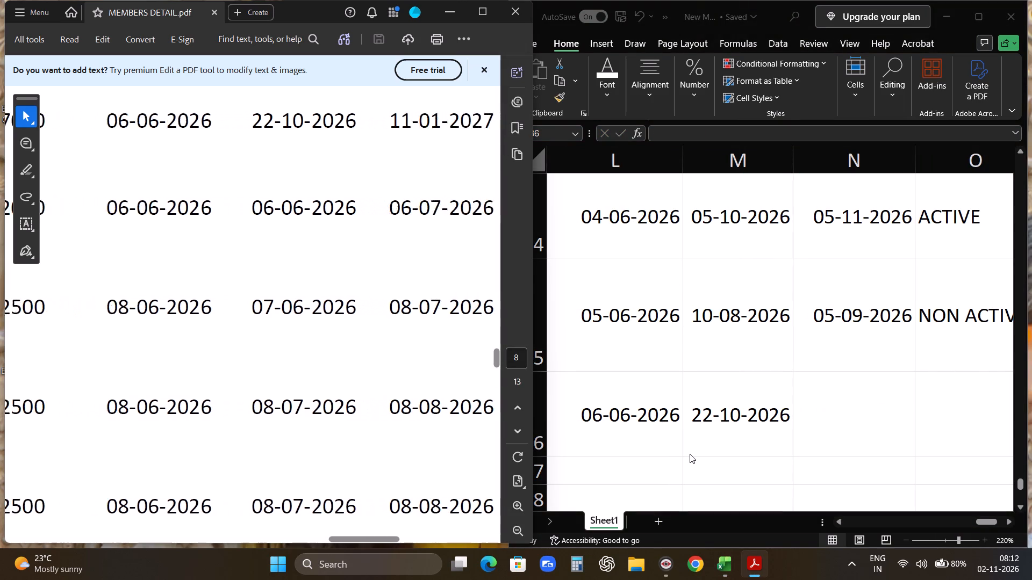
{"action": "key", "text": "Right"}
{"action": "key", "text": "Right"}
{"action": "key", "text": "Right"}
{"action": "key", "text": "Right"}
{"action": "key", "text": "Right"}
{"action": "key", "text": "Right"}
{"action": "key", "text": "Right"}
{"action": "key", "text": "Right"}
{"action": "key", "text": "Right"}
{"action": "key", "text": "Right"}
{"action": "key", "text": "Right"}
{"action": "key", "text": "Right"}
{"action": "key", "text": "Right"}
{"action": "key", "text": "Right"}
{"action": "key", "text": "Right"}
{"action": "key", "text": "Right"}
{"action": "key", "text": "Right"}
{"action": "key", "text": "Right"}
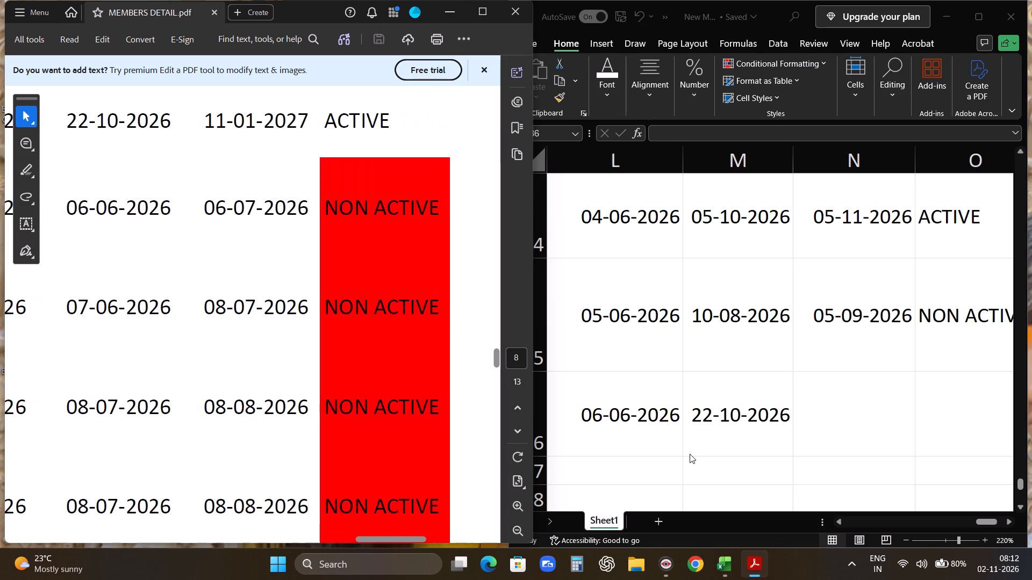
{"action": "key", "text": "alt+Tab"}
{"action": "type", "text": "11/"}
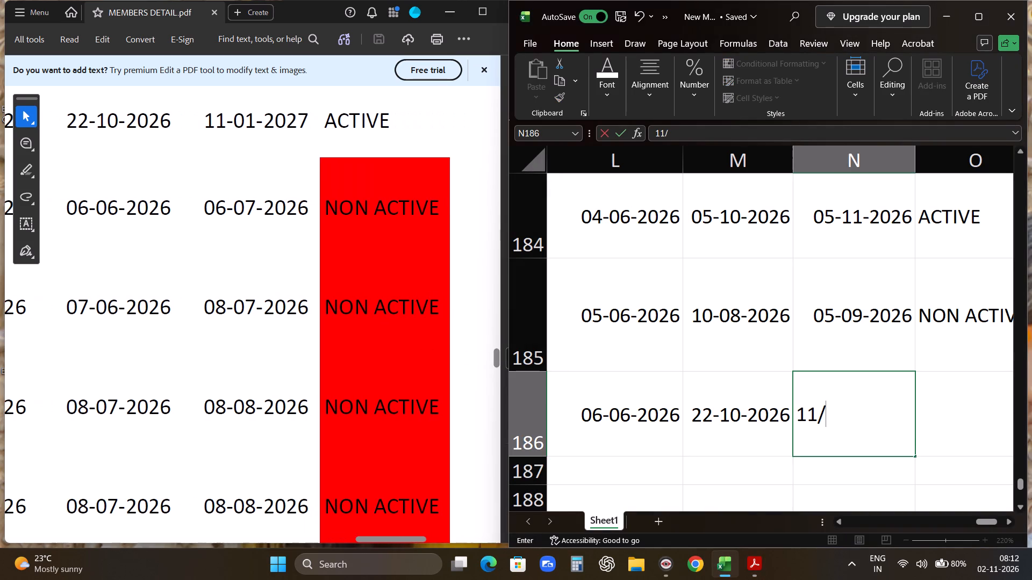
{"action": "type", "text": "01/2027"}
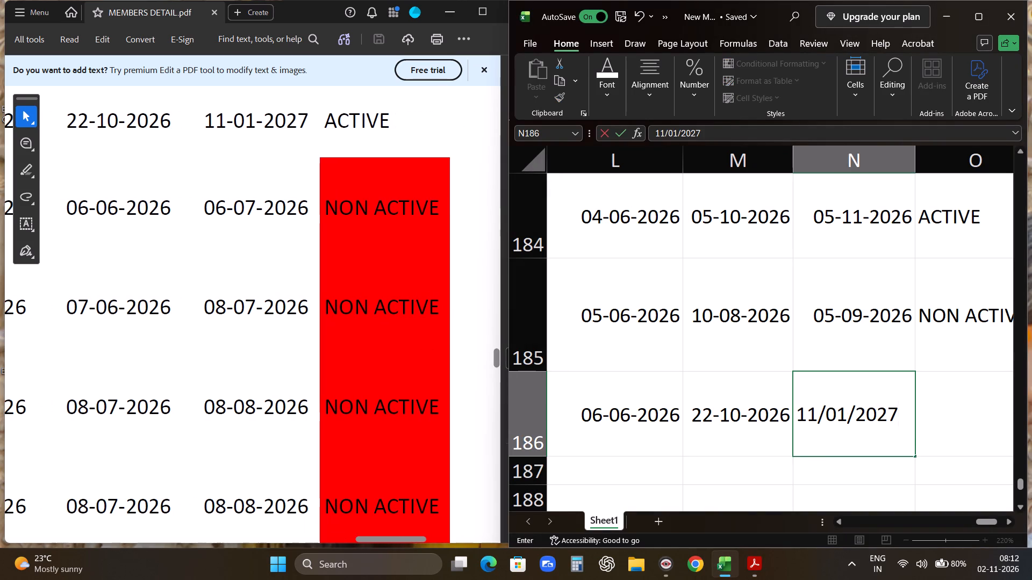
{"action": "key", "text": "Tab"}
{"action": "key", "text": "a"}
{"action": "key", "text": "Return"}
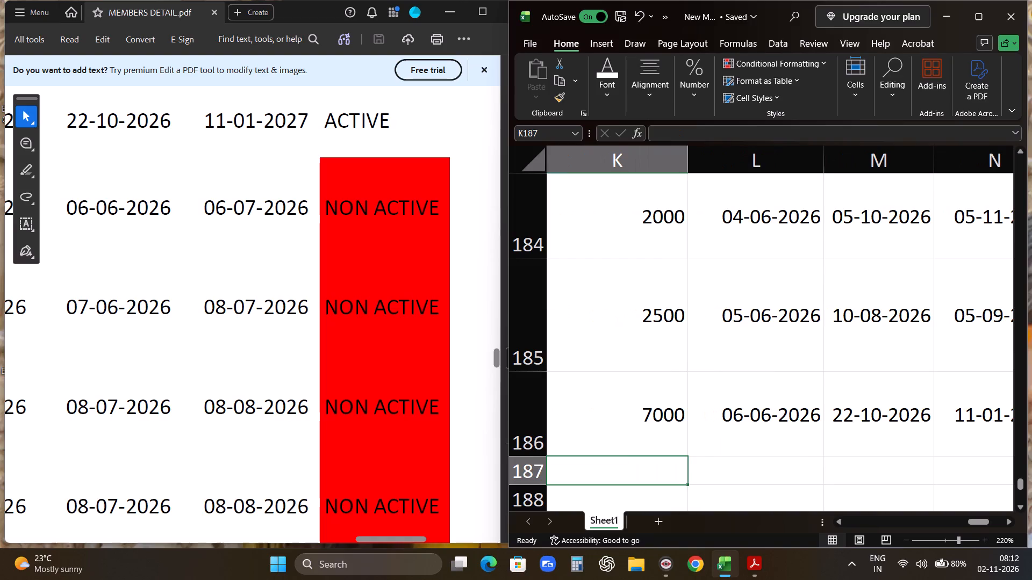
Switch to the members PDF and look up record 186's name, date of birth and gender.
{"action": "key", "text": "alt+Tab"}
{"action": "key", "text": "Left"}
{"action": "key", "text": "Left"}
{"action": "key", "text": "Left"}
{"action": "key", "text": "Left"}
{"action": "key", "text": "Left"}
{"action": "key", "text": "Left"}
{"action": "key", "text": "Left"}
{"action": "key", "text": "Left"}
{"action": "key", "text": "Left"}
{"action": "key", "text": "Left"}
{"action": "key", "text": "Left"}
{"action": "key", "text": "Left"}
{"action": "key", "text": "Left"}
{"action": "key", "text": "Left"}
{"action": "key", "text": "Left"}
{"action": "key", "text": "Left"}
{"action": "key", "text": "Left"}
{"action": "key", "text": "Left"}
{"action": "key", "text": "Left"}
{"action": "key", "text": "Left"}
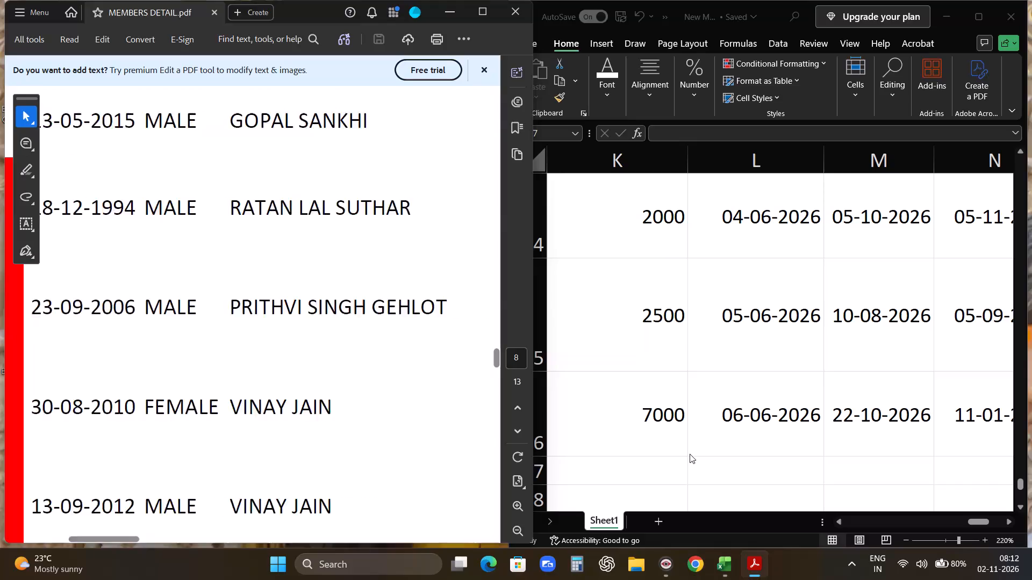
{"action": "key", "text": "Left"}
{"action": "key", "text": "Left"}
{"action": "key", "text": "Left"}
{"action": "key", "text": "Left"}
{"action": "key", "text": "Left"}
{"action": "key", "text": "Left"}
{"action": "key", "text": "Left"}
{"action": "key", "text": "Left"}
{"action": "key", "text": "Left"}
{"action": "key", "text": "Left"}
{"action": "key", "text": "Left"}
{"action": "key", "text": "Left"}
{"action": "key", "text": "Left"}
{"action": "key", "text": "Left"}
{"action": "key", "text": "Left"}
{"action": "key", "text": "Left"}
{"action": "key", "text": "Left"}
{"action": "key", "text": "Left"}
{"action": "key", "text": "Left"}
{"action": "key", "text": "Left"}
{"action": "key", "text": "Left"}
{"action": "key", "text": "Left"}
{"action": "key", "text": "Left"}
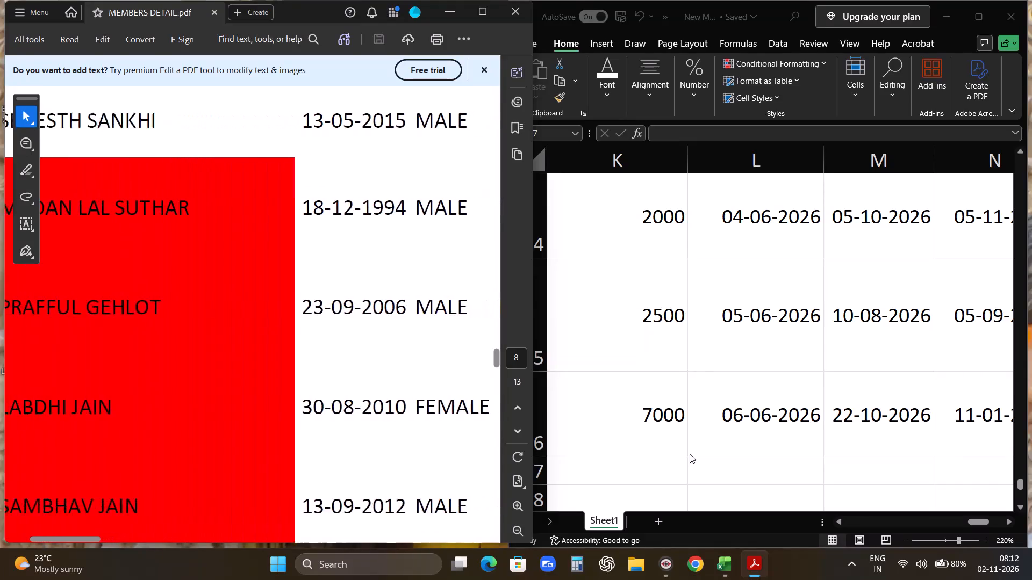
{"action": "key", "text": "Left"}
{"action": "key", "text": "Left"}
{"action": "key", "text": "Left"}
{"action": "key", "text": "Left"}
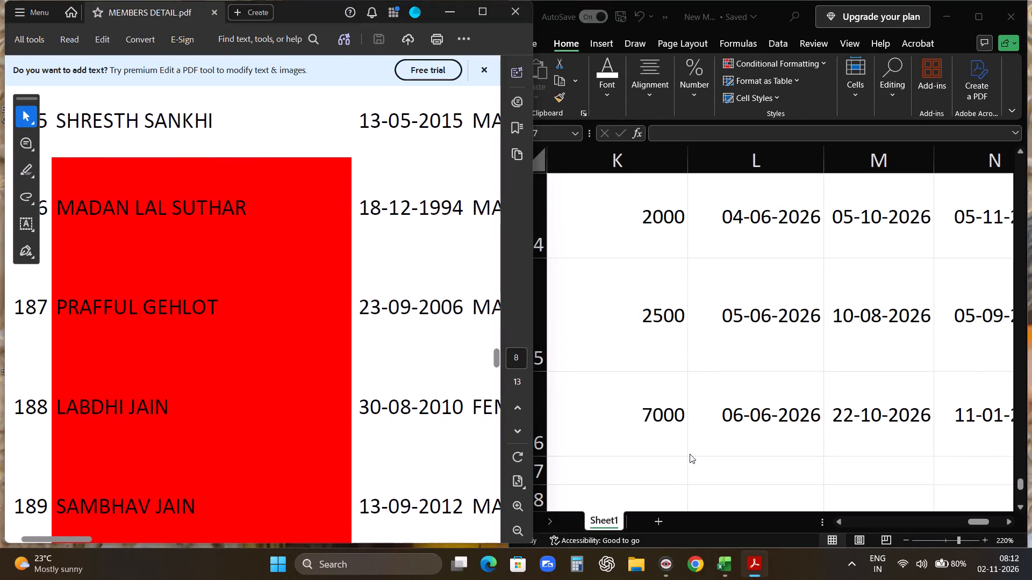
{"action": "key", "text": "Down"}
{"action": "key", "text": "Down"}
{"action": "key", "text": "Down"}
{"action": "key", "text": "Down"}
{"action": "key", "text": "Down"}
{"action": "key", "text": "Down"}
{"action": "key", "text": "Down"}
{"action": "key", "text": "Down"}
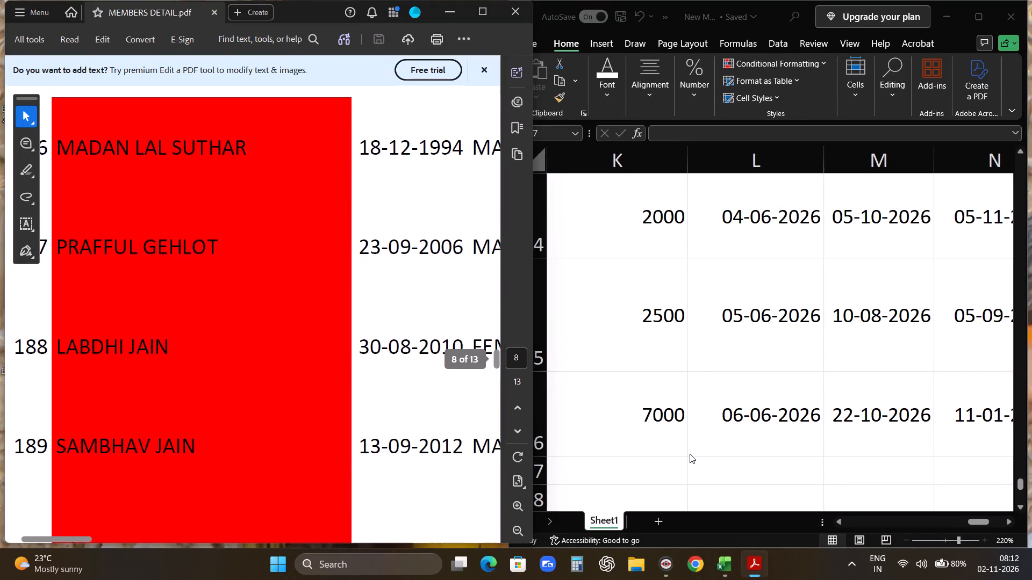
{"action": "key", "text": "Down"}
In Excel, enter record 186's name in B187, the date of birth in C187 and MALE in D187.
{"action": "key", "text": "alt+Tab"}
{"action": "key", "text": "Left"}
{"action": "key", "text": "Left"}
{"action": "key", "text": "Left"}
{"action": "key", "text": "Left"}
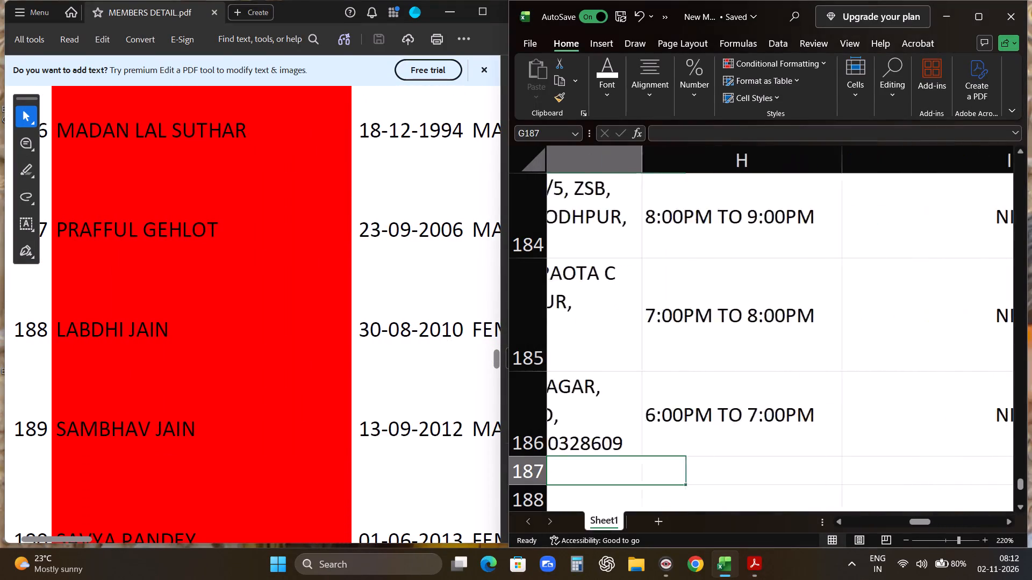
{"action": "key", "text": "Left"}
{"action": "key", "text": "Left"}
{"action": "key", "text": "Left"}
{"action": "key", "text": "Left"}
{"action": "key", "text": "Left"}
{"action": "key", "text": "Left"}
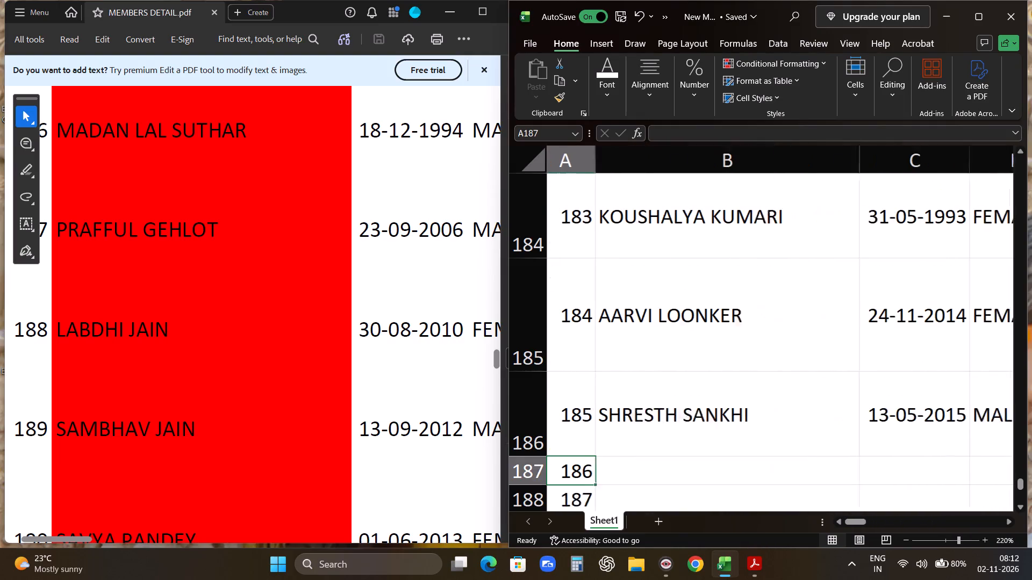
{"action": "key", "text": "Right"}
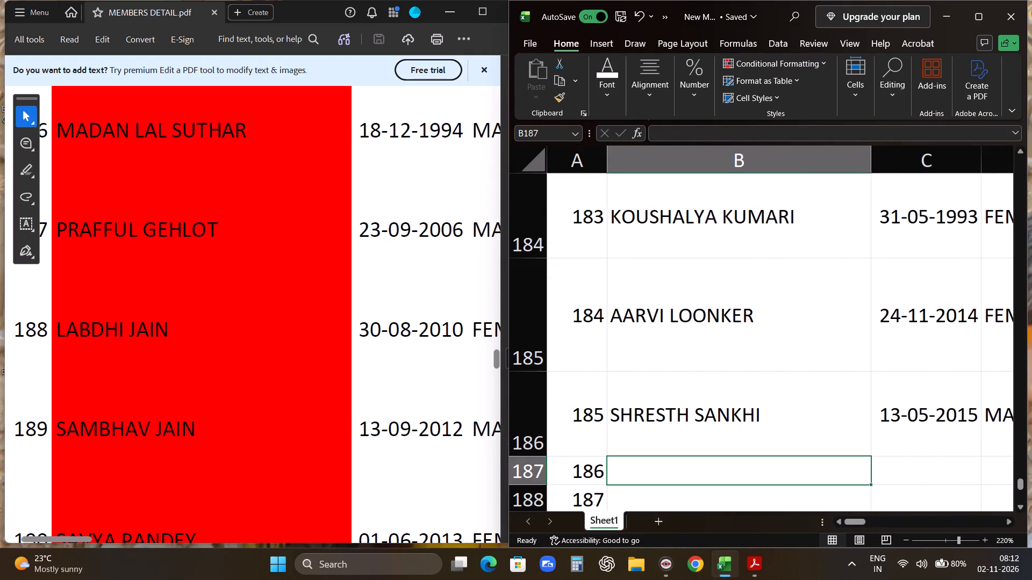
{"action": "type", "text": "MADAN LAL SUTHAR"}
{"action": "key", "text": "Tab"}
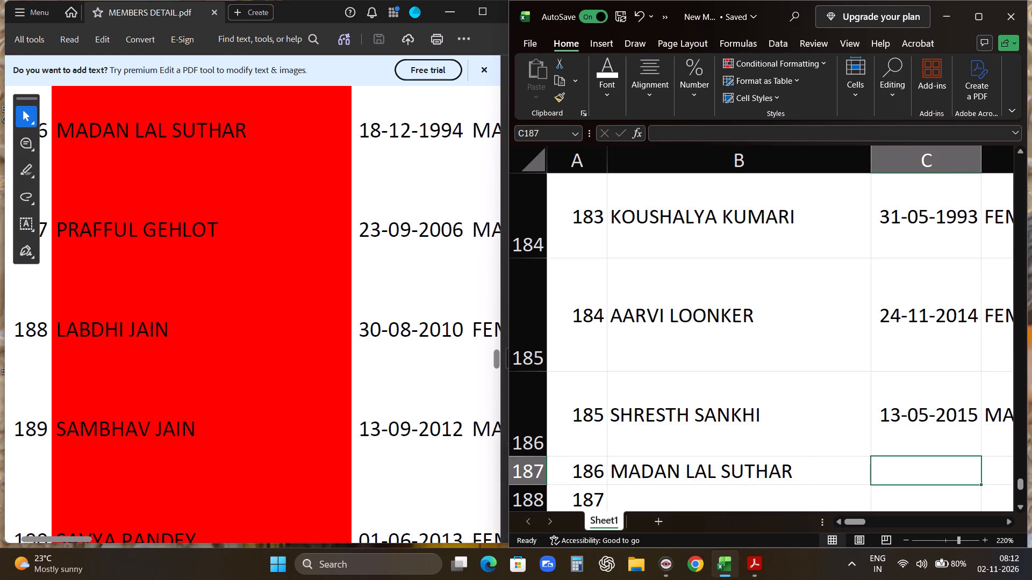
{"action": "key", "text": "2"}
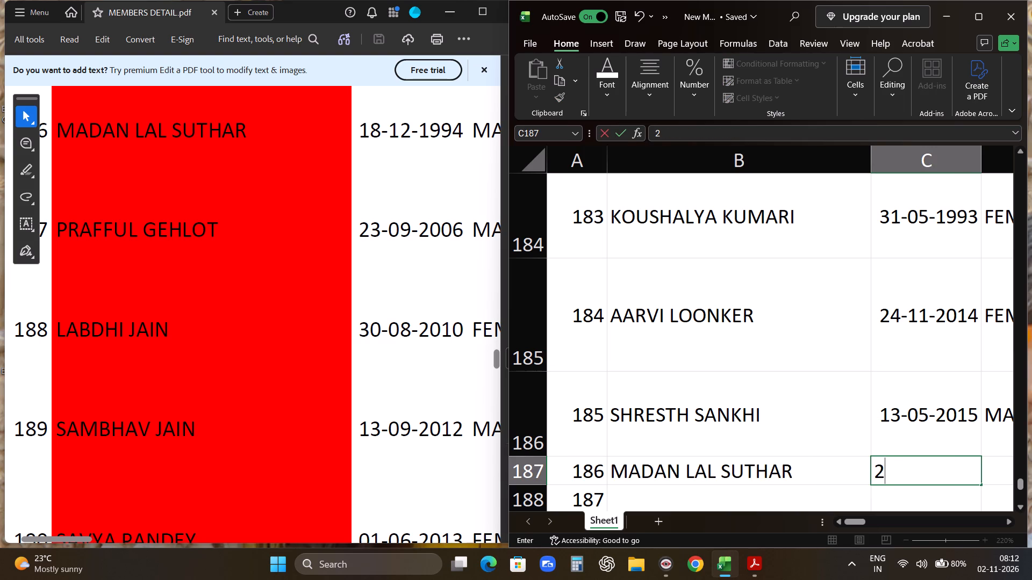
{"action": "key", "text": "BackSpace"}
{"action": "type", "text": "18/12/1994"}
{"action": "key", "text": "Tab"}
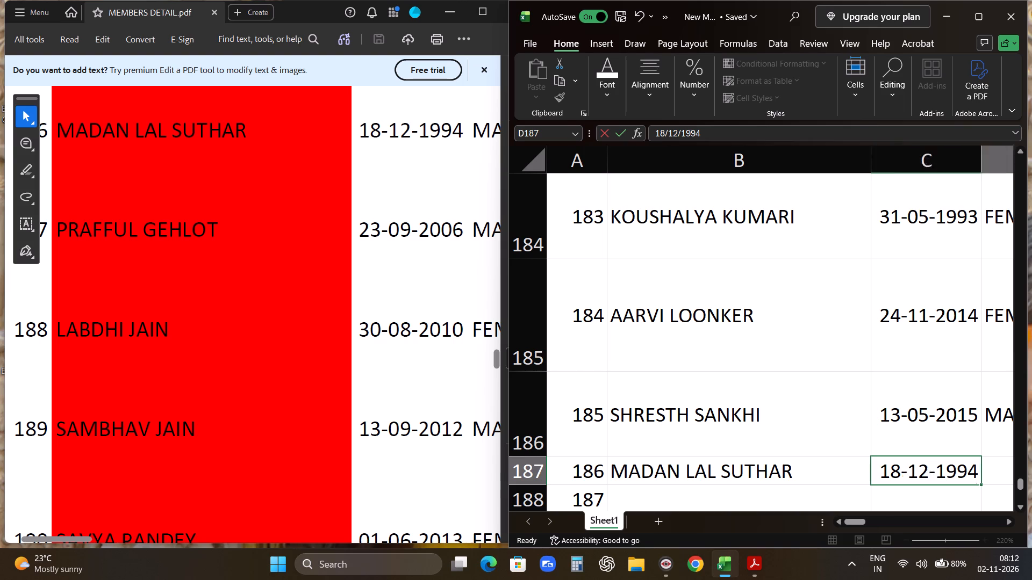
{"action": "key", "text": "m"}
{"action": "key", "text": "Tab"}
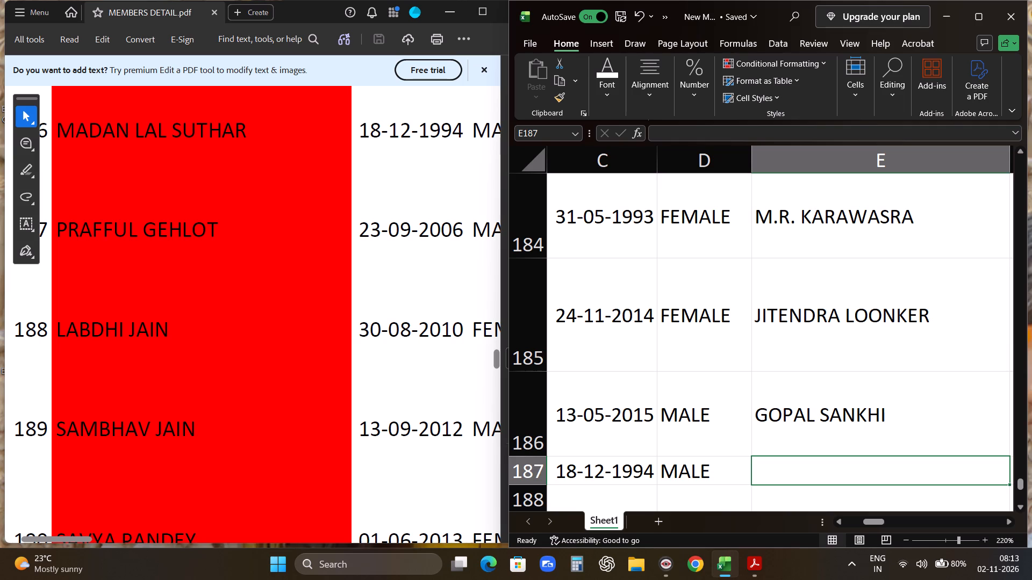
Recheck record 186's entries in row 187 from A187 to D187 against the members PDF.
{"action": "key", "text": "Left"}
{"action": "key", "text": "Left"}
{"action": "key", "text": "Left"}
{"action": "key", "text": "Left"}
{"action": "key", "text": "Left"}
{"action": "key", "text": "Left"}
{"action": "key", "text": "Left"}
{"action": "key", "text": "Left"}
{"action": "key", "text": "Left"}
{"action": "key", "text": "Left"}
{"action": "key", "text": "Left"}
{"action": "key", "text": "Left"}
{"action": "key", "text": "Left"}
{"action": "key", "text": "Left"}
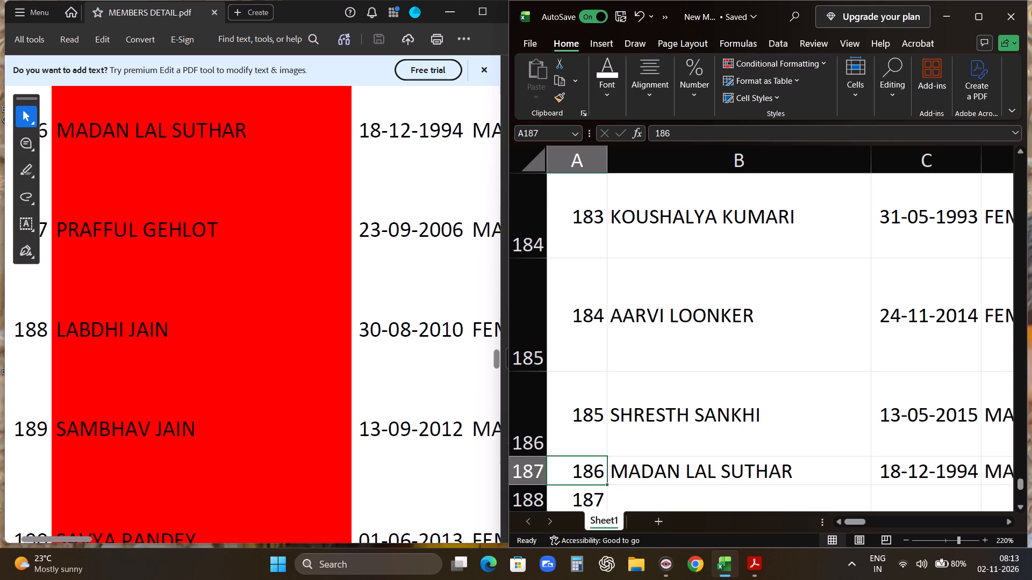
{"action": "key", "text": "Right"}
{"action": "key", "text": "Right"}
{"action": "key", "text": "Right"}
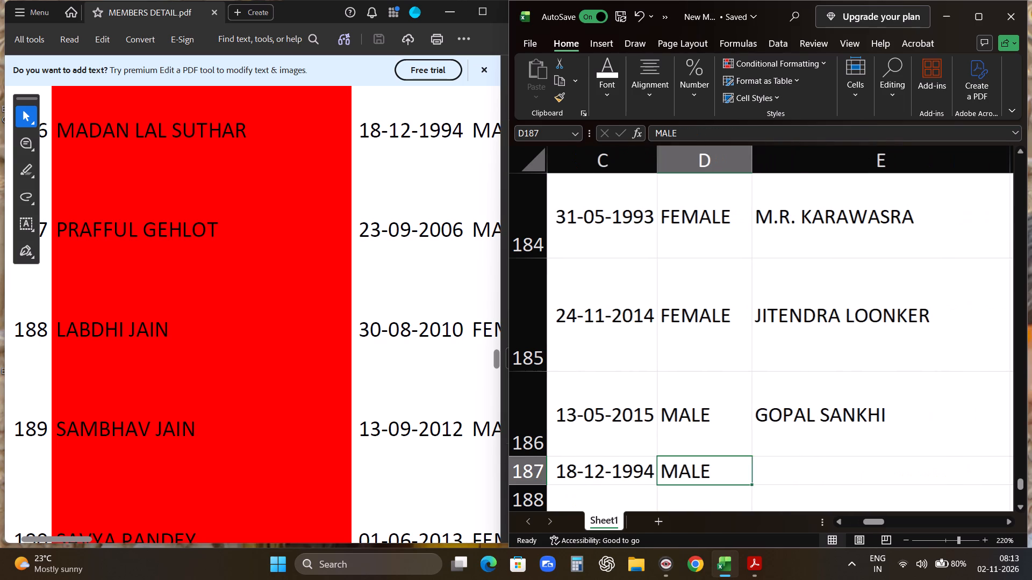
Switch to the members PDF and look up the two names that follow record 186's gender.
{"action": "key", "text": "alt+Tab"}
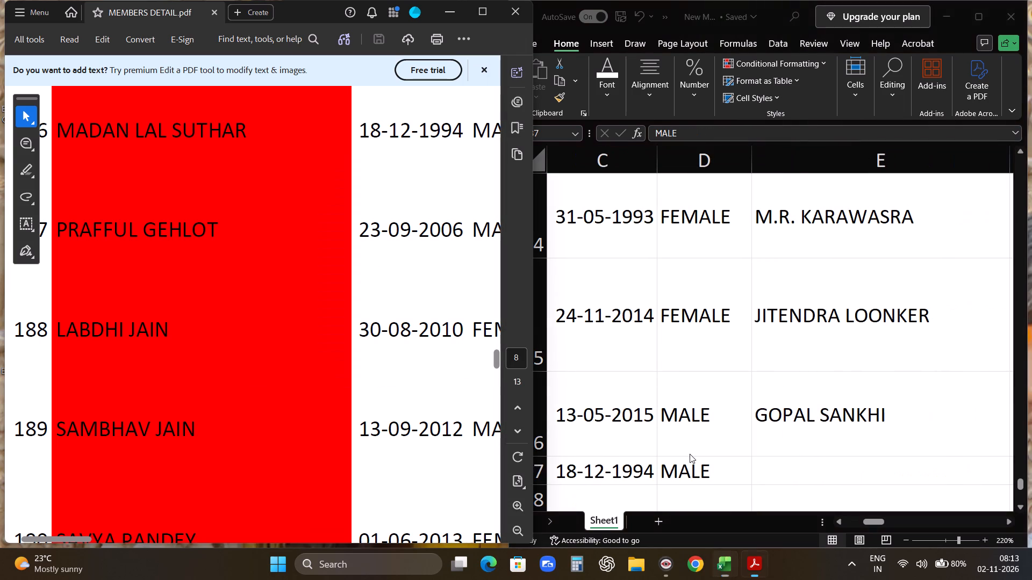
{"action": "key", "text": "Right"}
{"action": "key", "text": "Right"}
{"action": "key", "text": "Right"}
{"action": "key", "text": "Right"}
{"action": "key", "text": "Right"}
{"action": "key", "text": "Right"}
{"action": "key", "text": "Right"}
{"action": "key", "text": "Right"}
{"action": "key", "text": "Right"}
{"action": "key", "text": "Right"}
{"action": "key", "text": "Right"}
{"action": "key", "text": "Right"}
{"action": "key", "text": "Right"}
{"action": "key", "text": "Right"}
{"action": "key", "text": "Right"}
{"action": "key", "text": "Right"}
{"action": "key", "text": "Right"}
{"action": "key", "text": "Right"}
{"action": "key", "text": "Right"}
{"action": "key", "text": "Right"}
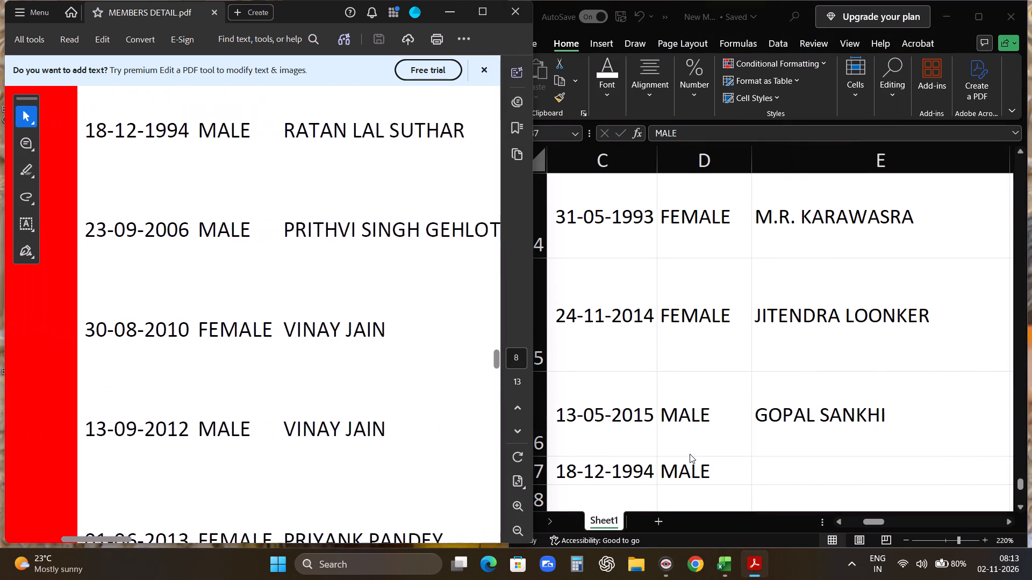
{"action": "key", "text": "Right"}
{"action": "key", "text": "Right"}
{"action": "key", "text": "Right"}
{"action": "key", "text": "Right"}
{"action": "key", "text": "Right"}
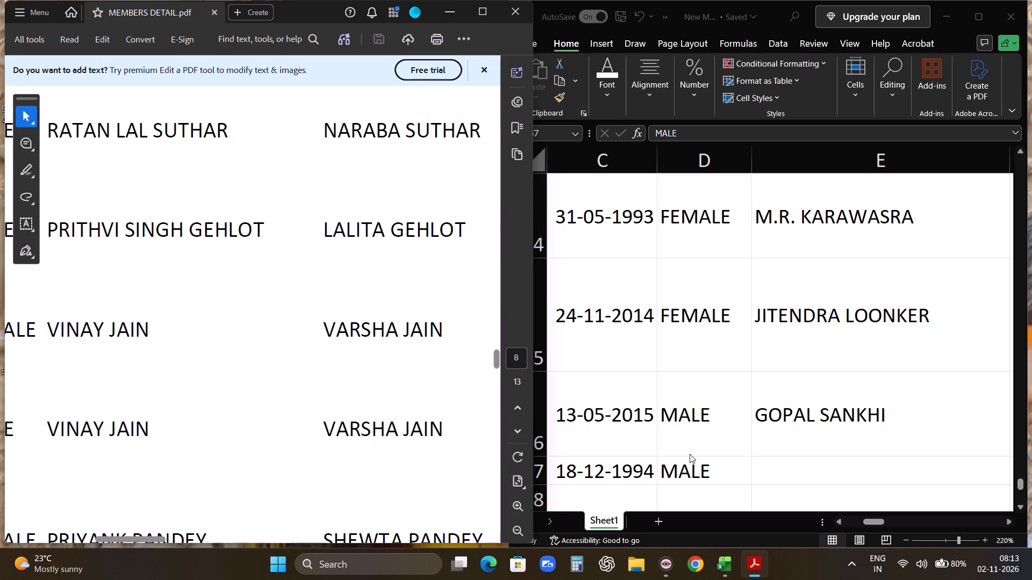
In Excel, enter the two names that follow record 186's gender in E187 and F187, as spelled in the PDF.
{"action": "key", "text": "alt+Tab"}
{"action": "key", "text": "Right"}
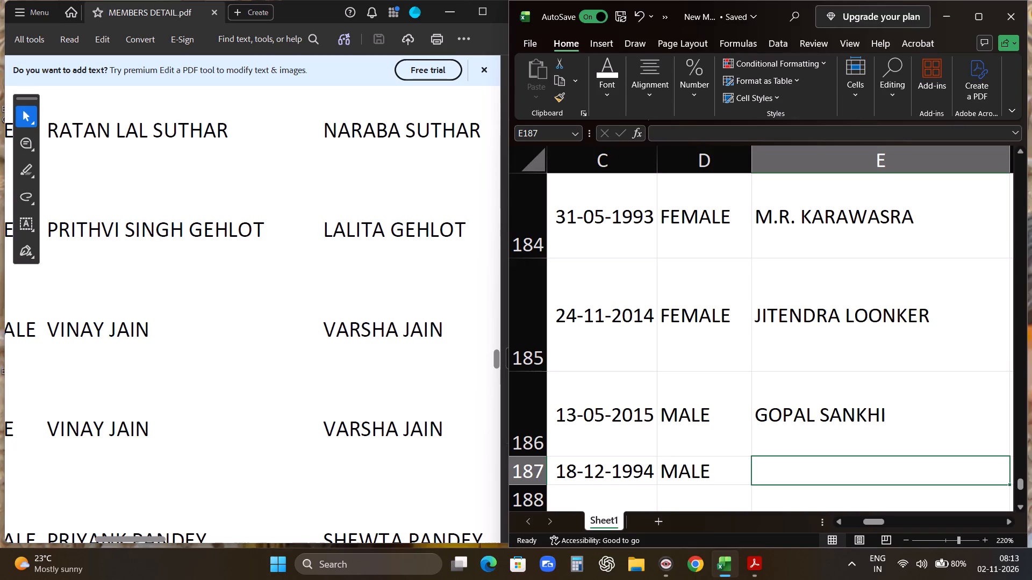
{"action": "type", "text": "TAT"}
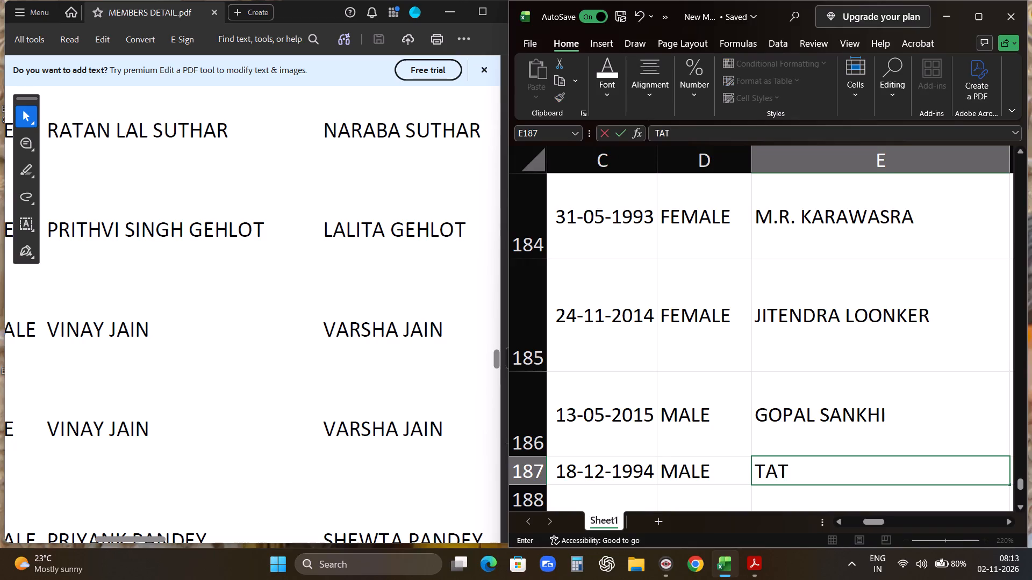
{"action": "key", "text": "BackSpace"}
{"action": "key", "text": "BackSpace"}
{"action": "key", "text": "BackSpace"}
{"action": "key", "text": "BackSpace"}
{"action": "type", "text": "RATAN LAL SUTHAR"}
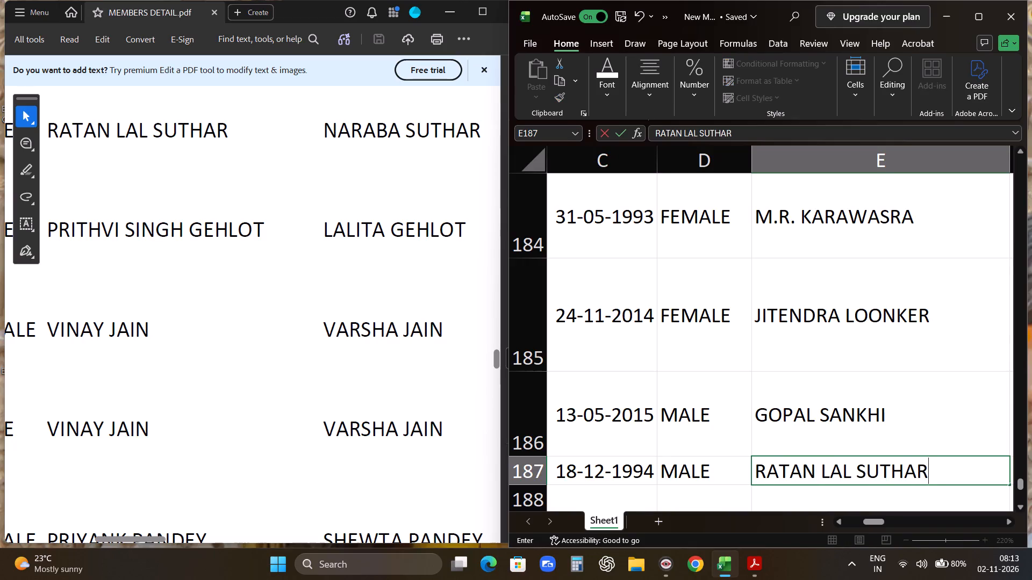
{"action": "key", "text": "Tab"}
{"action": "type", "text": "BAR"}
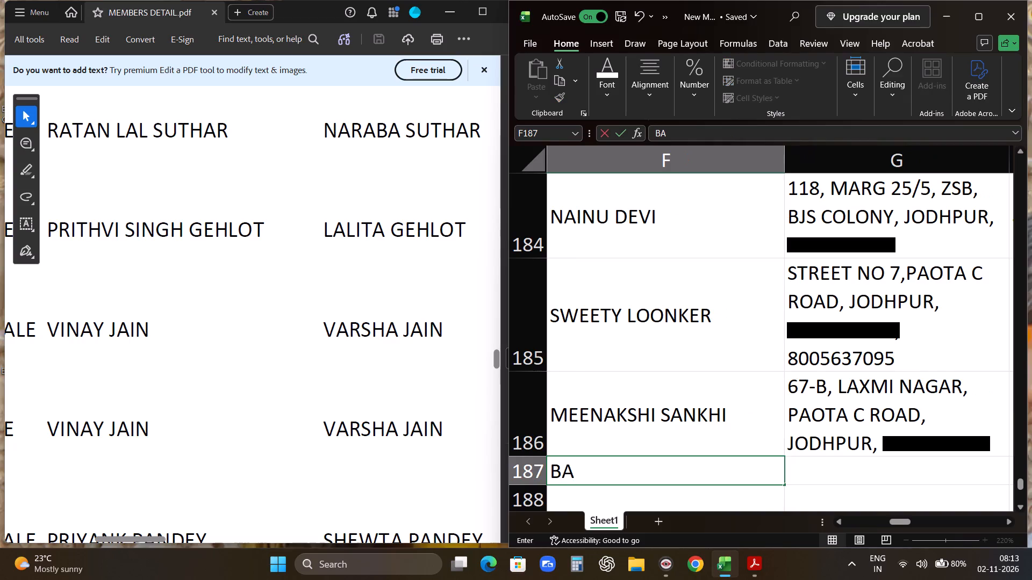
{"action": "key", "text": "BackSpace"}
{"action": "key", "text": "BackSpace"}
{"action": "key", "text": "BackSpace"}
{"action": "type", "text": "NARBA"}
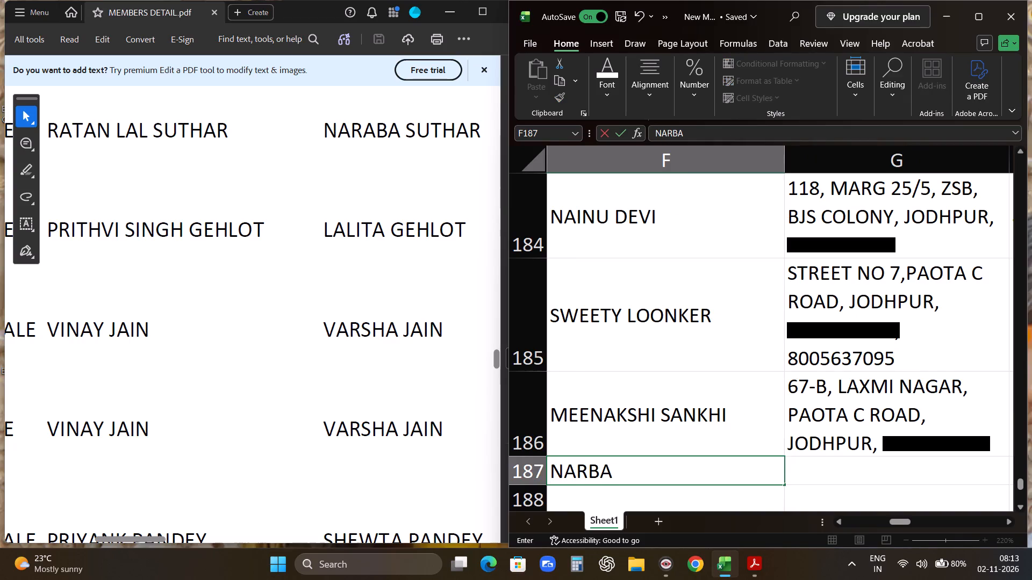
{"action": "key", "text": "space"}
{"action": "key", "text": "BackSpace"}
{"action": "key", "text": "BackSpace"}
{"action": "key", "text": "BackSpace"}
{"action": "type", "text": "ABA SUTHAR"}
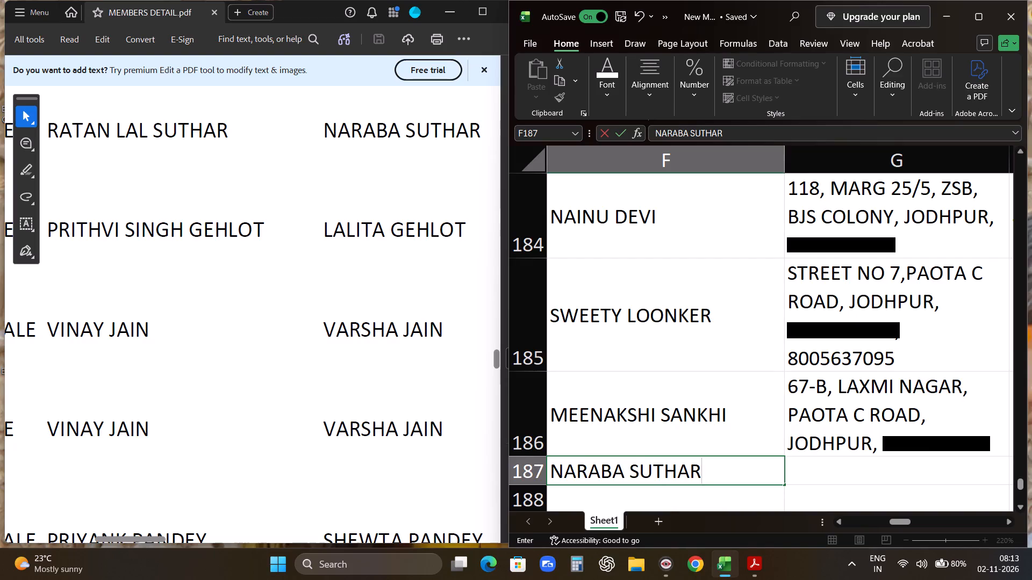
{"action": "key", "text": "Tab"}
Switch to the members PDF and look up record 186's address and time slot.
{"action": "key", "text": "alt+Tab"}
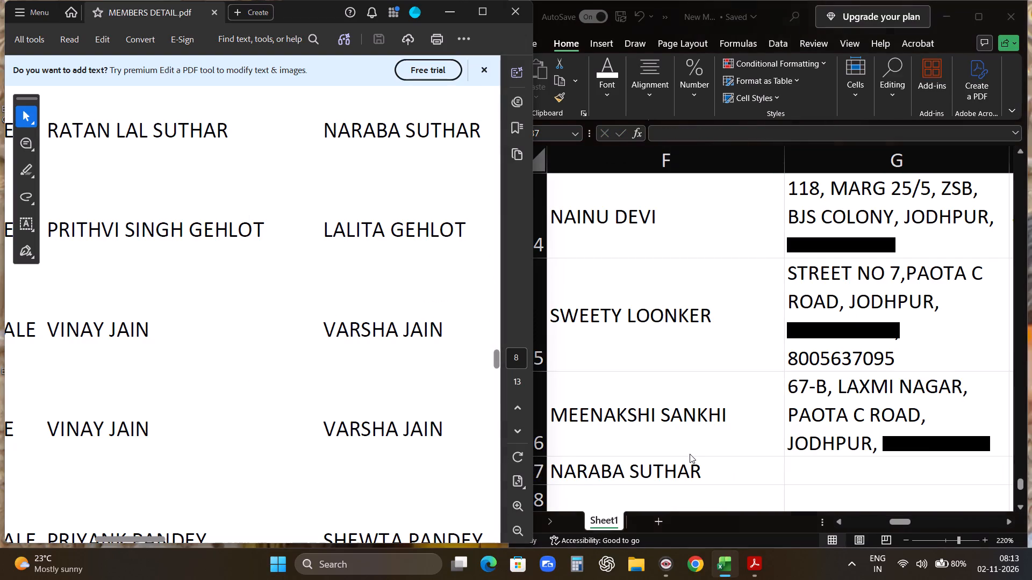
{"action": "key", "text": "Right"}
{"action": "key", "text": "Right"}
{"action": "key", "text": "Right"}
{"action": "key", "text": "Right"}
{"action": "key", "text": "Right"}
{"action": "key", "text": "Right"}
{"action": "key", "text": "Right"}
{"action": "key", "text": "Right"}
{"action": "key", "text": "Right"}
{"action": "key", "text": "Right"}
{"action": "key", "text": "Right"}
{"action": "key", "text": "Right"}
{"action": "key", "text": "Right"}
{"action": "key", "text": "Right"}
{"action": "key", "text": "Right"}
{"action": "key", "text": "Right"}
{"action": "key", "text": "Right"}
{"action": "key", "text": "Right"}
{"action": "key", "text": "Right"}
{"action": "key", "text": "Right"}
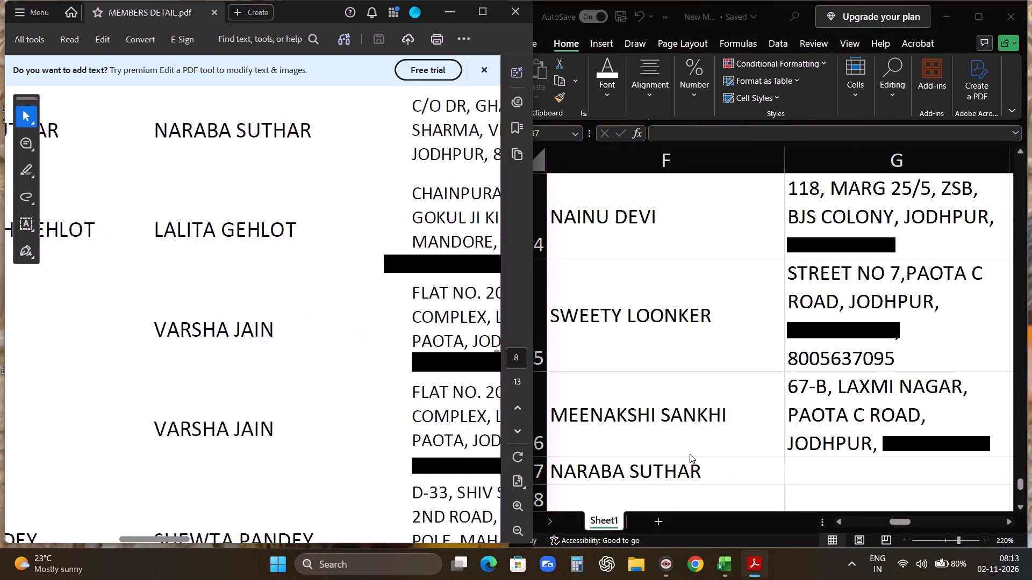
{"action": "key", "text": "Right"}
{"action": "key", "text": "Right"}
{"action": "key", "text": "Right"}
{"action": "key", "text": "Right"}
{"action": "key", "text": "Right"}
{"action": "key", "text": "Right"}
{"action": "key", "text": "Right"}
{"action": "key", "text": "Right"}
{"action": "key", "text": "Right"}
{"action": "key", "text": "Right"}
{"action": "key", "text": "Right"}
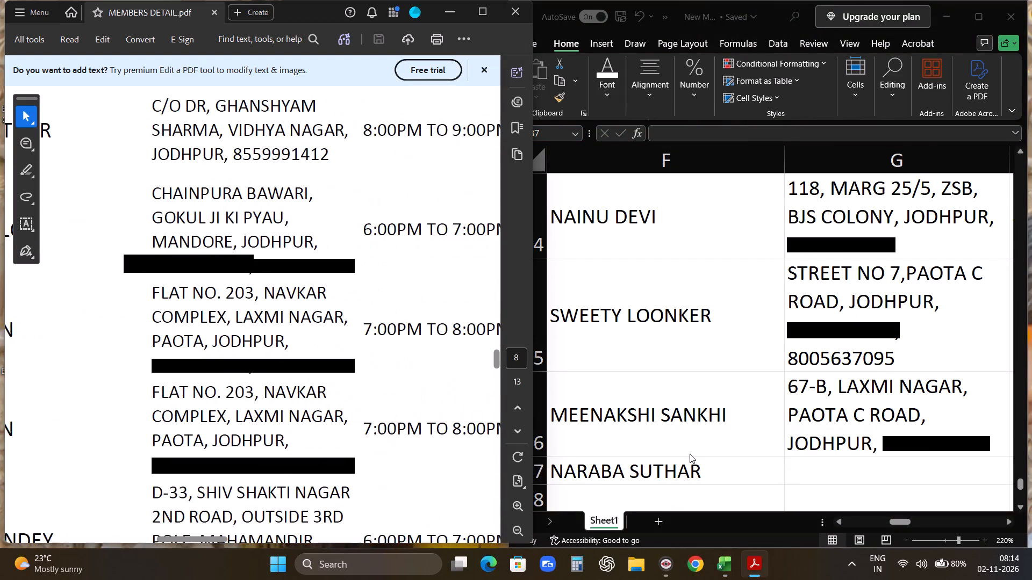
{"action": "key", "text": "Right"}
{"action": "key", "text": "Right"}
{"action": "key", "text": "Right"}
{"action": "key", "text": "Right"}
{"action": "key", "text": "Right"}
In Excel, enter record 186's address and phone number in G187 from the PDF, with a full stop after DR instead of the comma.
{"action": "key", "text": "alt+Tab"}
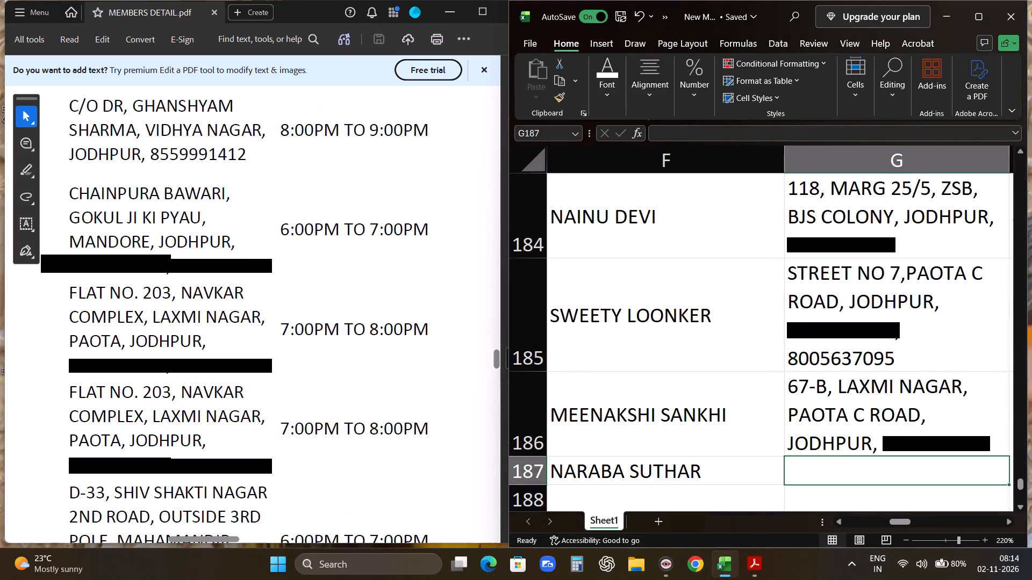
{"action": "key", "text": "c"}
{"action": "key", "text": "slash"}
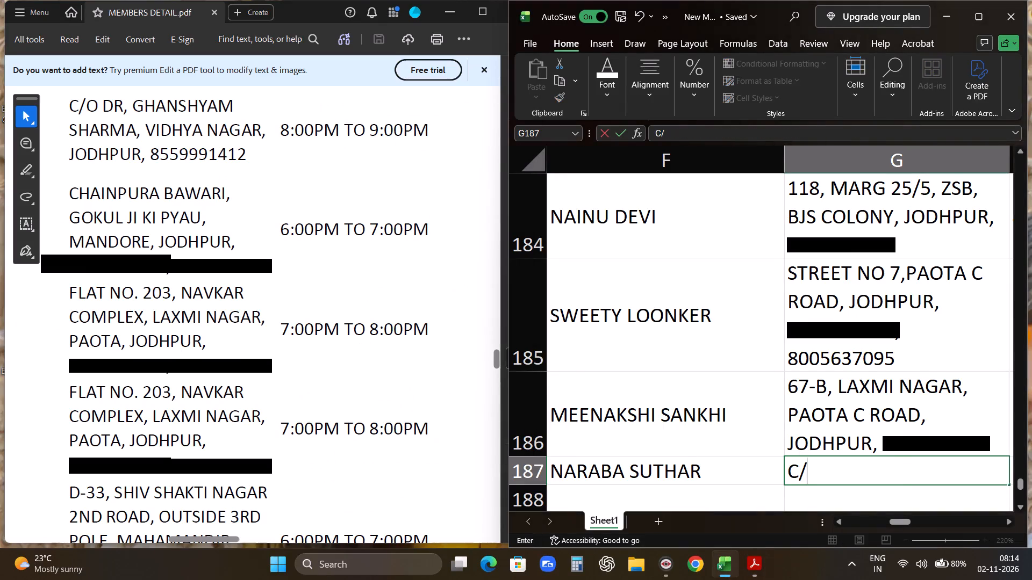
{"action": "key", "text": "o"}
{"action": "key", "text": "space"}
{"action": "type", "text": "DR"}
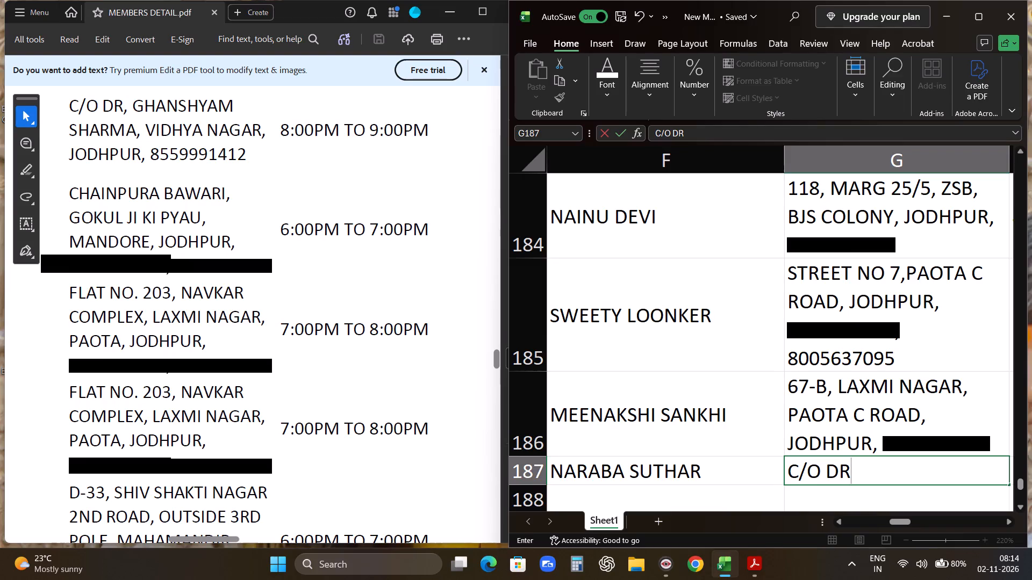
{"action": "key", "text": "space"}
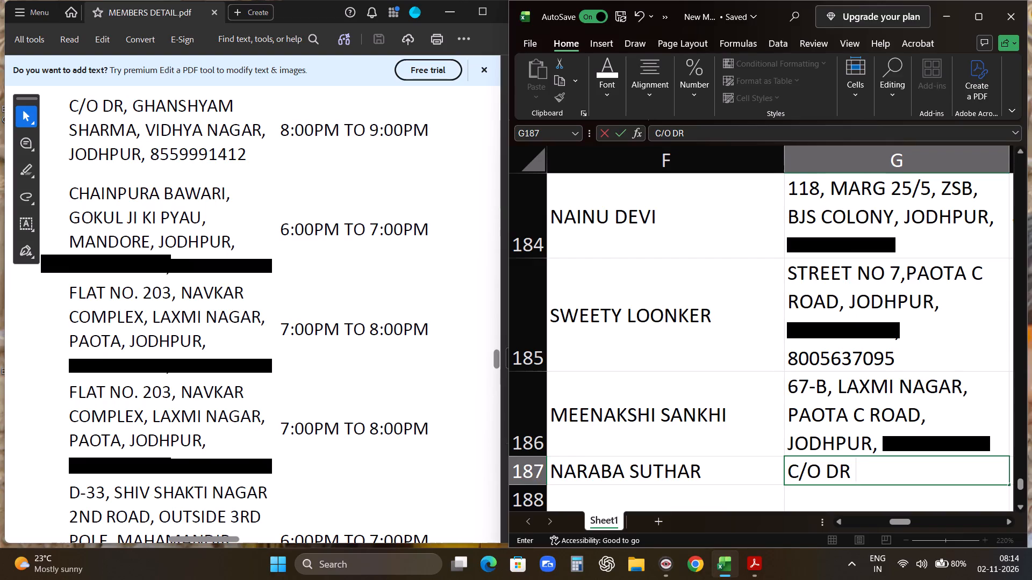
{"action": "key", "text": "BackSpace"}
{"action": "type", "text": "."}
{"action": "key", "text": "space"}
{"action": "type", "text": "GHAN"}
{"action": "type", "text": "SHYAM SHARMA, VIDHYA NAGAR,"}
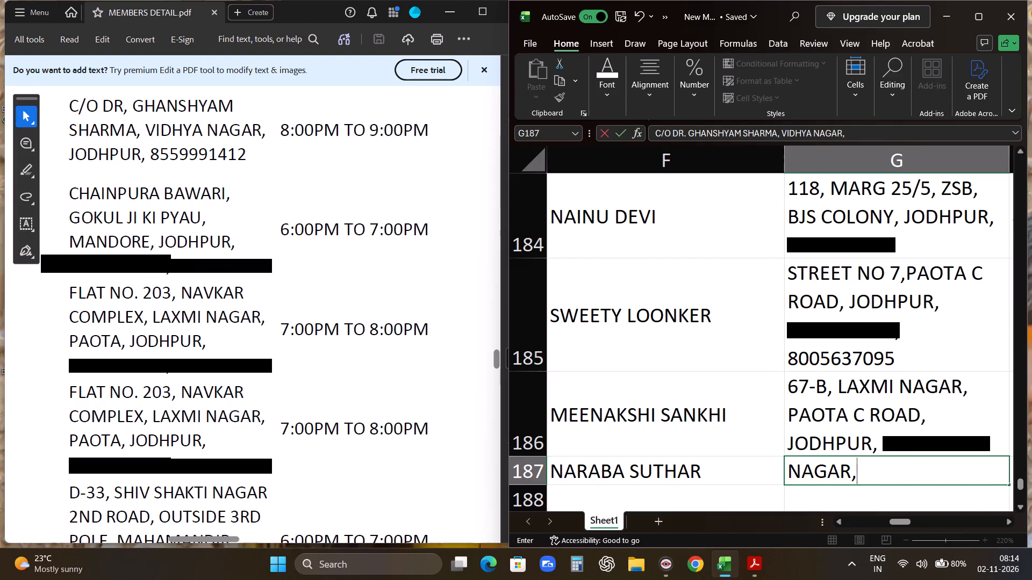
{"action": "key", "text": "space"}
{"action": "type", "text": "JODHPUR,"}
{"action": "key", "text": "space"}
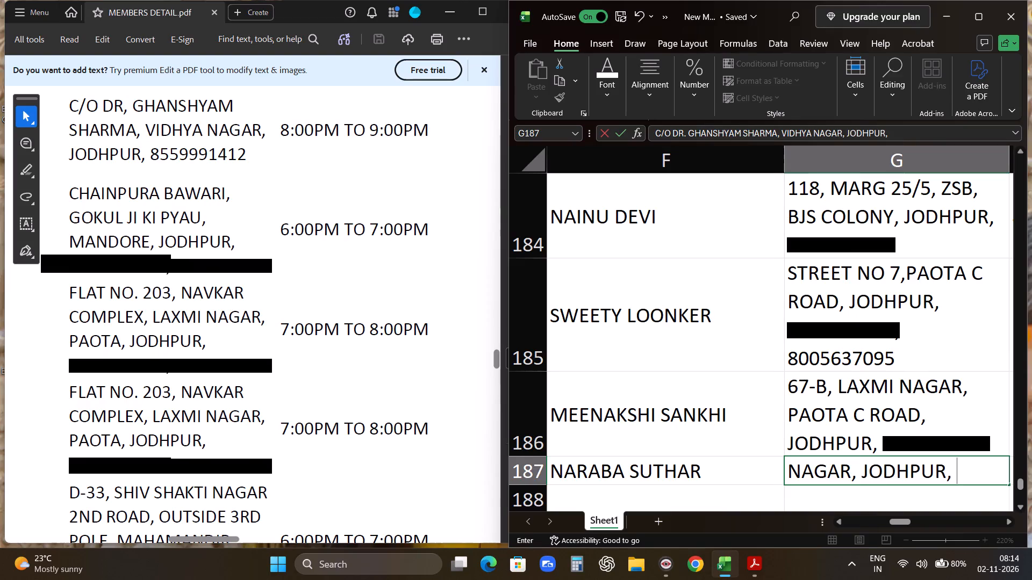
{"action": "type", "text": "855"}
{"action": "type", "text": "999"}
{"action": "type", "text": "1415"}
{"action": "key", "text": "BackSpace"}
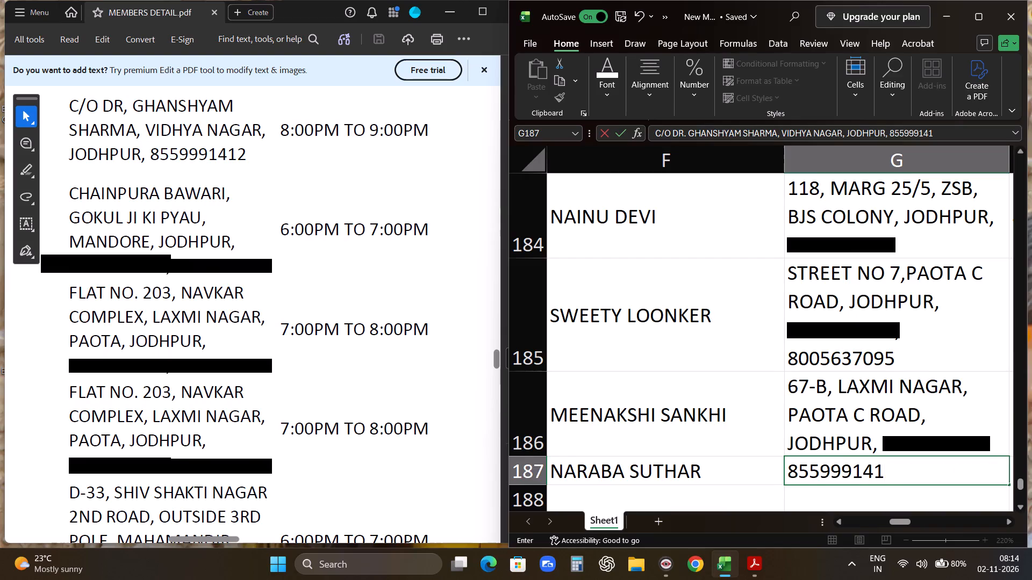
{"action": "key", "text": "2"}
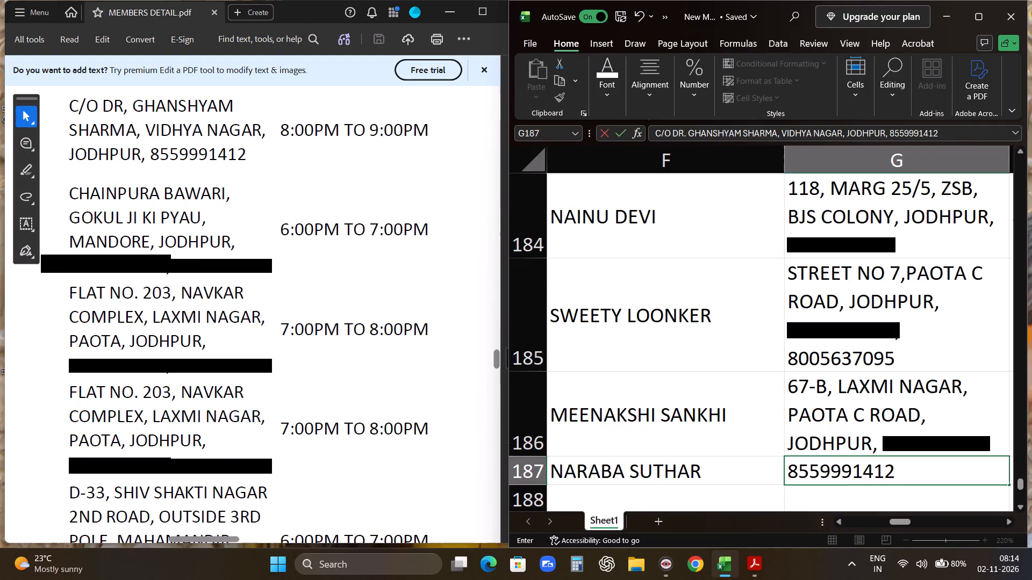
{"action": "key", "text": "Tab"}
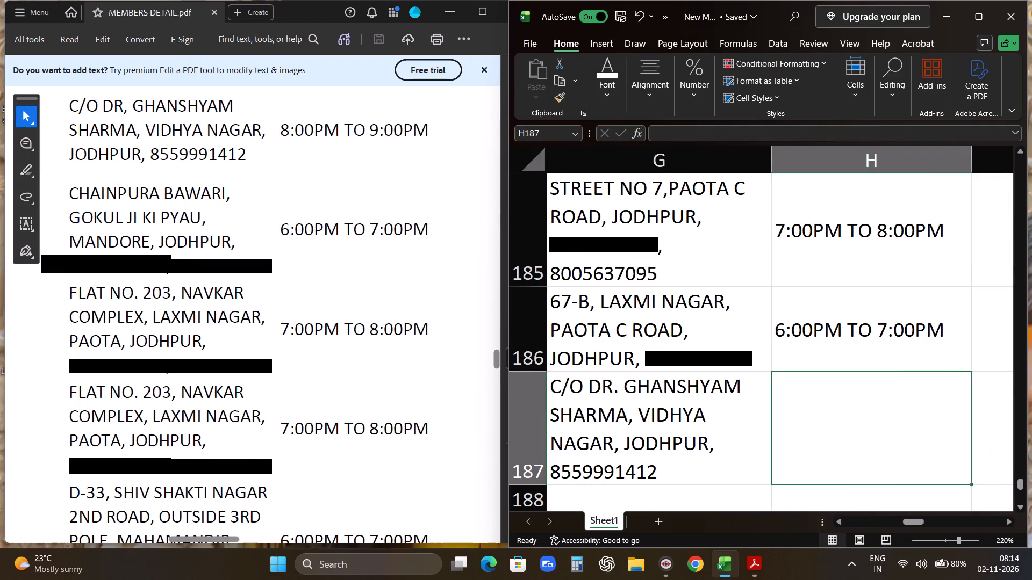
Enter record 186's time slot, 8:00PM TO 9:00PM, in H187.
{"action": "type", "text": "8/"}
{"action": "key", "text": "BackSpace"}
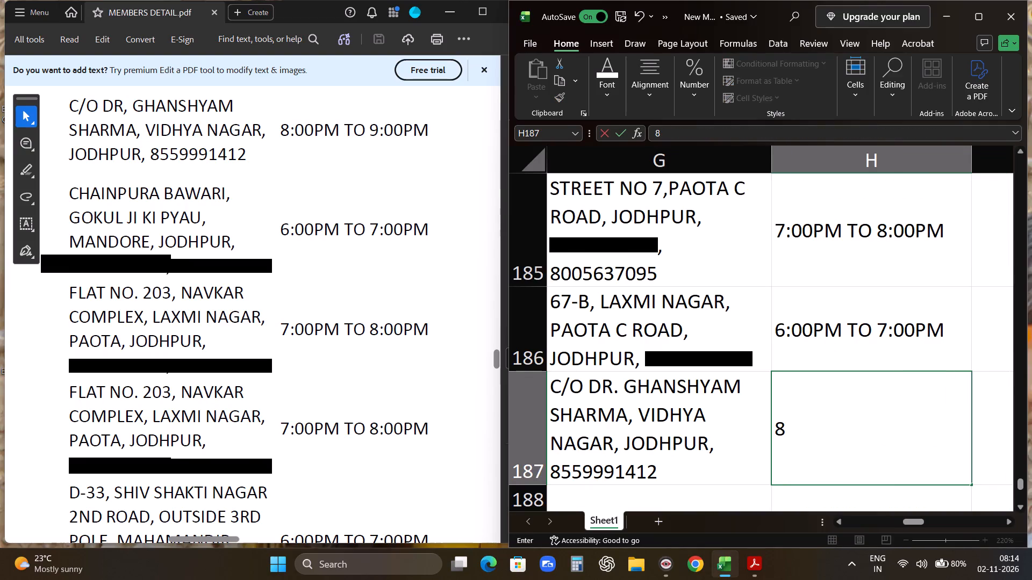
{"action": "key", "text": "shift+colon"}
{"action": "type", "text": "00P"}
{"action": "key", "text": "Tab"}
Switch to the members PDF and look up record 186's ID number and payment plan.
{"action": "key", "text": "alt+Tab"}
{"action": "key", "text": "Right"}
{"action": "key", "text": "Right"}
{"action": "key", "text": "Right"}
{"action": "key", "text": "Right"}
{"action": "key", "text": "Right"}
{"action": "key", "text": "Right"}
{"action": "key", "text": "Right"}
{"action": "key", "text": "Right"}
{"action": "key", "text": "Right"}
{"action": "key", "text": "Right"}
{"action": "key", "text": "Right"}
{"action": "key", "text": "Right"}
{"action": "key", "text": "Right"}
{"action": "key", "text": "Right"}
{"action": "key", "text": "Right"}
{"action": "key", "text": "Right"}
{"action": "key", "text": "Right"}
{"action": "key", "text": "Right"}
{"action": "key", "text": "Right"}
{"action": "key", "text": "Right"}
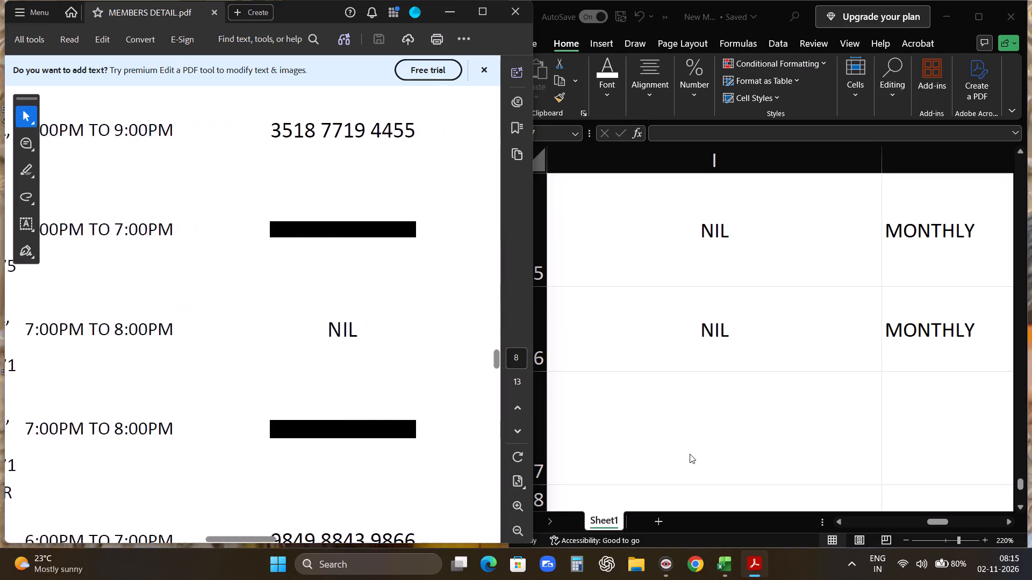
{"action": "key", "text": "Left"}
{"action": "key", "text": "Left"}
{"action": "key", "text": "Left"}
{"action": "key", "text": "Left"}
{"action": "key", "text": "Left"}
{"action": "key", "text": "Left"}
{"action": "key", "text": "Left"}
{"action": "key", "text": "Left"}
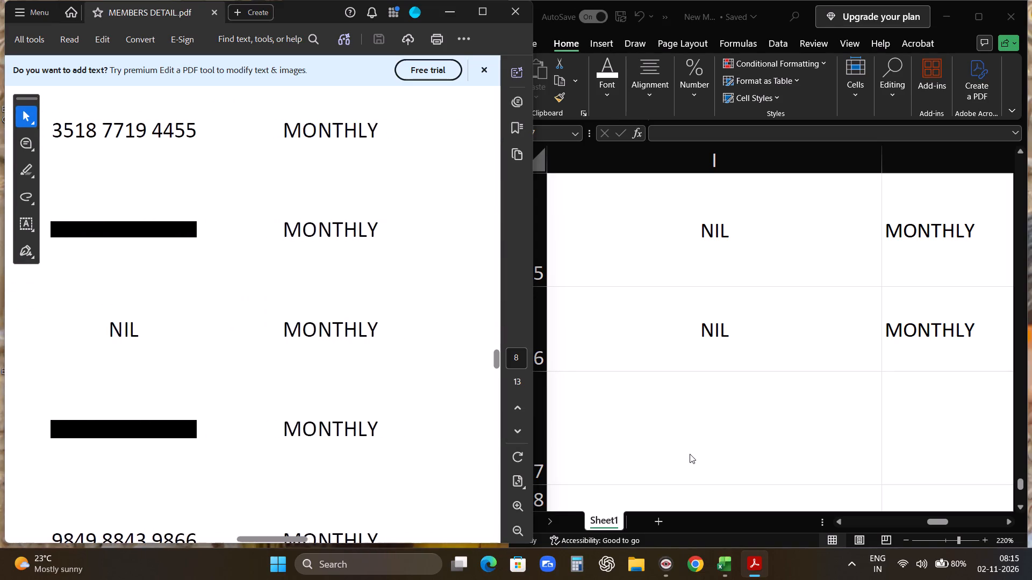
In Excel, enter record 186's ID number in I187, grouped in fours as in the PDF, and MONTHLY in J187.
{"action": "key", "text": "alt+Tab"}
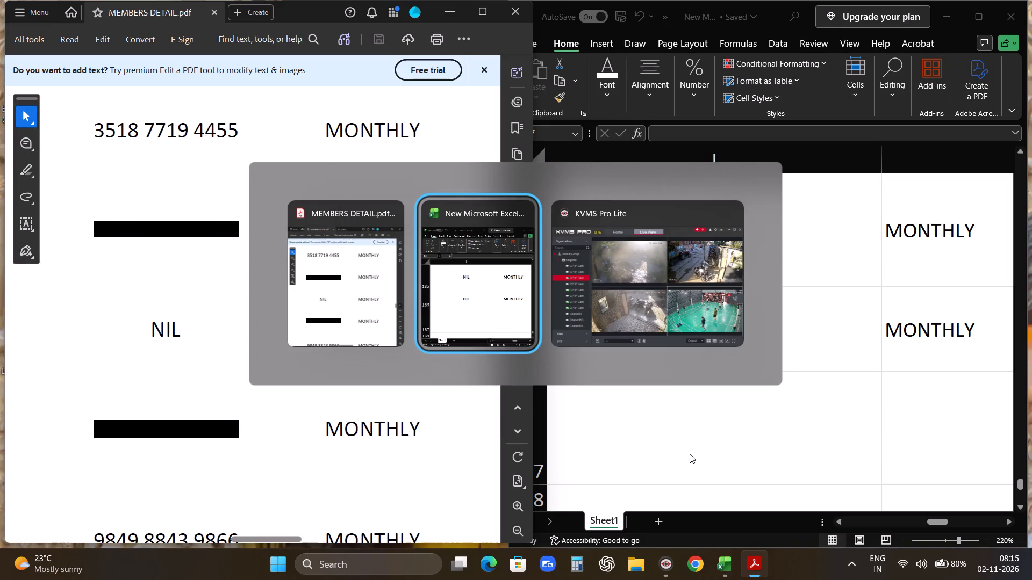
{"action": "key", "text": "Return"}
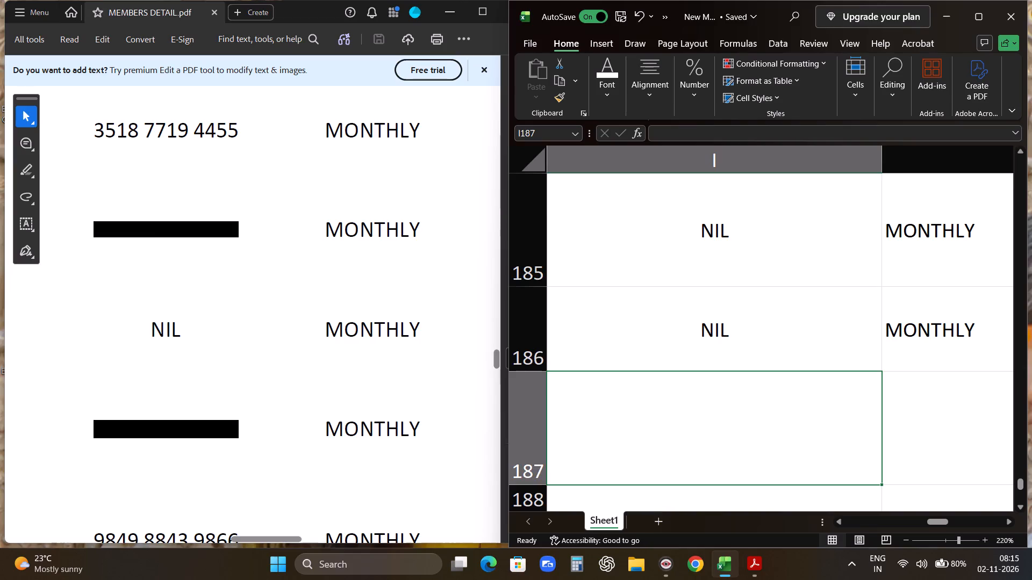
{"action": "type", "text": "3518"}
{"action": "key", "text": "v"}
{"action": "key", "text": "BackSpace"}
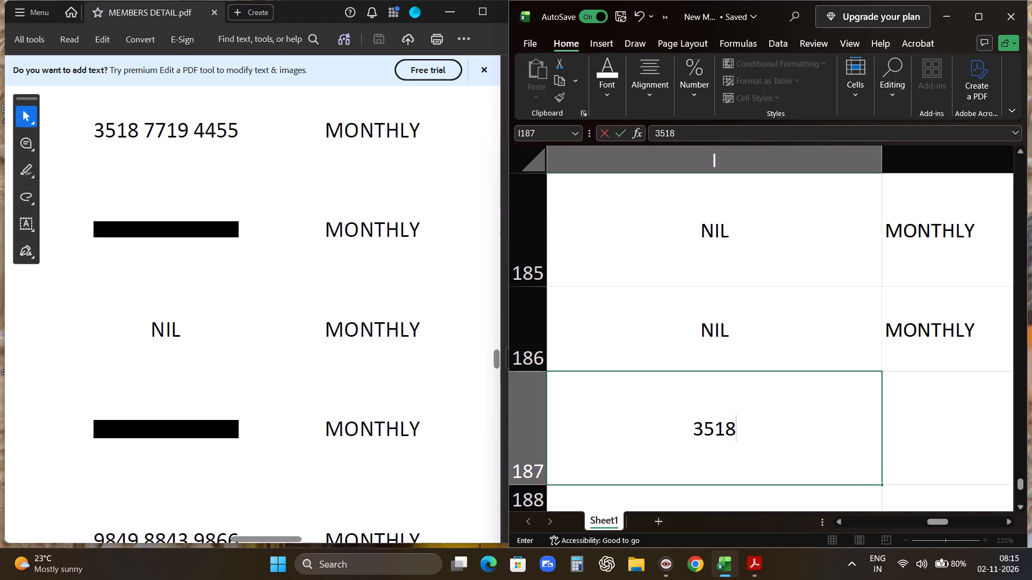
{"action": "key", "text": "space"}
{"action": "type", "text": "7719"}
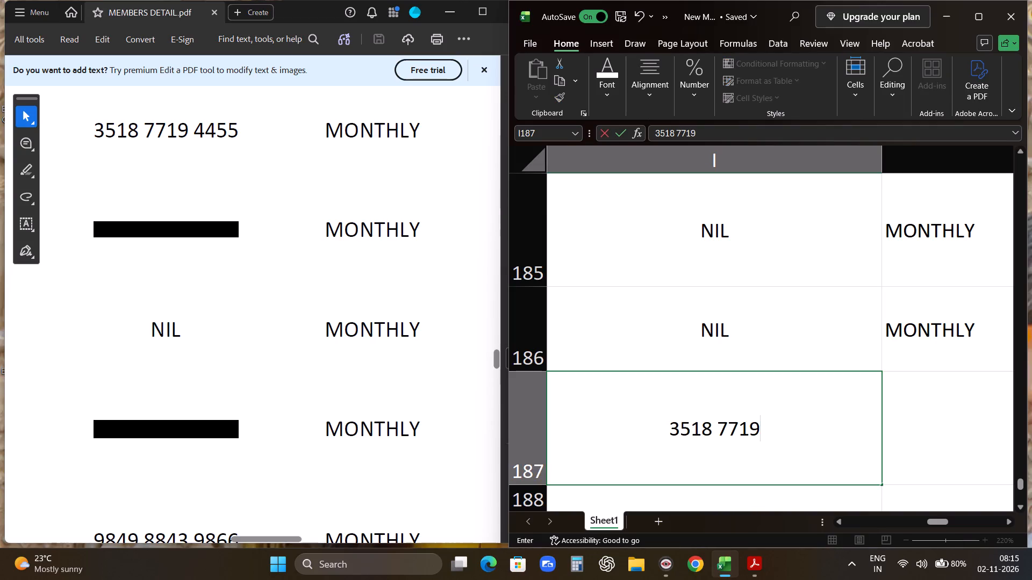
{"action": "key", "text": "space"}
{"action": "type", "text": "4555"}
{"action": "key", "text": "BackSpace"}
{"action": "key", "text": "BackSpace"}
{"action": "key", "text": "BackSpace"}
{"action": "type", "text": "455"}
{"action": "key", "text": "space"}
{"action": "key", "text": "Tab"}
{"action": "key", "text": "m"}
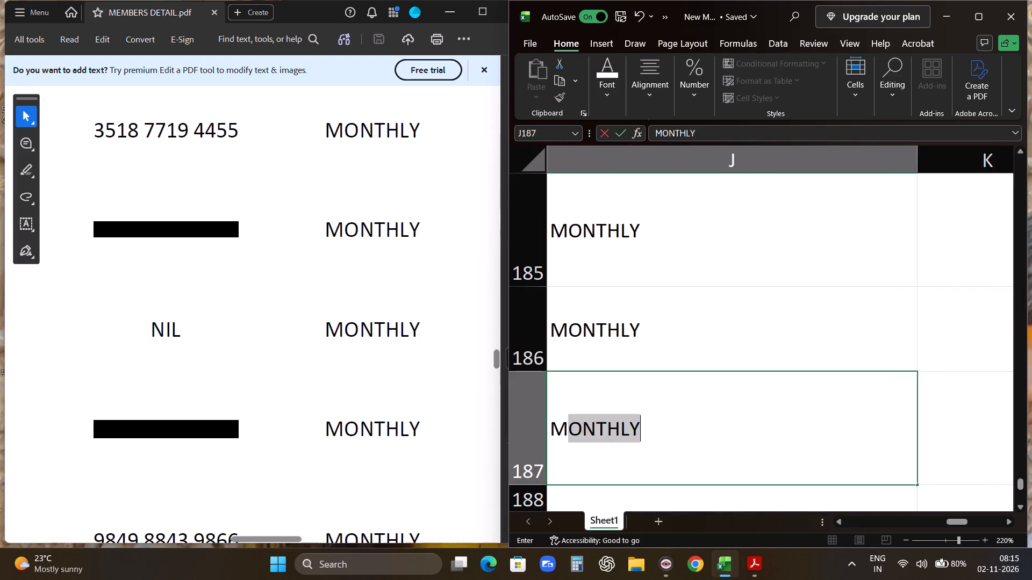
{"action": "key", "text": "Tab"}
Switch to the members PDF and look up record 186's amount and the dates that follow it.
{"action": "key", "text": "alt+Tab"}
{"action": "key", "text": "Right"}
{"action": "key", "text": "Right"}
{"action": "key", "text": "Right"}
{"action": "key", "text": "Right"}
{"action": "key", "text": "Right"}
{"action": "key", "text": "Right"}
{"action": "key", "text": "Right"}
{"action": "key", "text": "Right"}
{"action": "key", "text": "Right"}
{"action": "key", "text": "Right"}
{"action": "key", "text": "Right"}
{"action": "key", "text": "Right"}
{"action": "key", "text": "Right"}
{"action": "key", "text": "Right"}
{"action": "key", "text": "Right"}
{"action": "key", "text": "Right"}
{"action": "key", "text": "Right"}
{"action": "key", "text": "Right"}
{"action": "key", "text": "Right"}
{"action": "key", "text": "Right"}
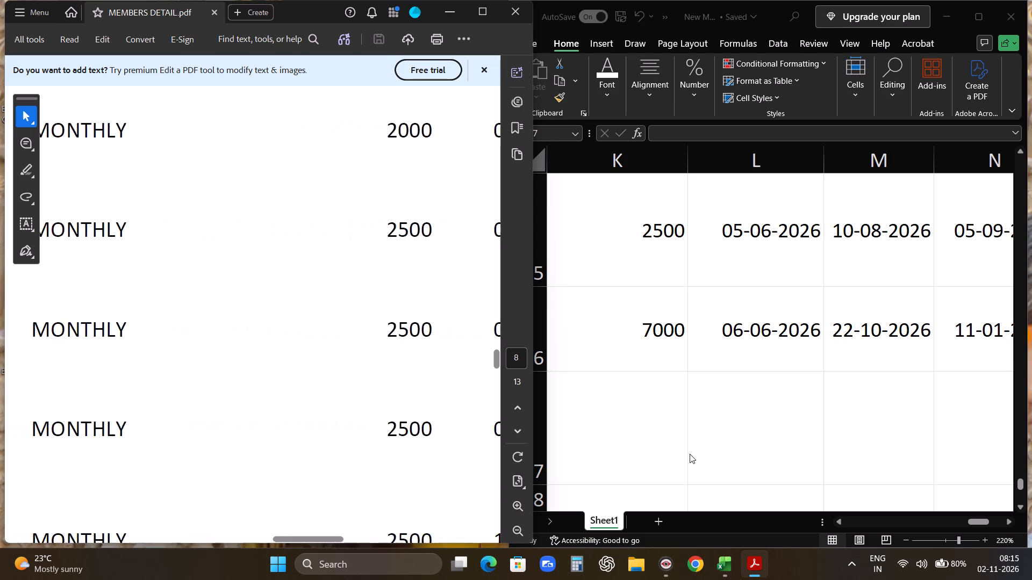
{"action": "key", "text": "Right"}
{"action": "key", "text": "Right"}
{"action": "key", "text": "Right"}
In Excel, enter 2000 in K187 and the date 06/06/2026 in both L187 and M187.
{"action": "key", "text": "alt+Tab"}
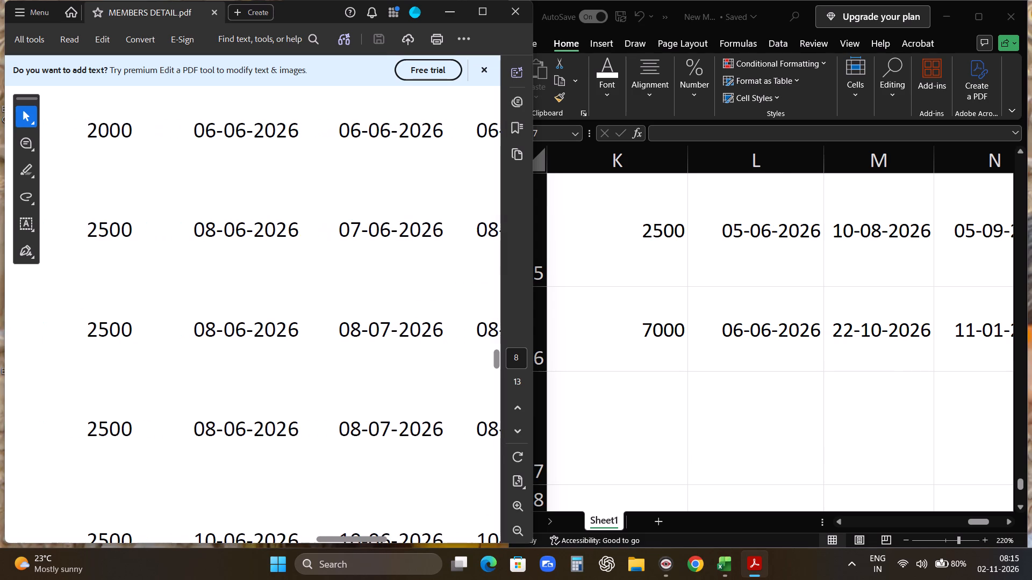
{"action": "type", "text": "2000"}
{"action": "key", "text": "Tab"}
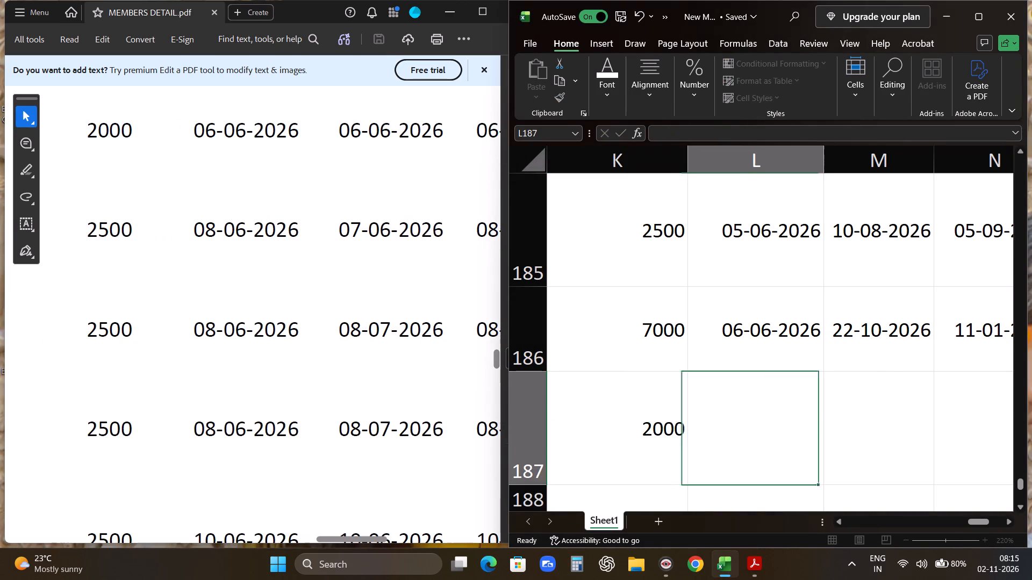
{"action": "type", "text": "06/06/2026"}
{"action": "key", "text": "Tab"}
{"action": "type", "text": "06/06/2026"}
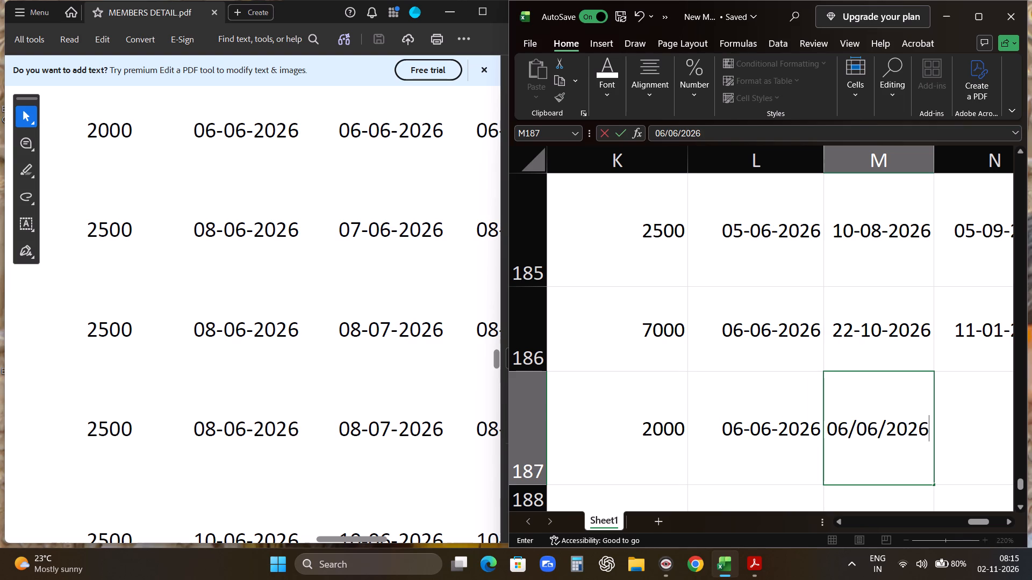
Switch to the members PDF and look up record 186's last date and its membership status.
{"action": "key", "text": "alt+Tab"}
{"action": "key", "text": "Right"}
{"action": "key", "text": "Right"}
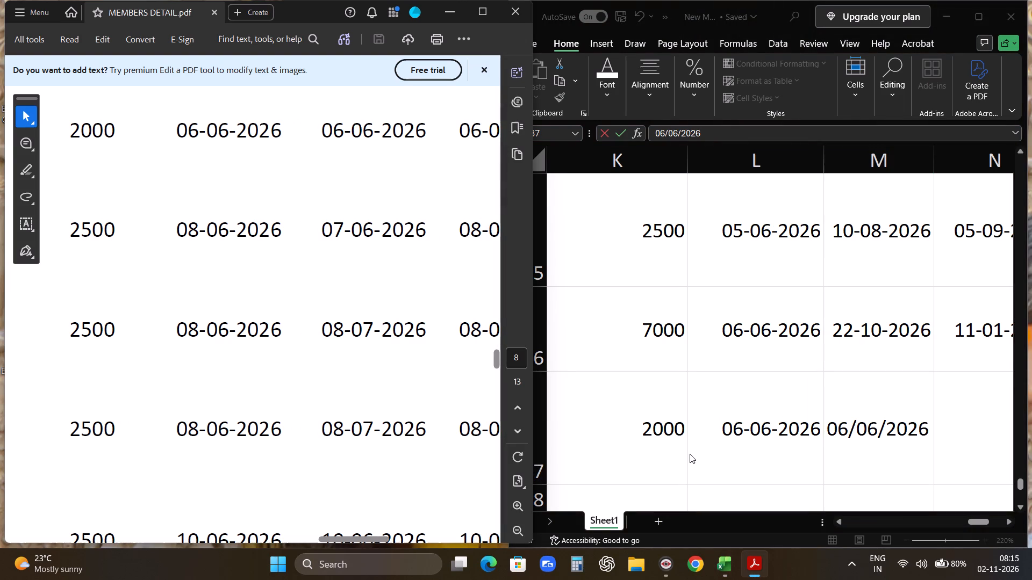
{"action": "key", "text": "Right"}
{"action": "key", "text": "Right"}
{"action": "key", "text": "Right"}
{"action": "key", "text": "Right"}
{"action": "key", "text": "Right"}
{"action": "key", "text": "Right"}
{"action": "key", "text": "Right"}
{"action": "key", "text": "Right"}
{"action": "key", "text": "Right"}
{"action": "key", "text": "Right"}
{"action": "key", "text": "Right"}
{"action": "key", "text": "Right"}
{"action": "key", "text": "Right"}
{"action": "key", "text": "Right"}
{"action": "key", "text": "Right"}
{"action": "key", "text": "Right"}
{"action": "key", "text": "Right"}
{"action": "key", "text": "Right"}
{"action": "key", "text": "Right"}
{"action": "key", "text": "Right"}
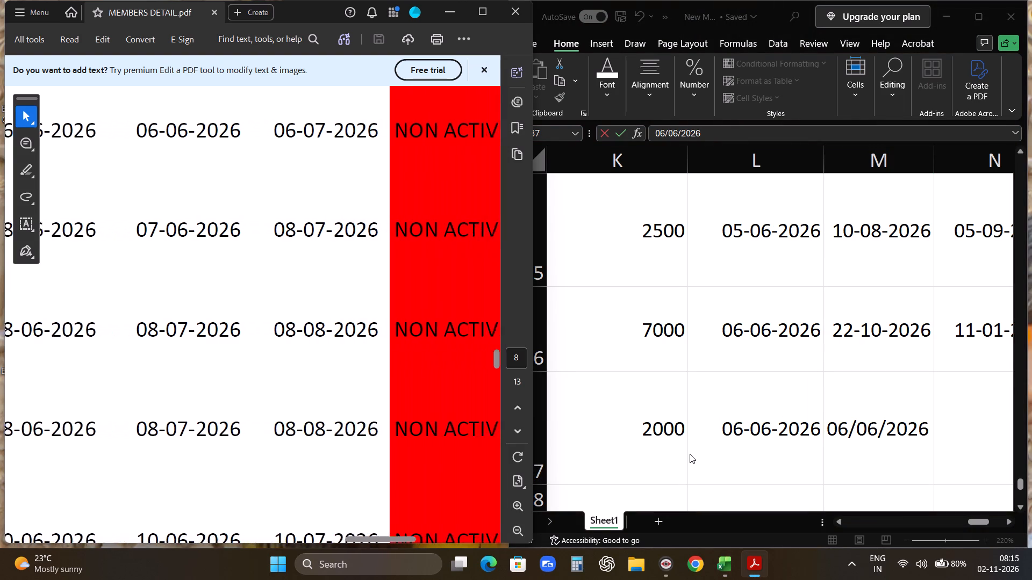
In Excel, complete record 186 with the date 06/07/2026 in N187 and the status NON ACTIVE in O187.
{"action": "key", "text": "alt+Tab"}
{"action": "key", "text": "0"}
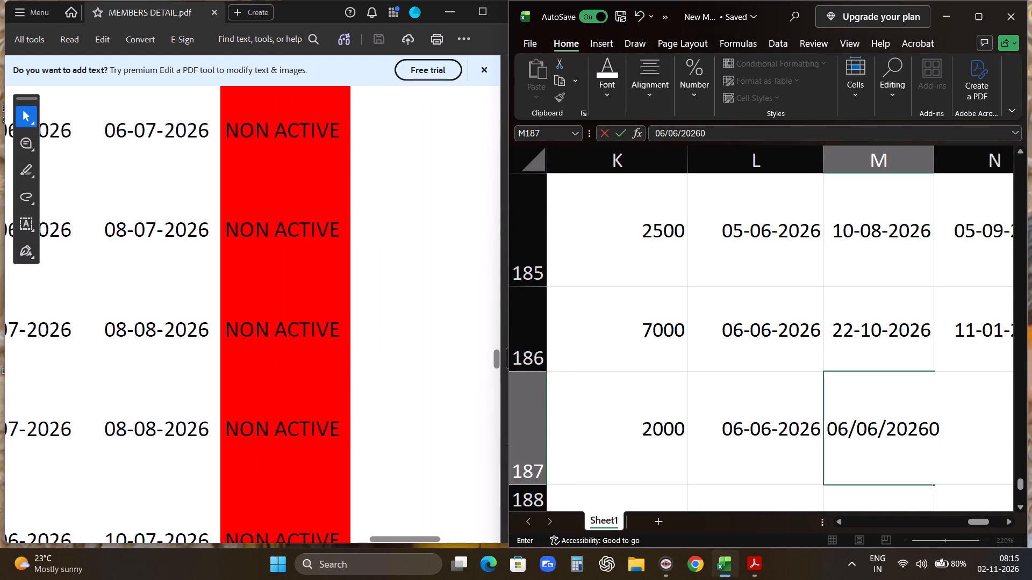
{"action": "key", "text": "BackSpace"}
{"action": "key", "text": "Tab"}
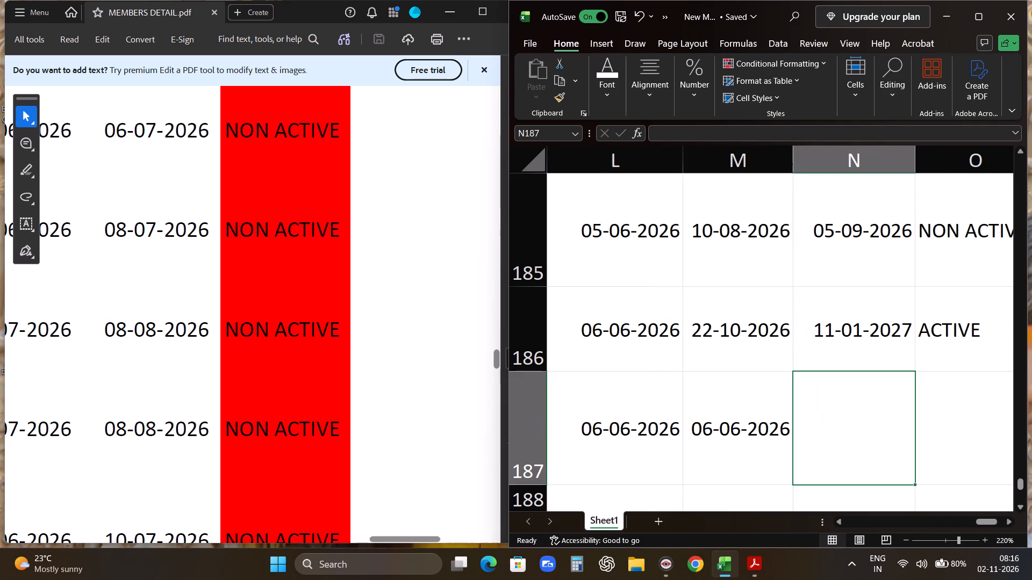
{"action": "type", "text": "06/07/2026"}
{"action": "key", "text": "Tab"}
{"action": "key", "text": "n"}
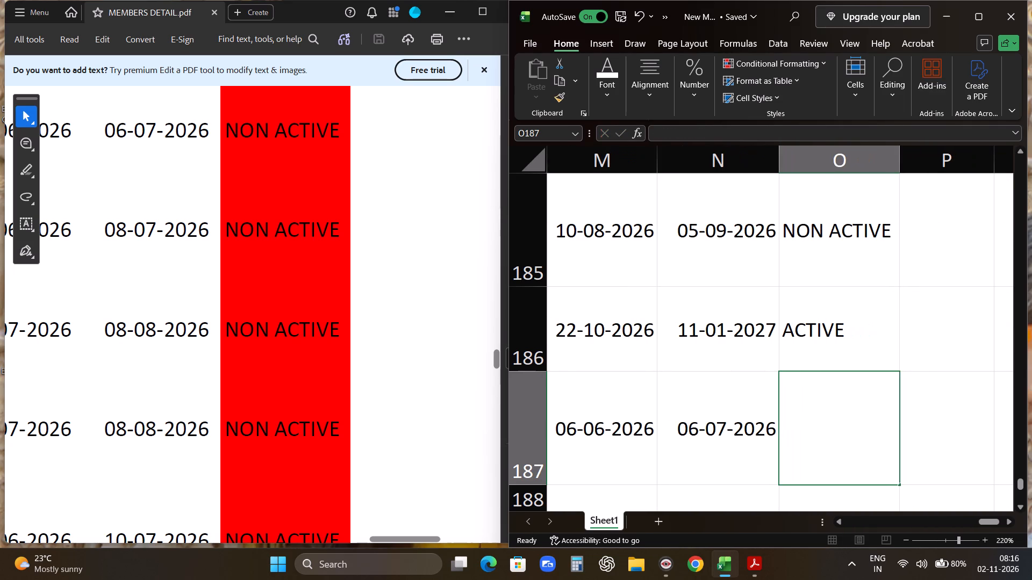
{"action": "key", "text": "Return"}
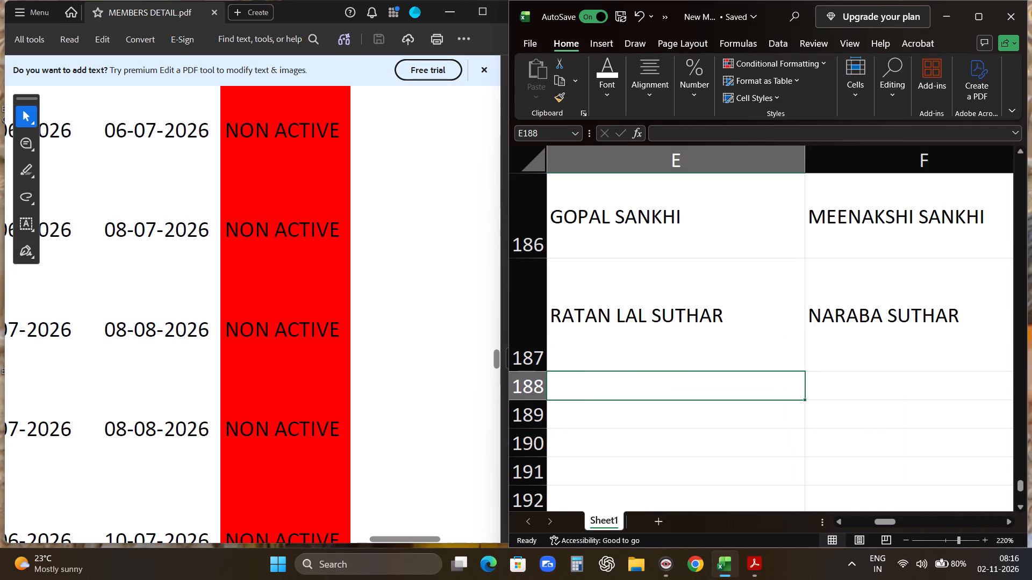
Save the members workbook.
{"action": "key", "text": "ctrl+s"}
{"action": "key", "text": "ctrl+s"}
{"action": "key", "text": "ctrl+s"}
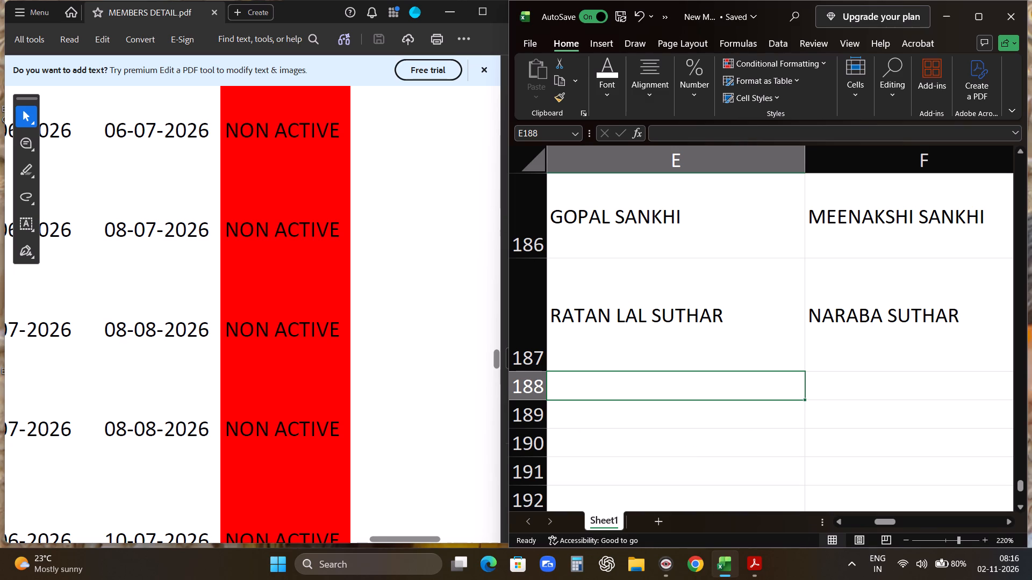
Show the hidden system tray icons.
{"action": "left_click", "coordinate": [850, 567]}
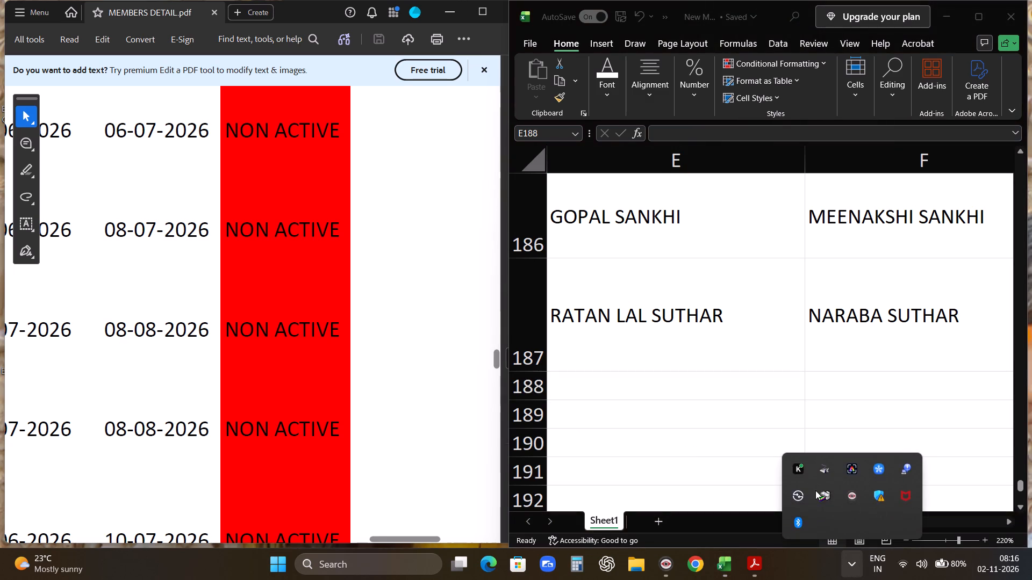
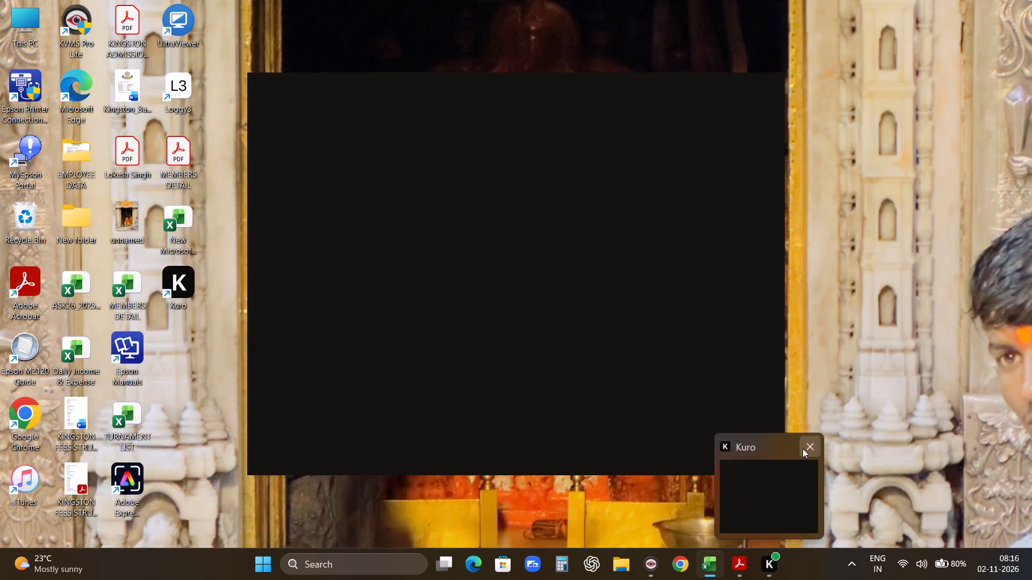
Close the Kuro window.
{"action": "left_click", "coordinate": [803, 448]}
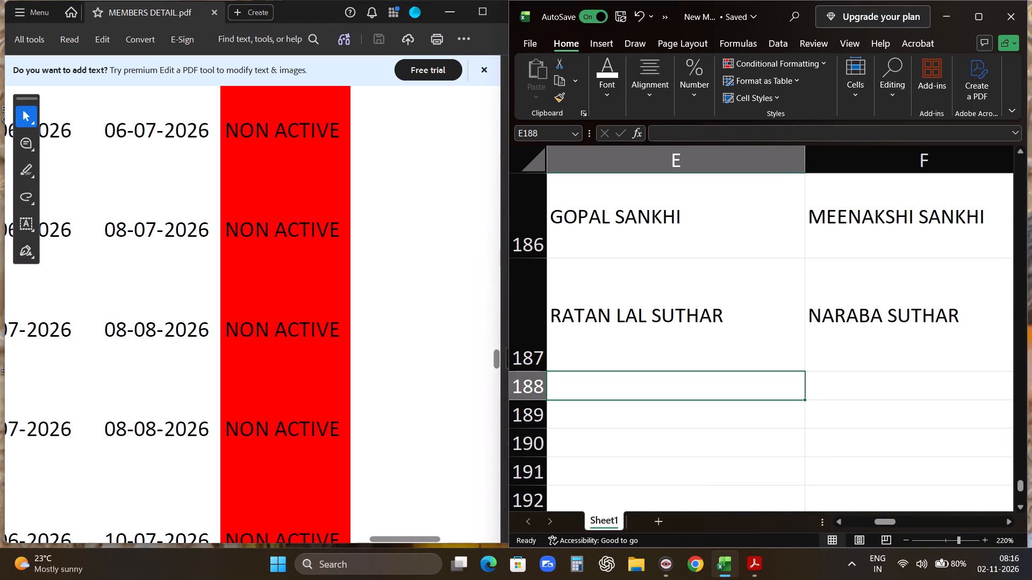